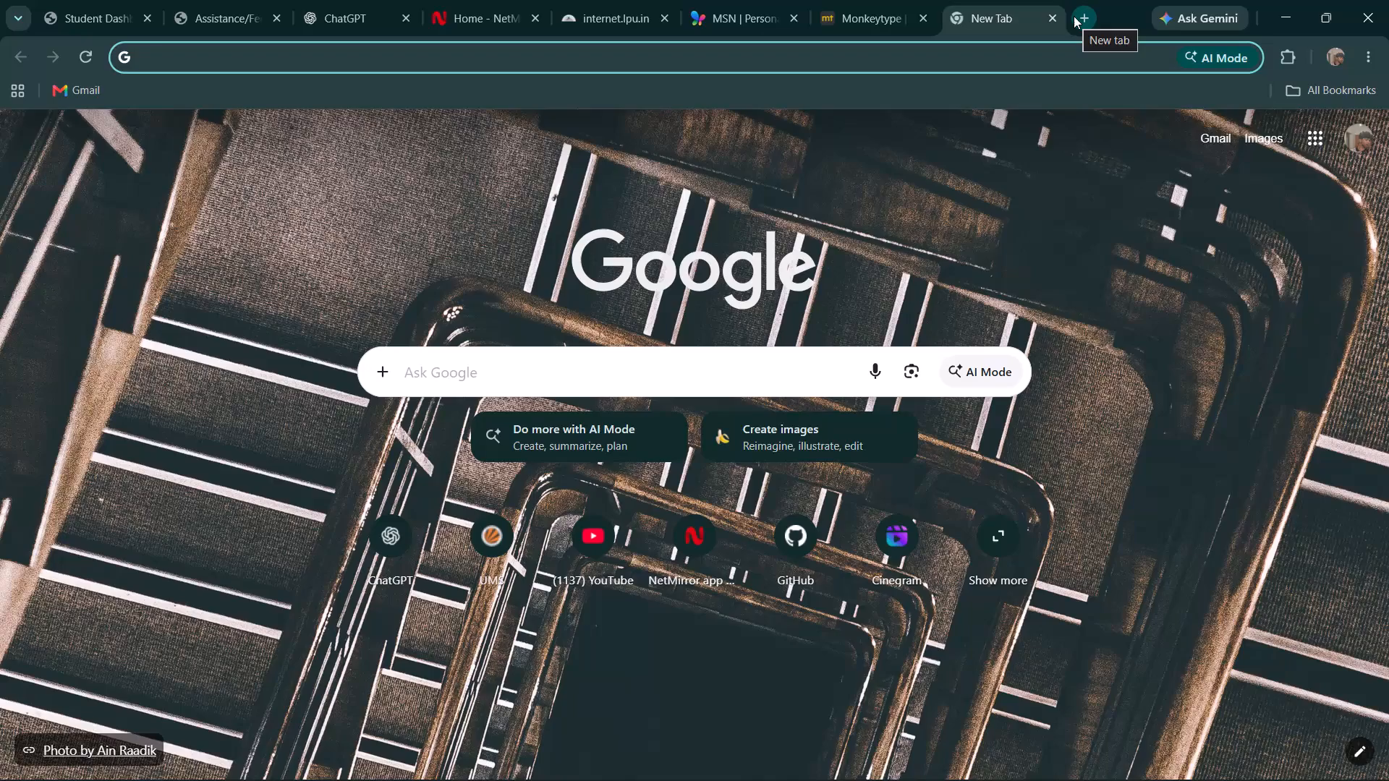
Search Google in a new tab for "ms word paint drawing".
left_click(1074, 16)
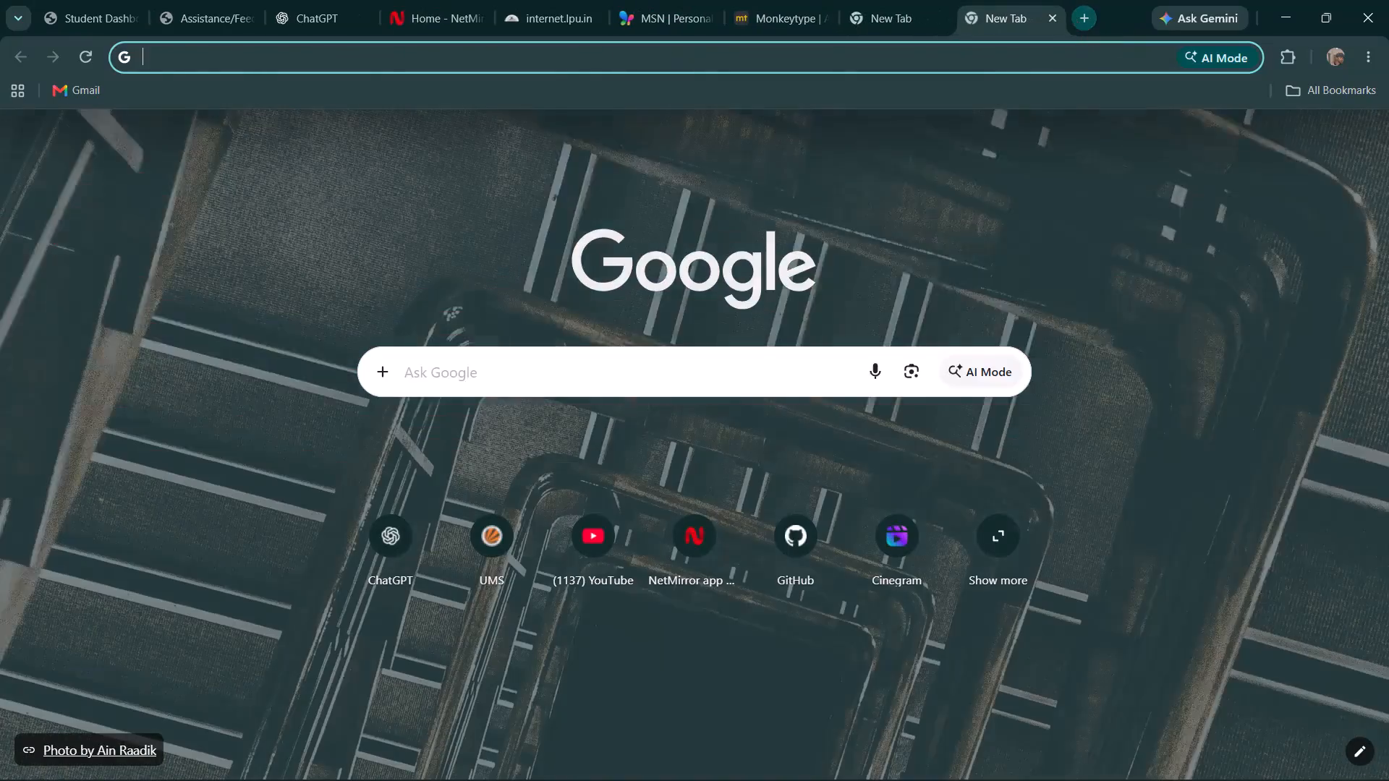
key("p")
key("BackSpace")
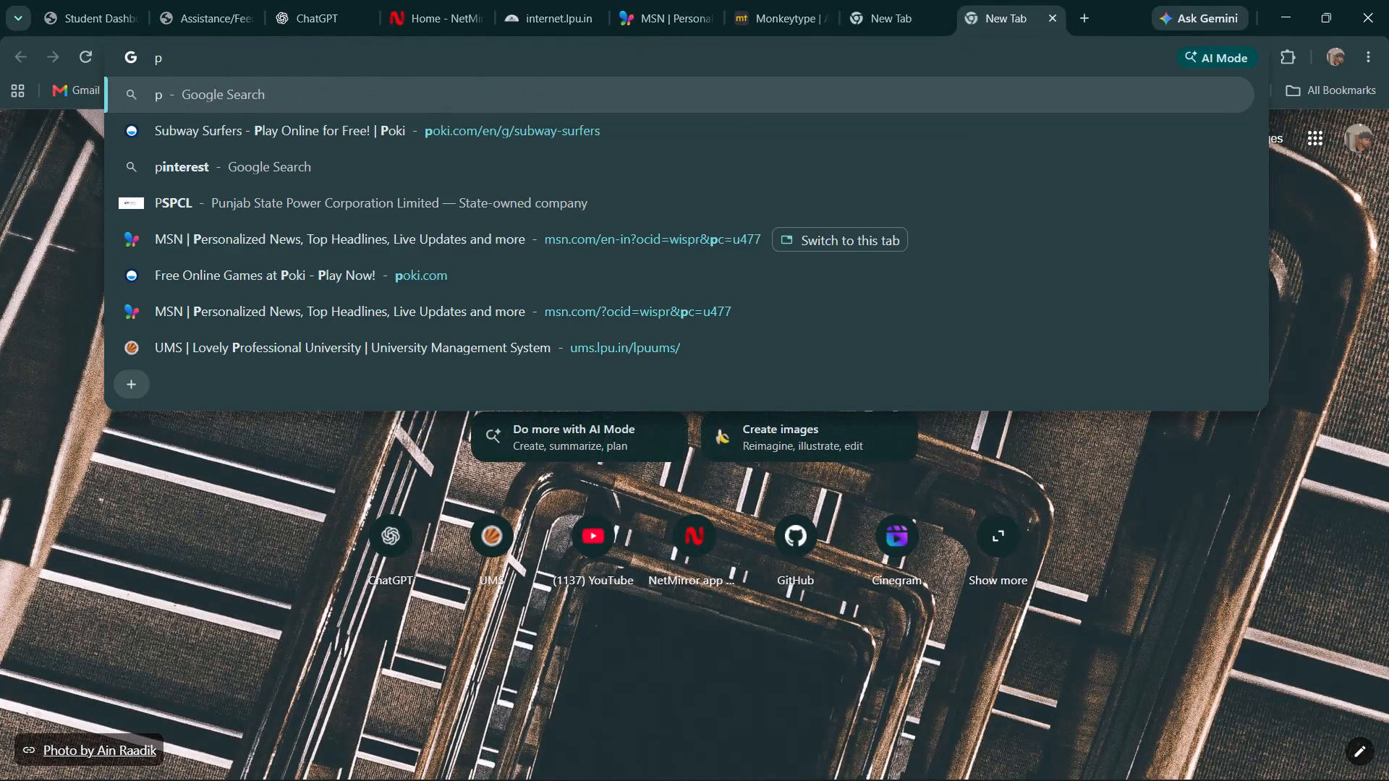
key("BackSpace")
type("ms word paint")
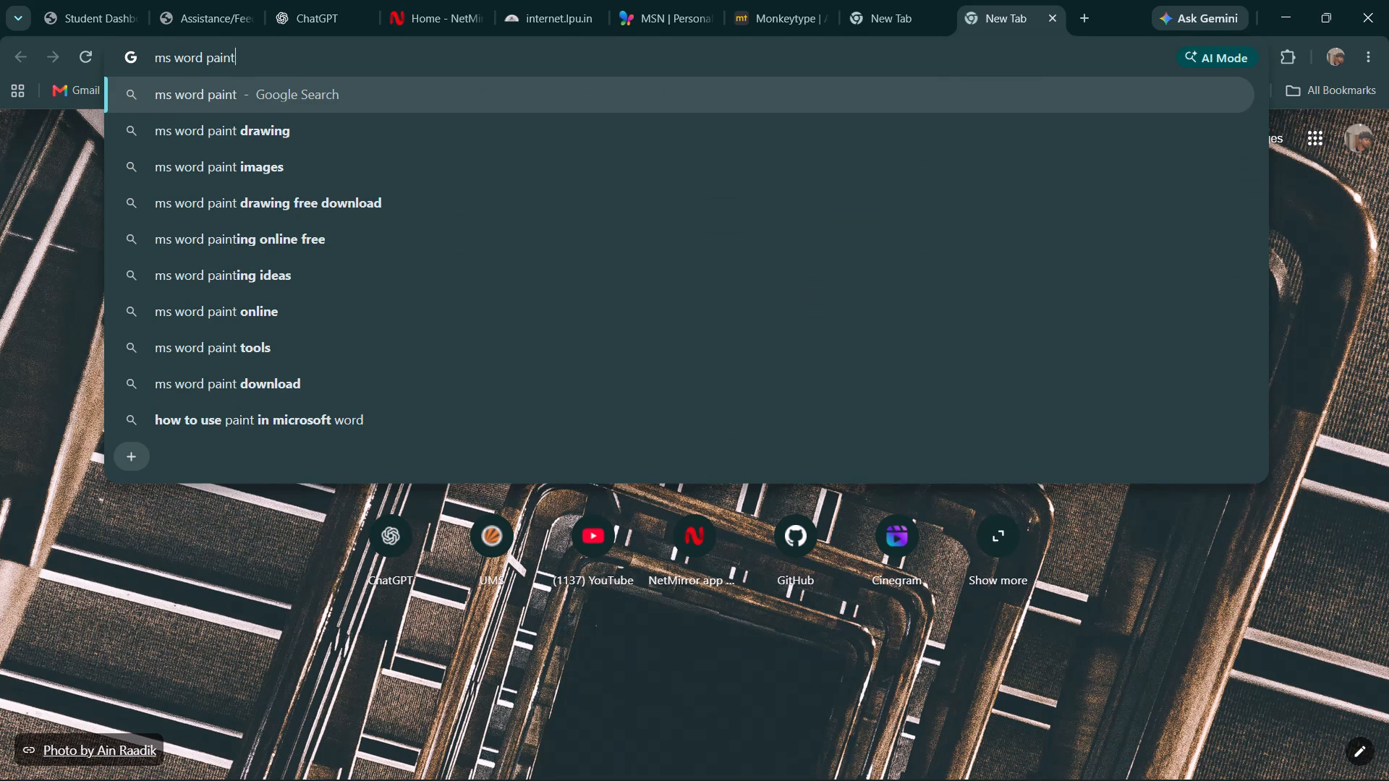
key("Down")
key("Return")
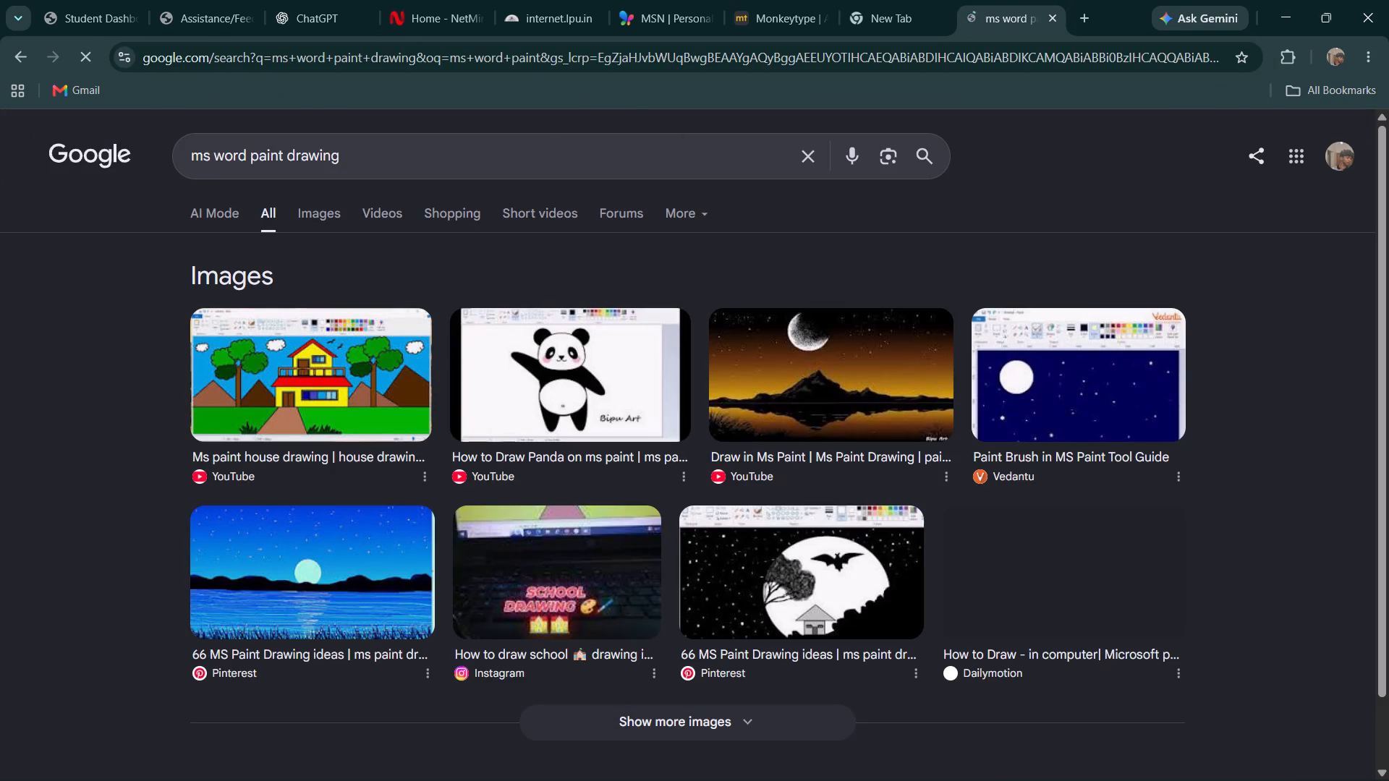
Preview the Pinterest picture of a blue moonlit lake from the image results.
scroll(603, 346, "down", 1)
left_click(328, 510)
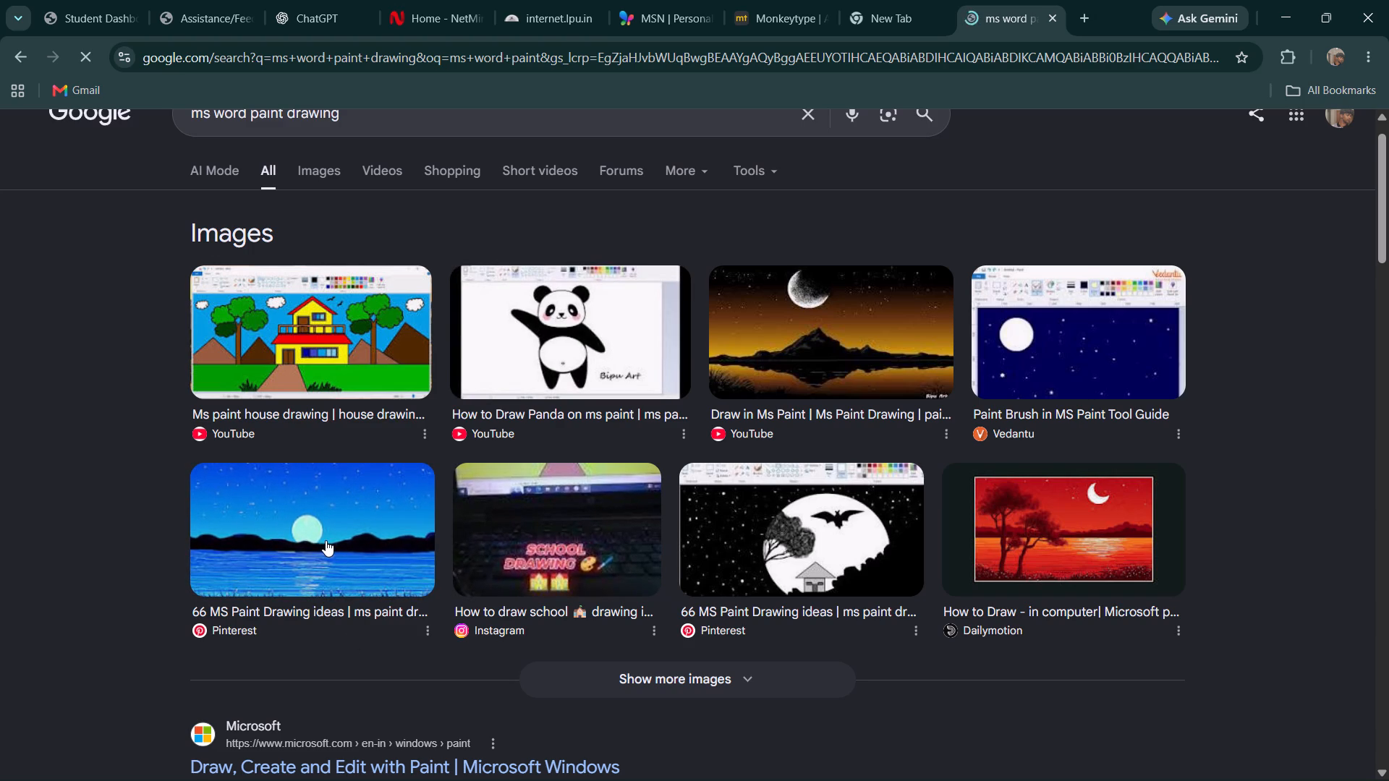
left_click(326, 540)
left_click(326, 540)
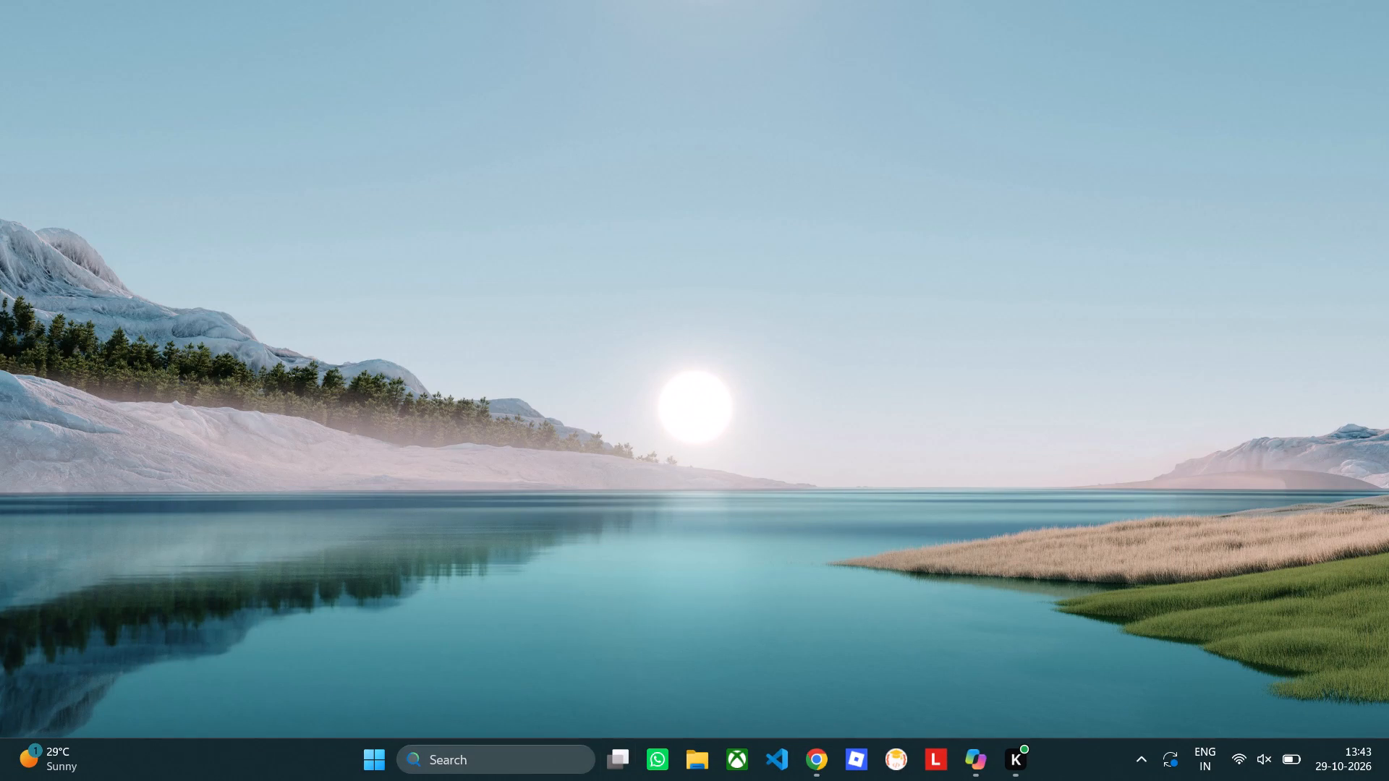
Find the Paint app through the Windows search and open it with a blank canvas.
left_click(476, 760)
left_click(476, 760)
type("ma")
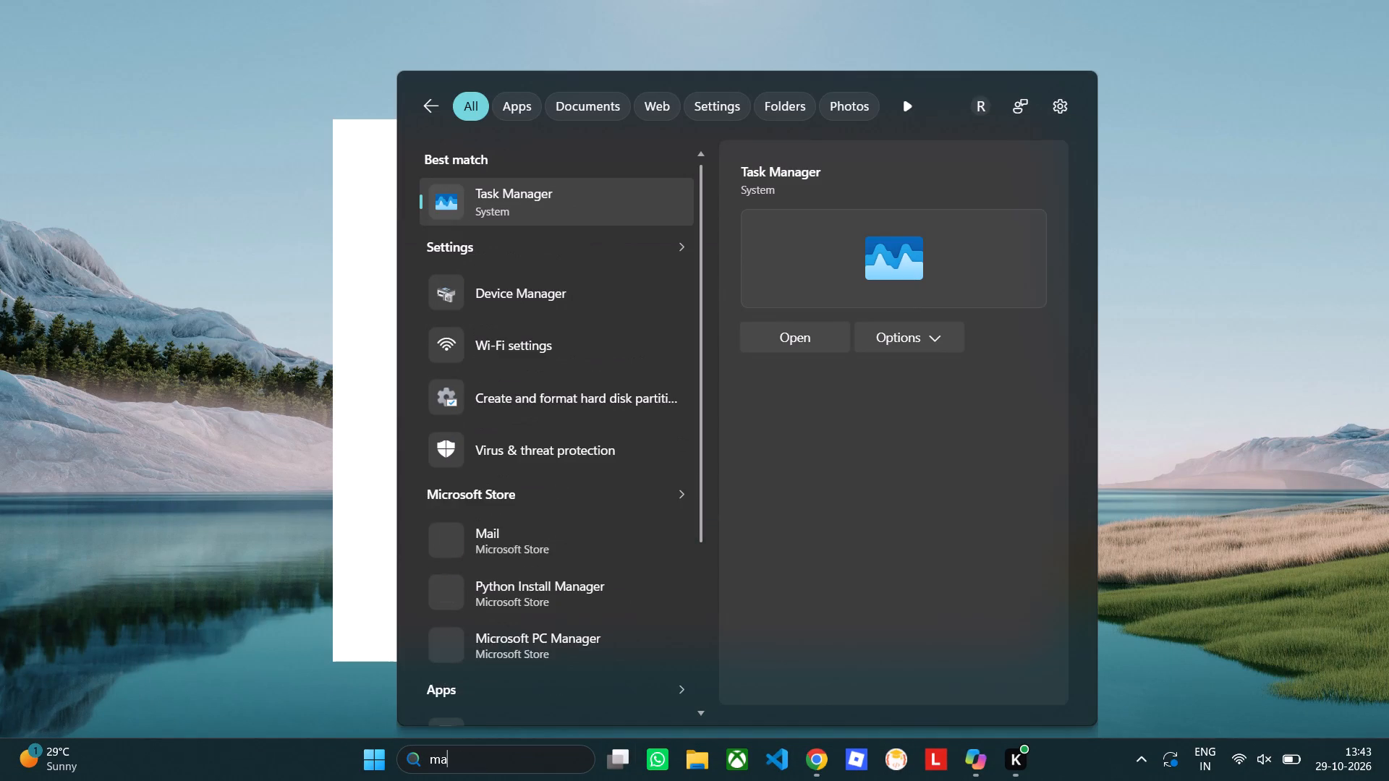
key("BackSpace")
key("s")
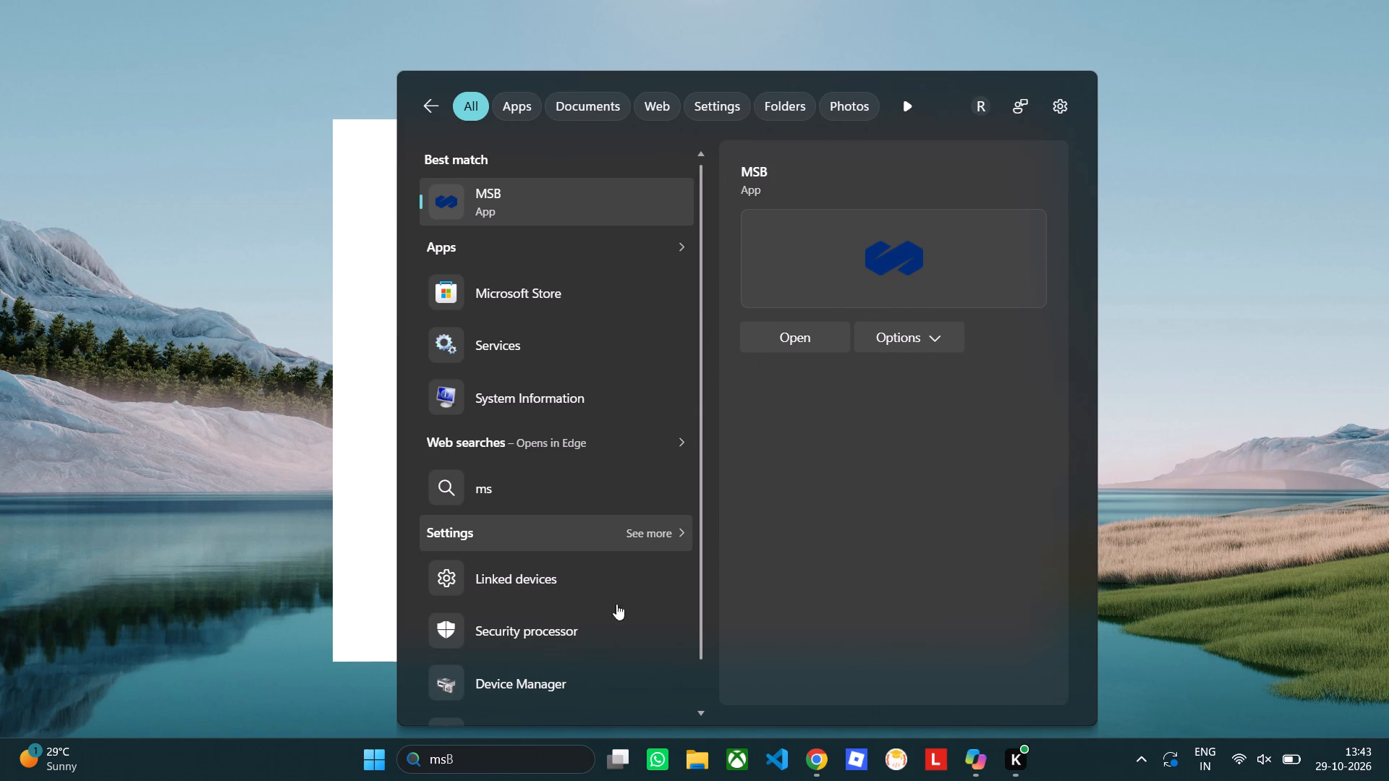
key("BackSpace")
key("BackSpace")
key("BackSpace")
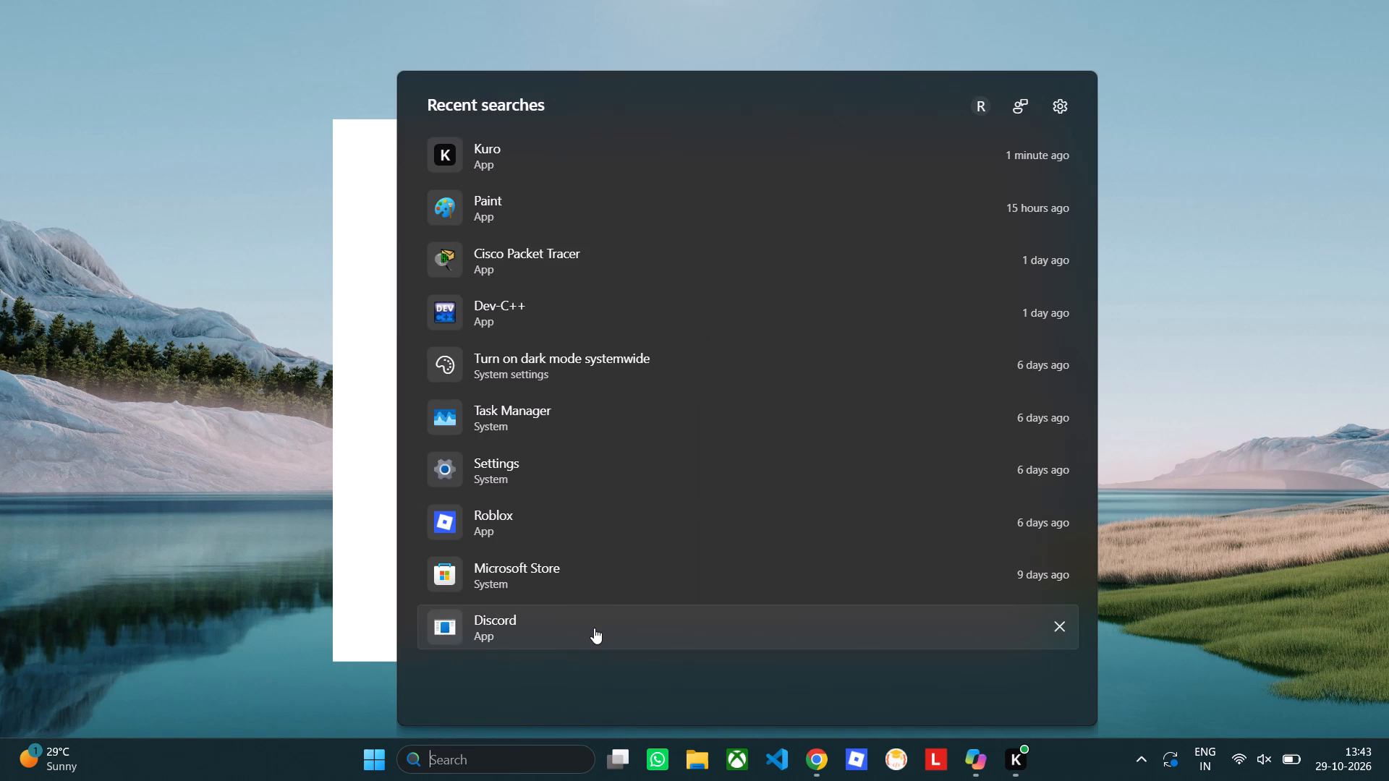
type("paint")
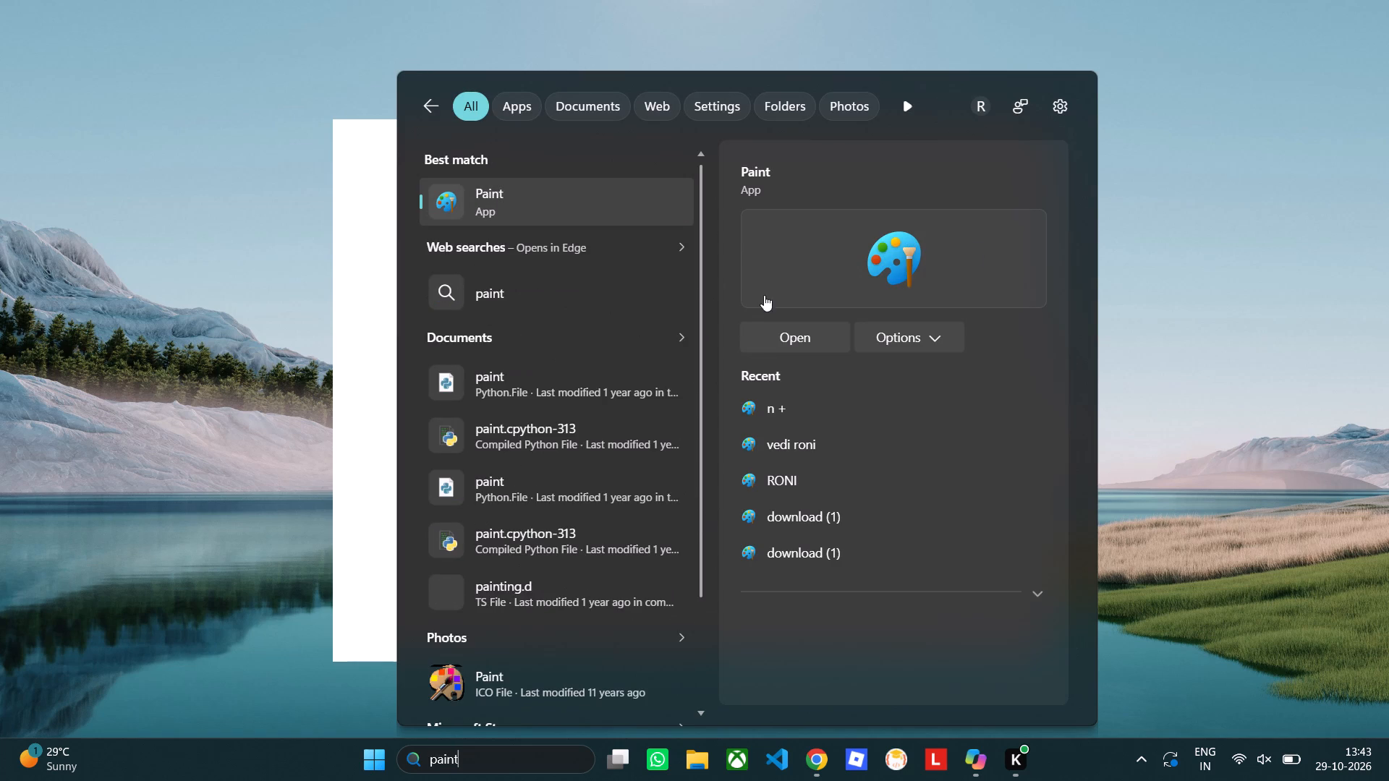
left_click(777, 344)
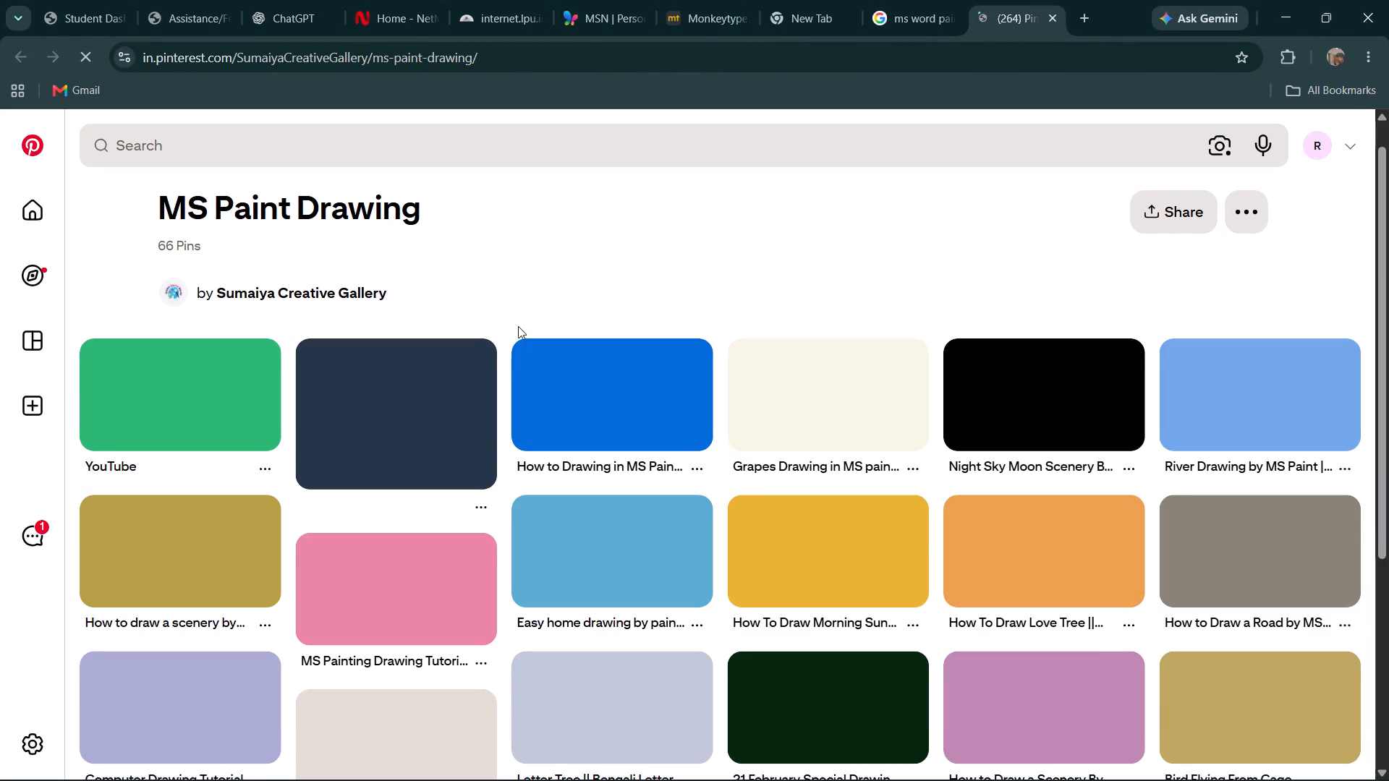
scroll(518, 326, "down", 1)
left_click(601, 383)
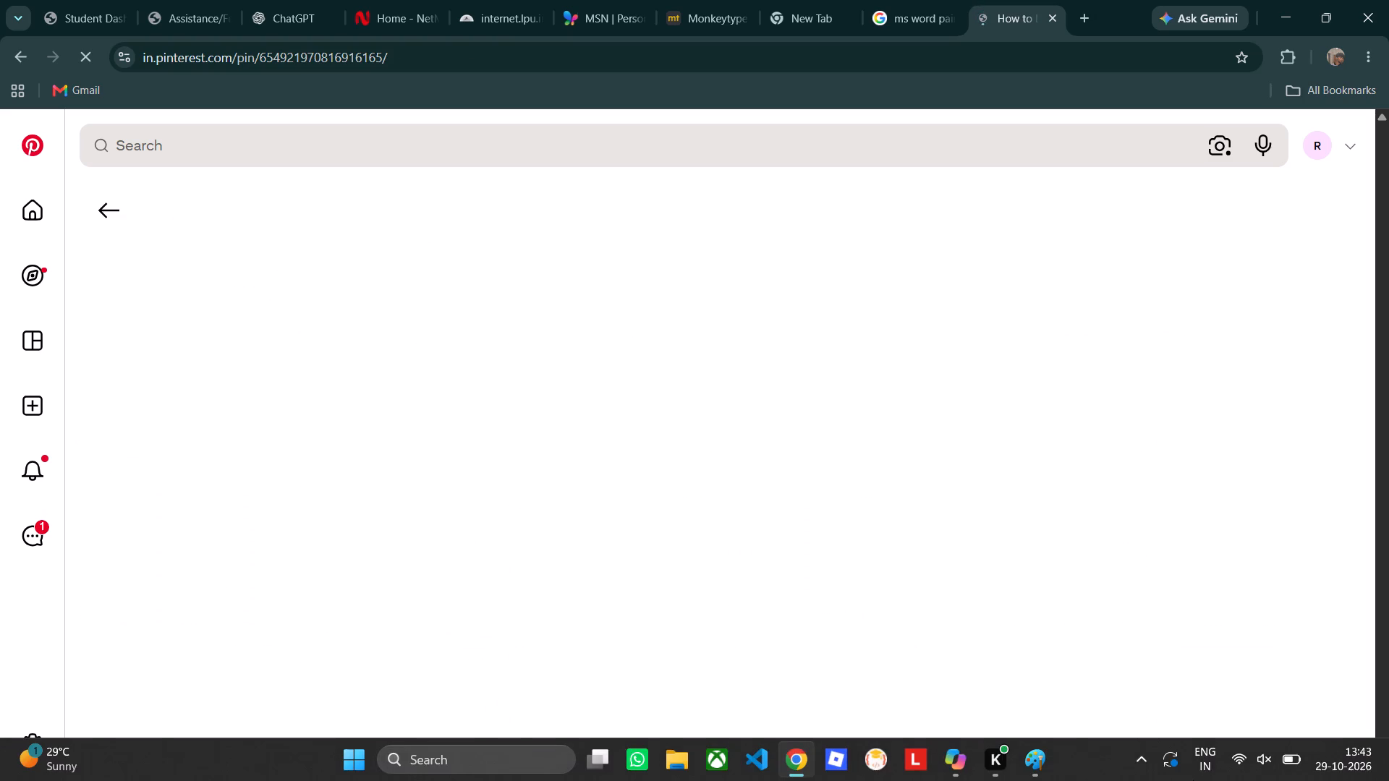
scroll(961, 469, "right", 5)
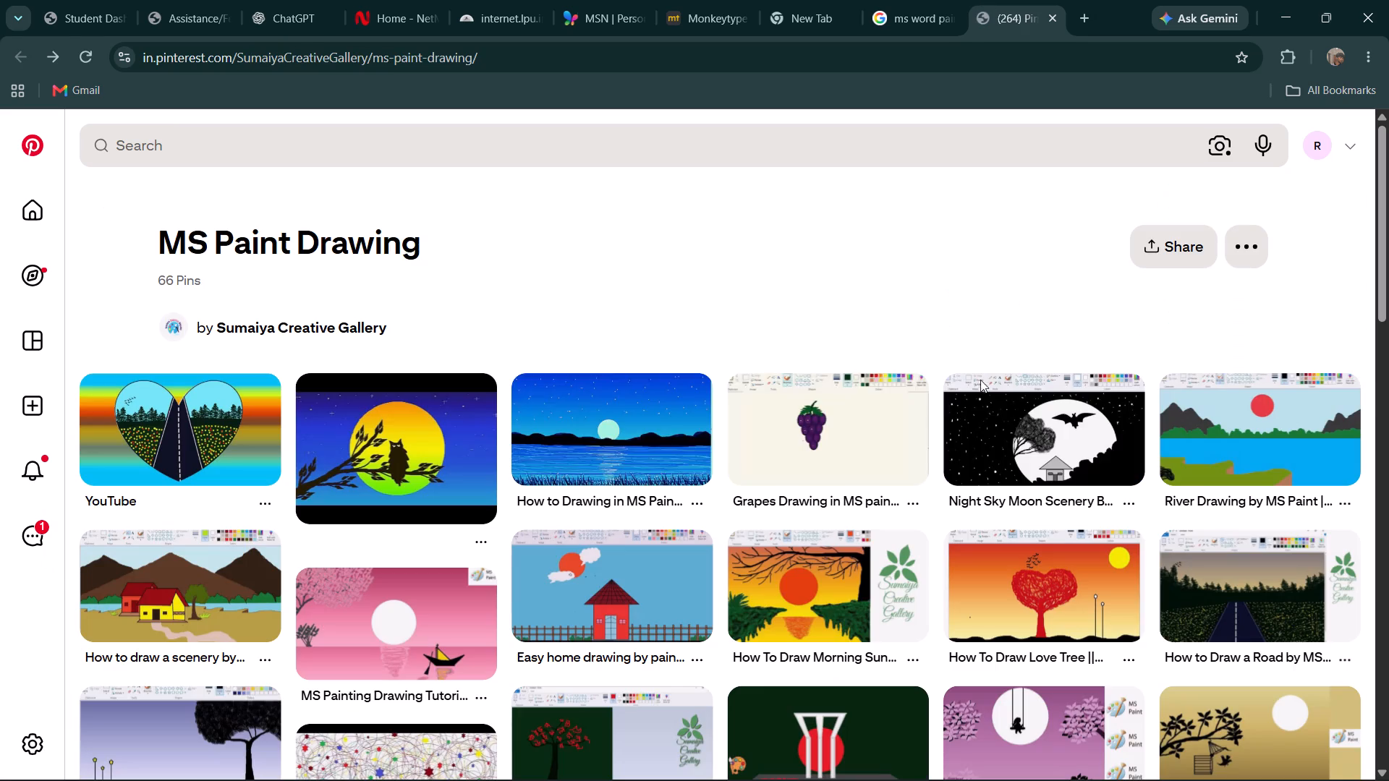
left_click(594, 453)
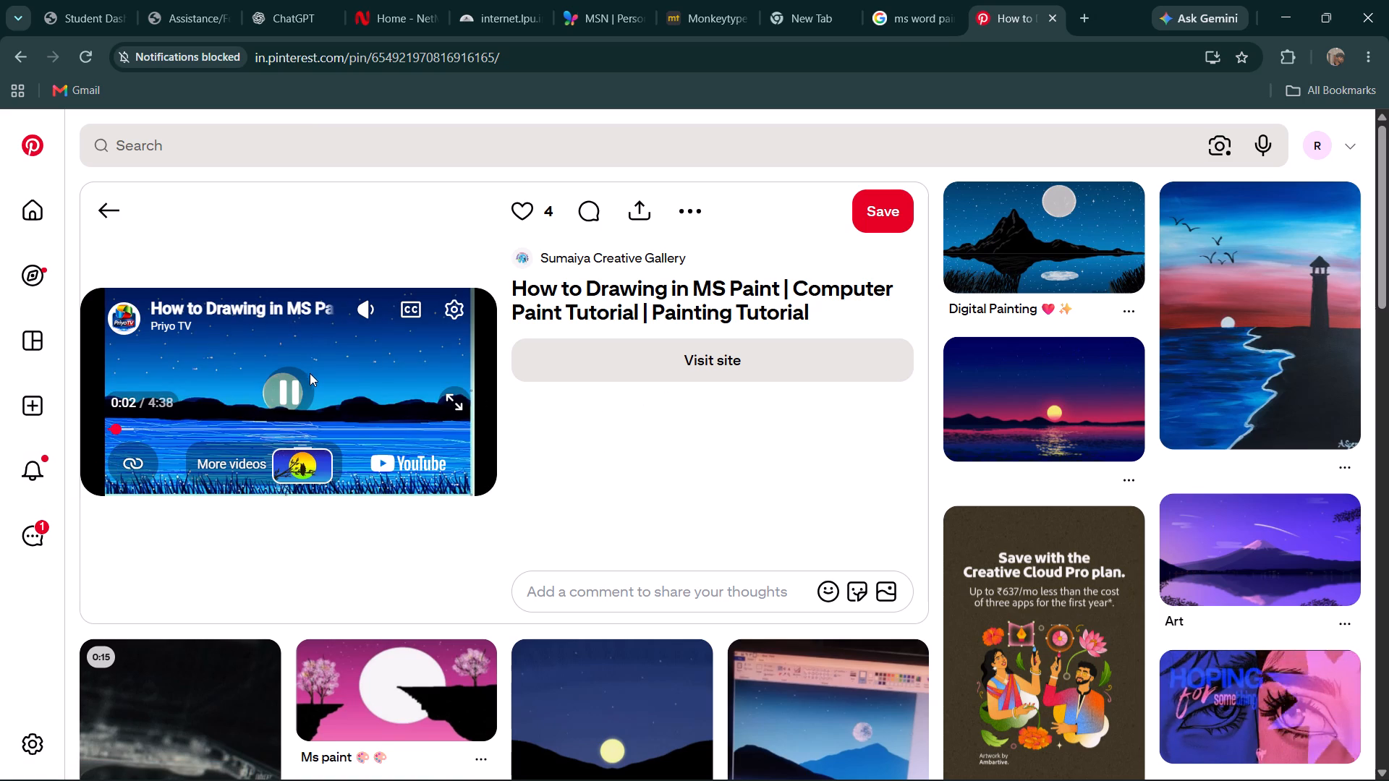
left_click(295, 389)
Return to the Google results and preview the orange mountain night scene and the Vedantu Paint Brush picture as alternatives.
left_click(893, 29)
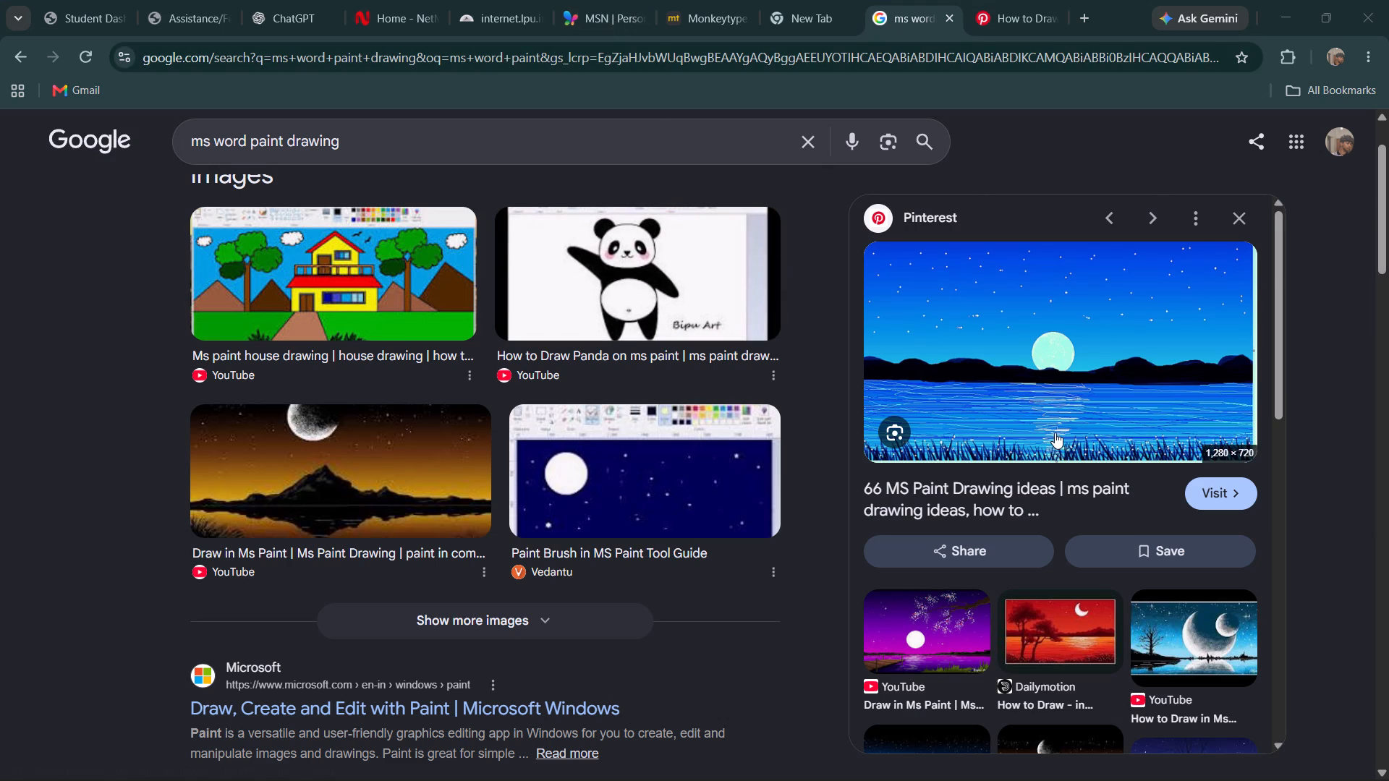
scroll(1055, 432, "down", 3)
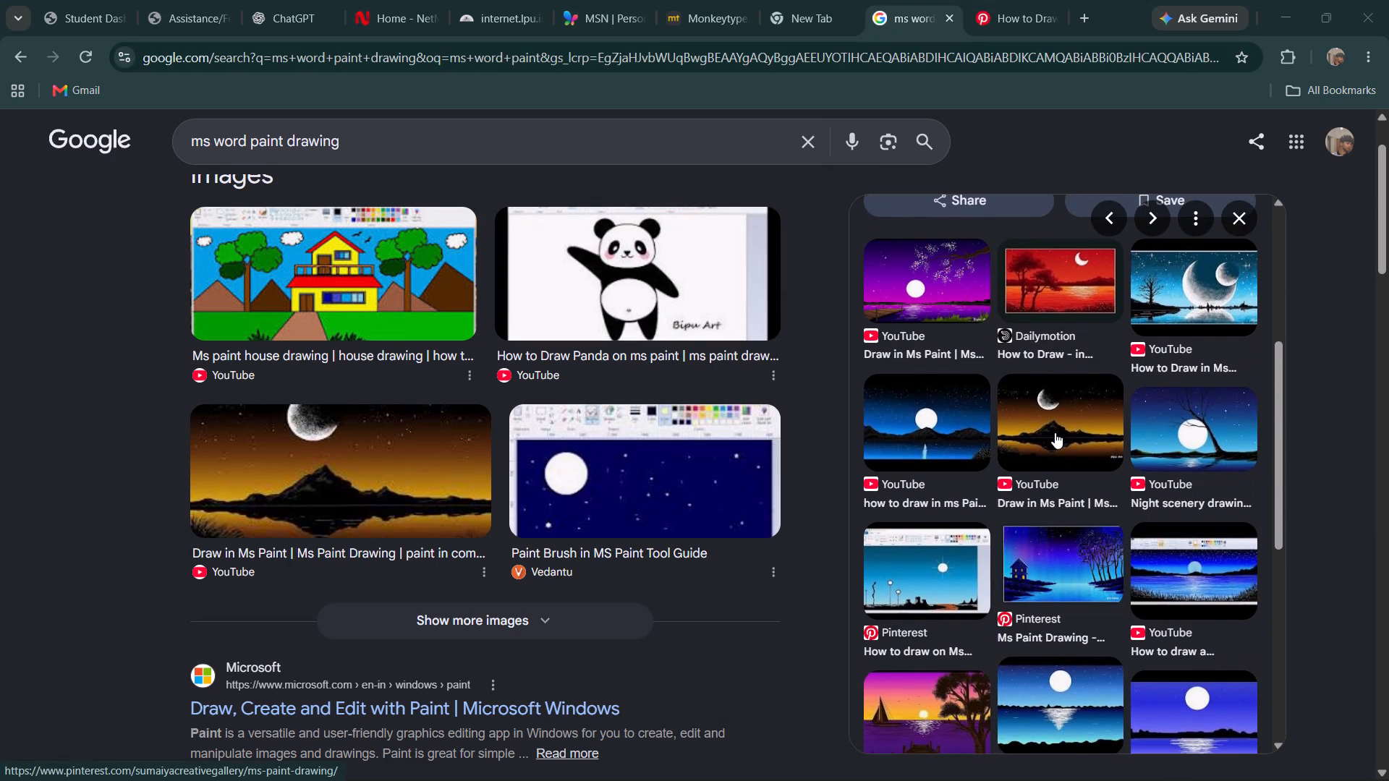
left_click(1083, 428)
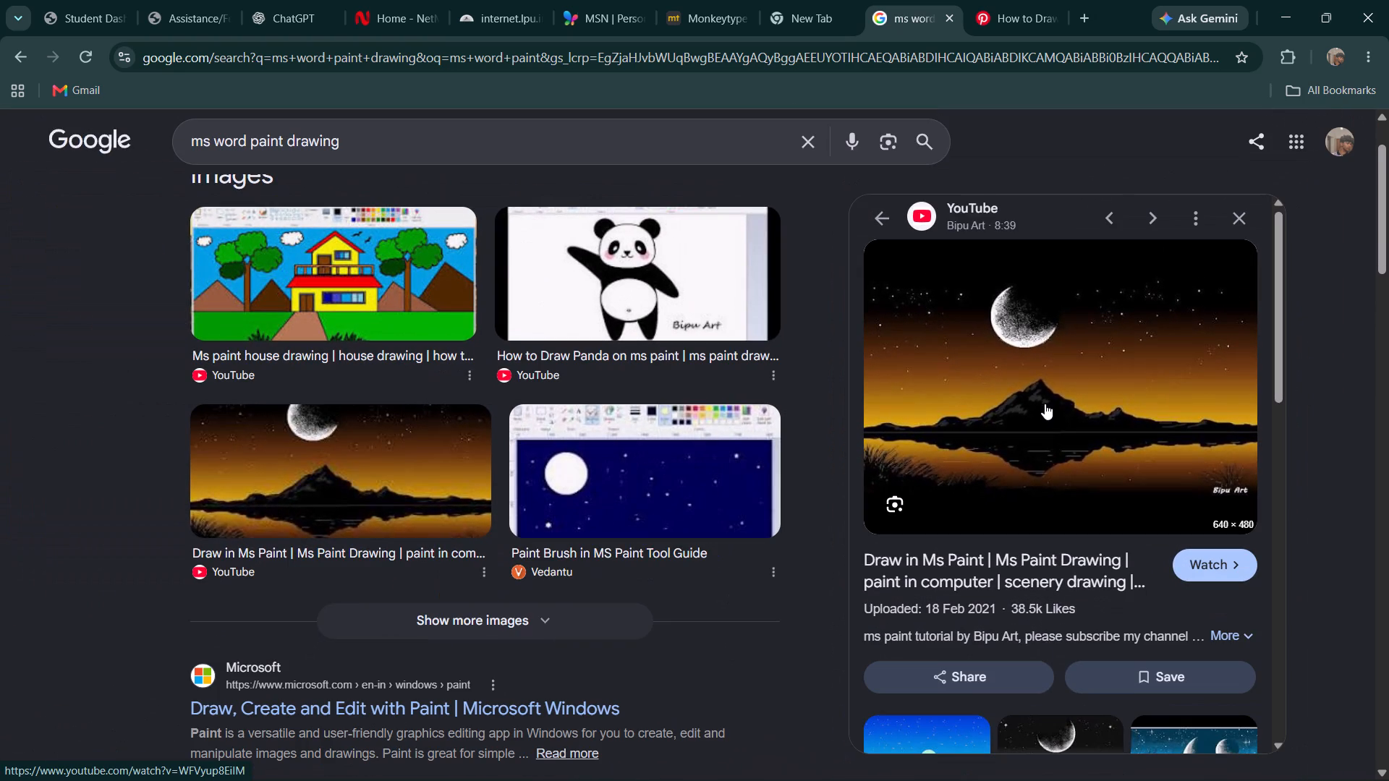
left_click(670, 462)
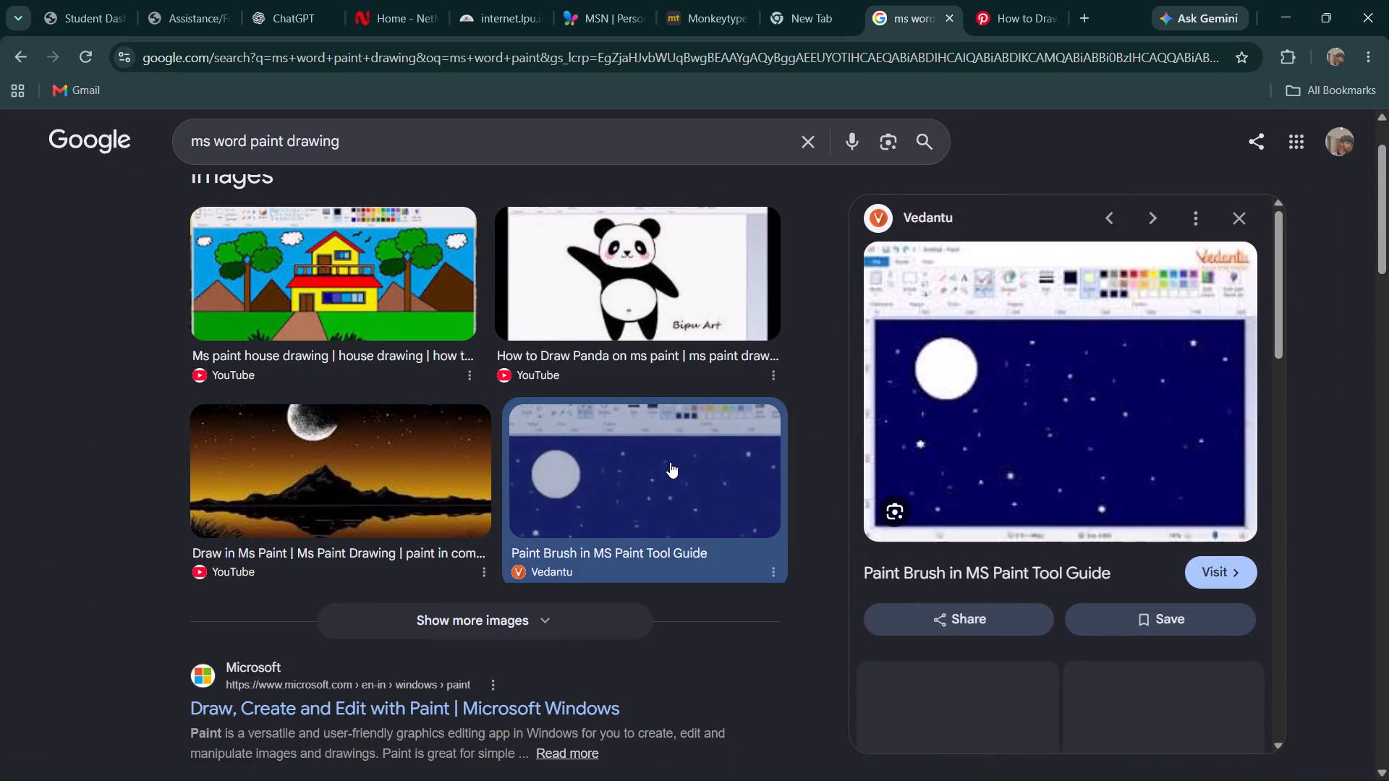
Preview the Pinterest moonlit lake picture again and enlarge it to study it as the drawing reference.
scroll(849, 520, "right", 10)
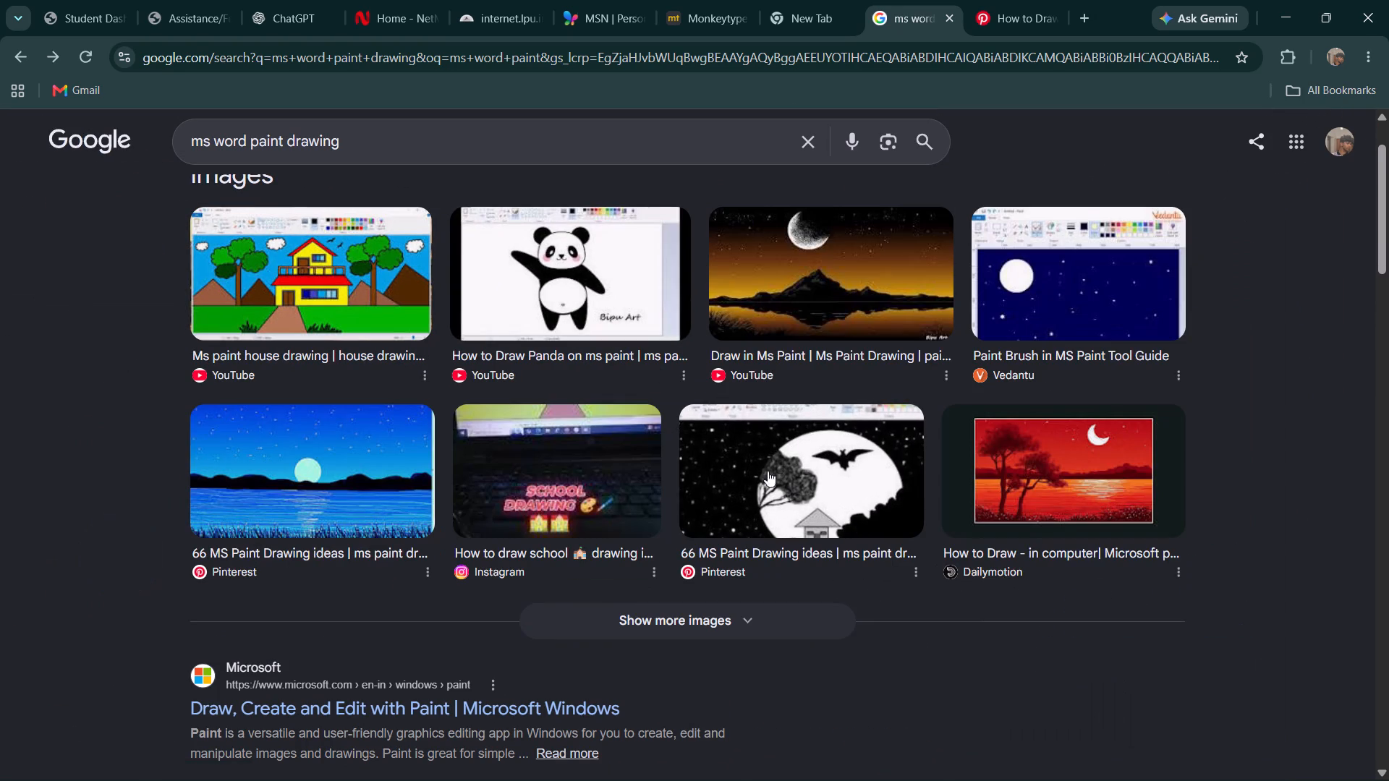
left_click(266, 448)
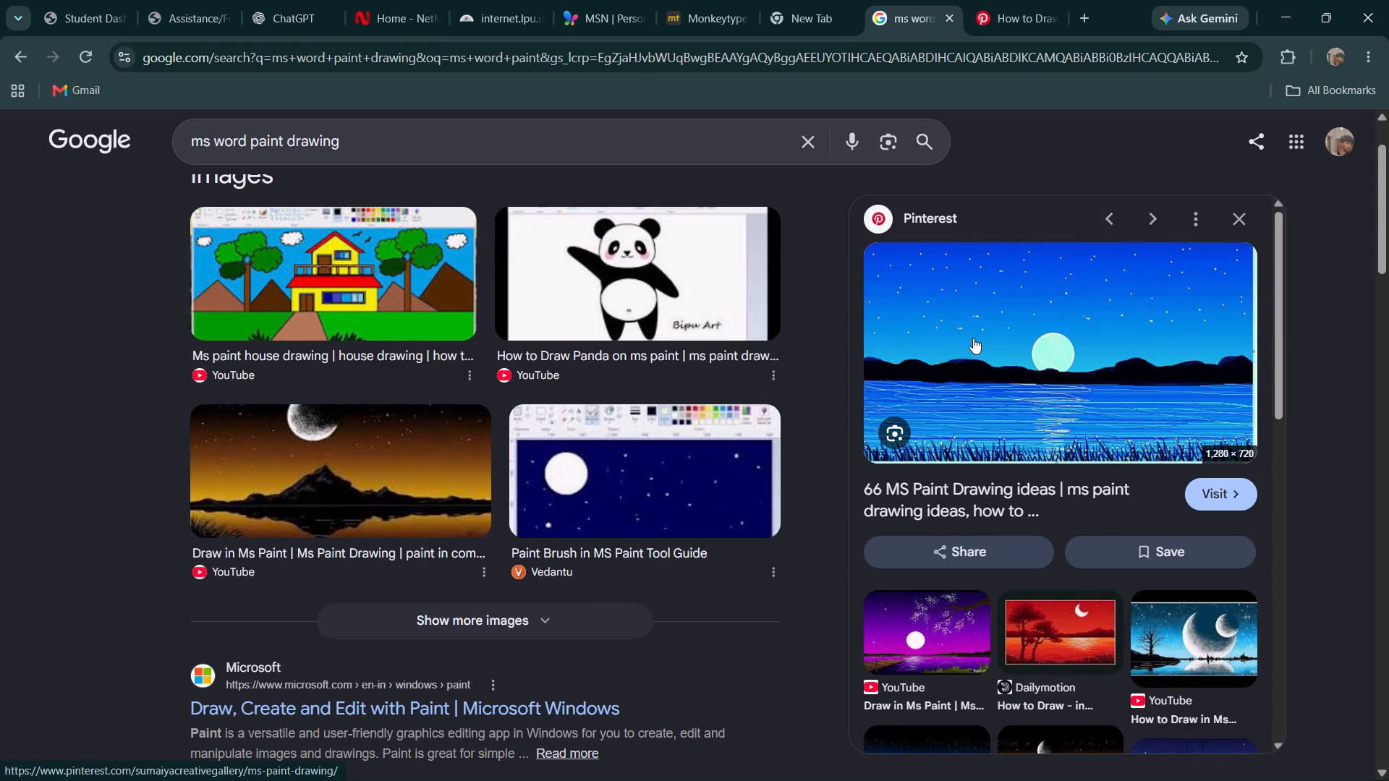
scroll(1002, 338, "left", 1)
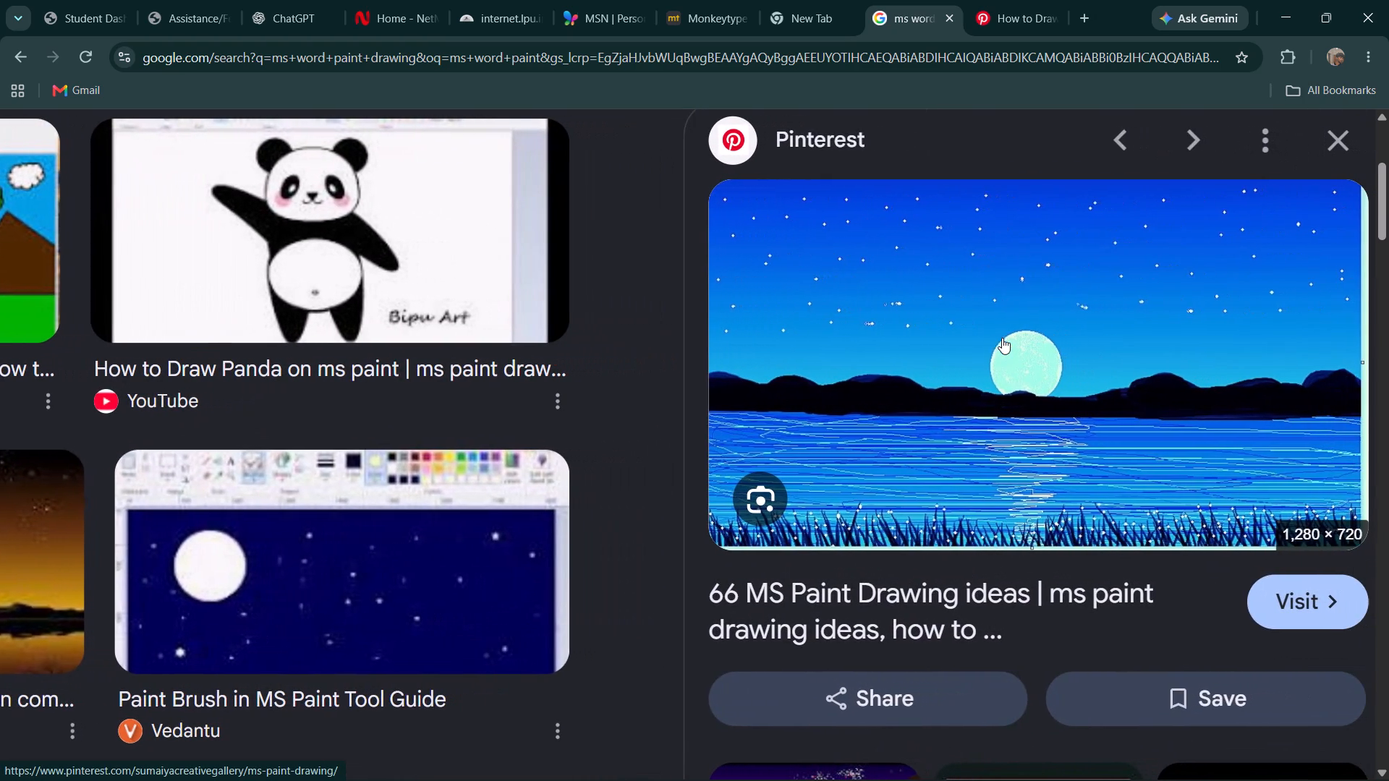
scroll(1002, 338, "left", 1)
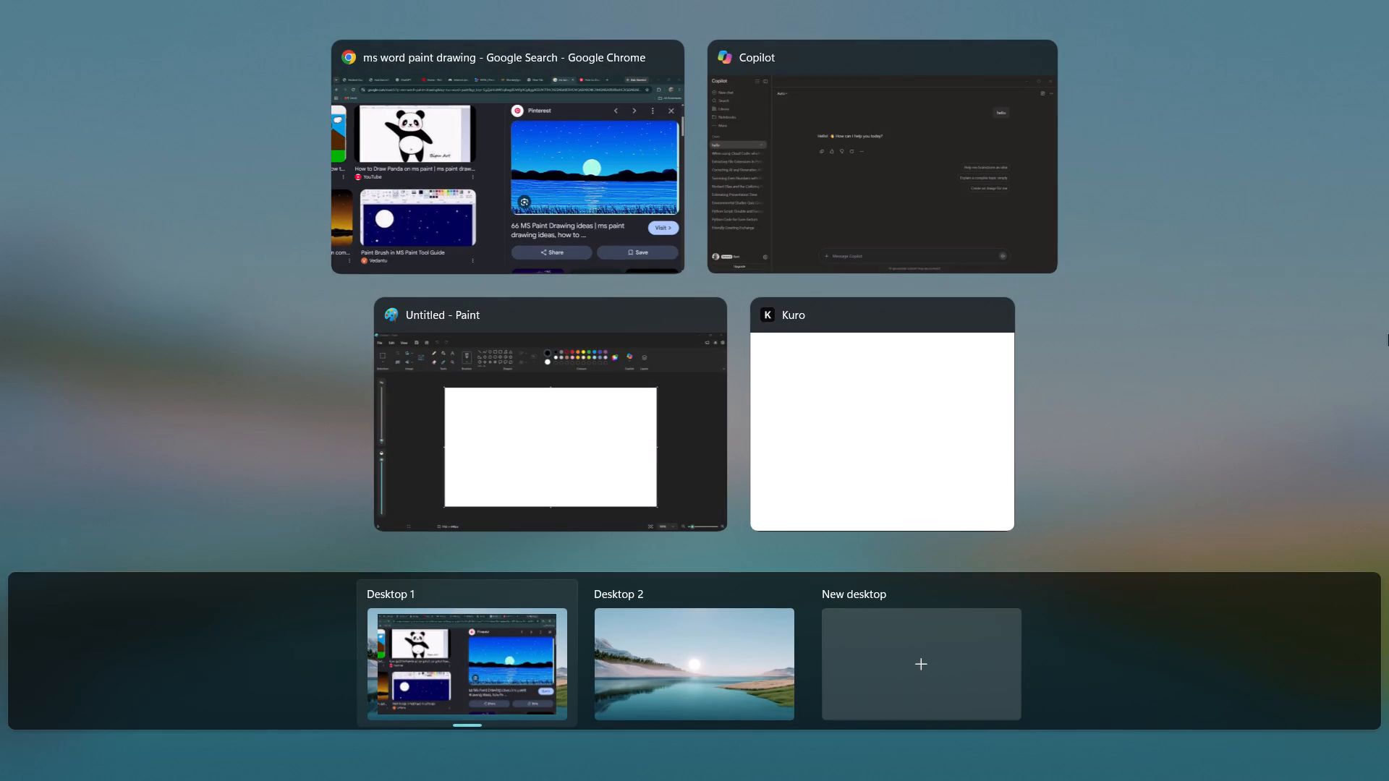
left_click(569, 413)
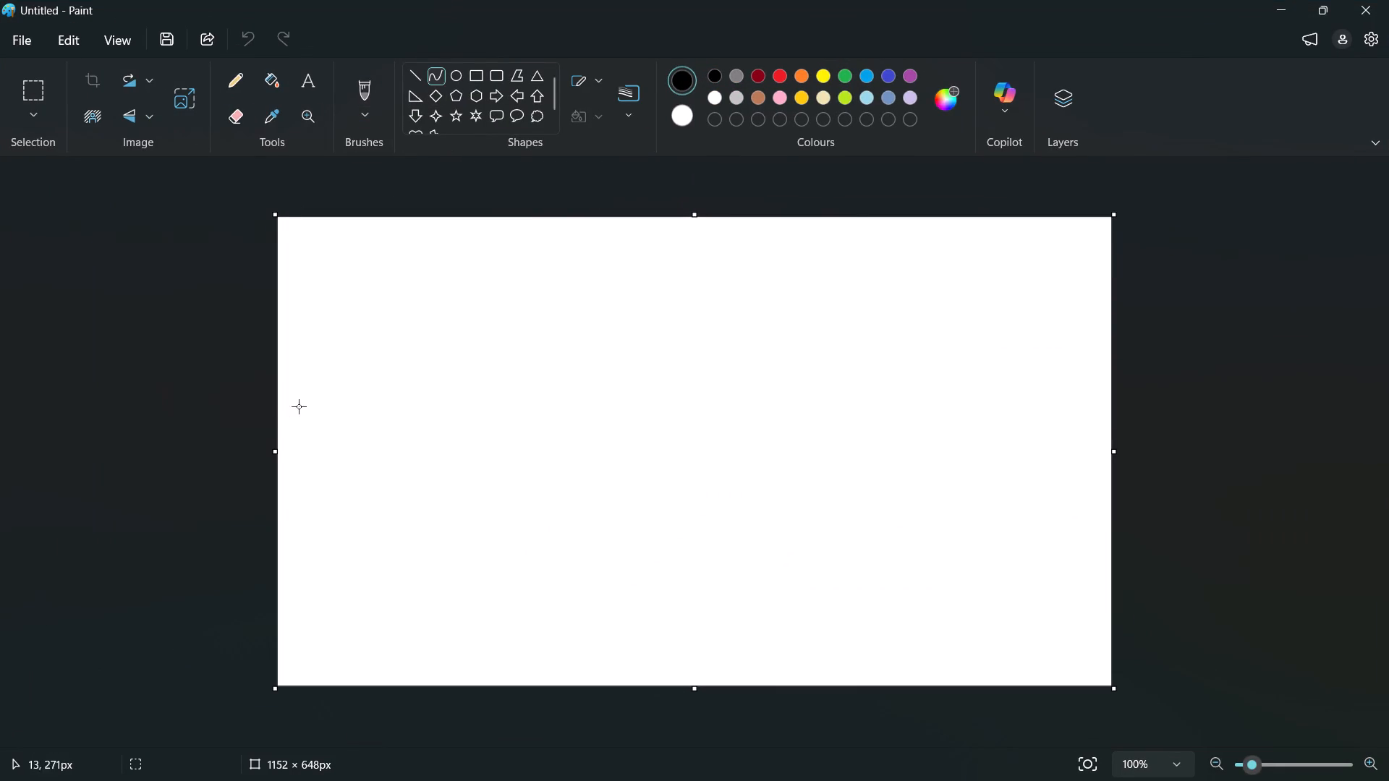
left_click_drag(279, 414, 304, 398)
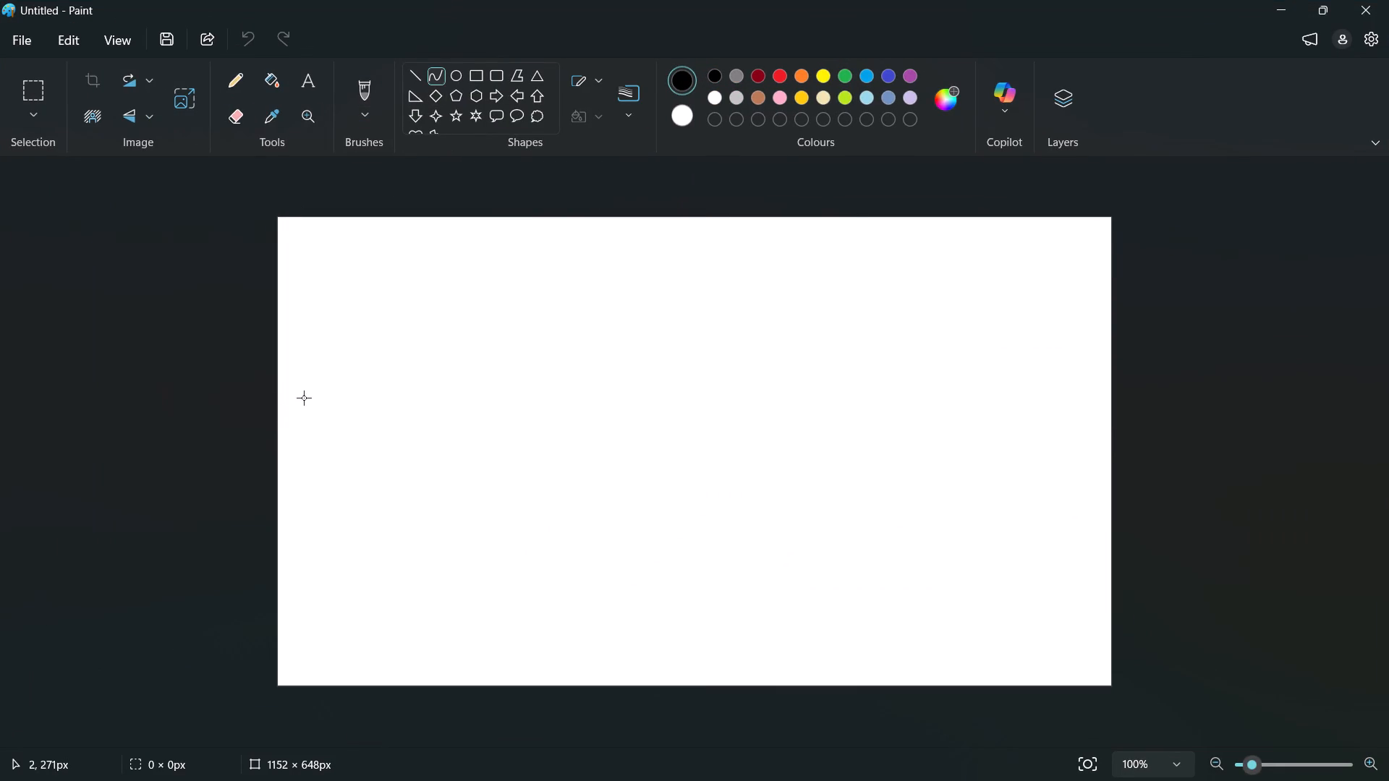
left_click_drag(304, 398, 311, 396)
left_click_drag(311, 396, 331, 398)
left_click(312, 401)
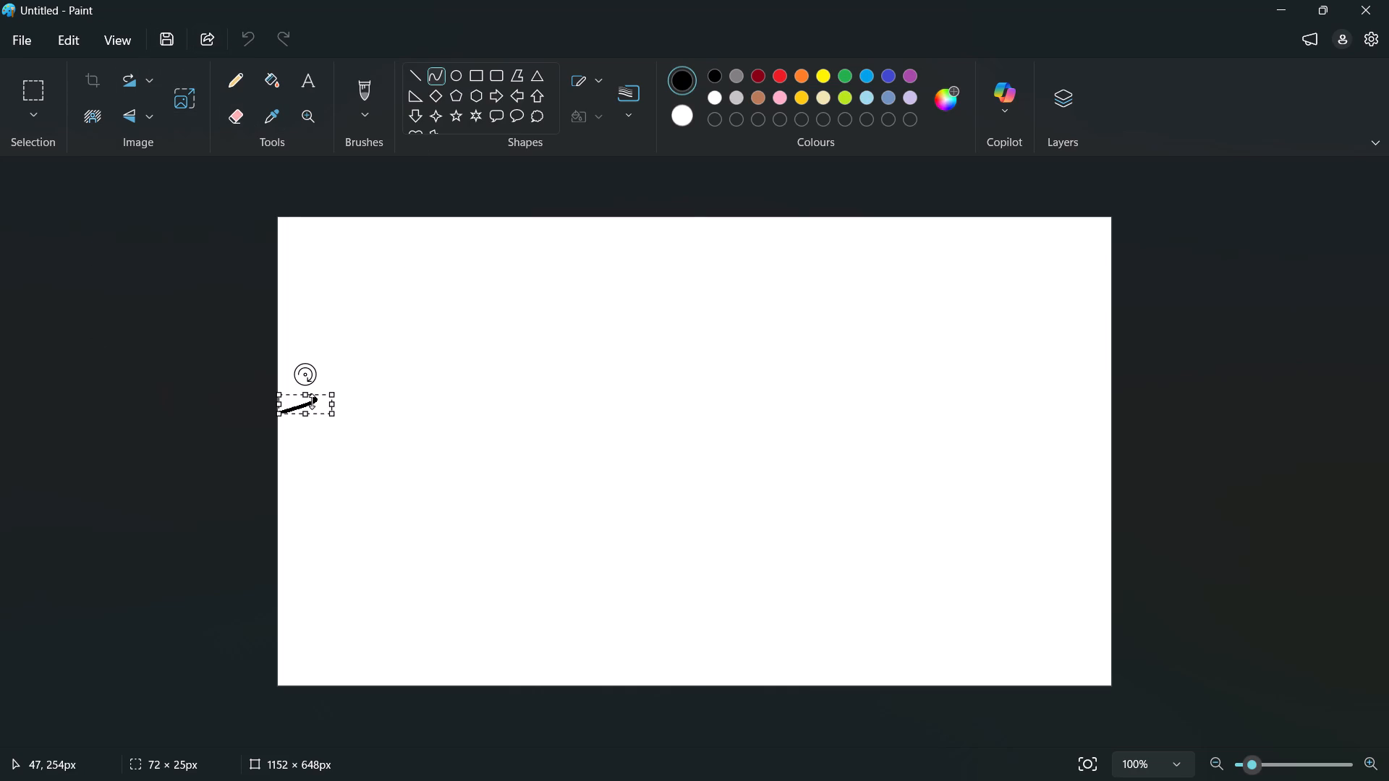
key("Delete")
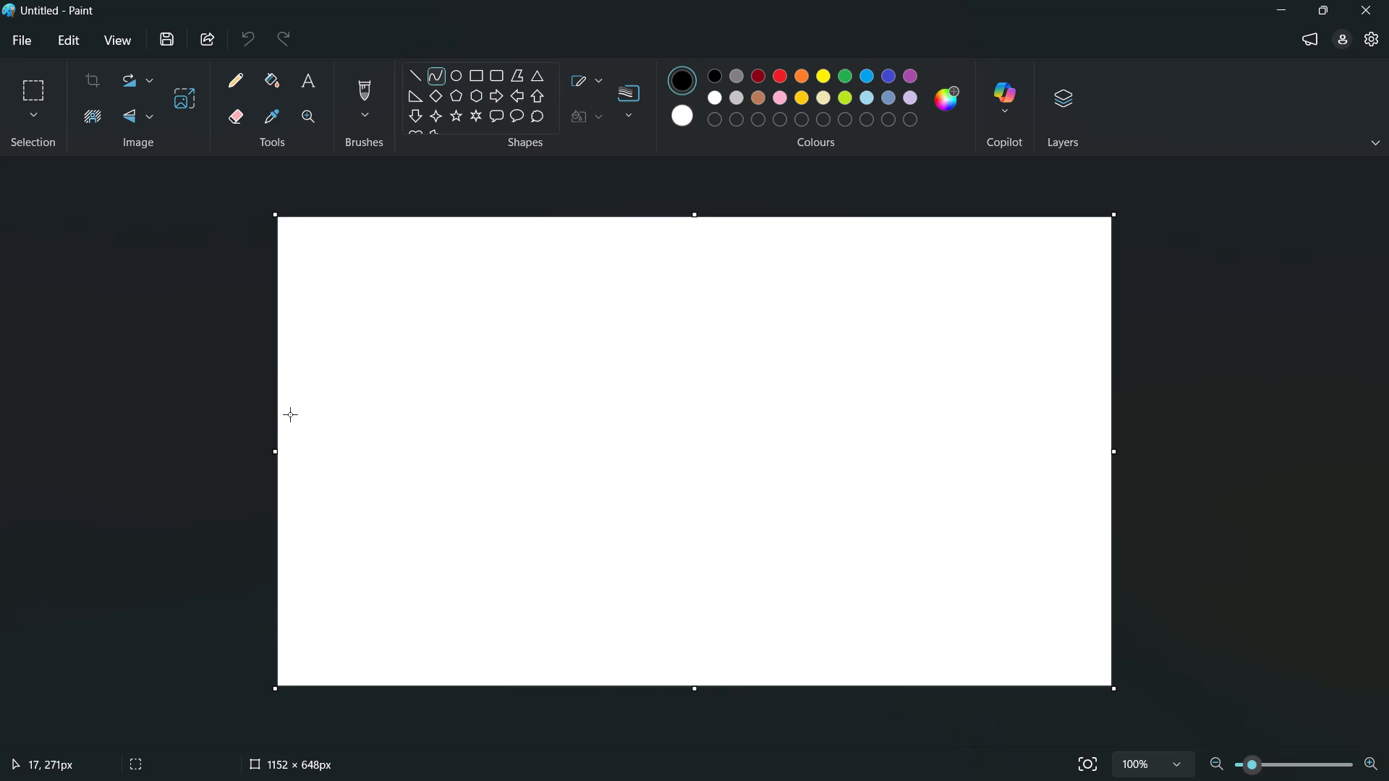
Draw a gently wavy horizontal black curve, about 1131 × 60 px, across the middle of the canvas as the shoreline.
left_click_drag(290, 414, 924, 393)
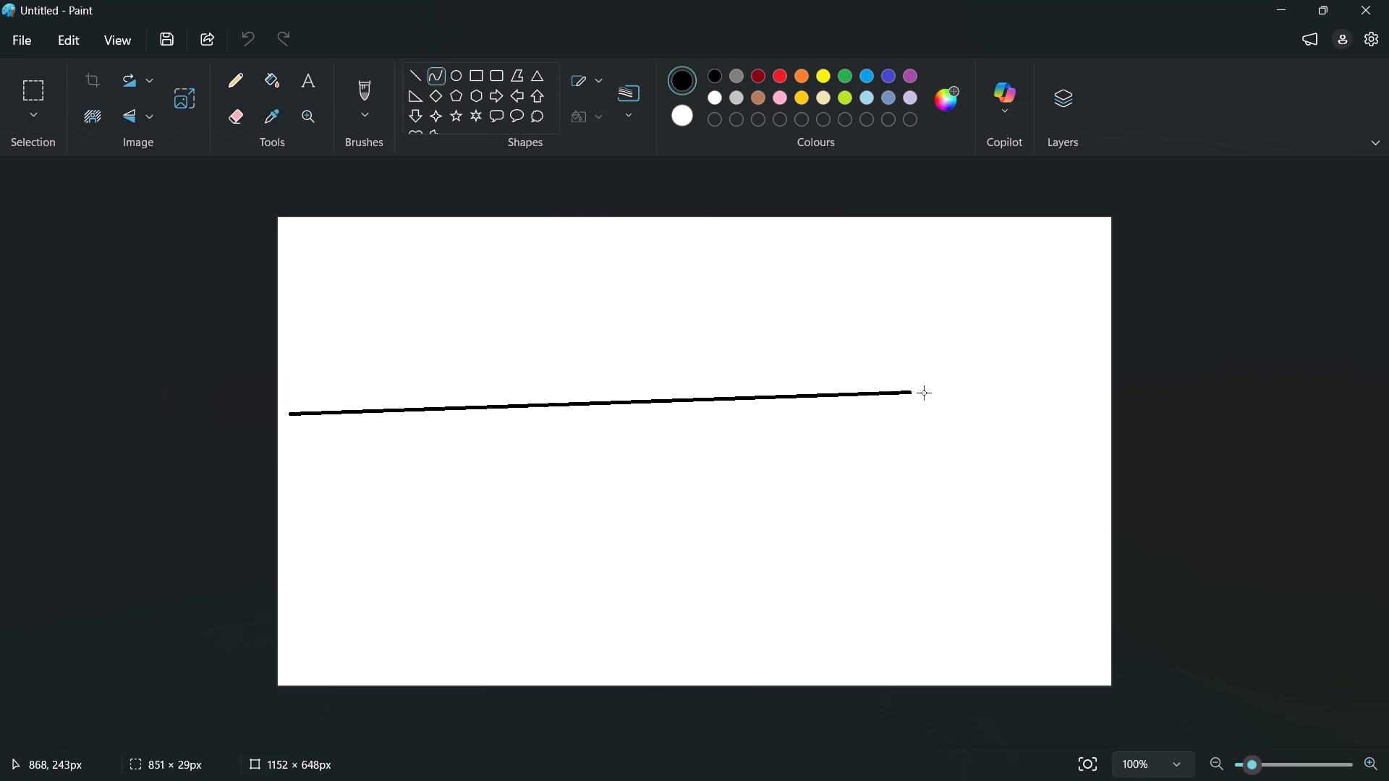
left_click_drag(924, 393, 1099, 417)
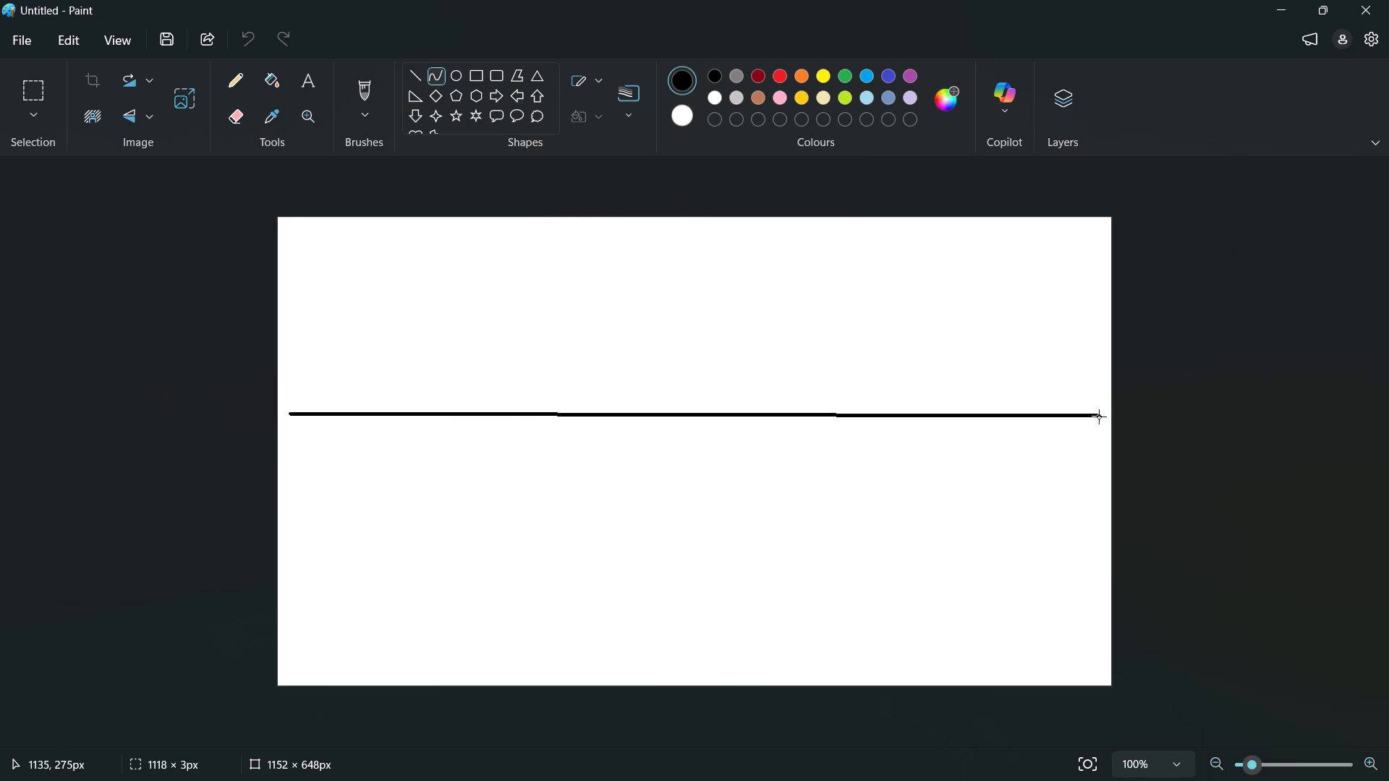
left_click_drag(1099, 417, 1108, 418)
left_click_drag(354, 416, 363, 398)
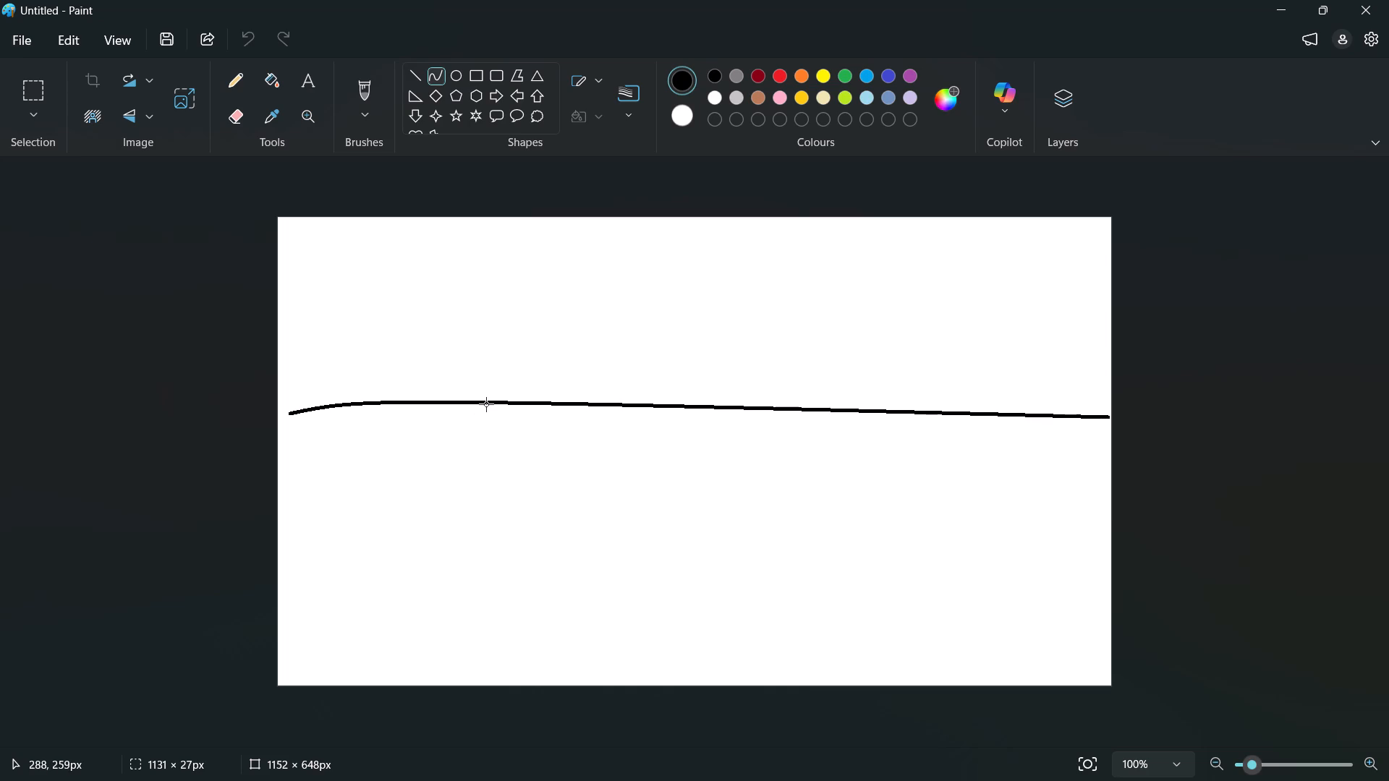
left_click_drag(486, 404, 527, 442)
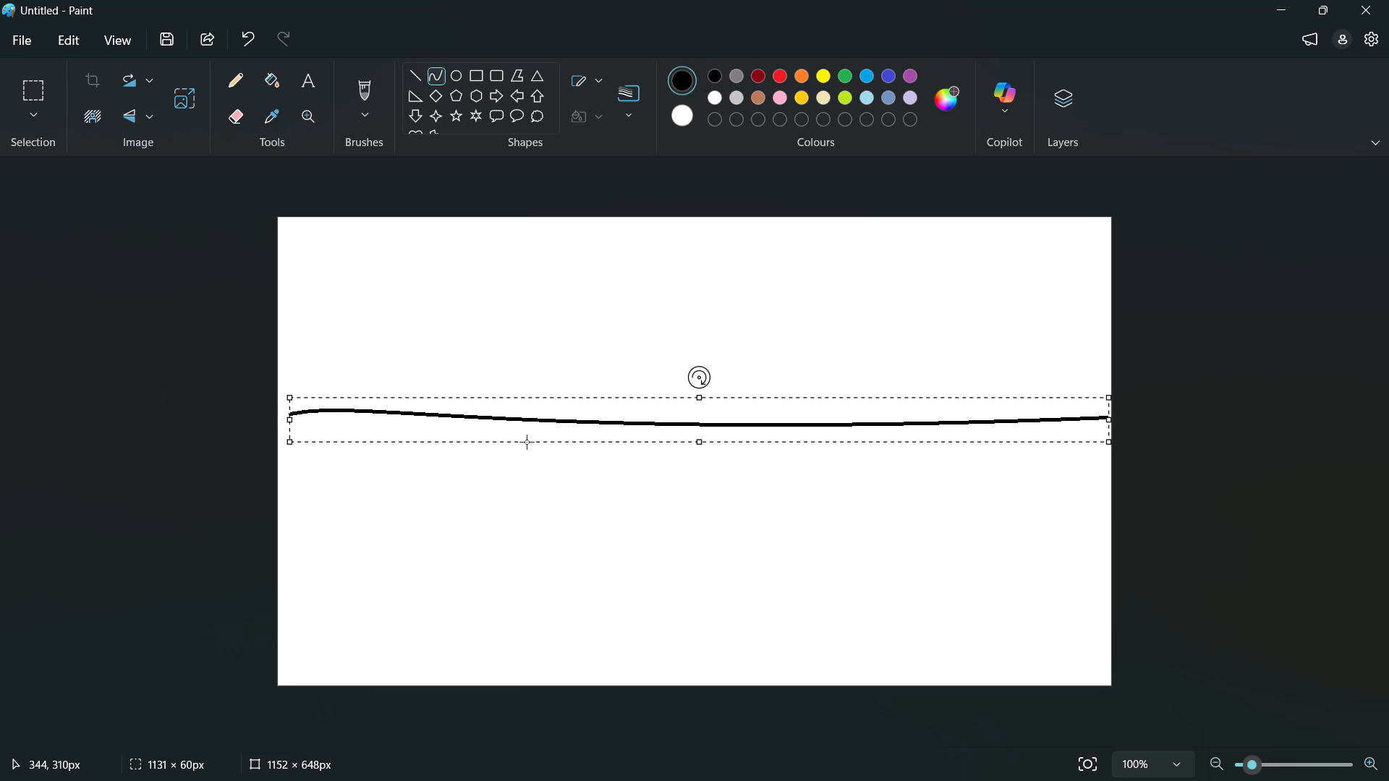
Move the curve slightly lower and stretch it past both side edges of the canvas to about 1204 × 60 px.
left_click_drag(770, 426, 768, 412)
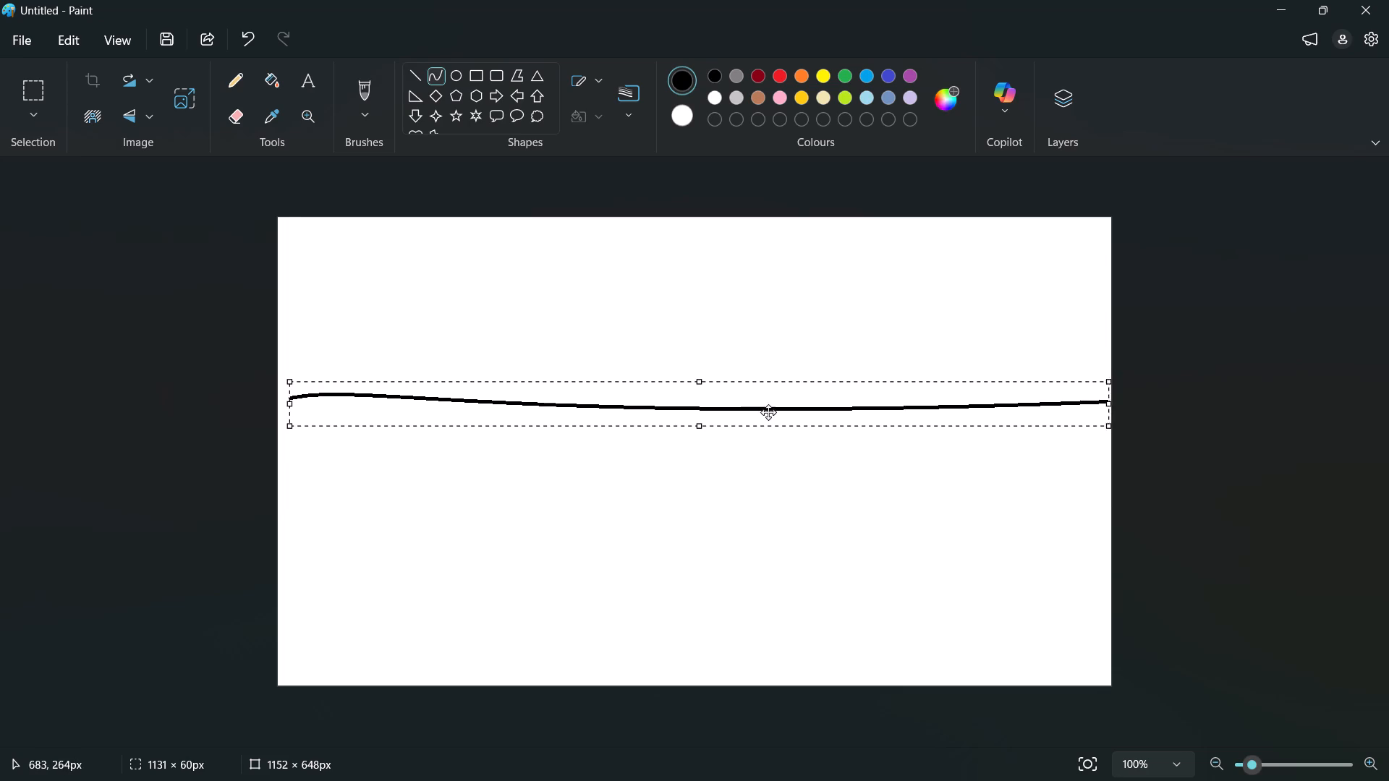
left_click_drag(768, 412, 764, 439)
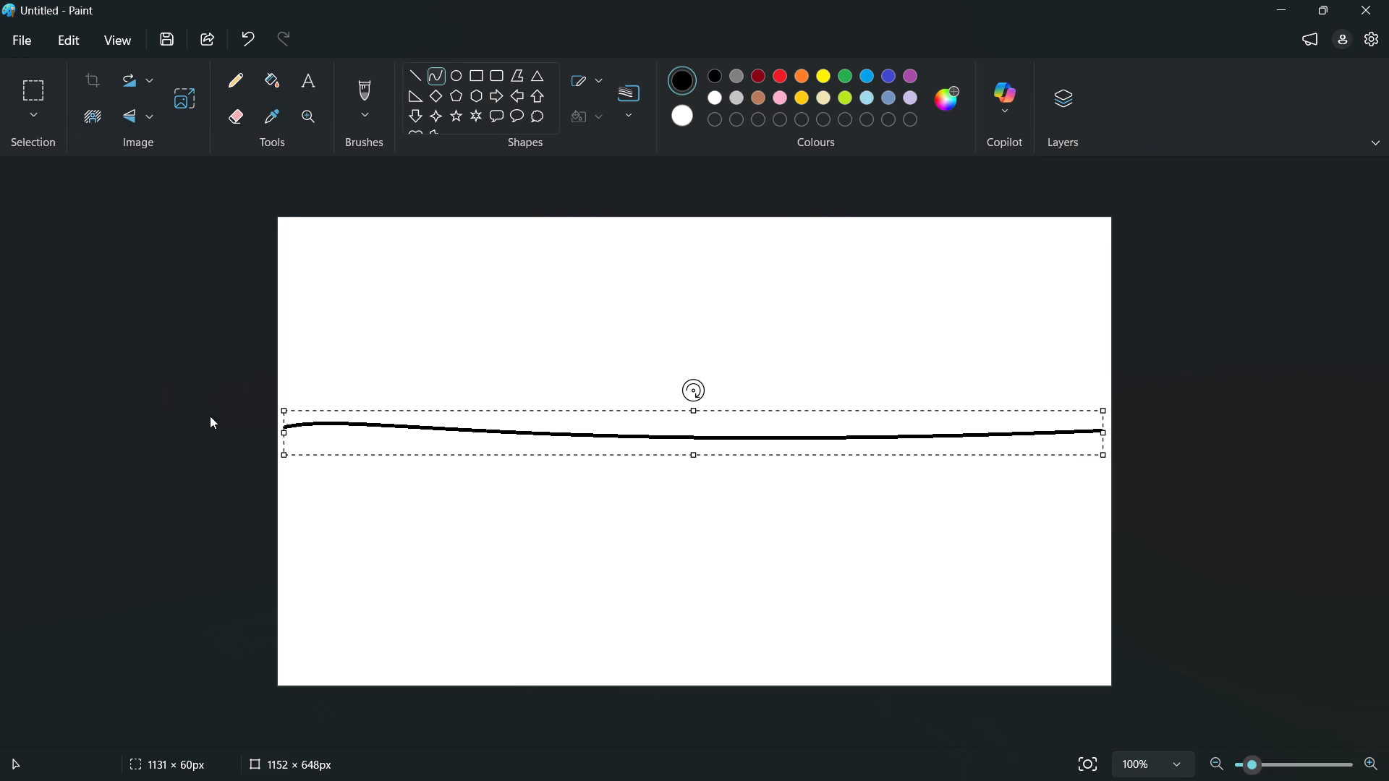
left_click_drag(279, 436, 260, 438)
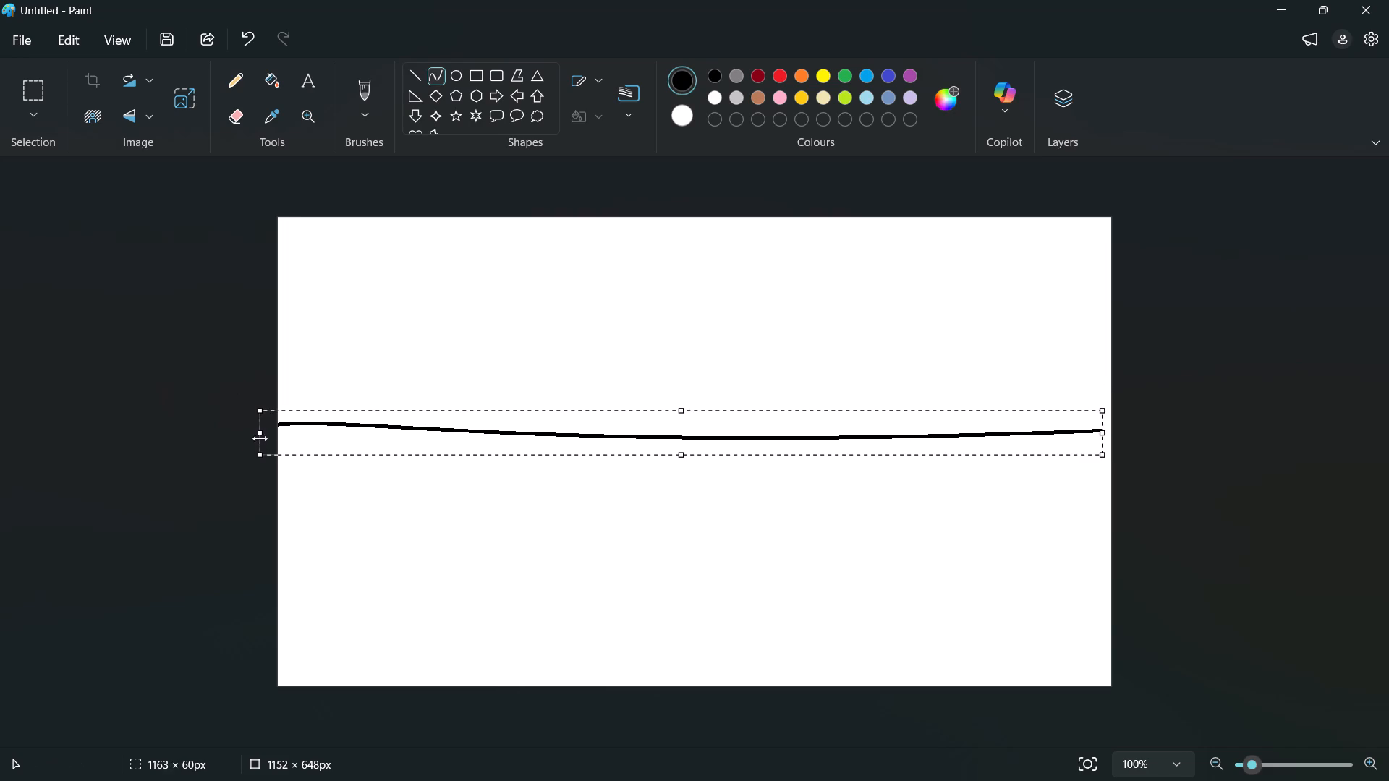
left_click_drag(260, 438, 260, 439)
left_click_drag(1105, 435, 1131, 432)
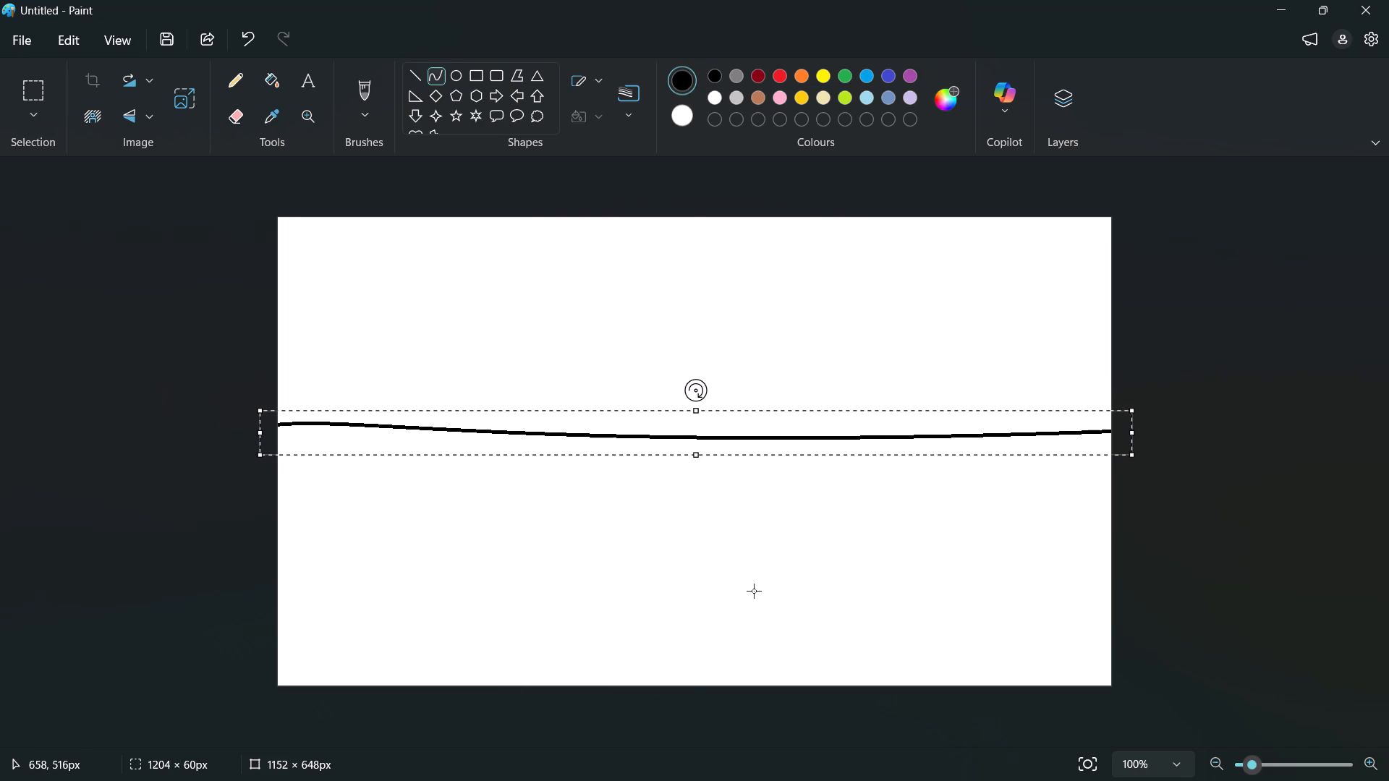
left_click(754, 591)
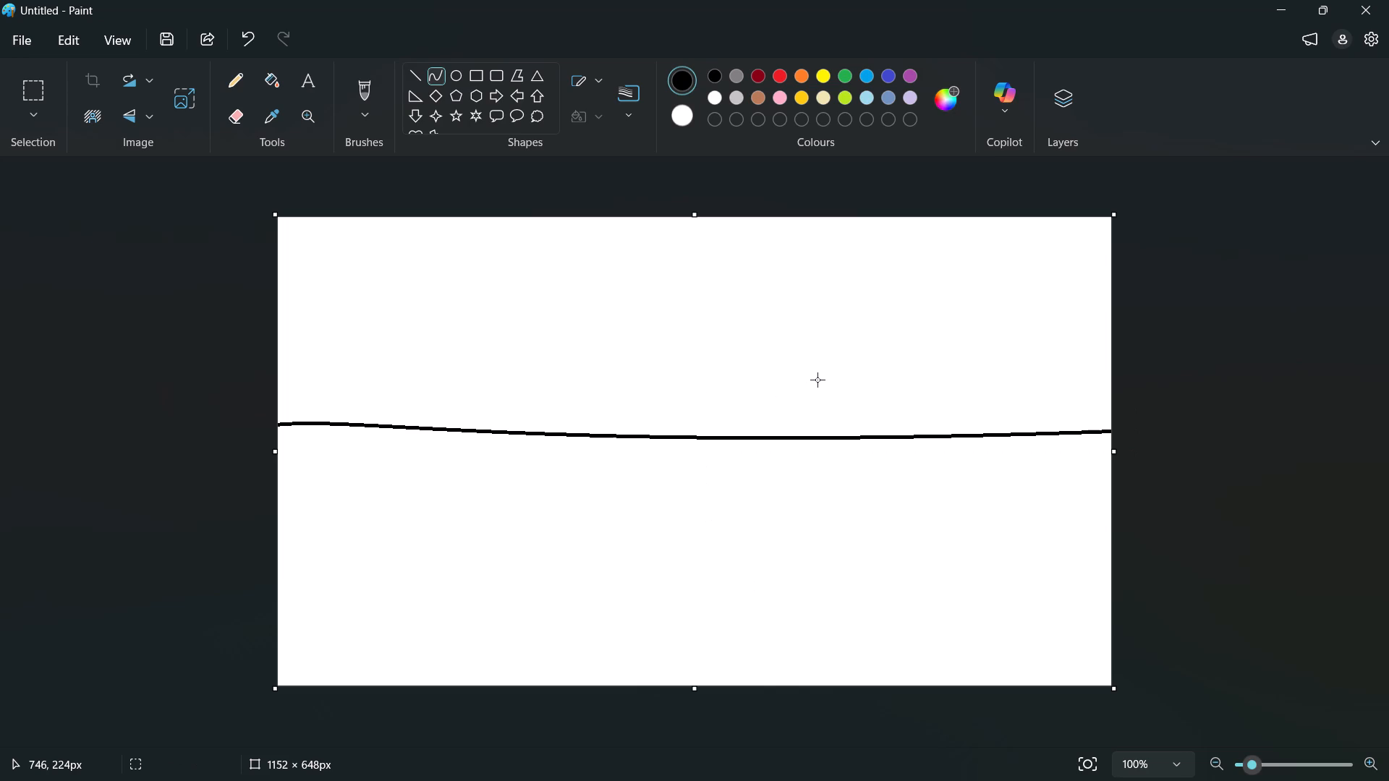
Sketch an uneven mountain ridge outline above the shoreline across the full canvas width, using the Pencil at its thinnest size.
left_click(414, 72)
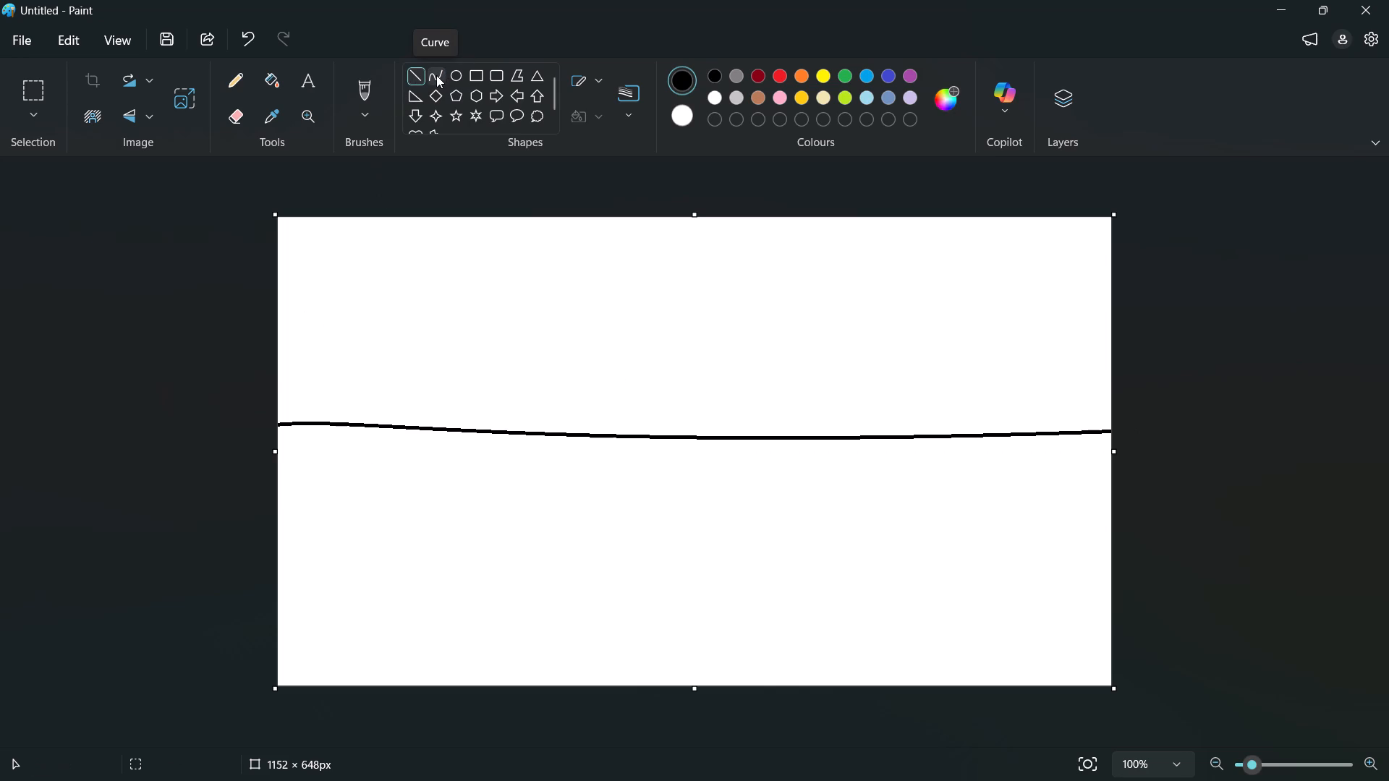
left_click(244, 75)
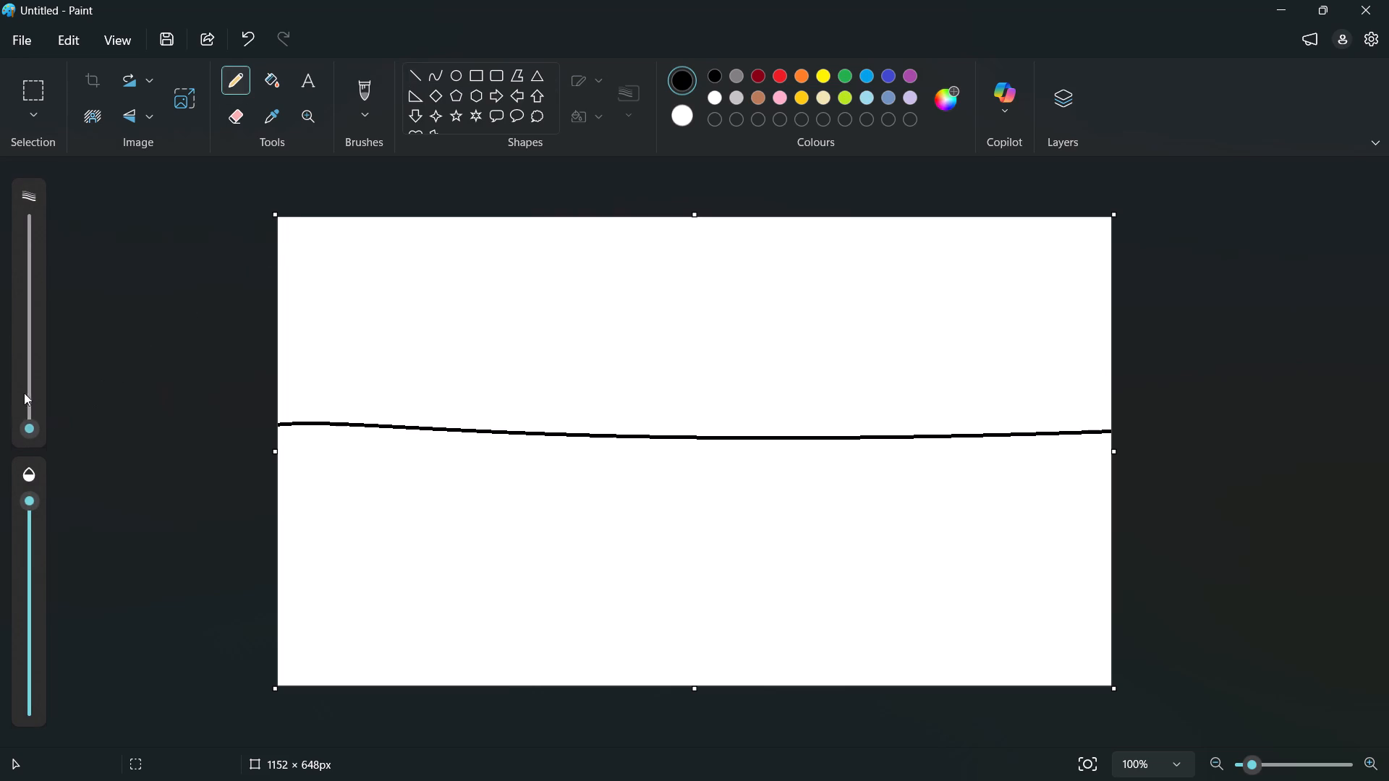
left_click_drag(21, 383, 26, 358)
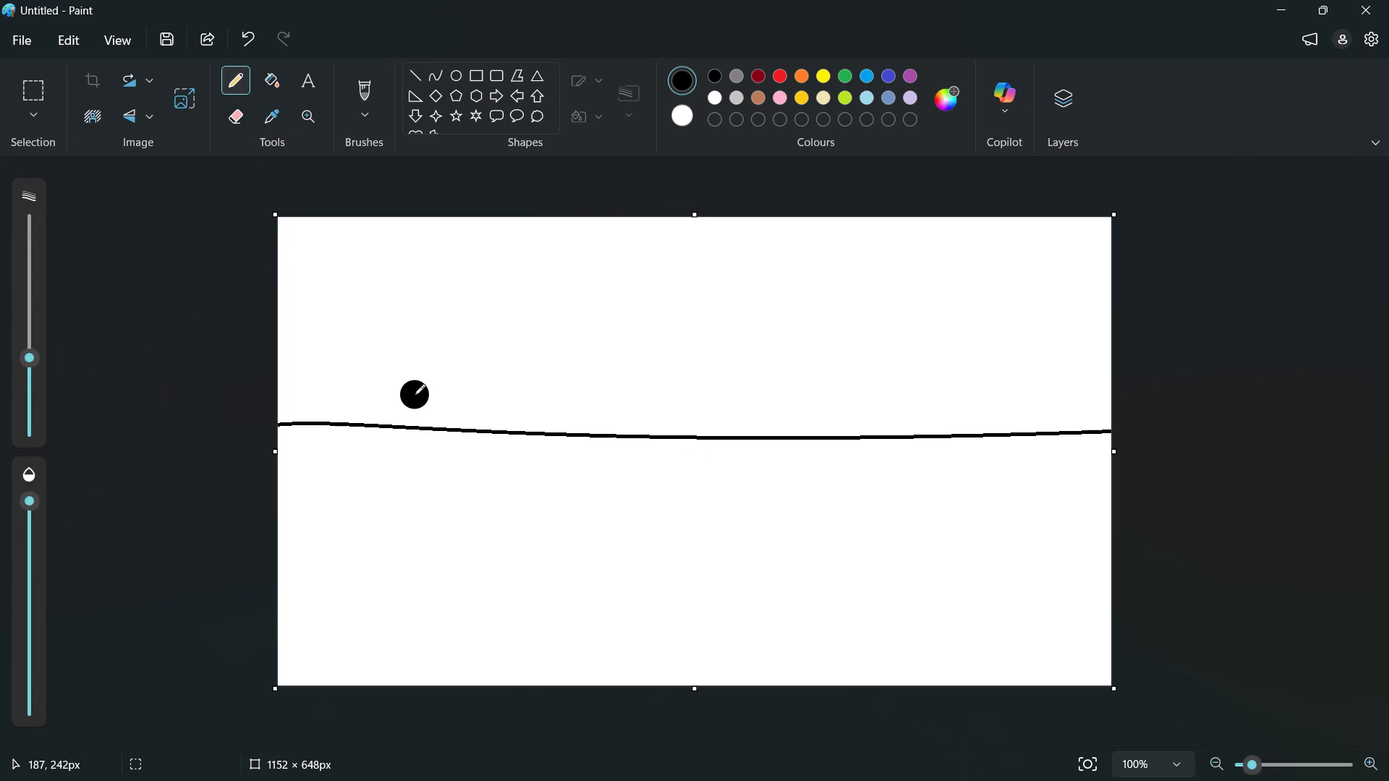
scroll(223, 380, "left", 1)
left_click(27, 430)
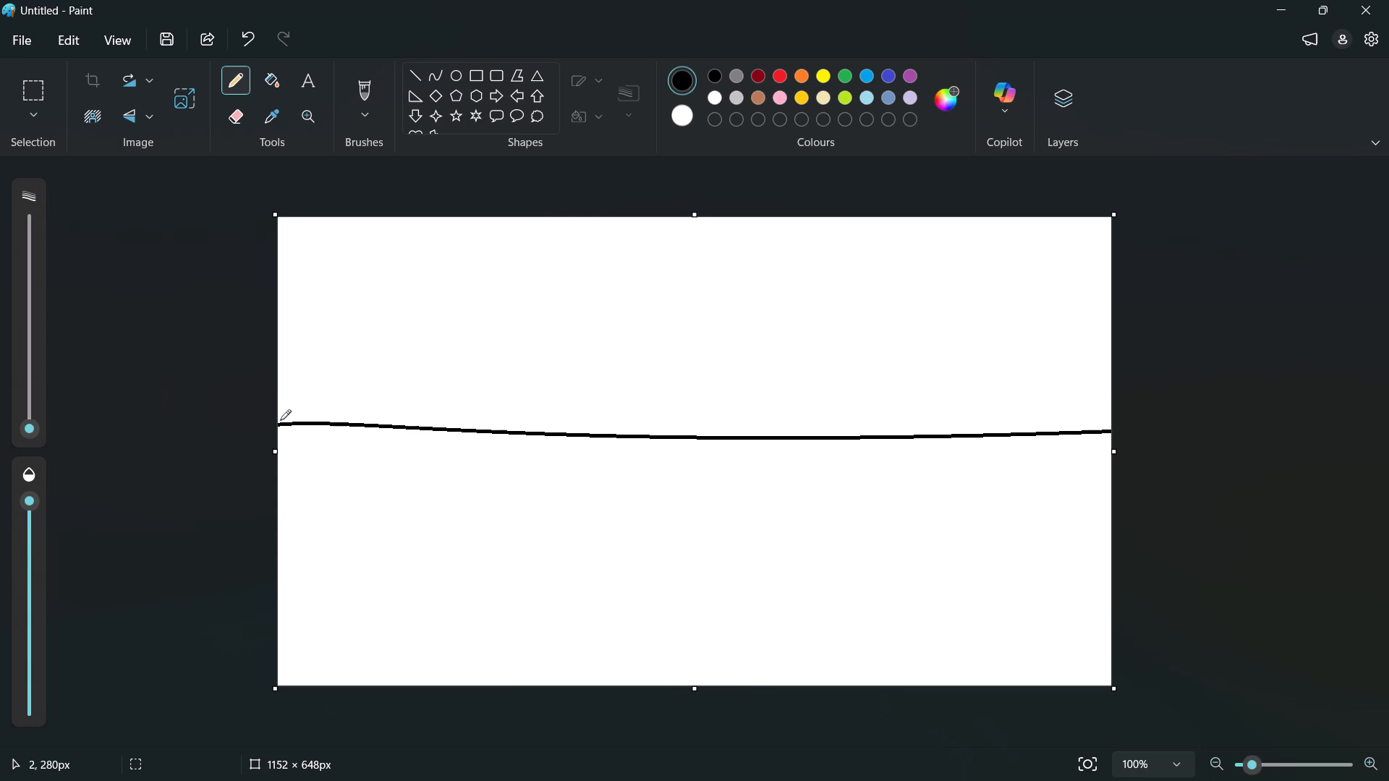
left_click_drag(280, 420, 365, 383)
left_click_drag(365, 383, 503, 409)
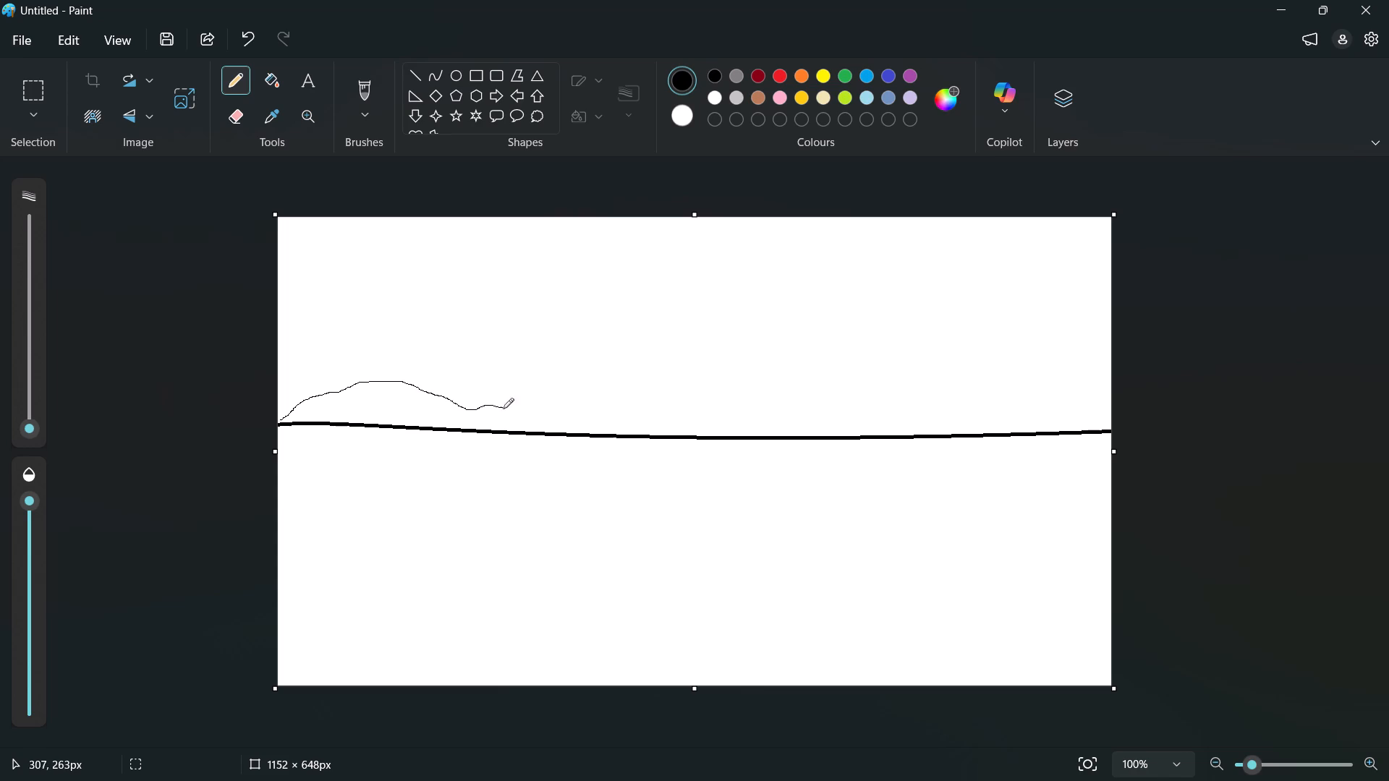
left_click_drag(503, 409, 689, 367)
left_click_drag(689, 367, 763, 401)
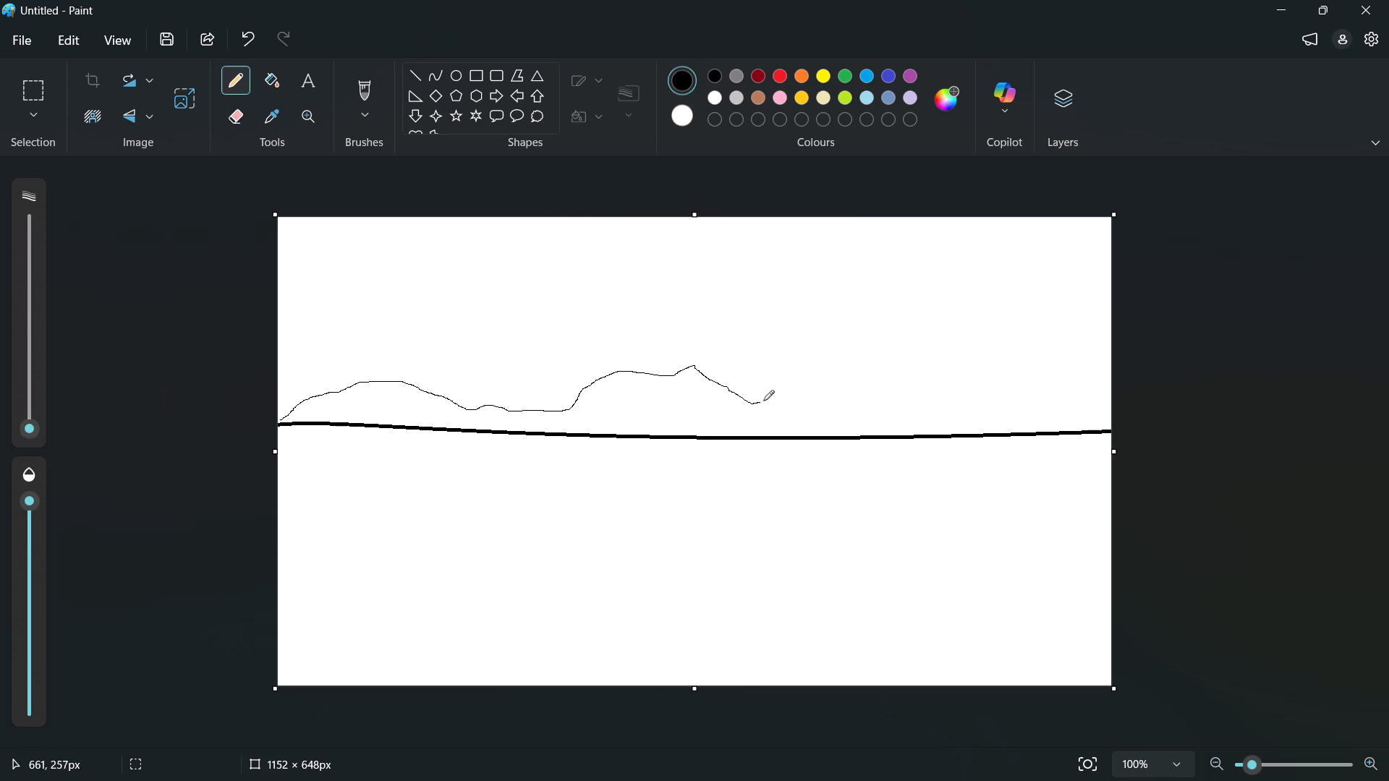
left_click_drag(763, 401, 854, 417)
left_click_drag(854, 417, 1071, 375)
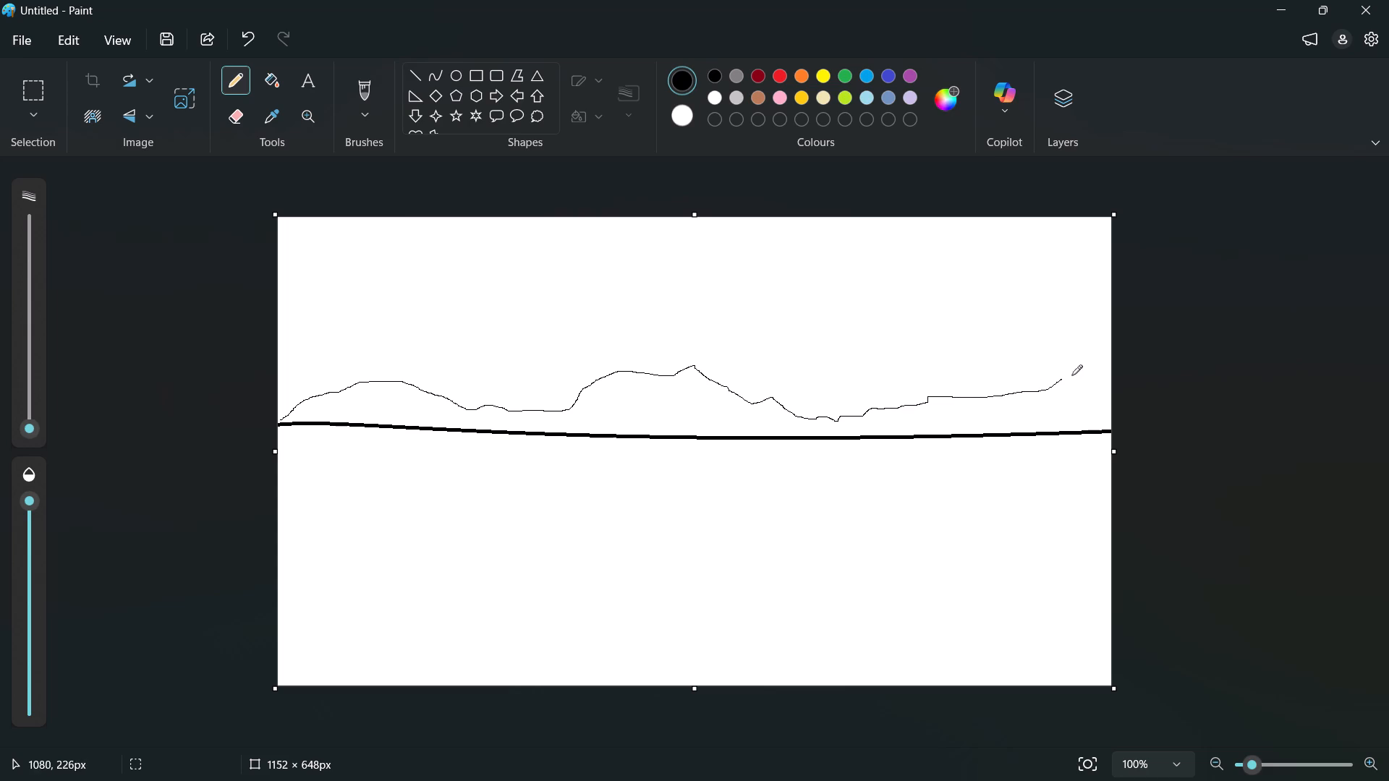
left_click_drag(1071, 375, 1145, 362)
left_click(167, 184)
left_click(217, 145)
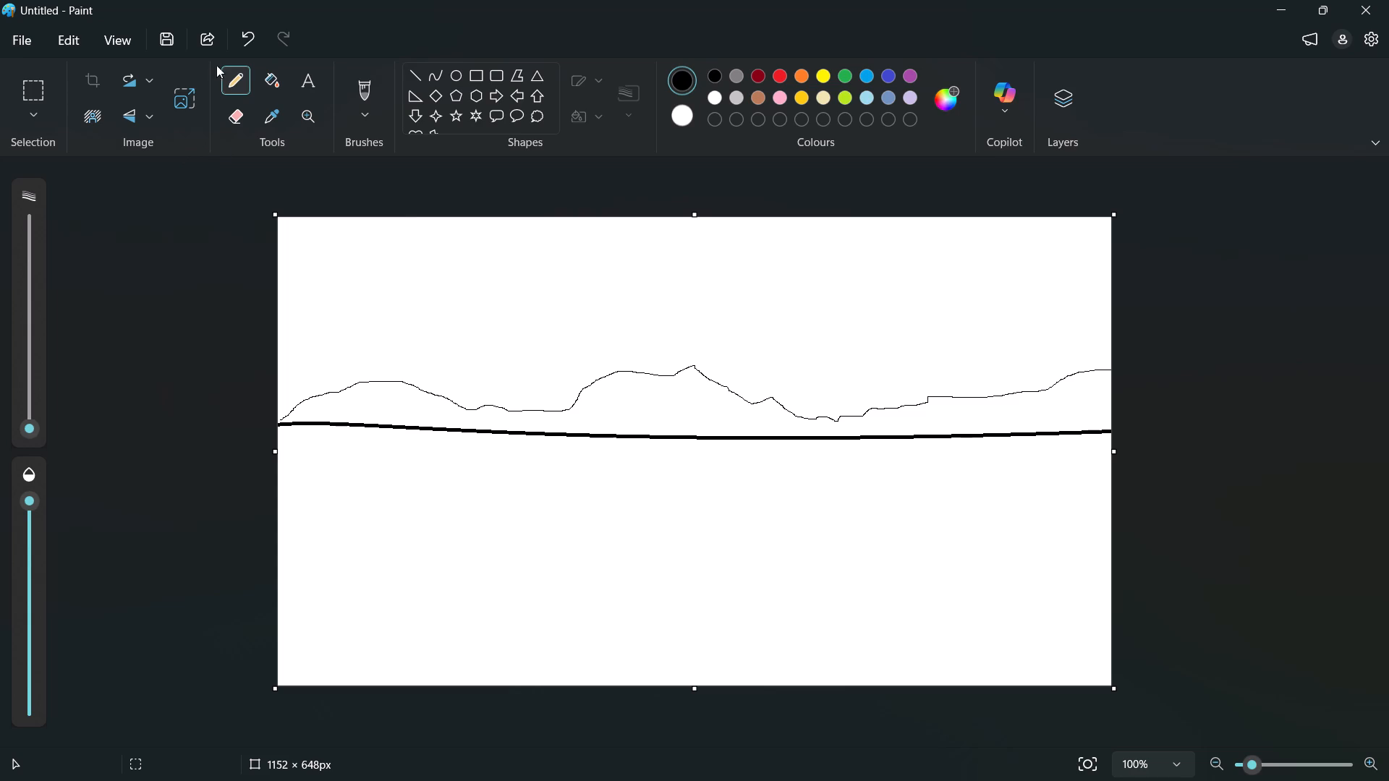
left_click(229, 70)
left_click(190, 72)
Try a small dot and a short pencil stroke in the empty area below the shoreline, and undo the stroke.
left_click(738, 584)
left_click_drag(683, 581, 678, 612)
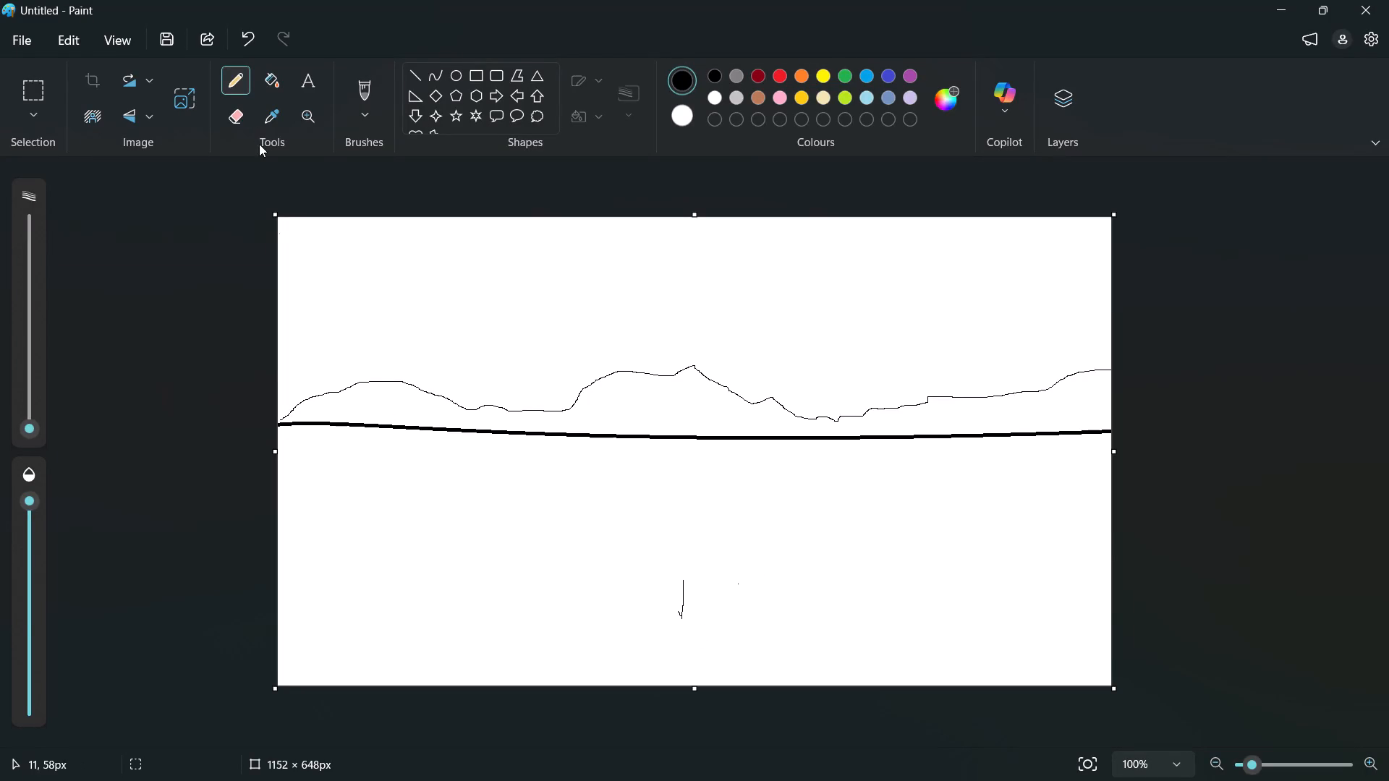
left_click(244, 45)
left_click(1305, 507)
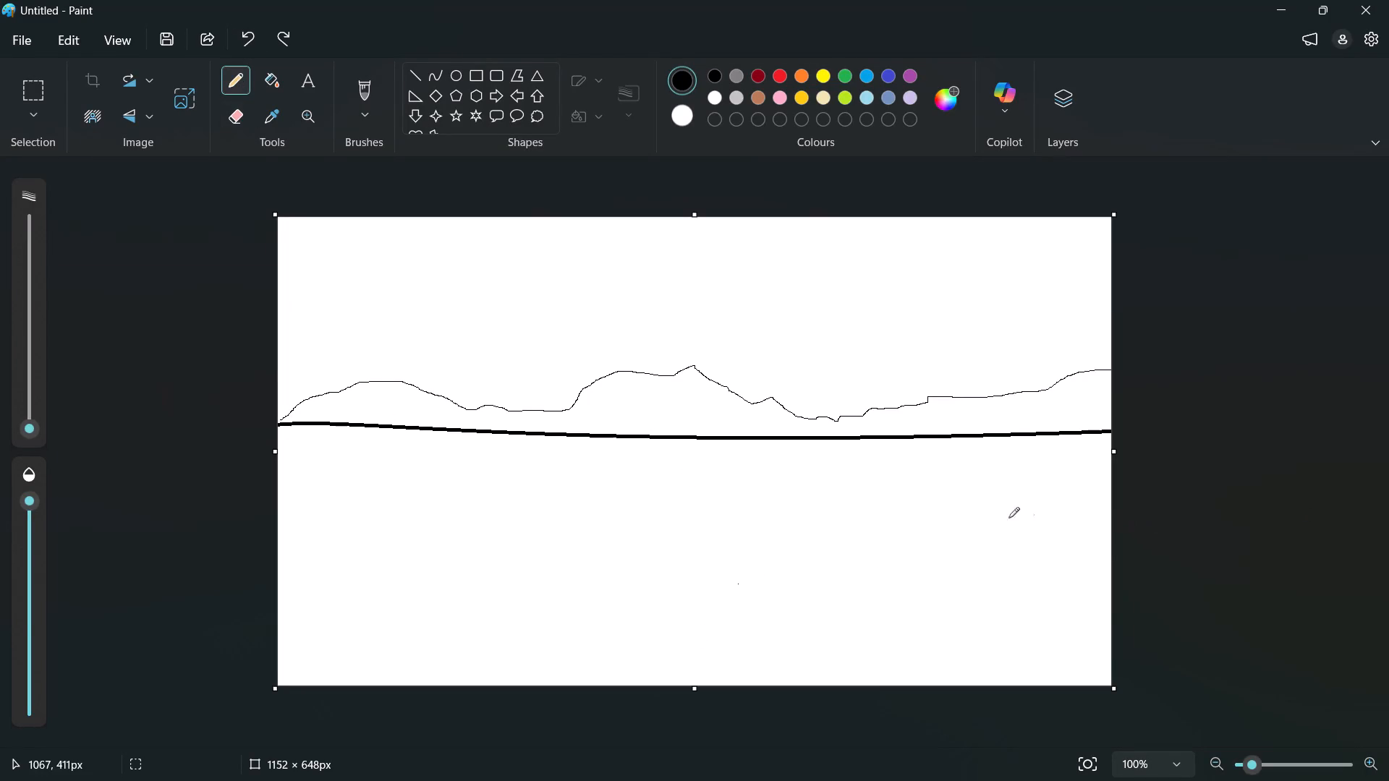
Resize the canvas to about 1152 × 602 px by extending its bottom edge and cropping its top edge.
left_click(695, 216)
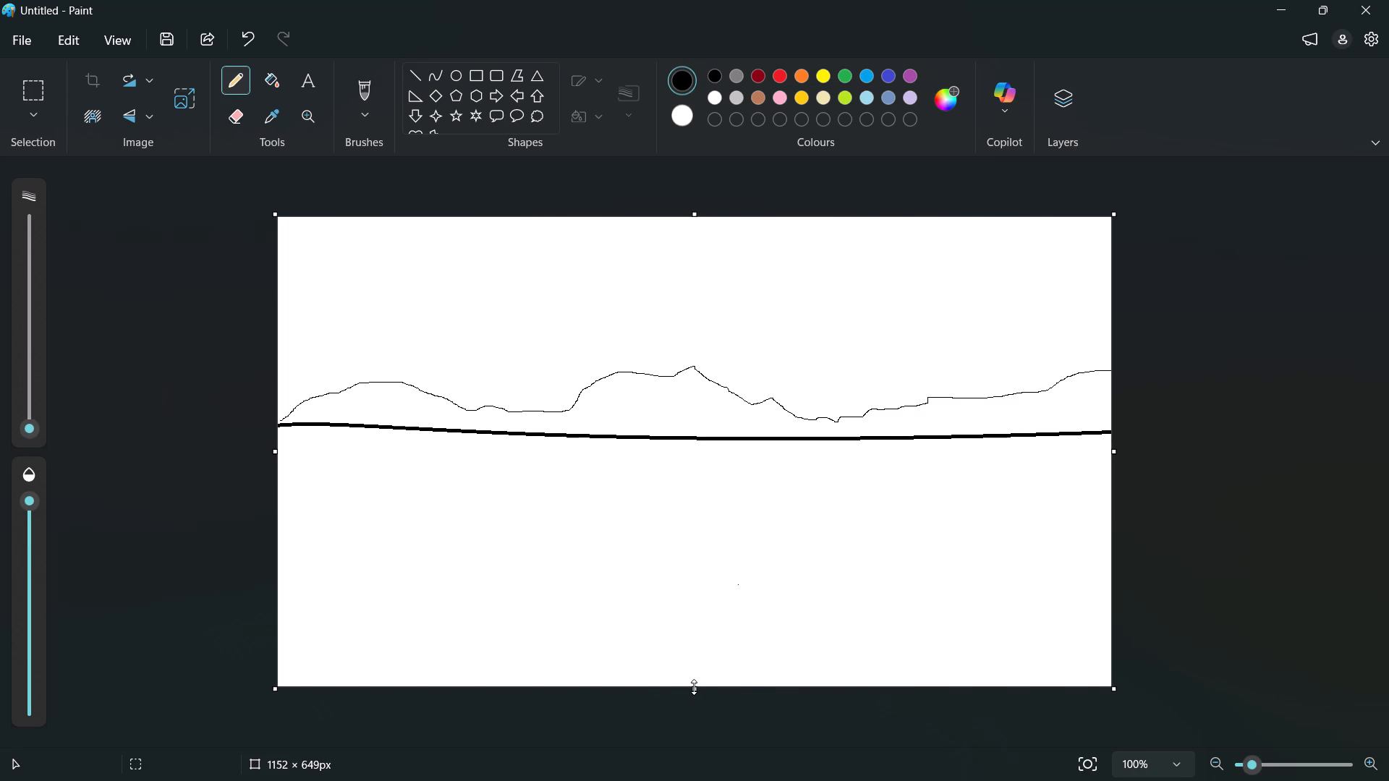
left_click_drag(694, 687, 695, 714)
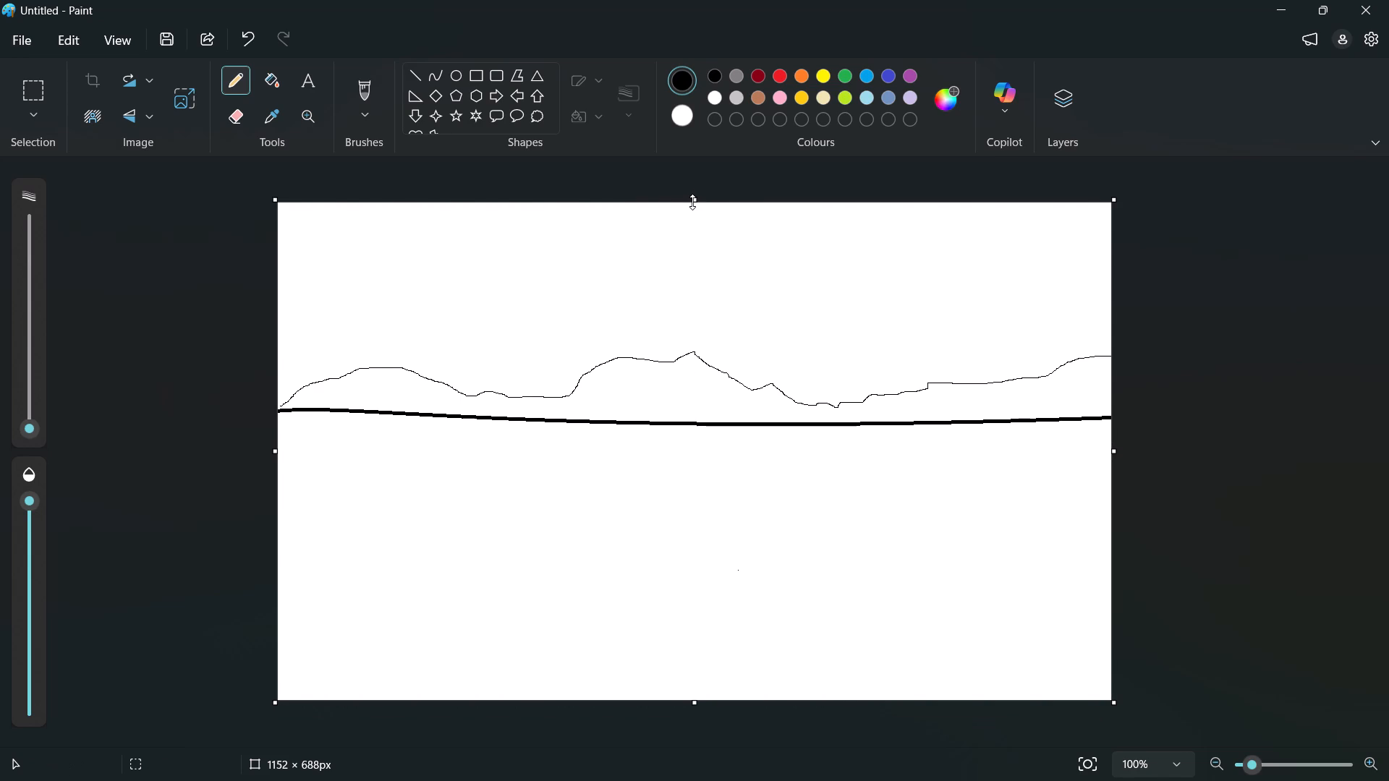
left_click_drag(692, 202, 709, 265)
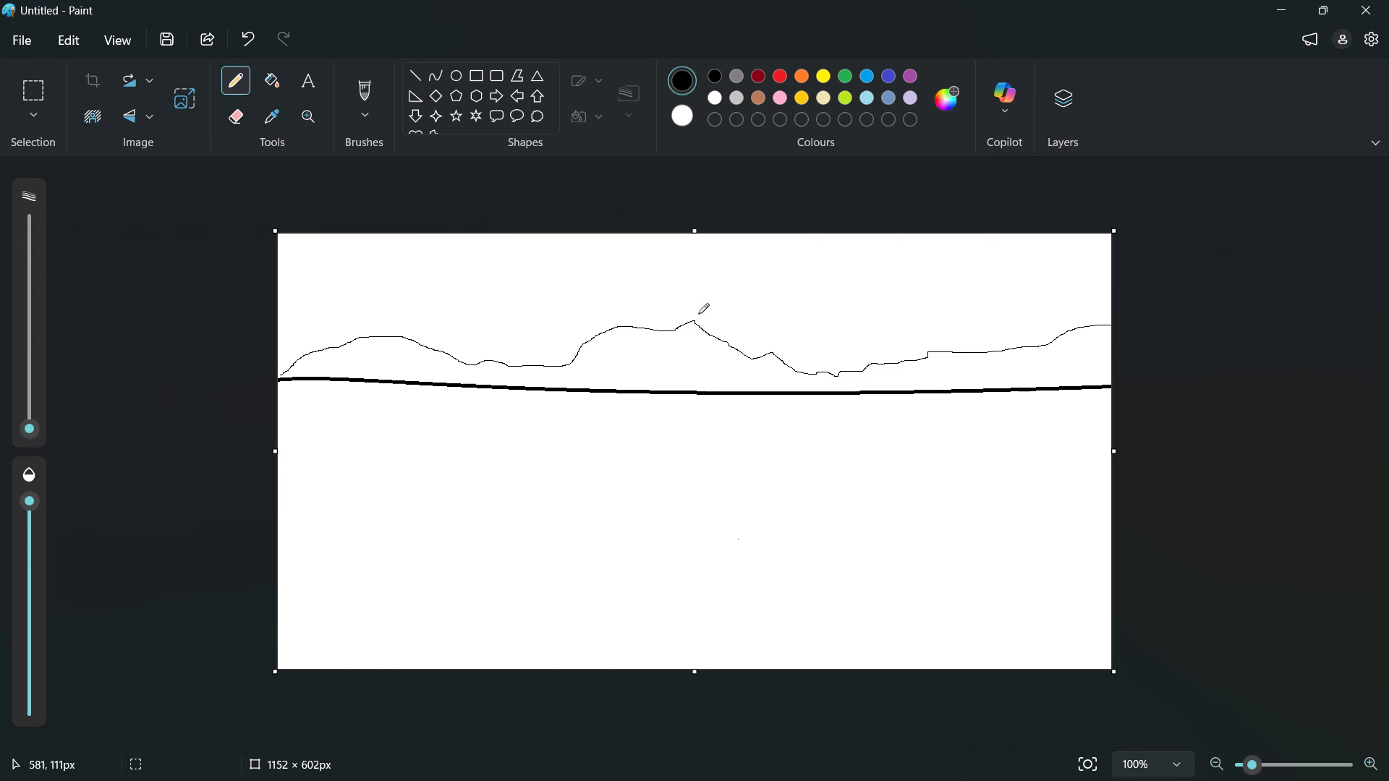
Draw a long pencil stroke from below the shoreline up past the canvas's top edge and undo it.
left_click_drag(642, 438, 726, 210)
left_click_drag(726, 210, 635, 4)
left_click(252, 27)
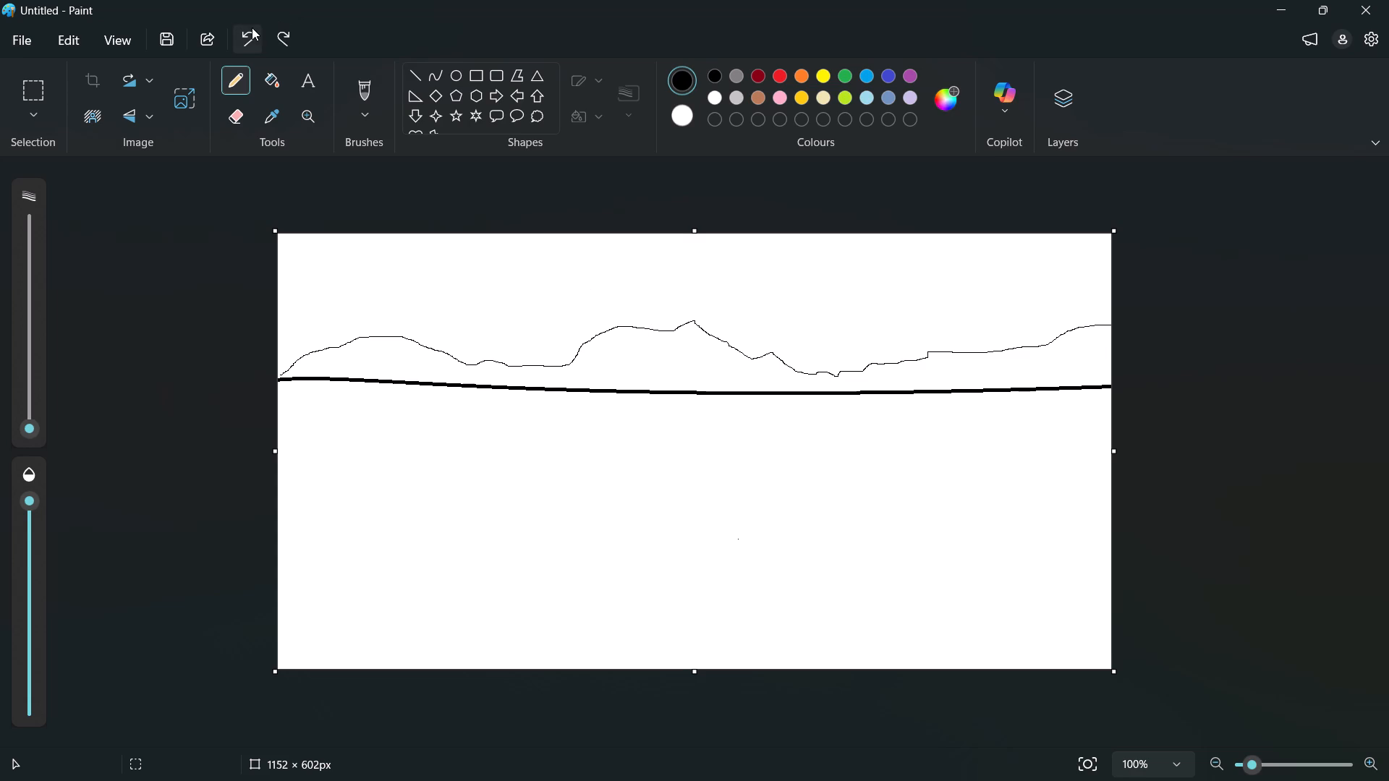
Extend the canvas at its top edge to about 1152 × 693 px.
left_click_drag(694, 231, 679, 168)
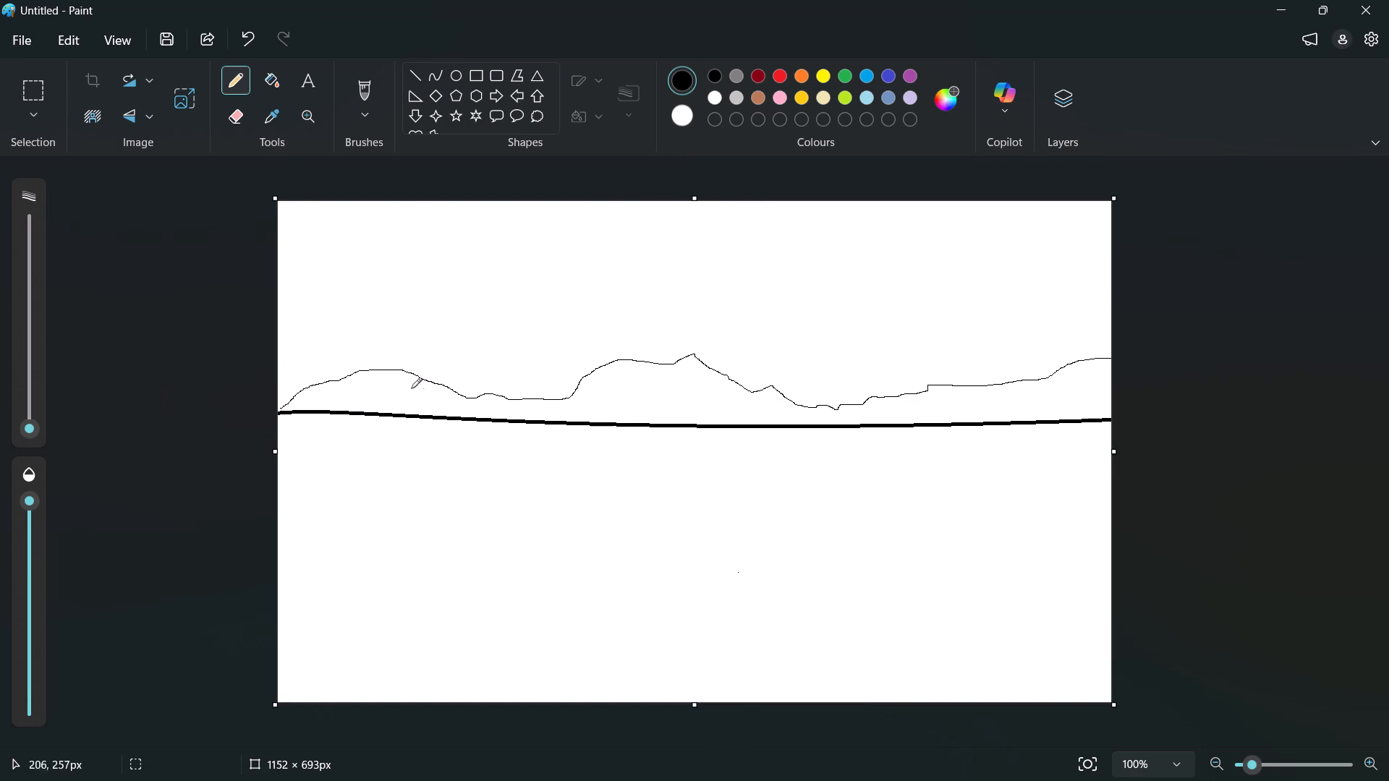
Undo all the earlier strokes and canvas resizes back to a blank 1152 × 648 px canvas.
triple_click(249, 40)
triple_click(249, 40)
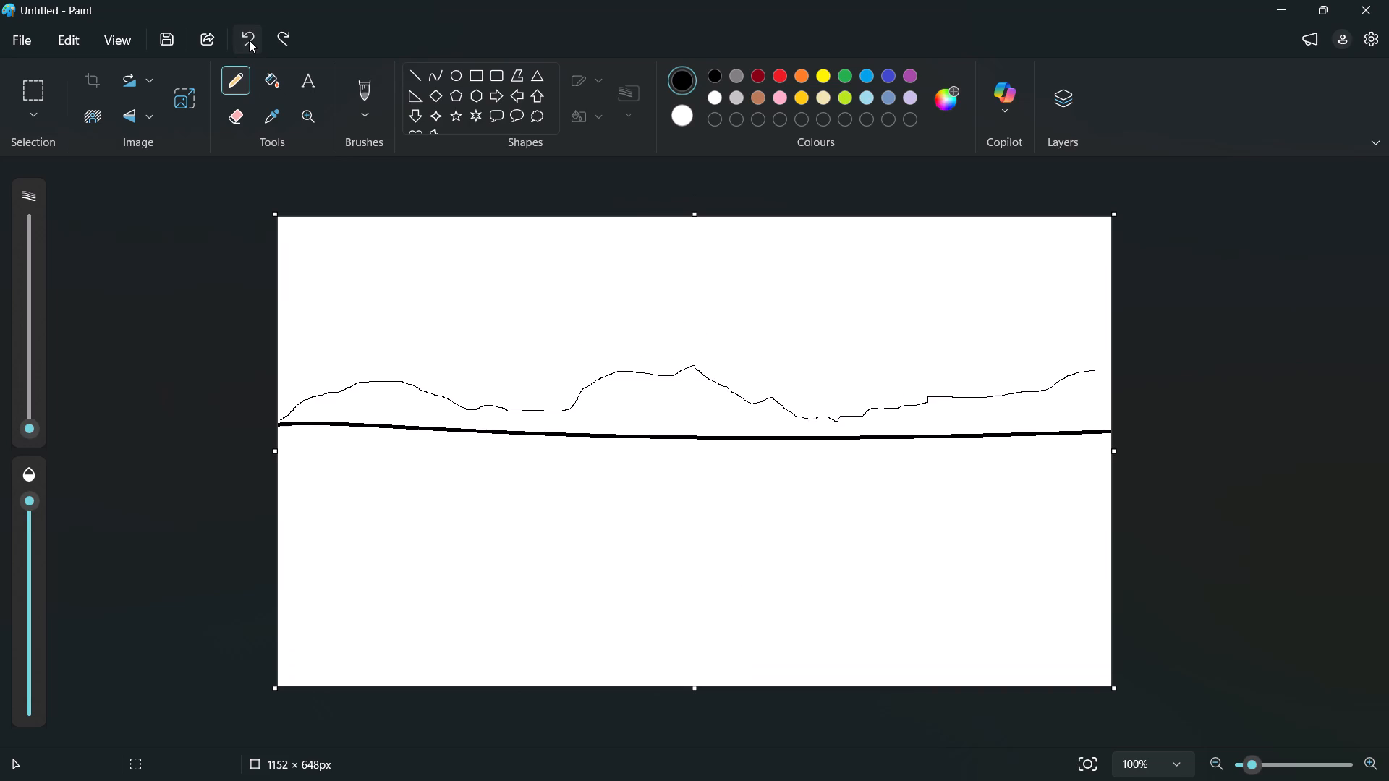
triple_click(249, 40)
left_click(249, 40)
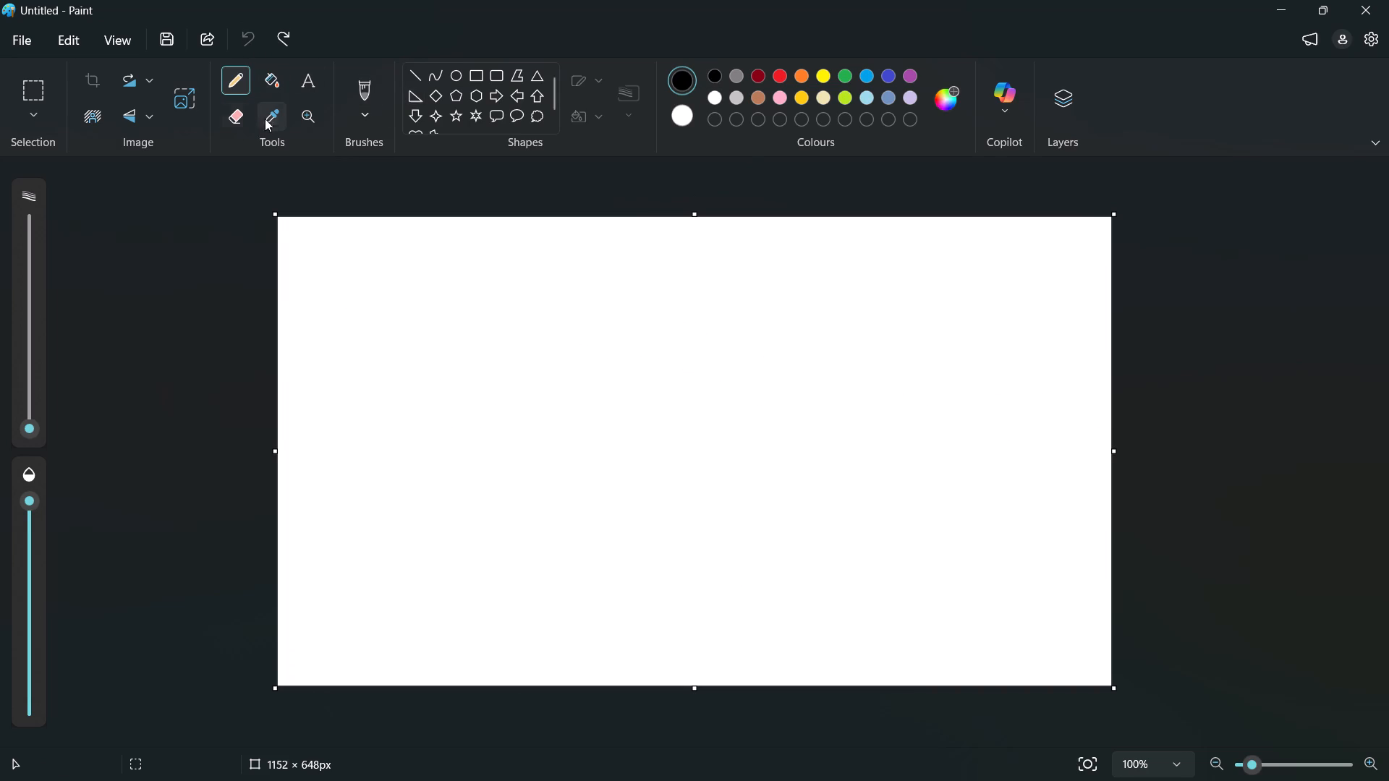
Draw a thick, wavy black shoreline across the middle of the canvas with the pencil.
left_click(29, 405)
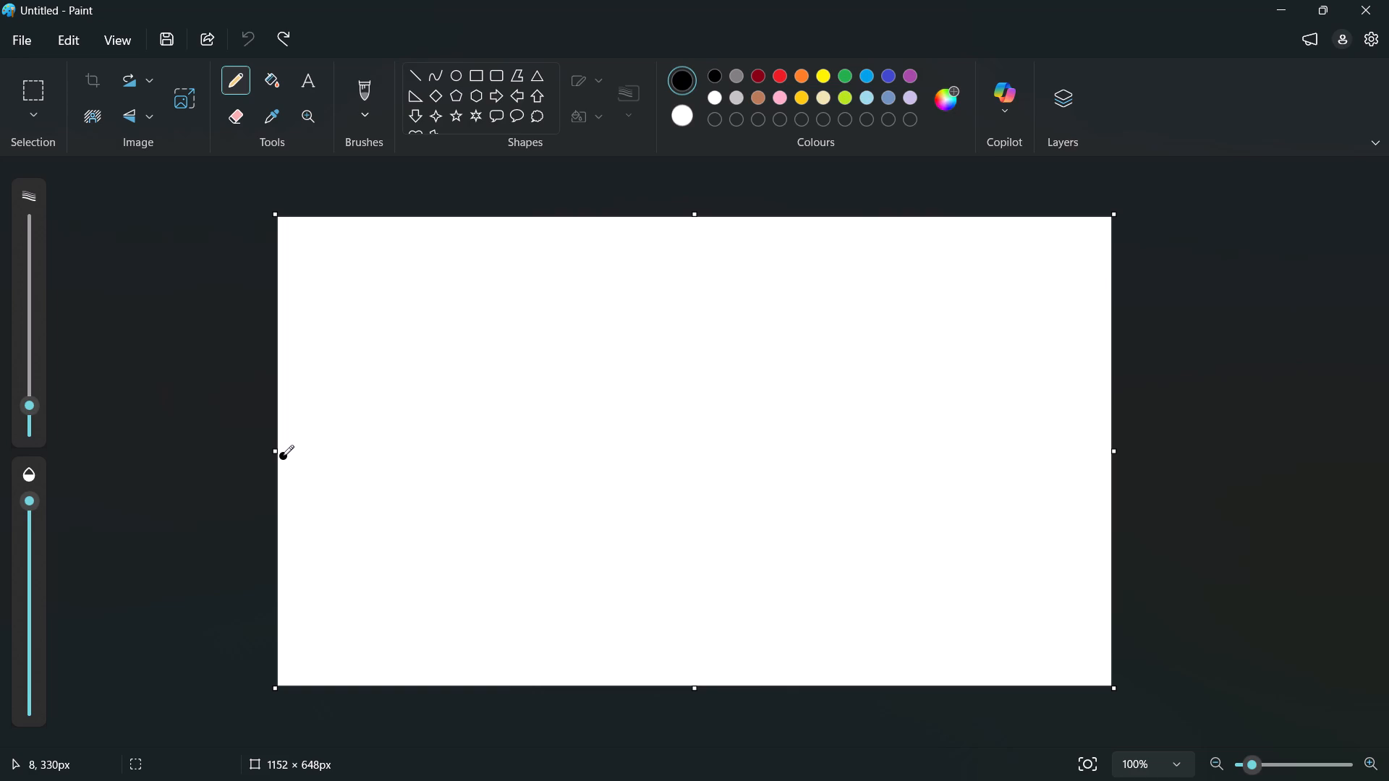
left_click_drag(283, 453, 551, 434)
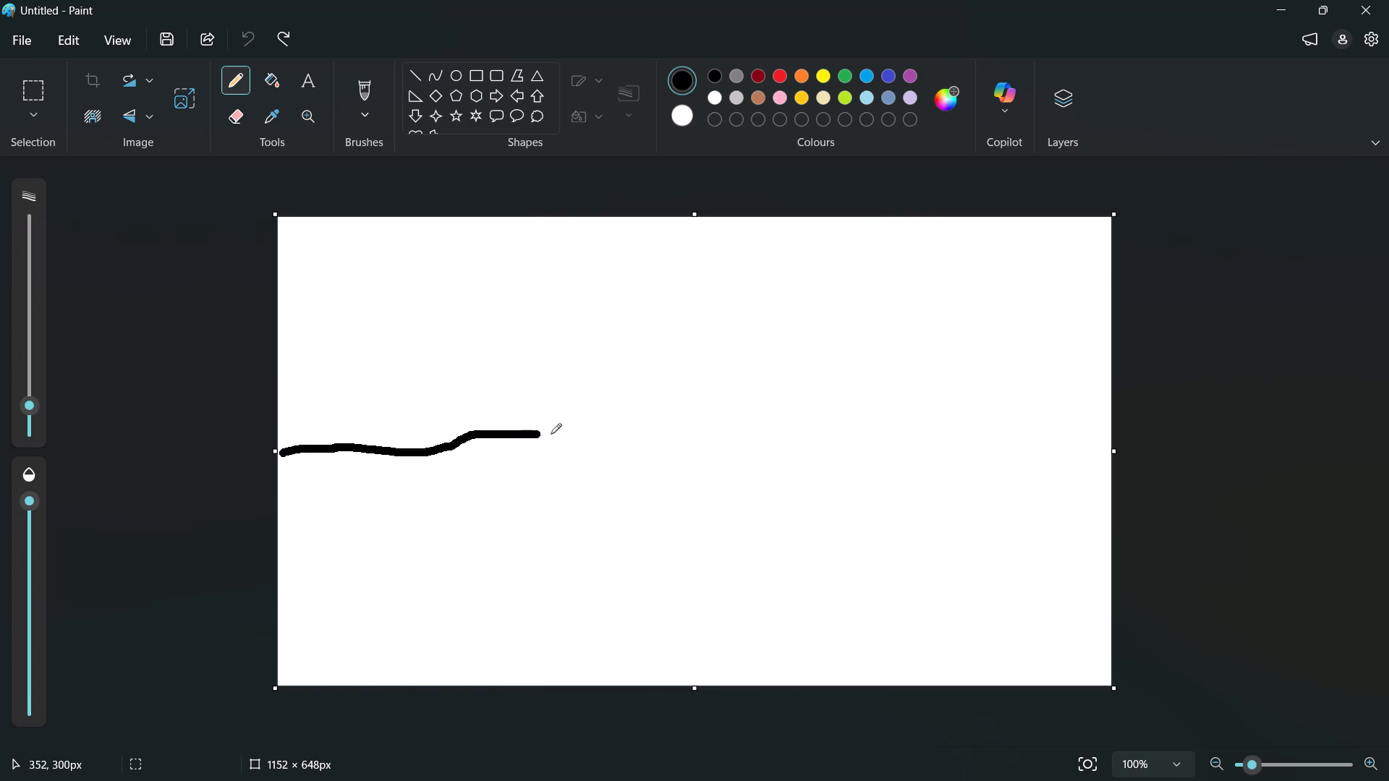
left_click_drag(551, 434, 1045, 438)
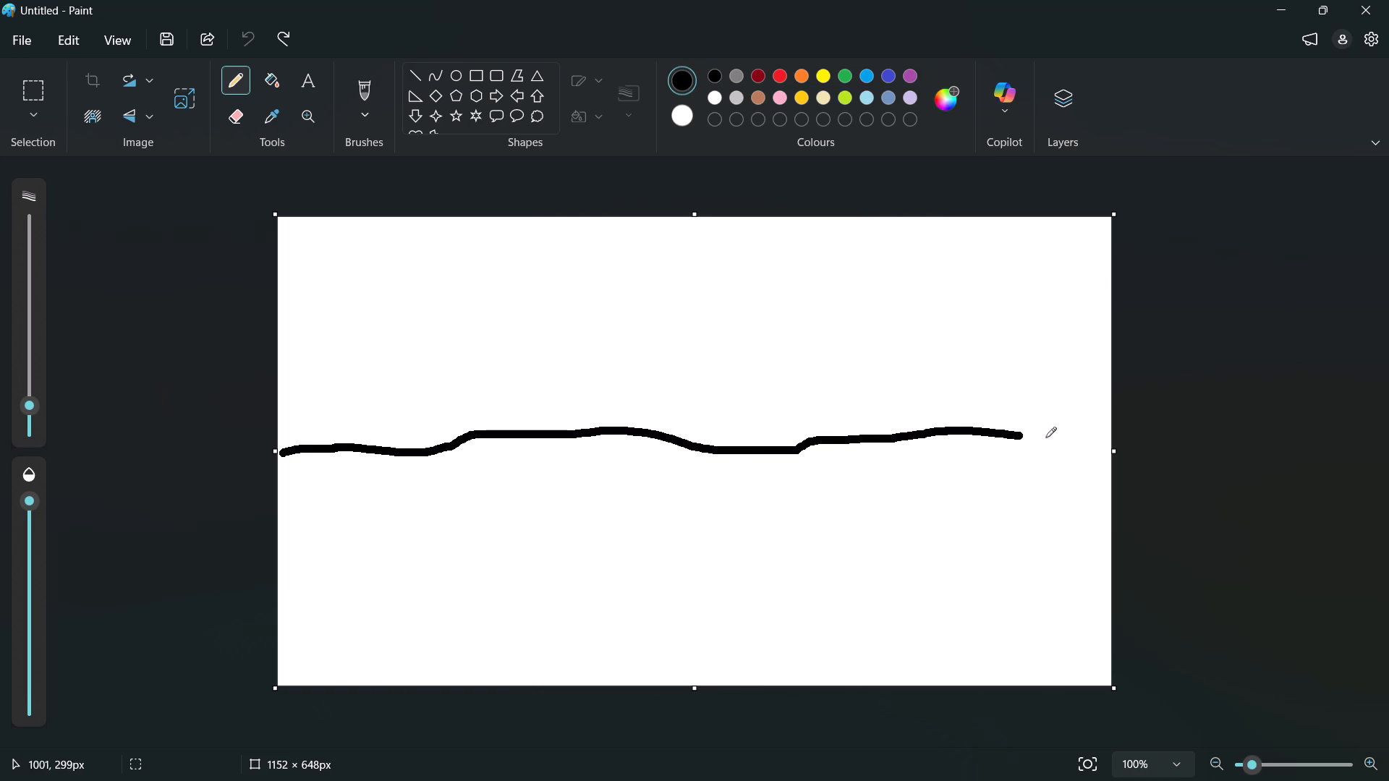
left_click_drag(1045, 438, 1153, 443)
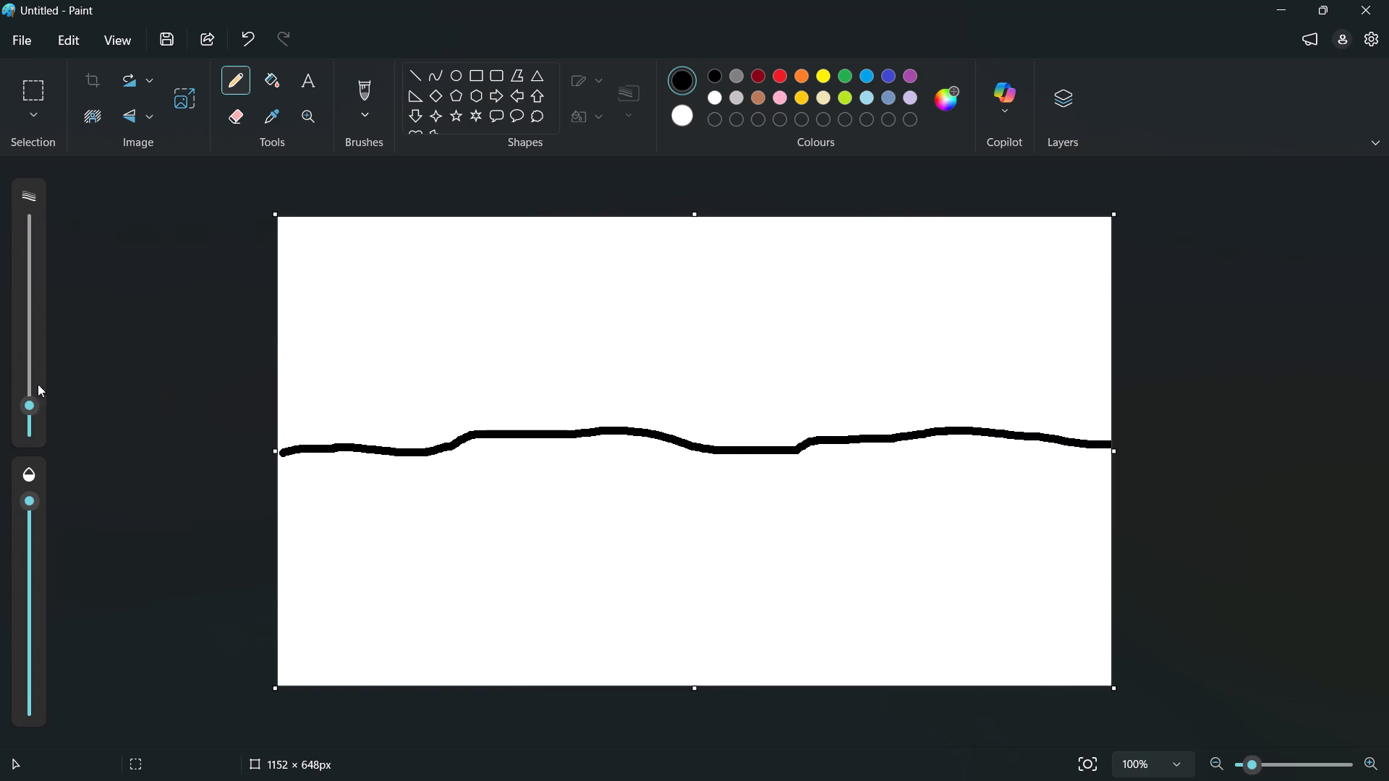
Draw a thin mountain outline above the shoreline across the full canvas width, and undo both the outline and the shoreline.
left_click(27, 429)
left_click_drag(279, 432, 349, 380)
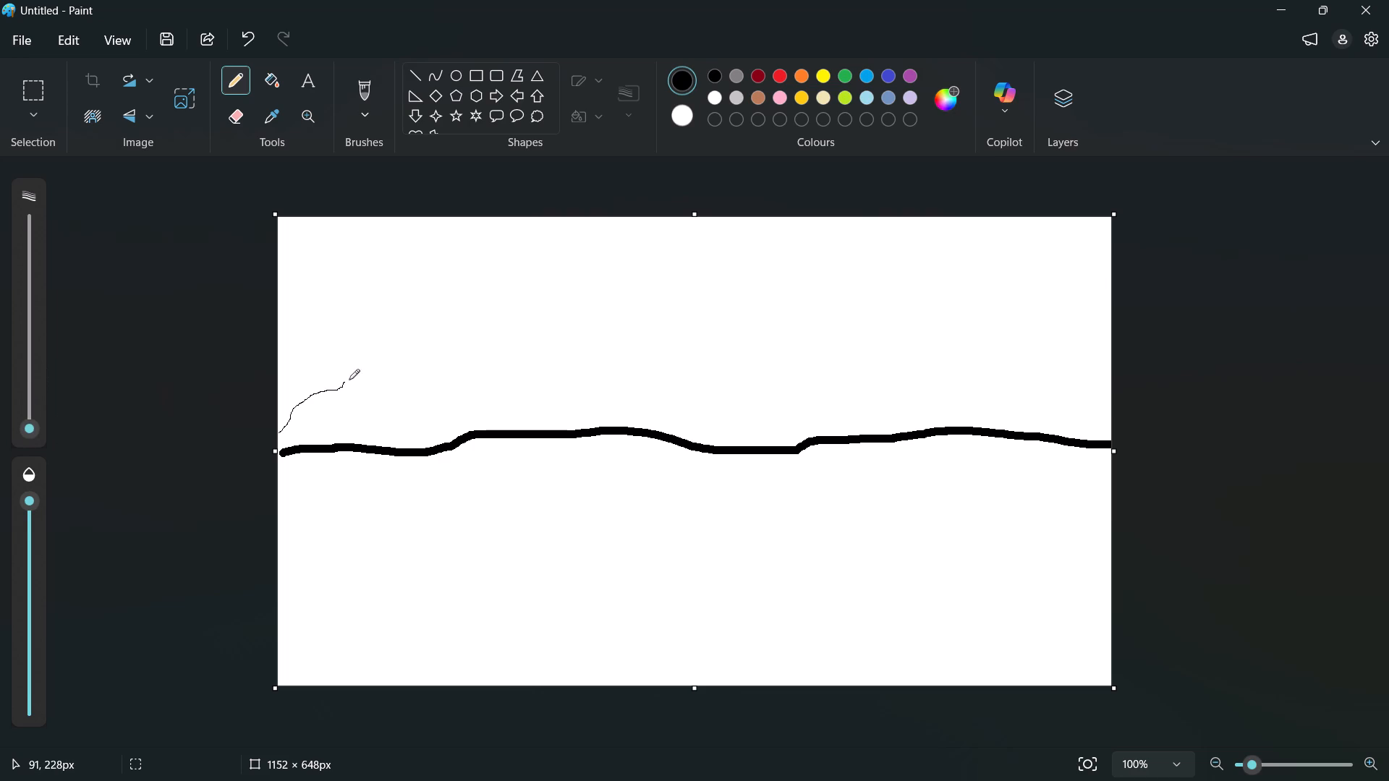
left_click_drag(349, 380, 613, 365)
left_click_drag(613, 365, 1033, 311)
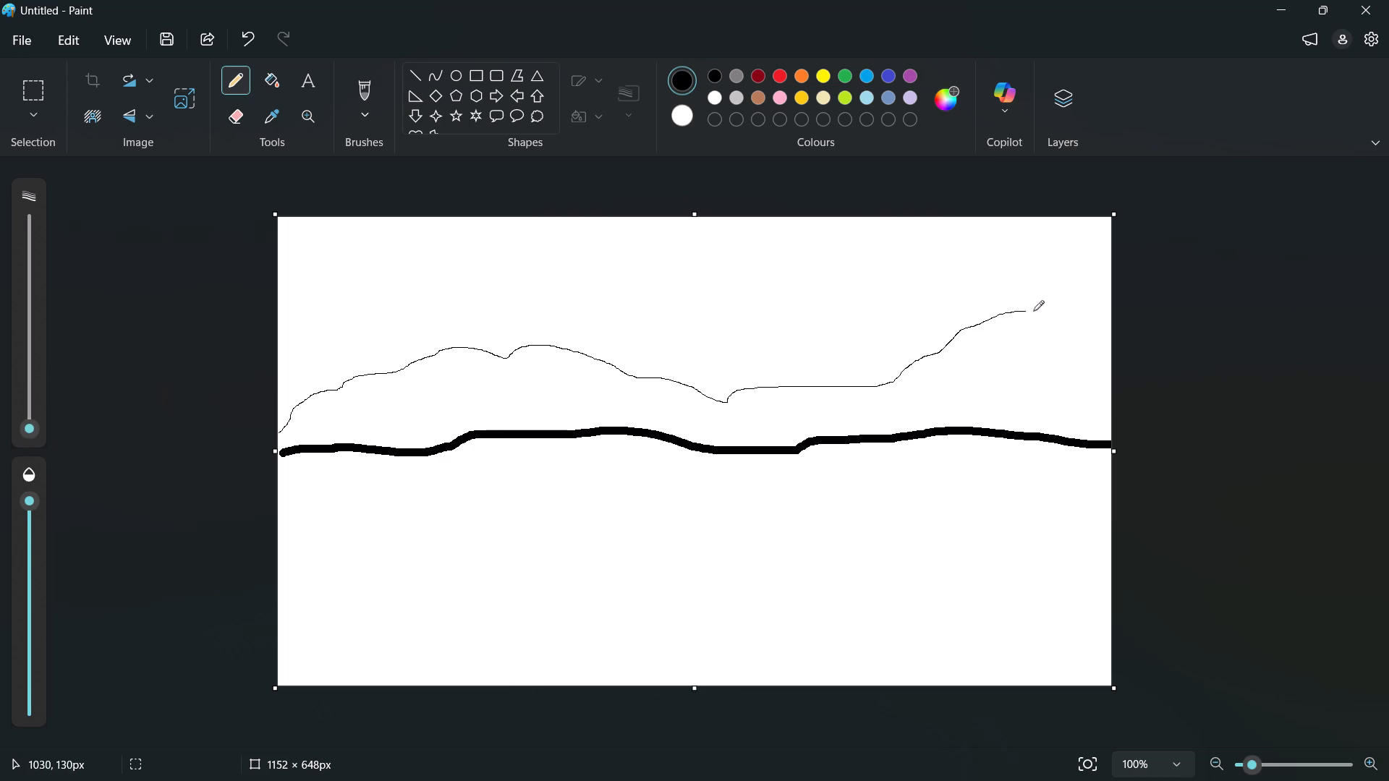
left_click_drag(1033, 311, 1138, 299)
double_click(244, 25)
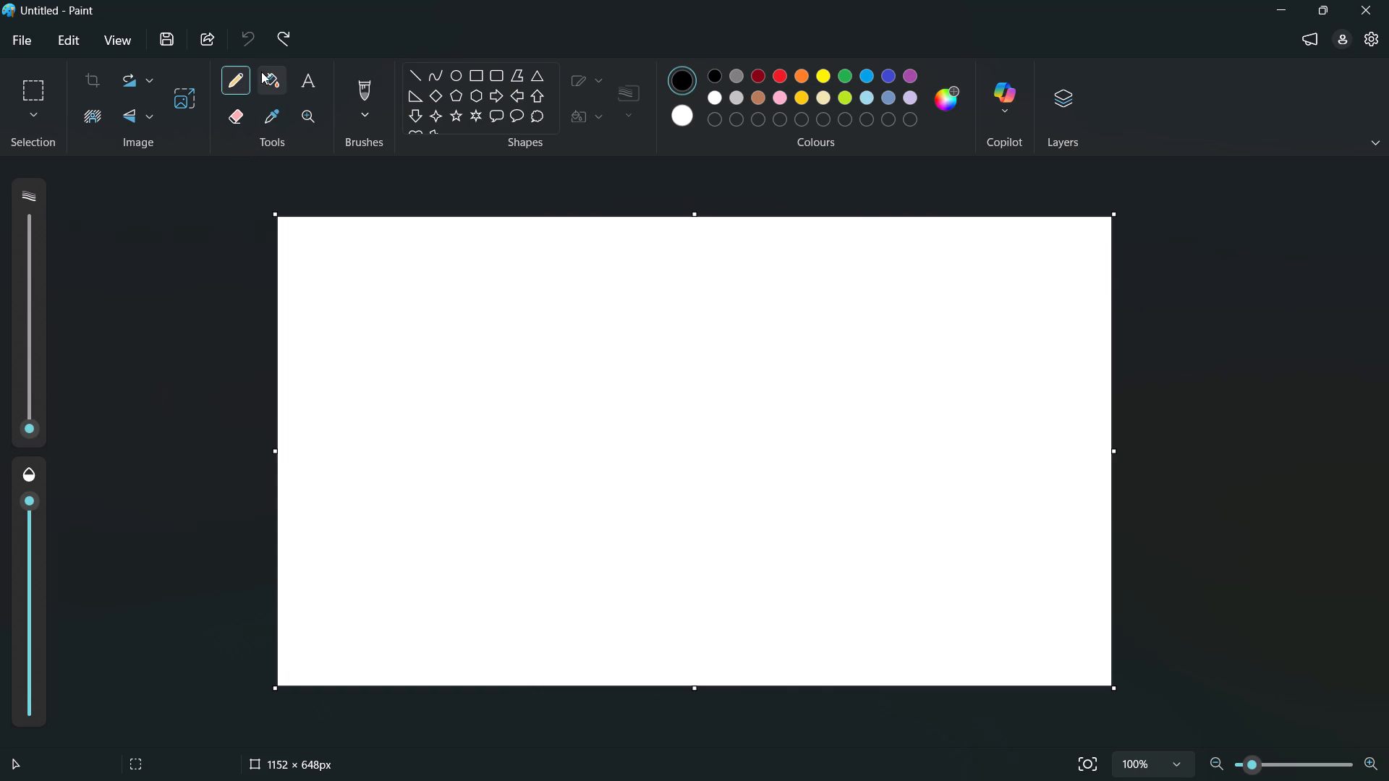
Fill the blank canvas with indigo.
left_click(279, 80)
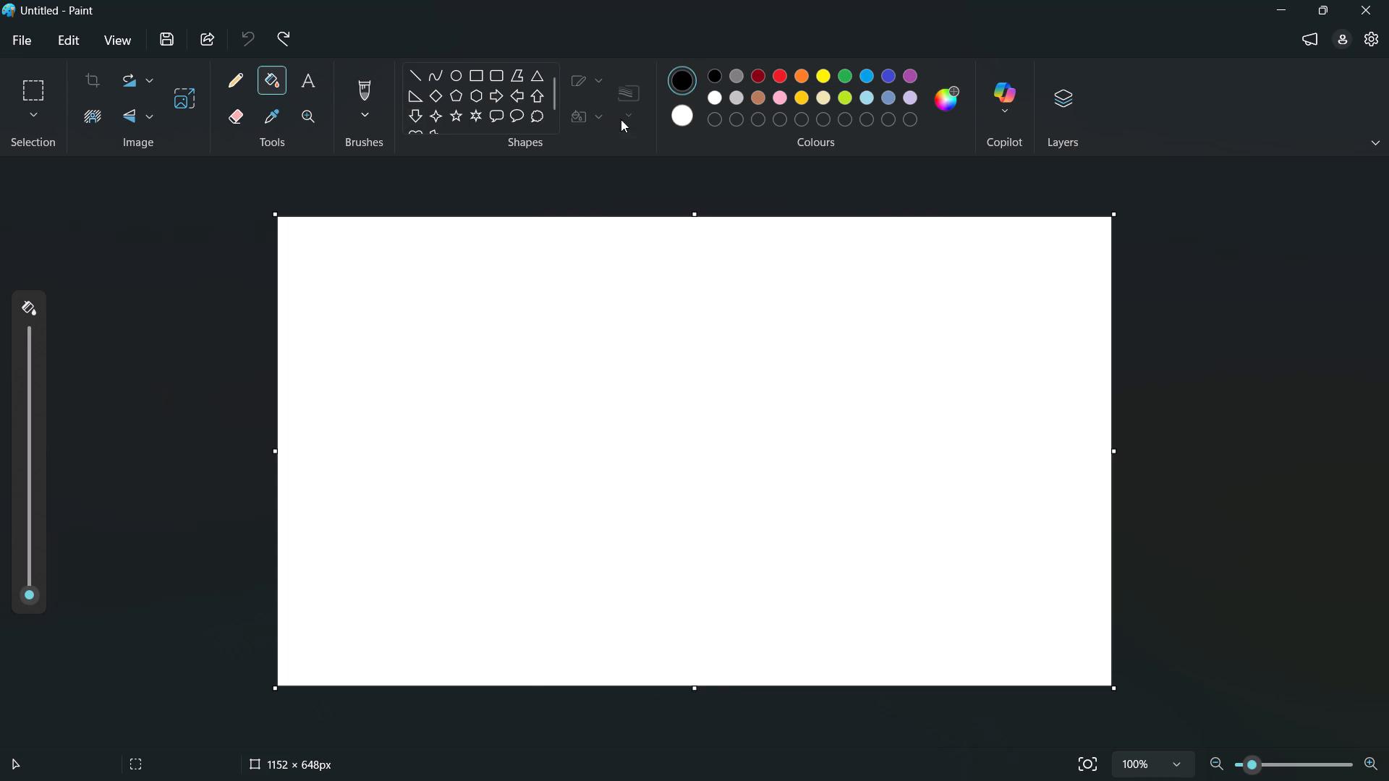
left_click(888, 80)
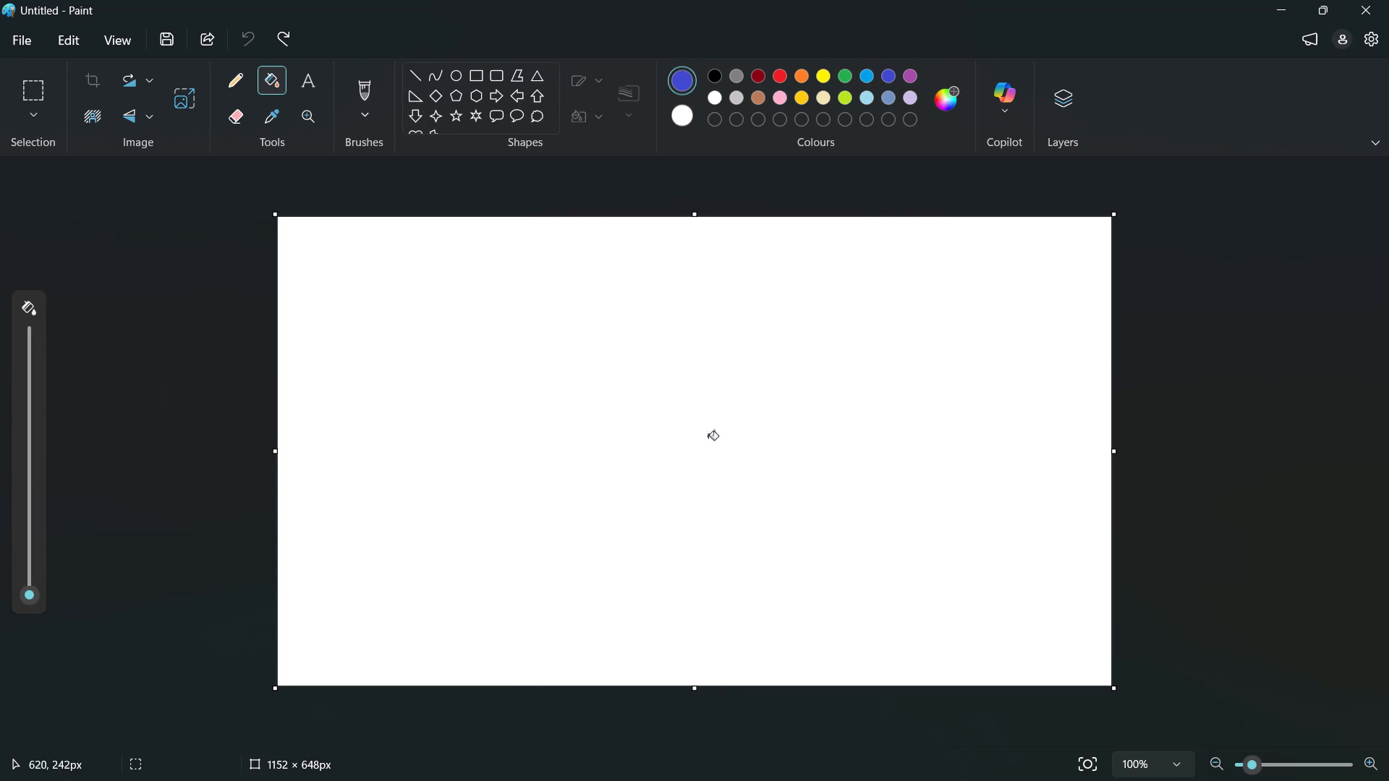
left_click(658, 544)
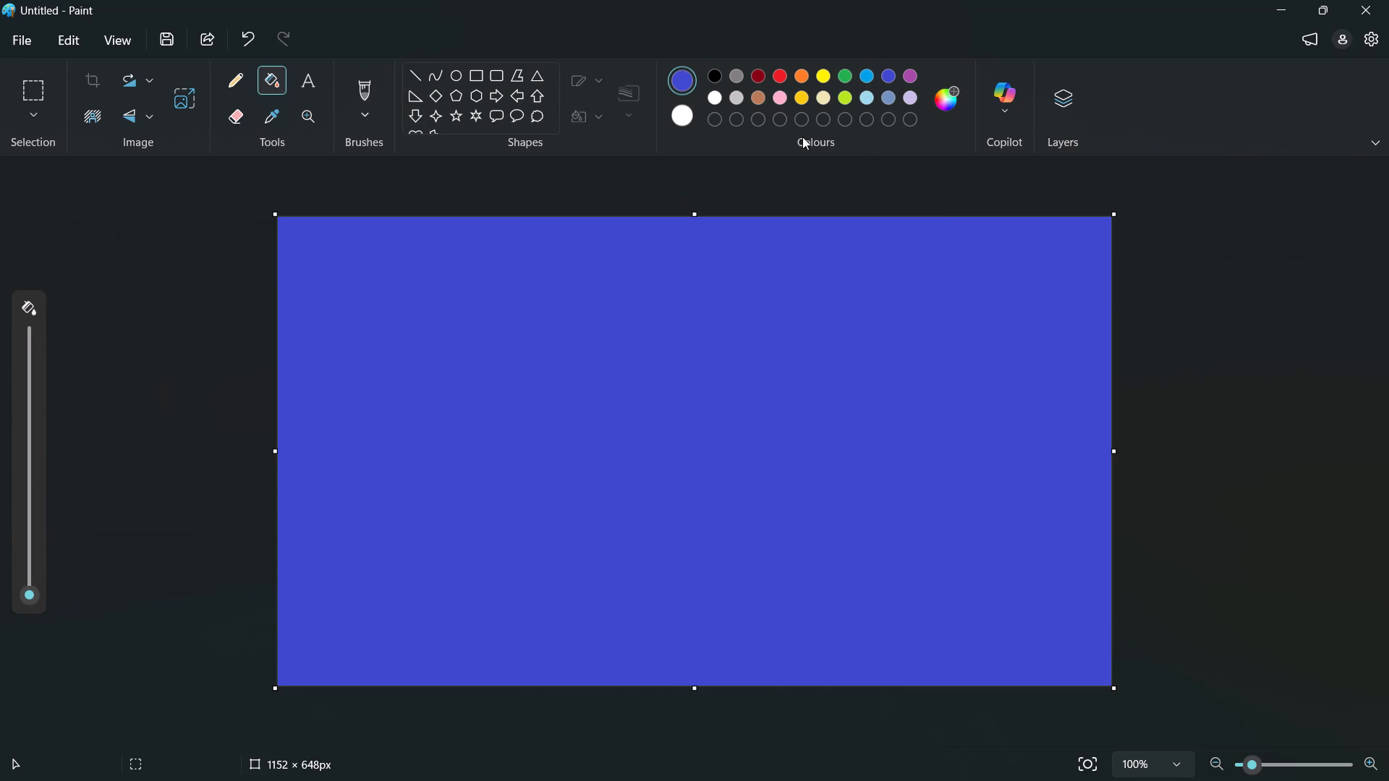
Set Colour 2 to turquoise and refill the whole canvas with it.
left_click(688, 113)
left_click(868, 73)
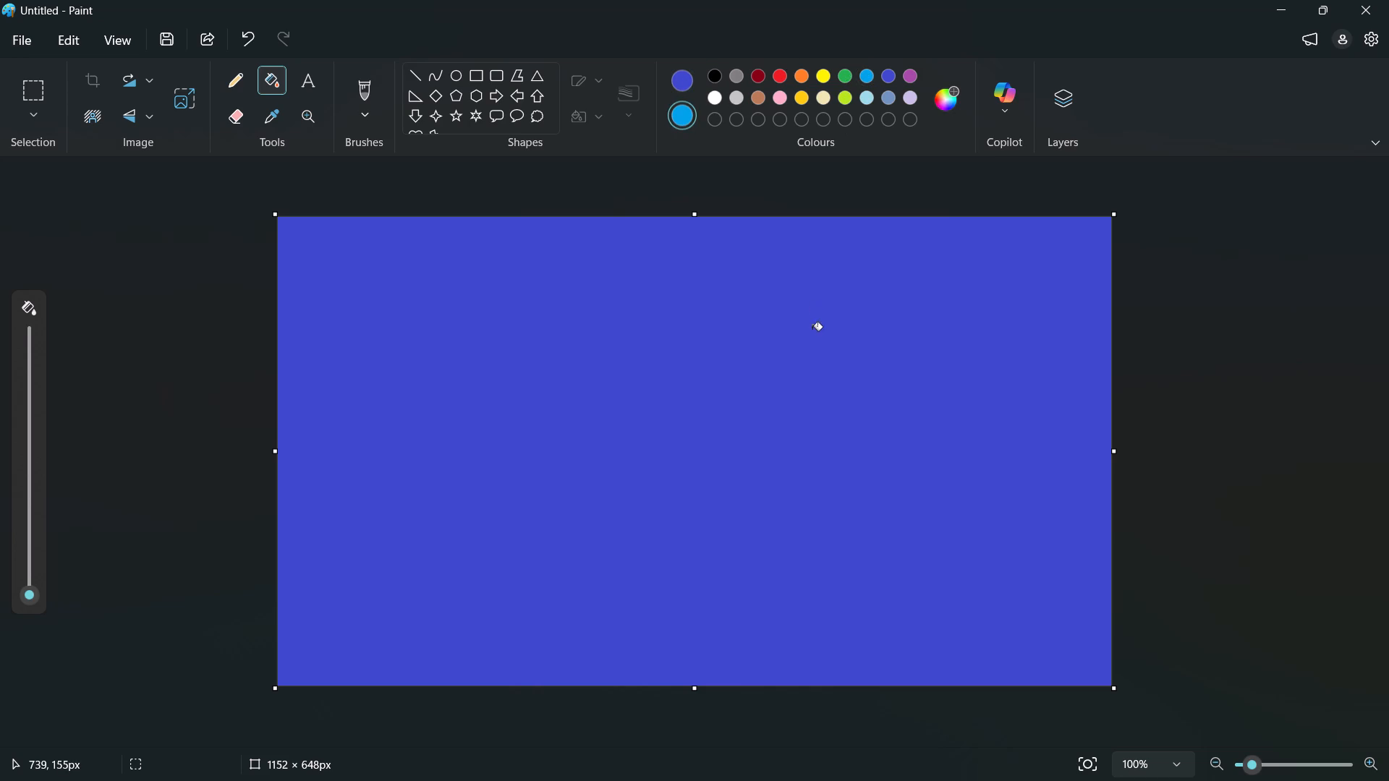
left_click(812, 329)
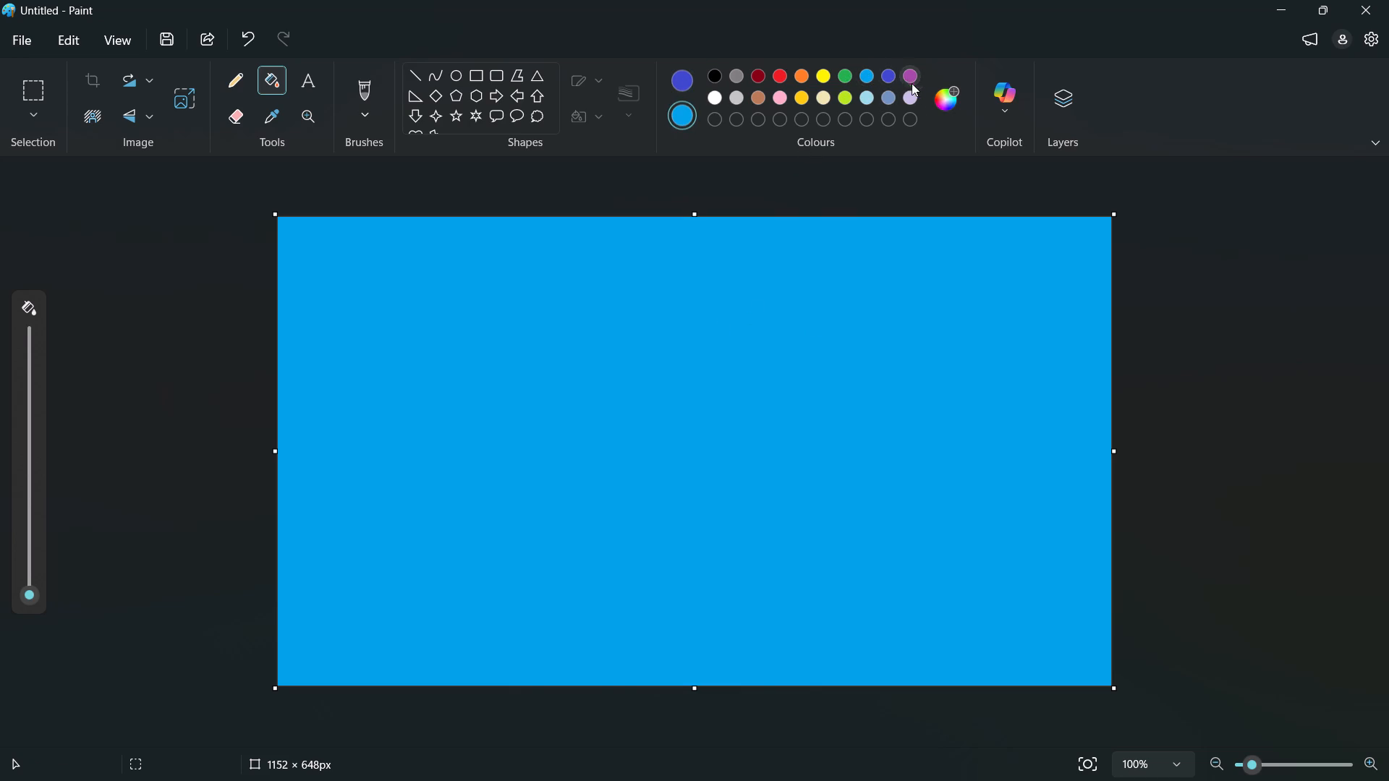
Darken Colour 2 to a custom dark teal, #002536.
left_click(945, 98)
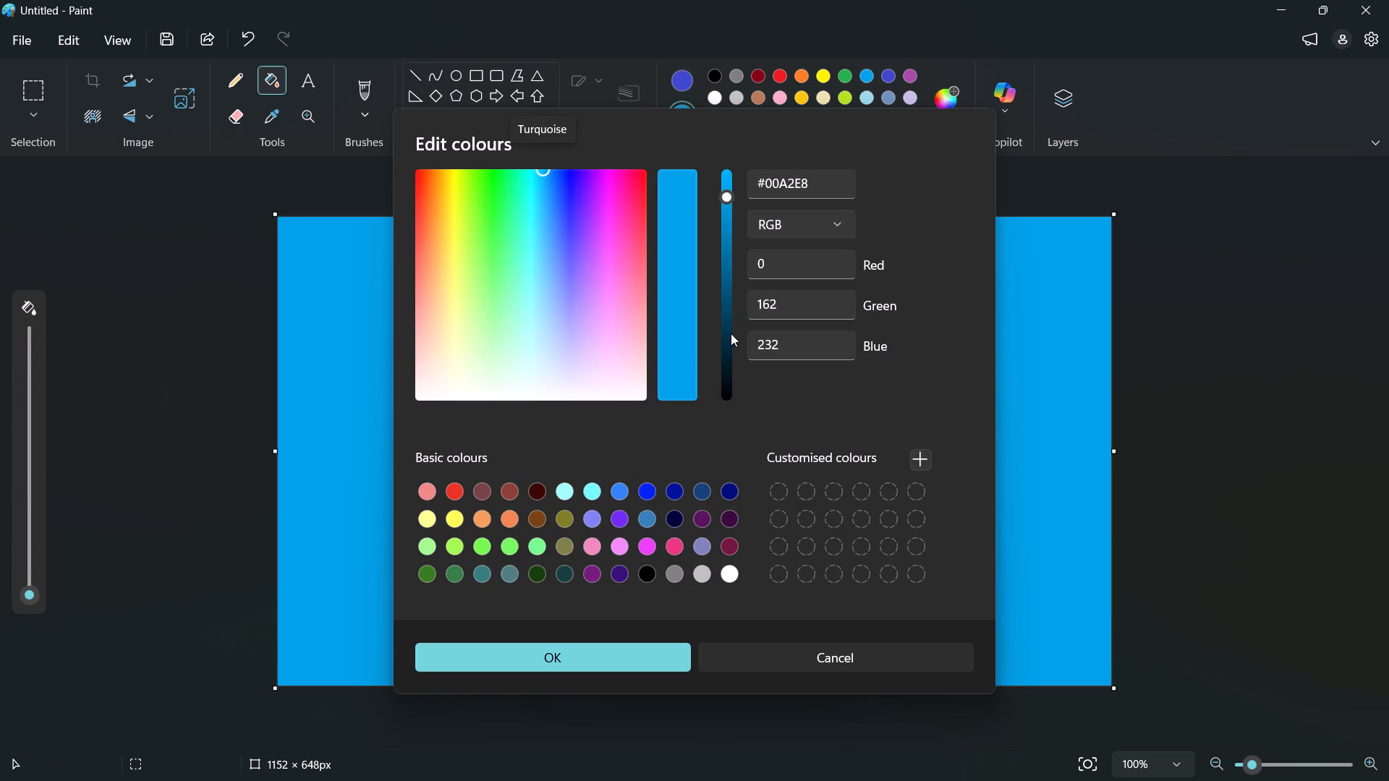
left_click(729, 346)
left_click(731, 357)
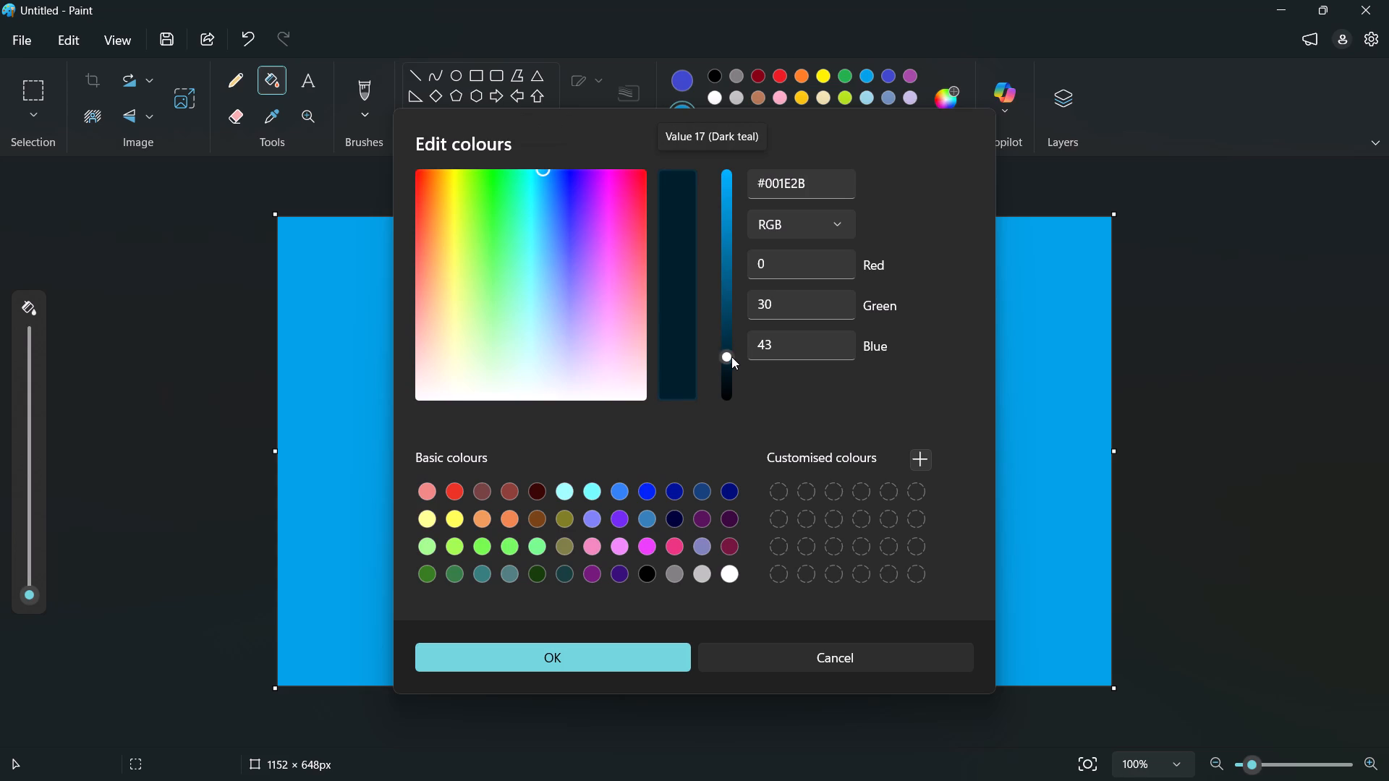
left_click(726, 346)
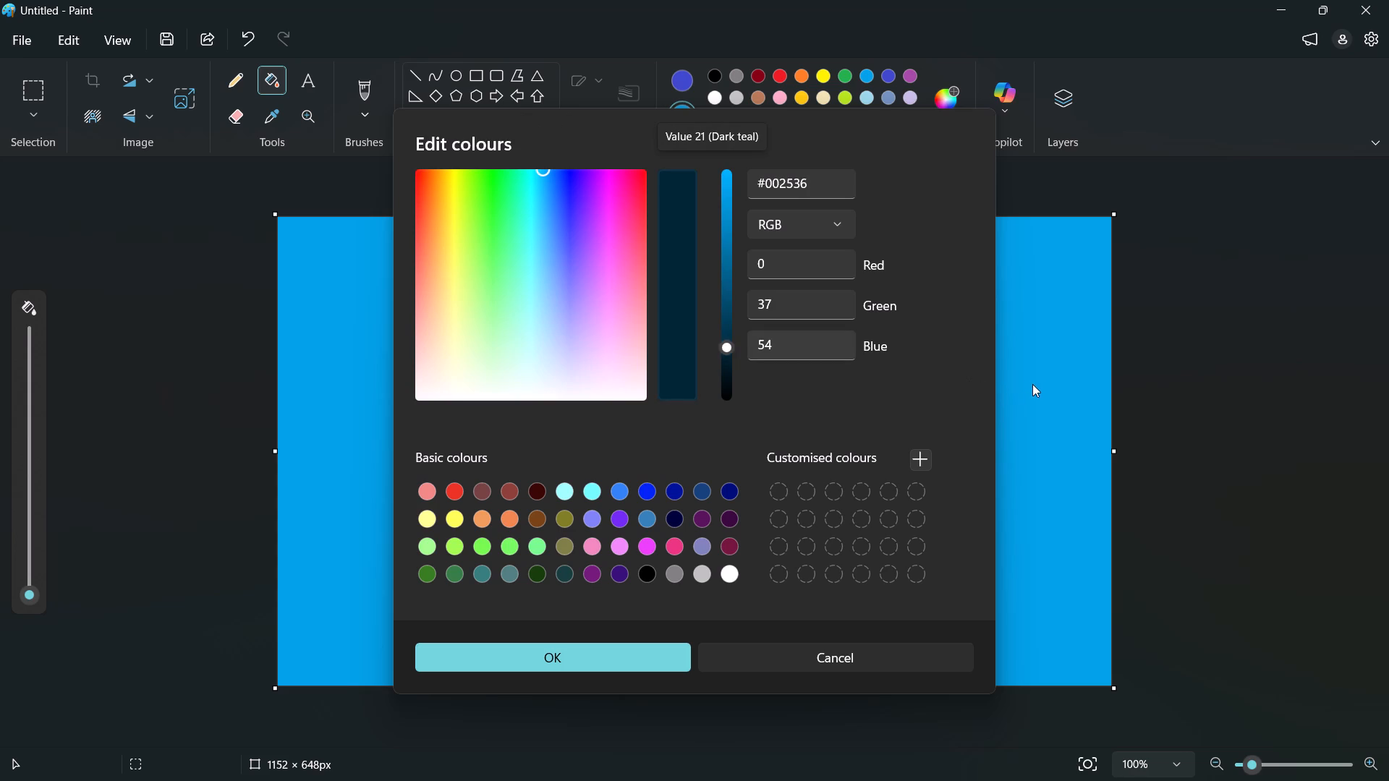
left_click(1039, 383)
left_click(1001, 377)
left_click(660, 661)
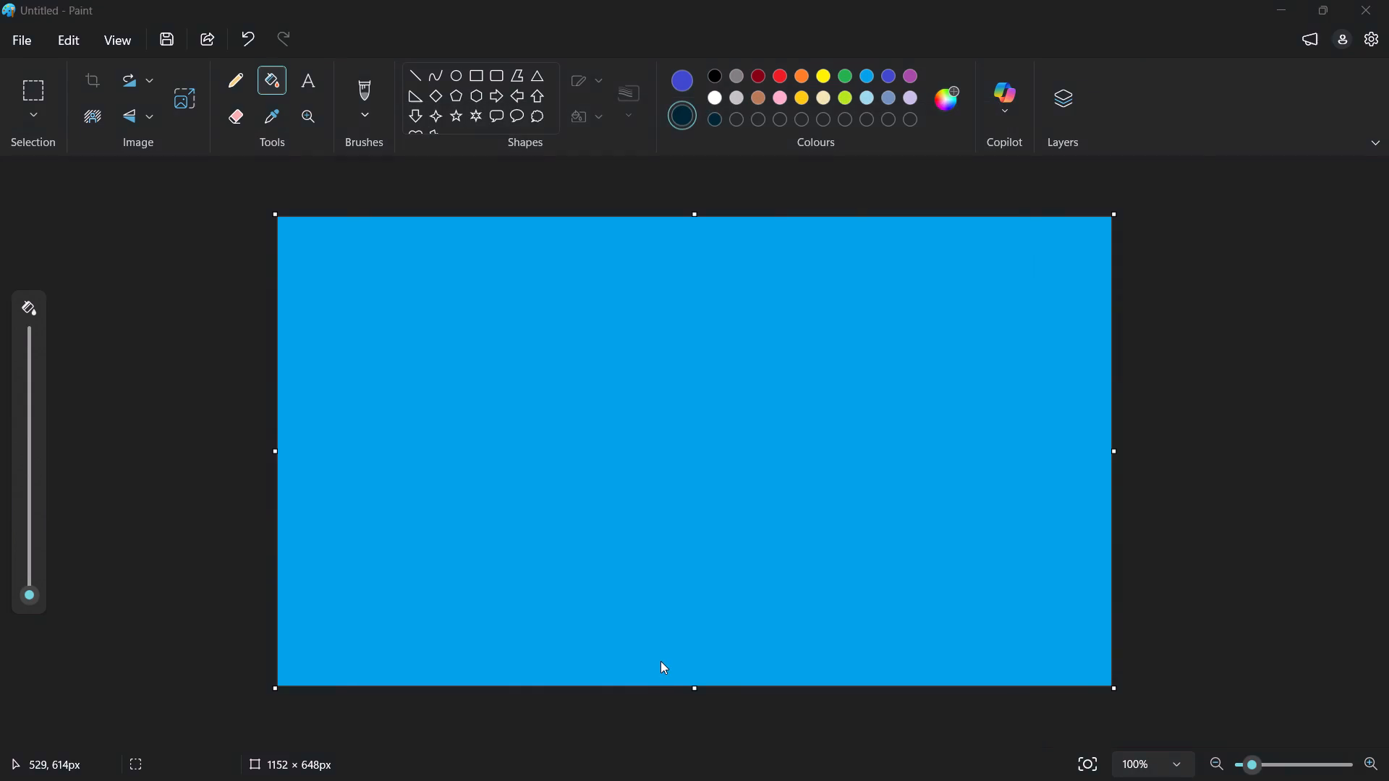
Check the moonlit lake reference image in Chrome and return to the Paint drawing.
left_click(870, 218)
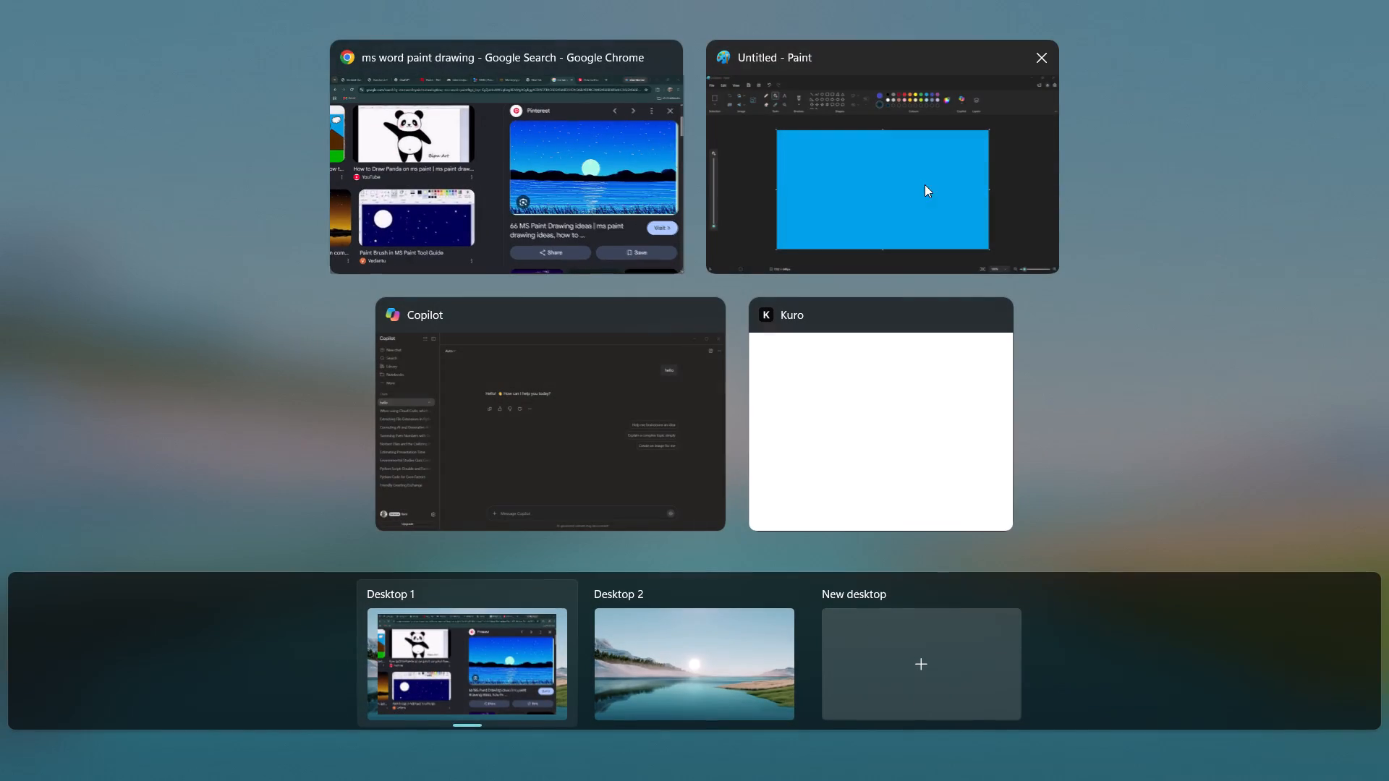
left_click(911, 186)
scroll(807, 200, "left", 1)
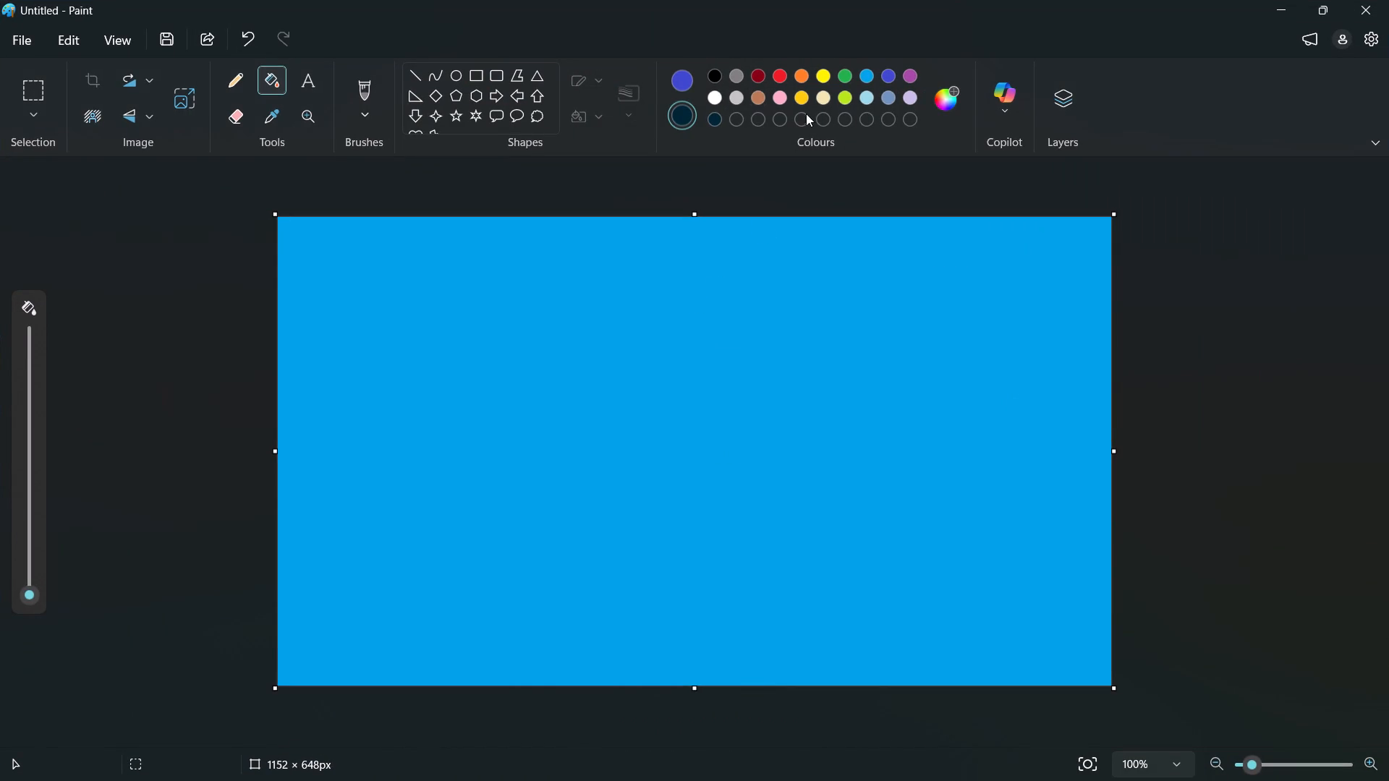
Lighten Colour 2 to the custom dark teal #003147 and fill the whole canvas with it.
left_click(938, 98)
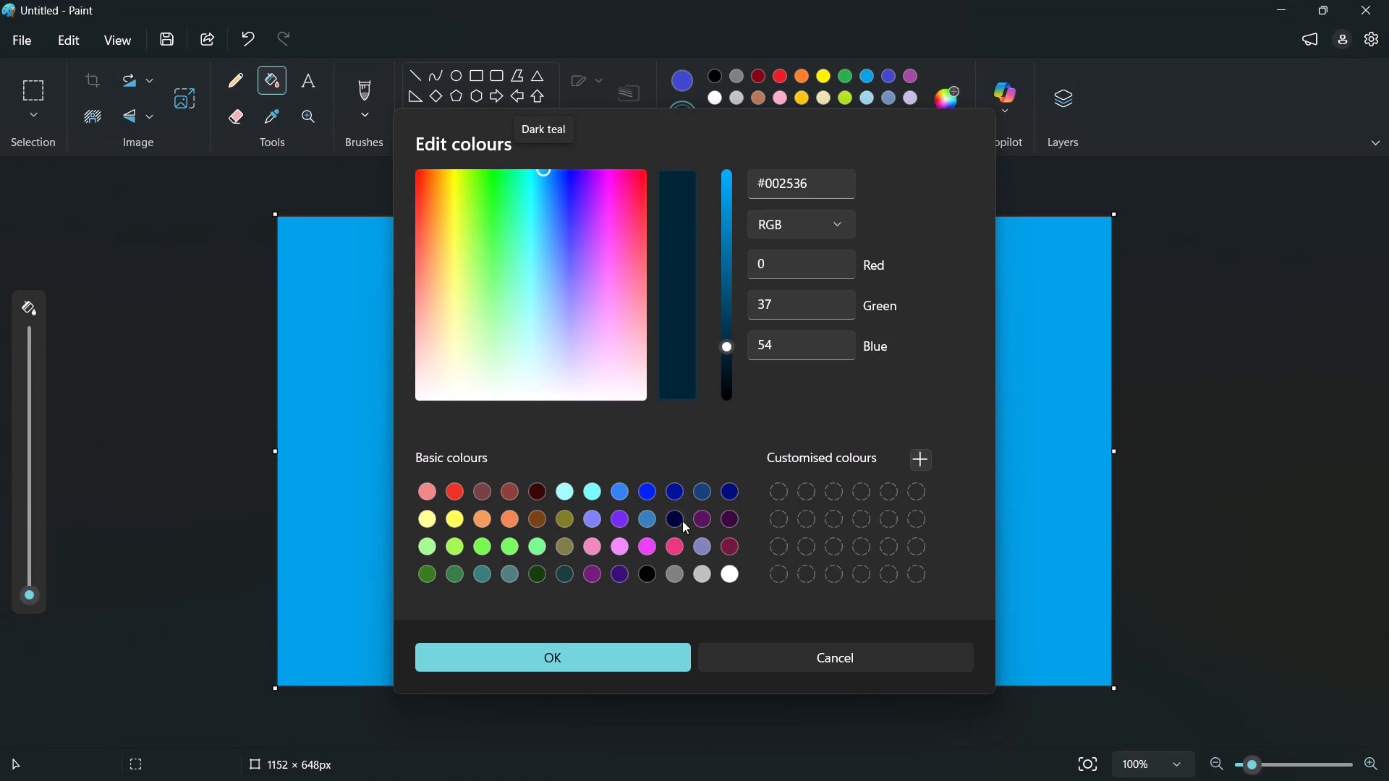
left_click(726, 331)
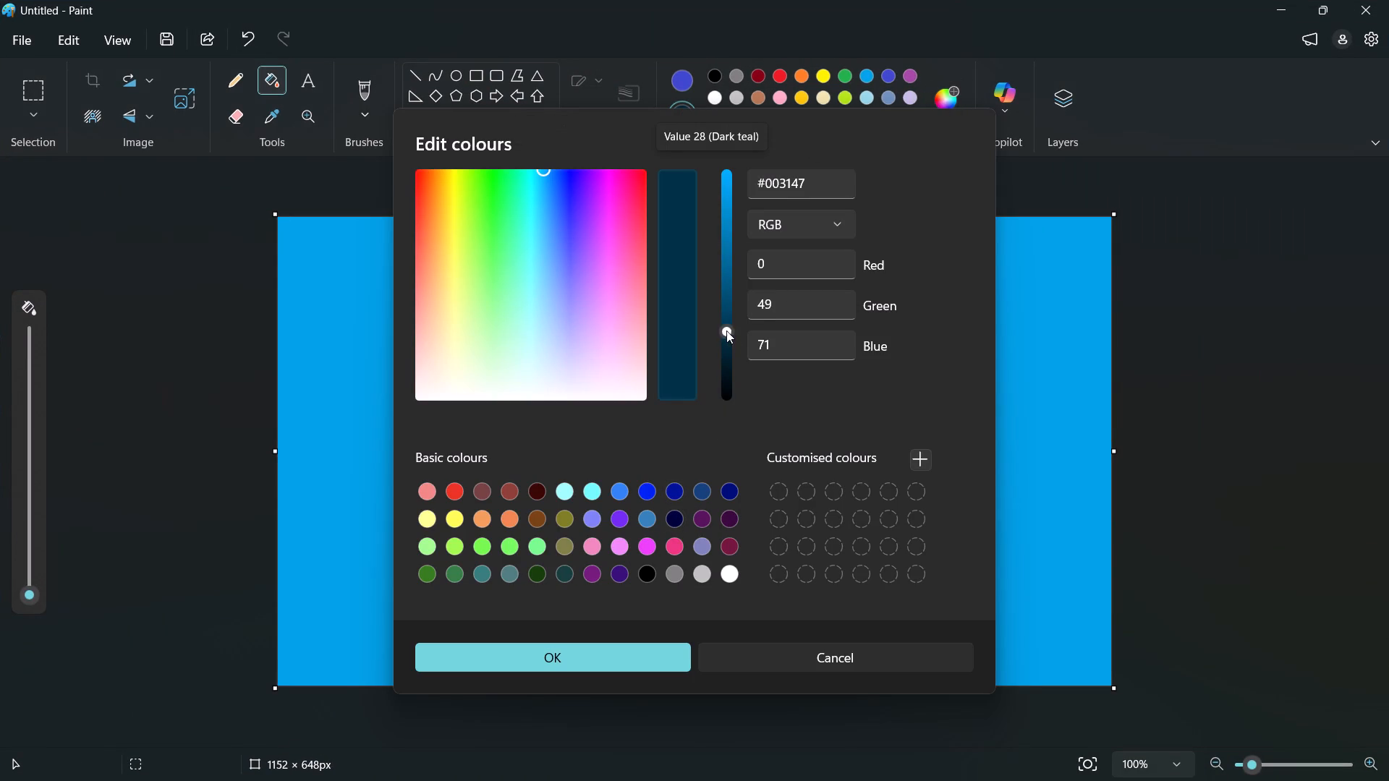
left_click(1040, 341)
left_click(645, 656)
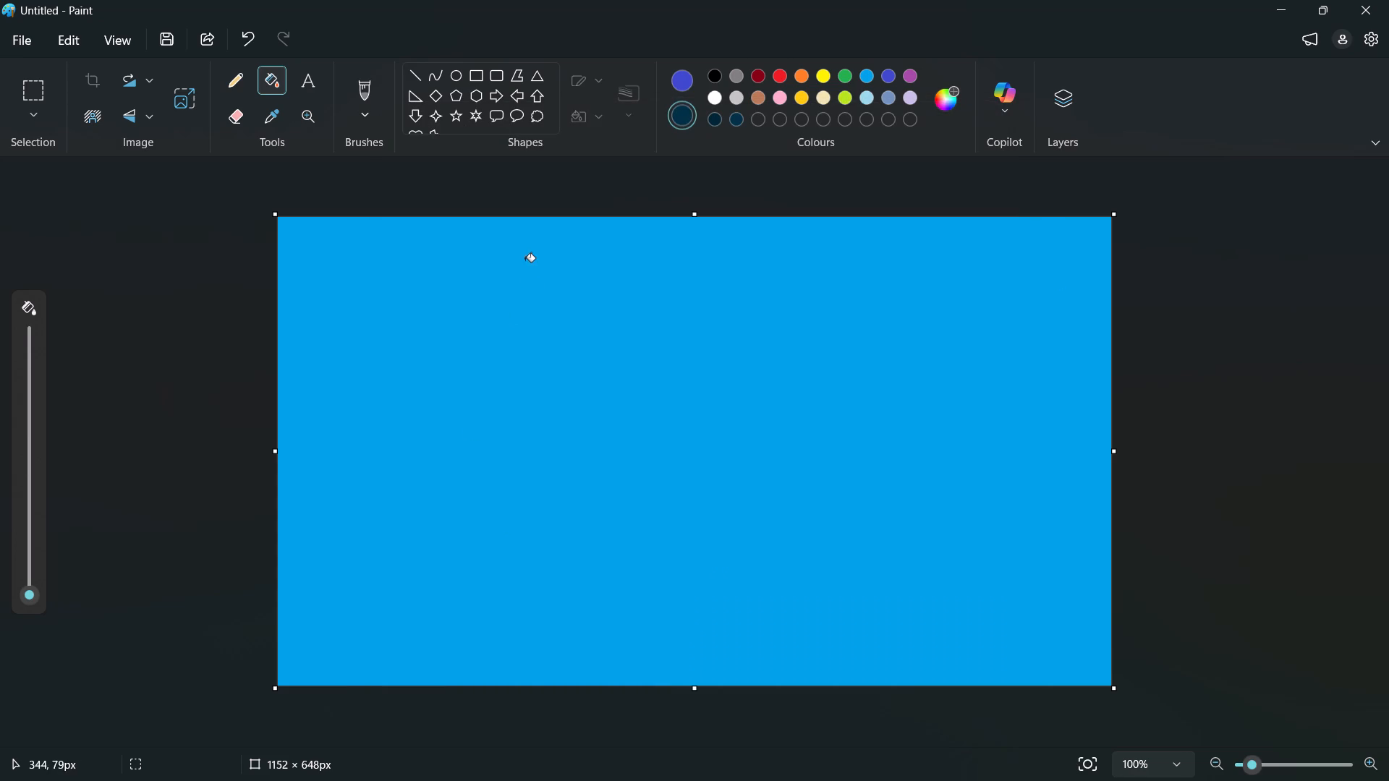
left_click(488, 434)
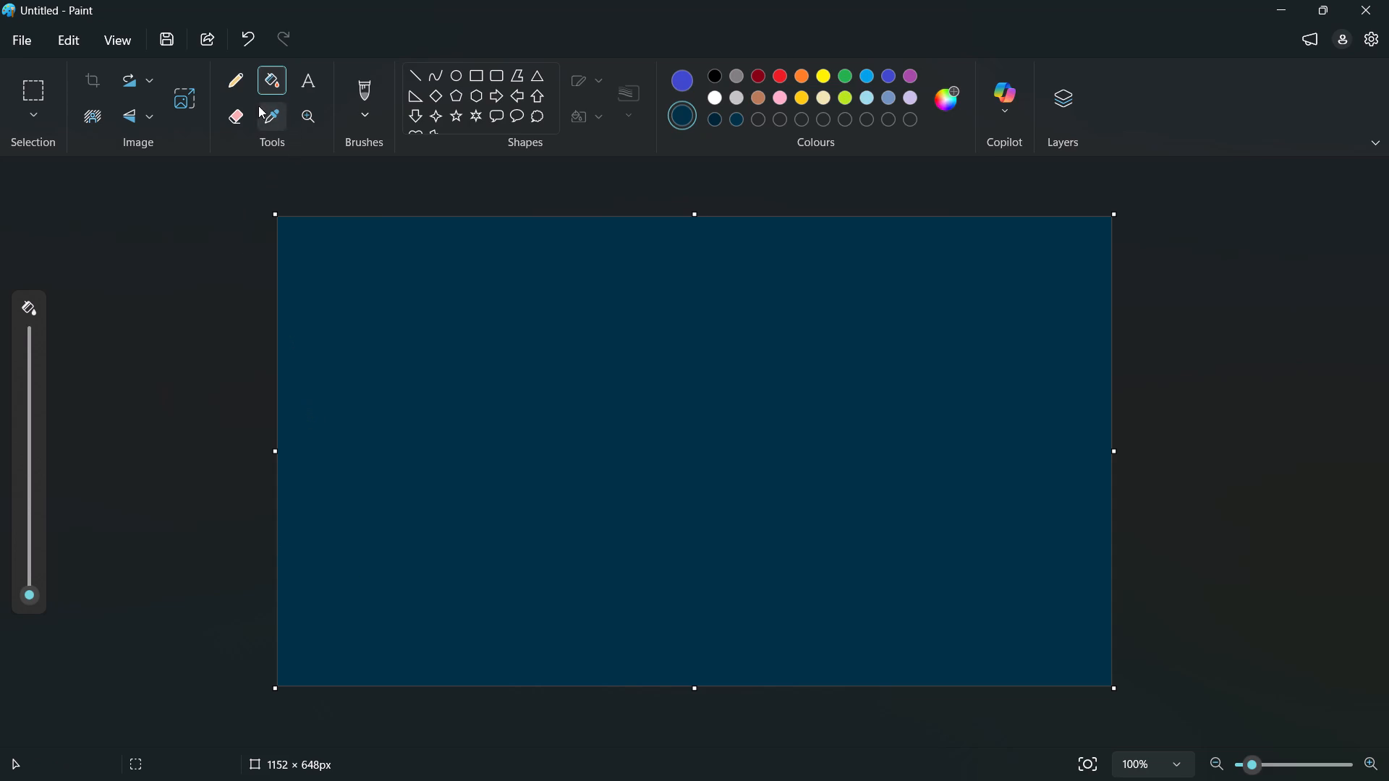
Choose the Calligraphy brush, increase its size slightly, and set Colour 2 to black.
left_click(363, 114)
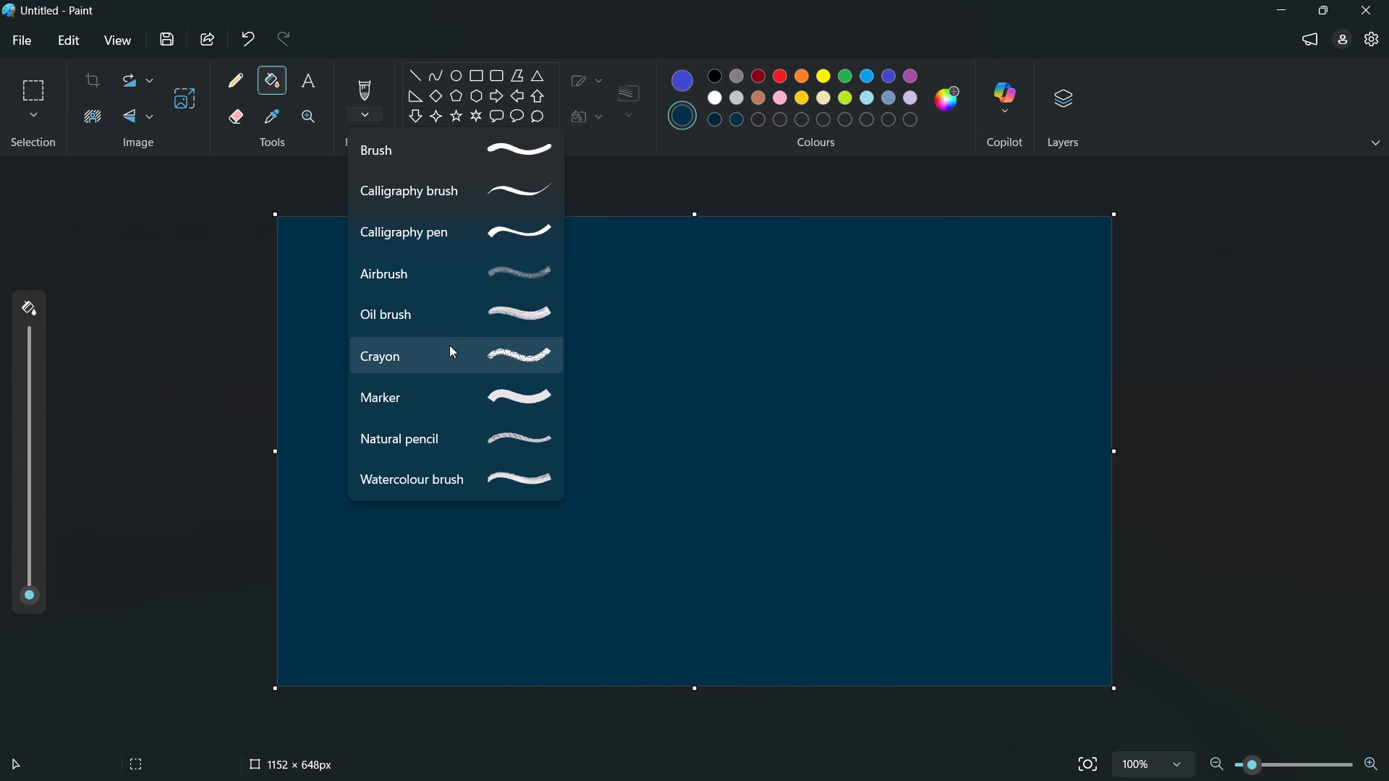
left_click(419, 189)
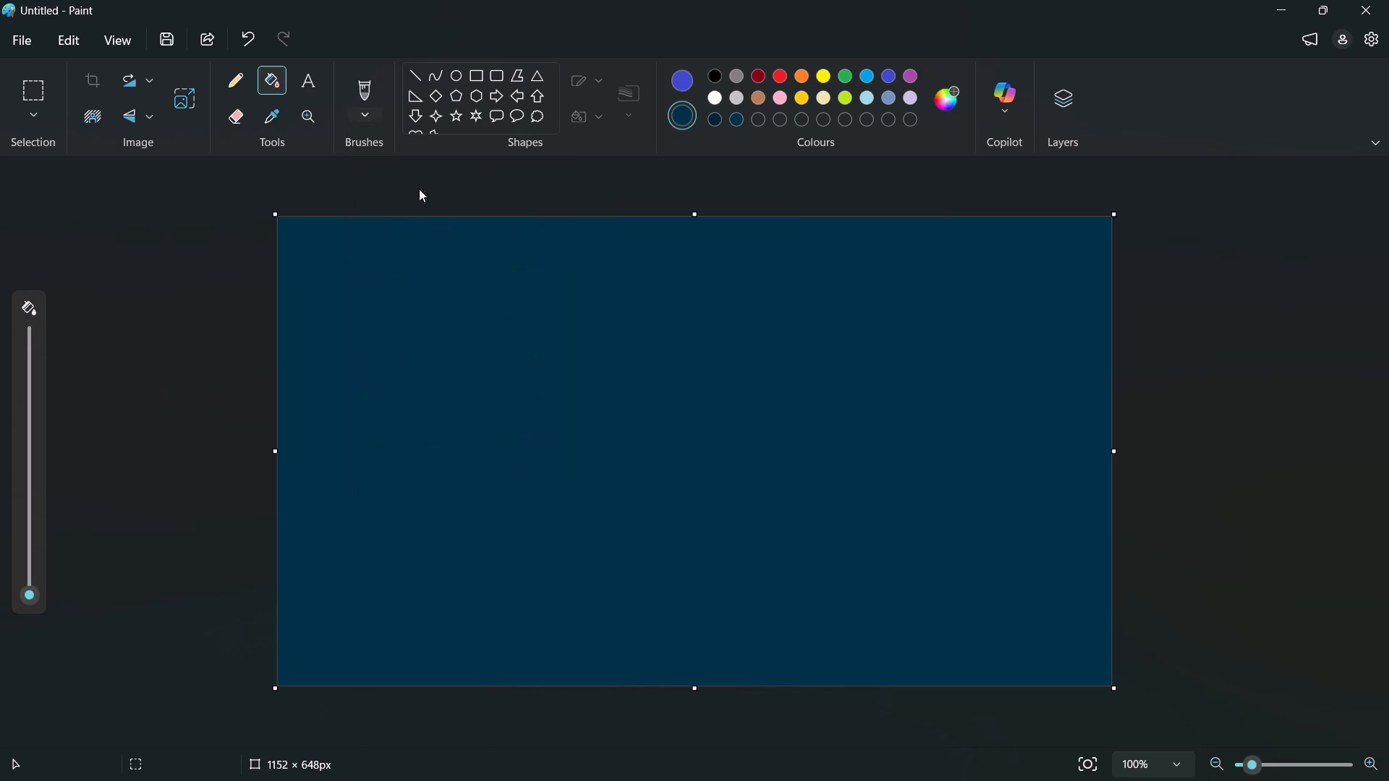
left_click(419, 189)
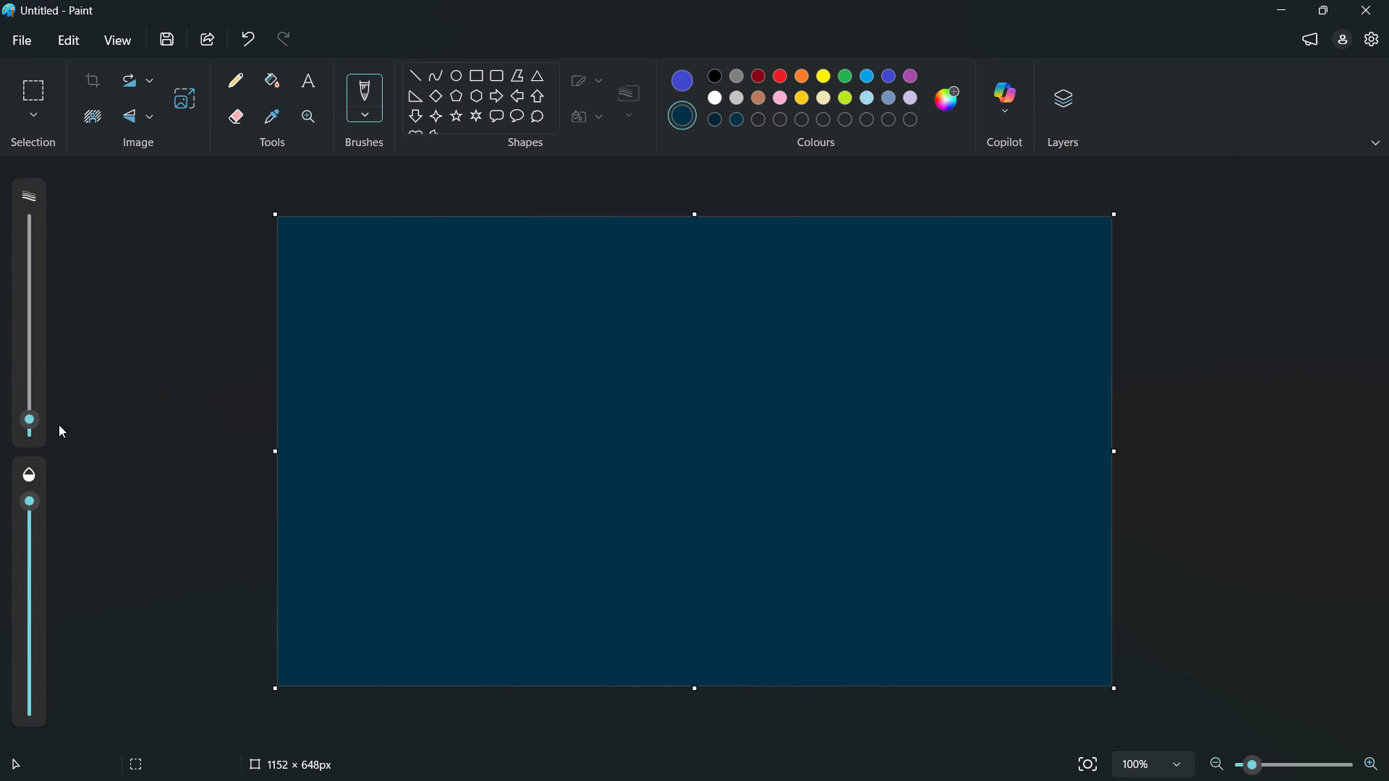
left_click(31, 403)
left_click_drag(281, 438, 293, 430)
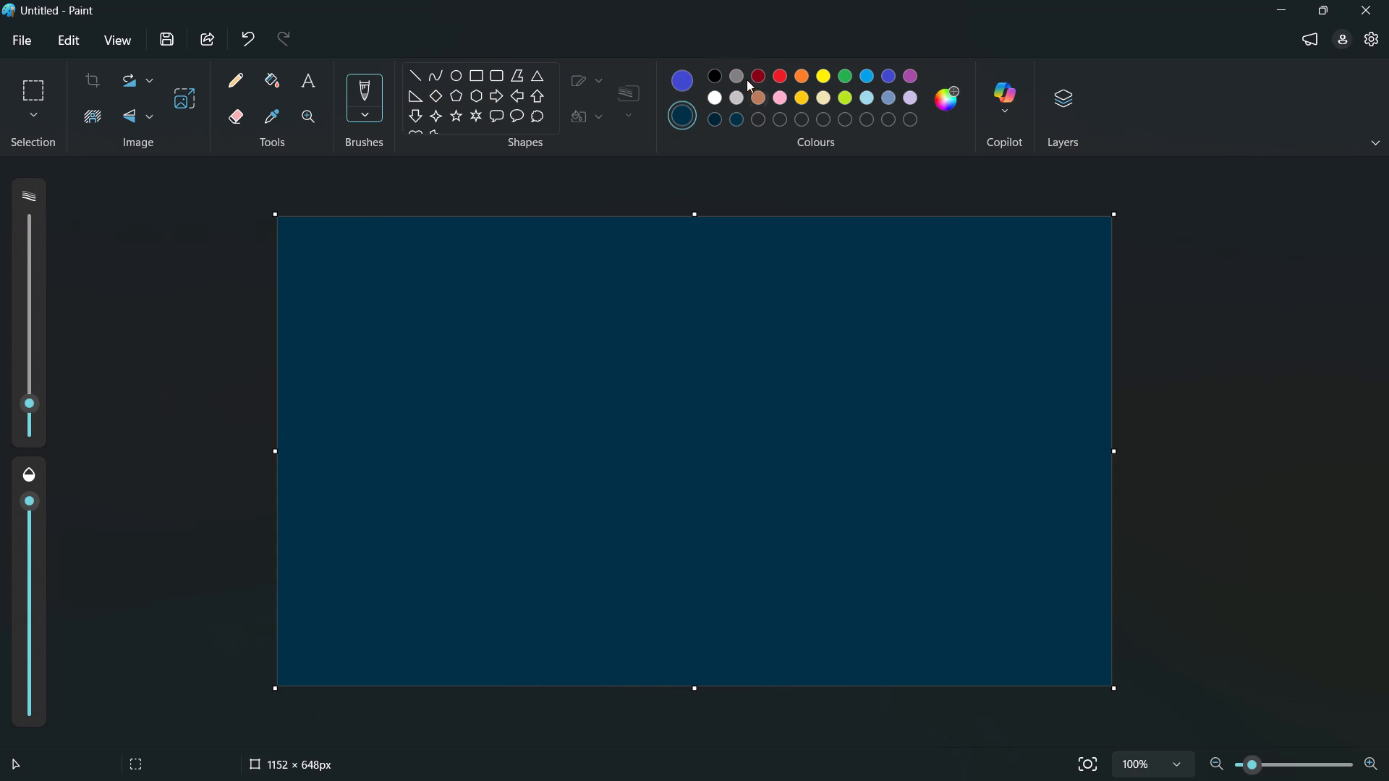
left_click(710, 72)
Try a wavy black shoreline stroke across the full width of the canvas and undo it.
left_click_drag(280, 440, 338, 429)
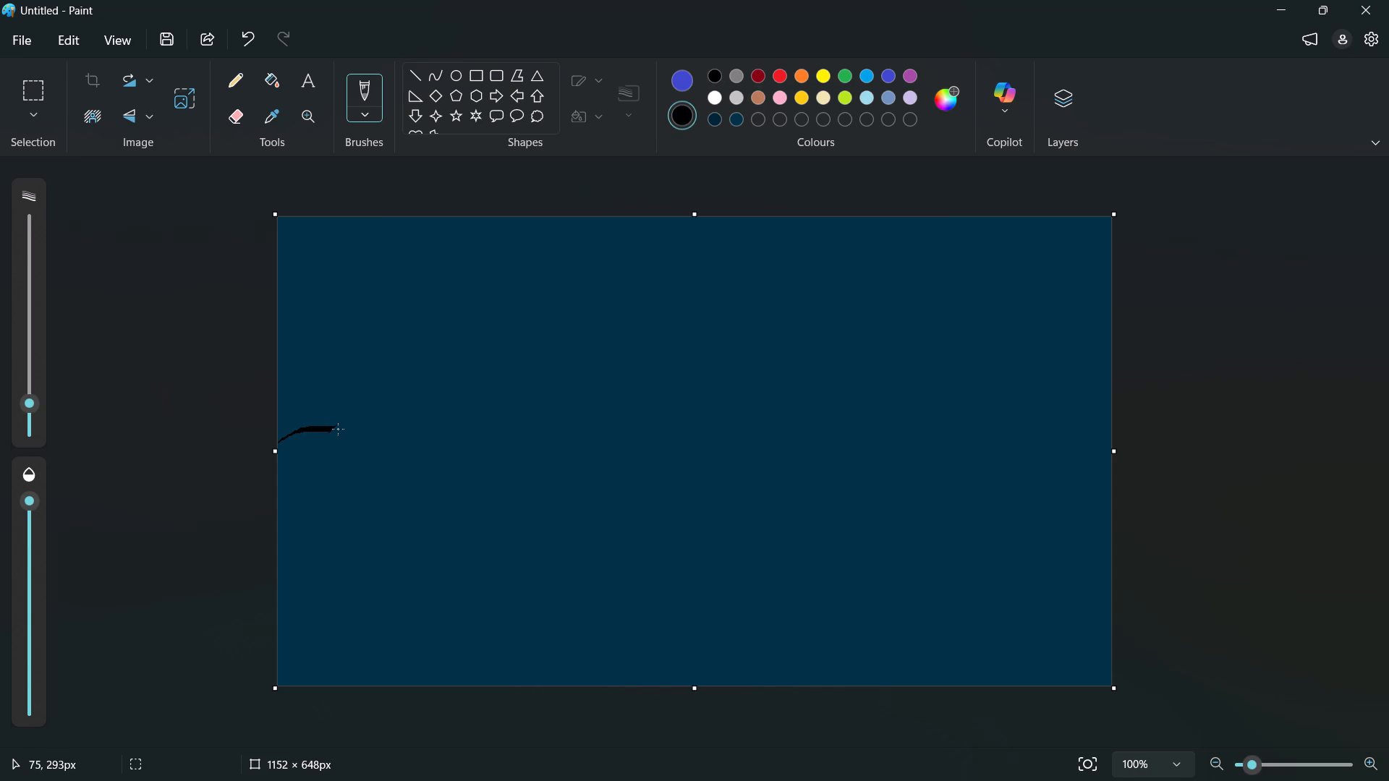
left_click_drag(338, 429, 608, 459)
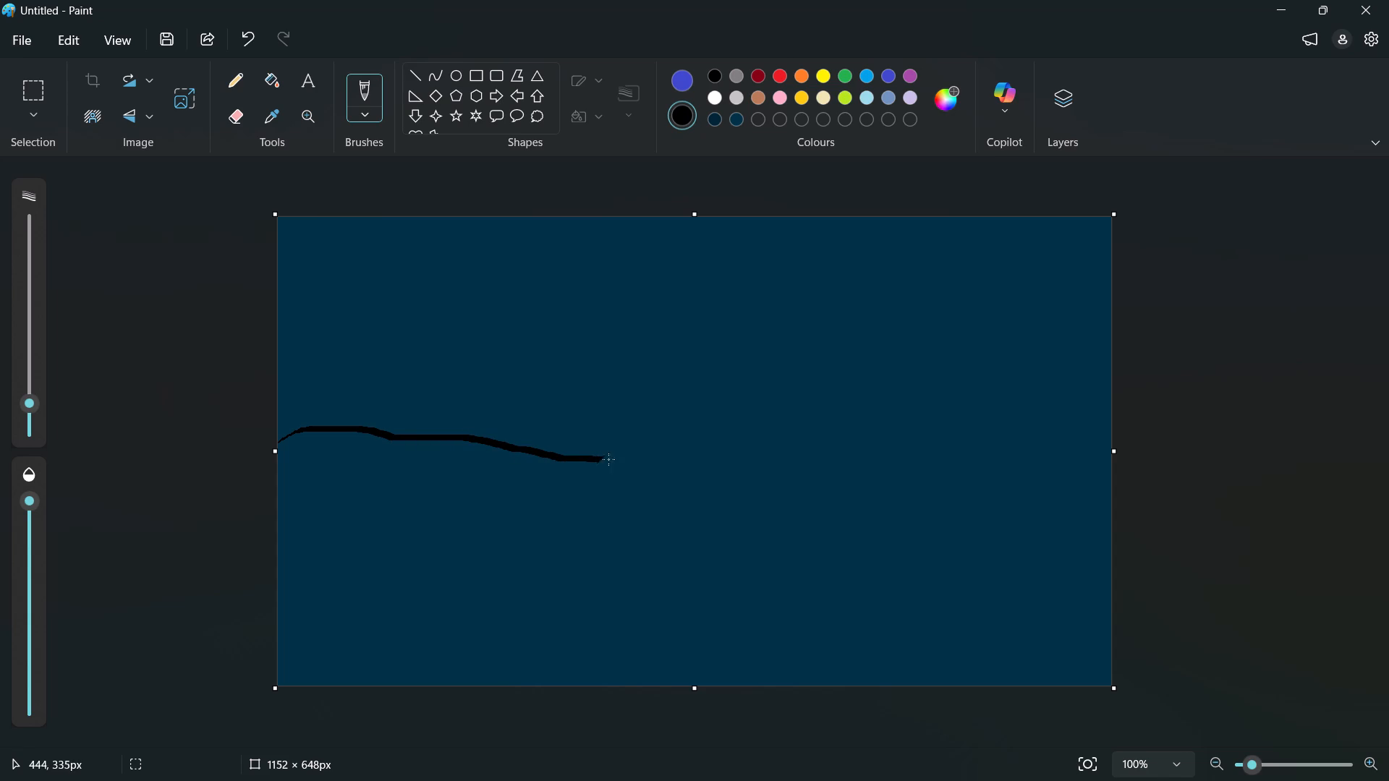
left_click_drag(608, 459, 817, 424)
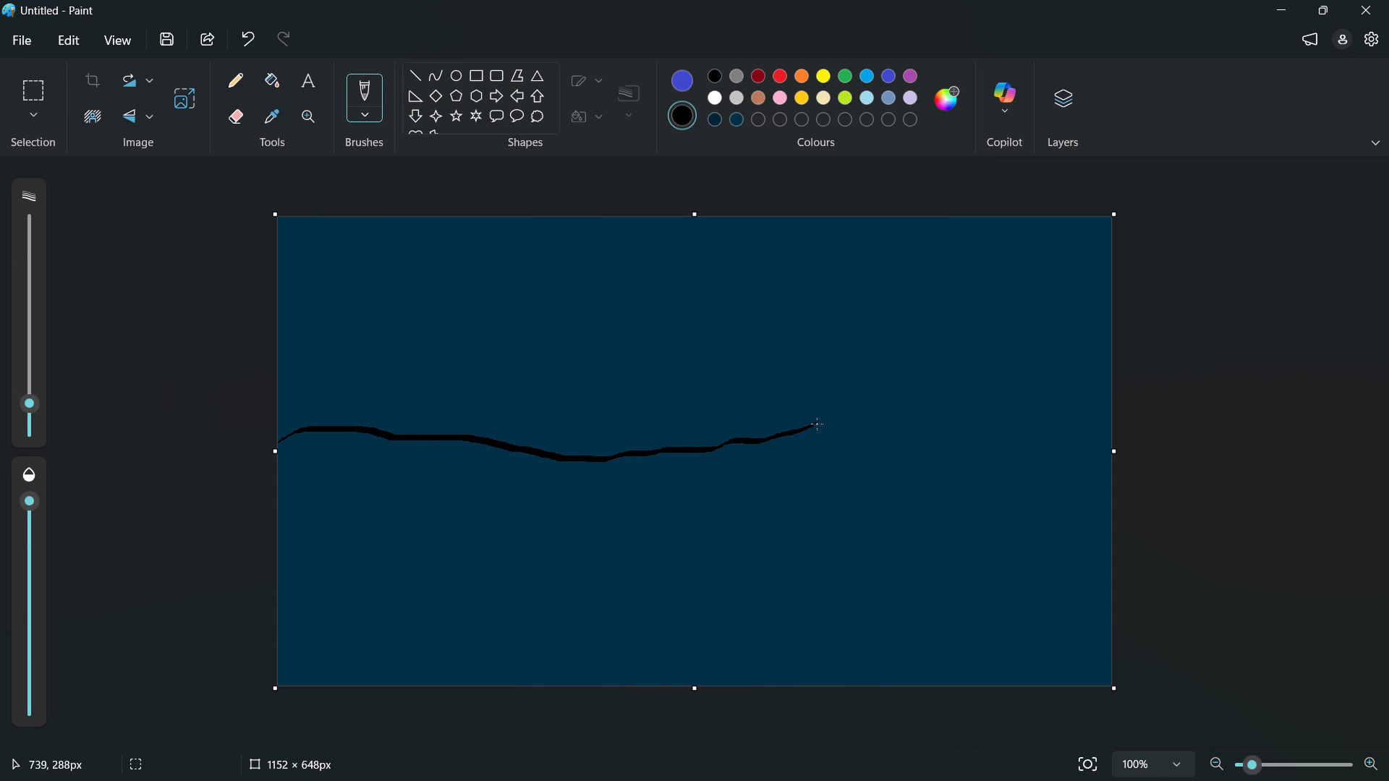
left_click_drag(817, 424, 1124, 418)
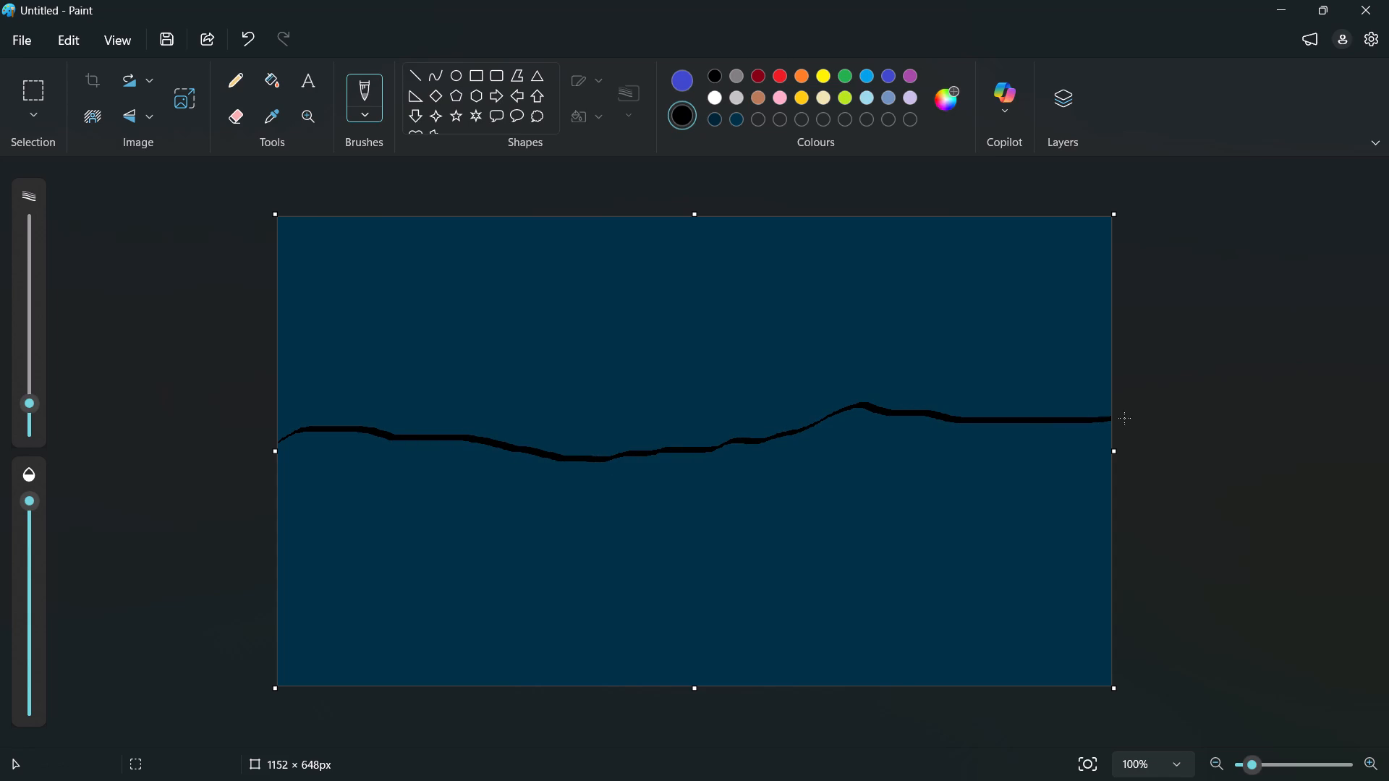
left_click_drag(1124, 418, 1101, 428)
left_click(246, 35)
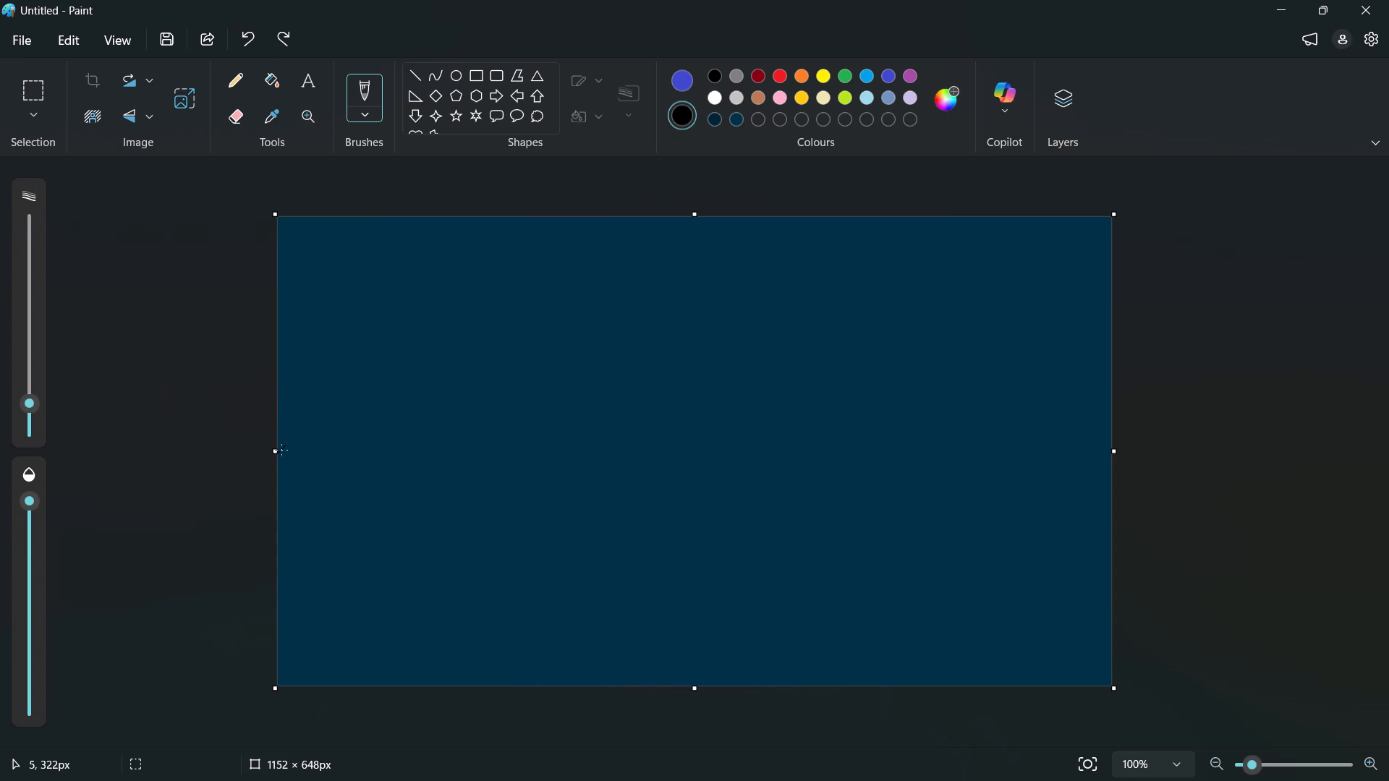
Draw a gently wavy black shoreline across the full canvas width at about mid-height.
left_click_drag(281, 451, 391, 451)
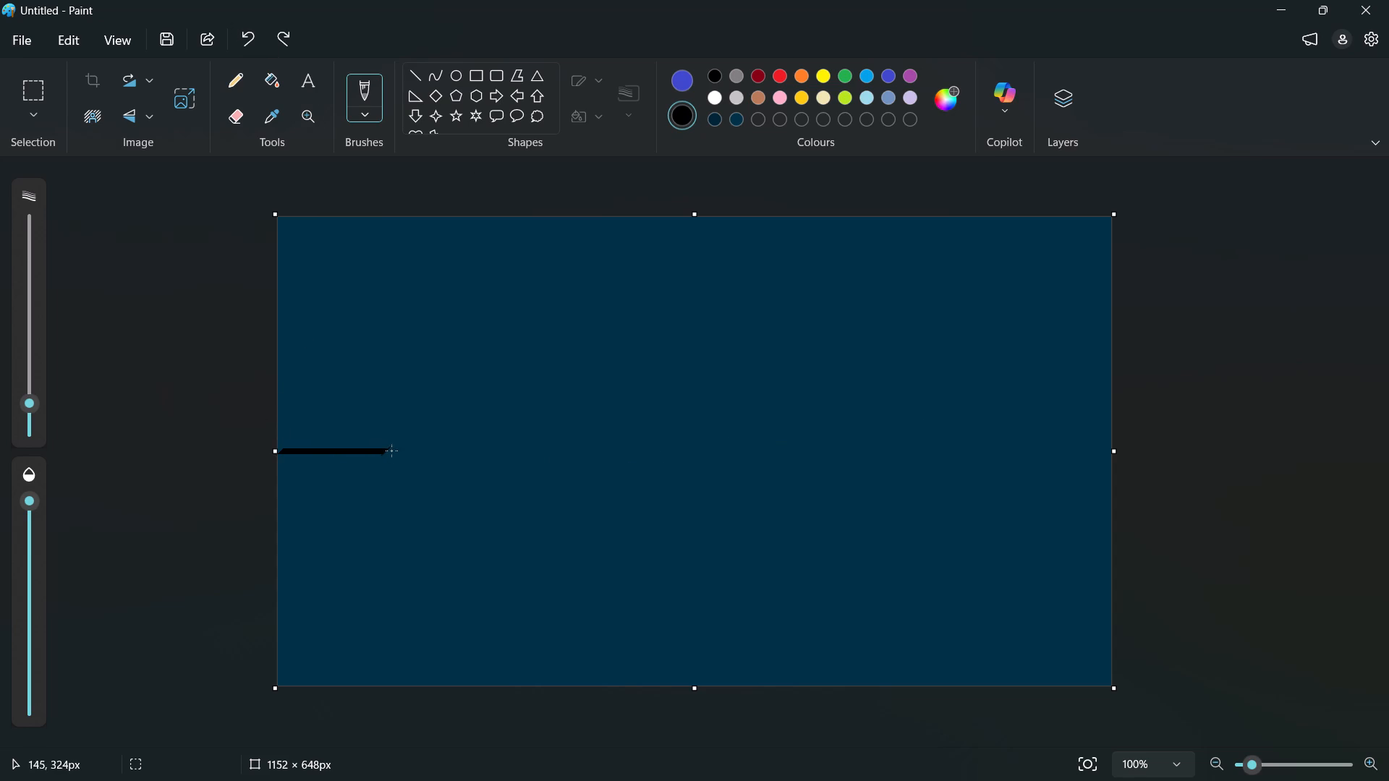
left_click_drag(391, 451, 867, 444)
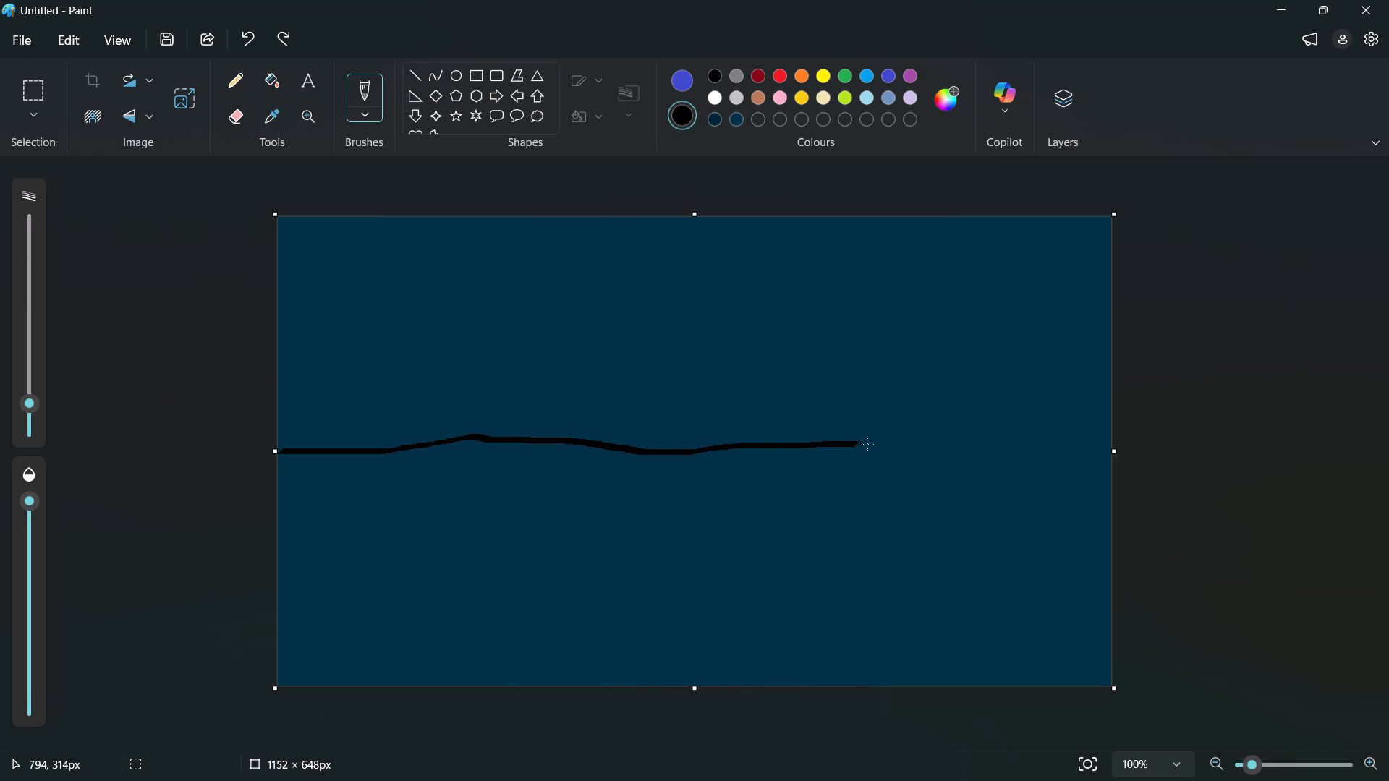
left_click_drag(867, 444, 1151, 448)
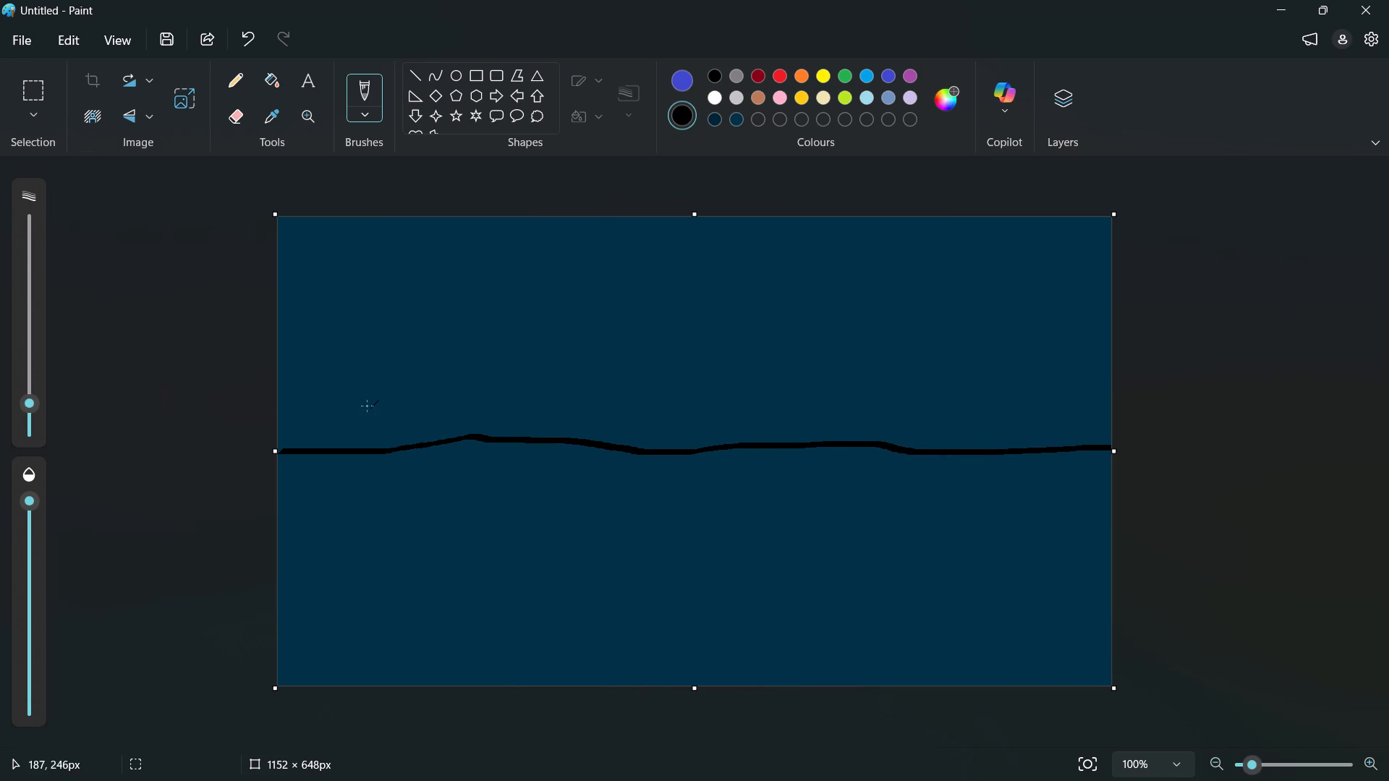
Draw a black mountain ridge line above the shoreline across the full canvas width, with two main peaks and a dip between them.
left_click(281, 375)
left_click_drag(278, 371, 356, 393)
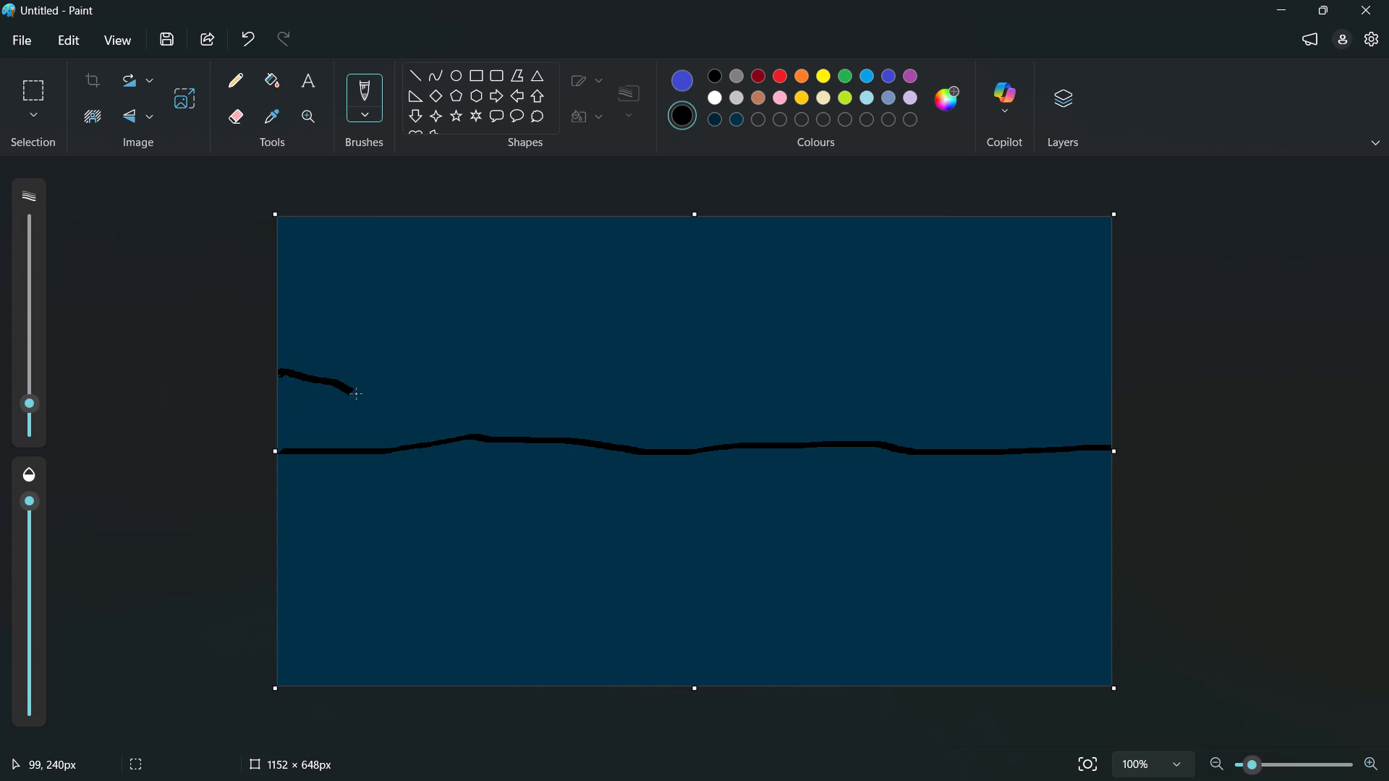
left_click_drag(356, 393, 480, 372)
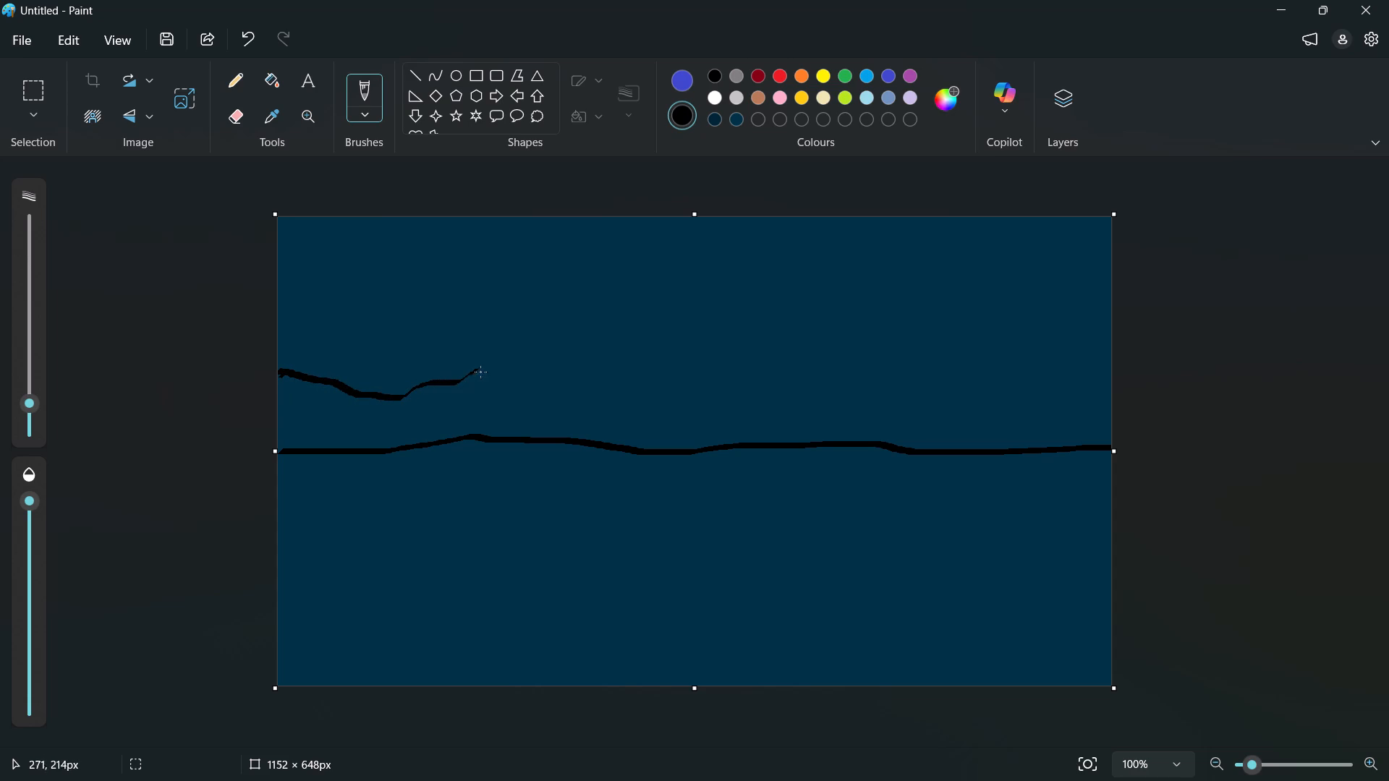
left_click_drag(480, 372, 608, 341)
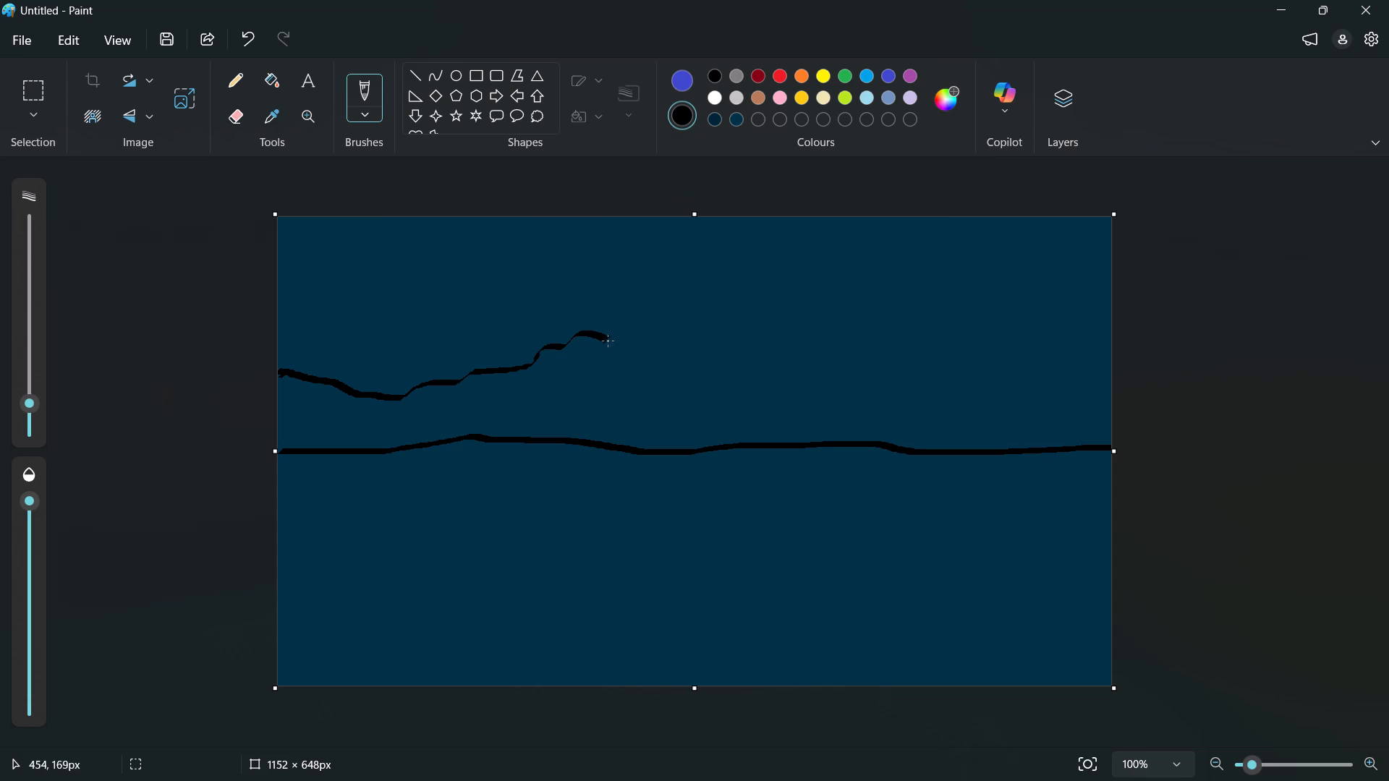
left_click_drag(608, 341, 734, 385)
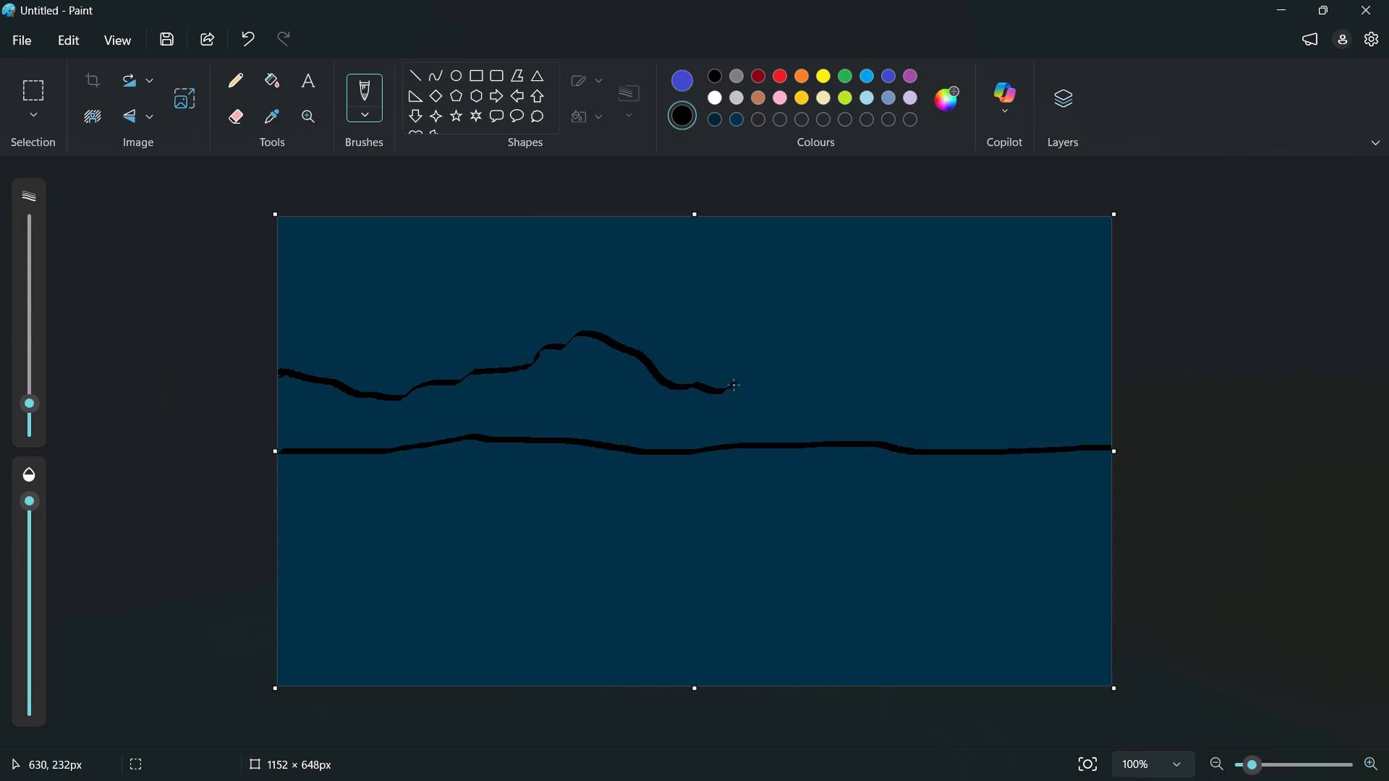
left_click_drag(734, 385, 951, 340)
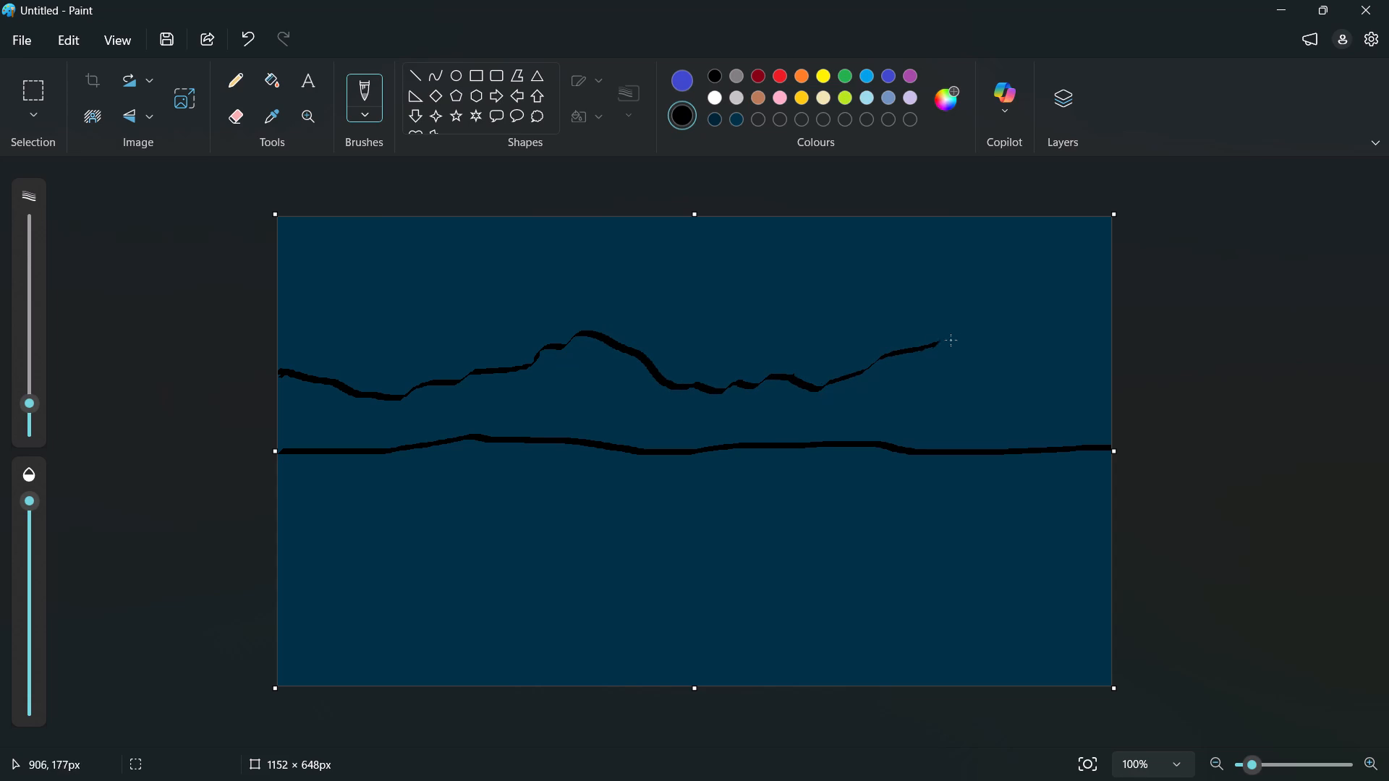
left_click_drag(951, 340, 1157, 429)
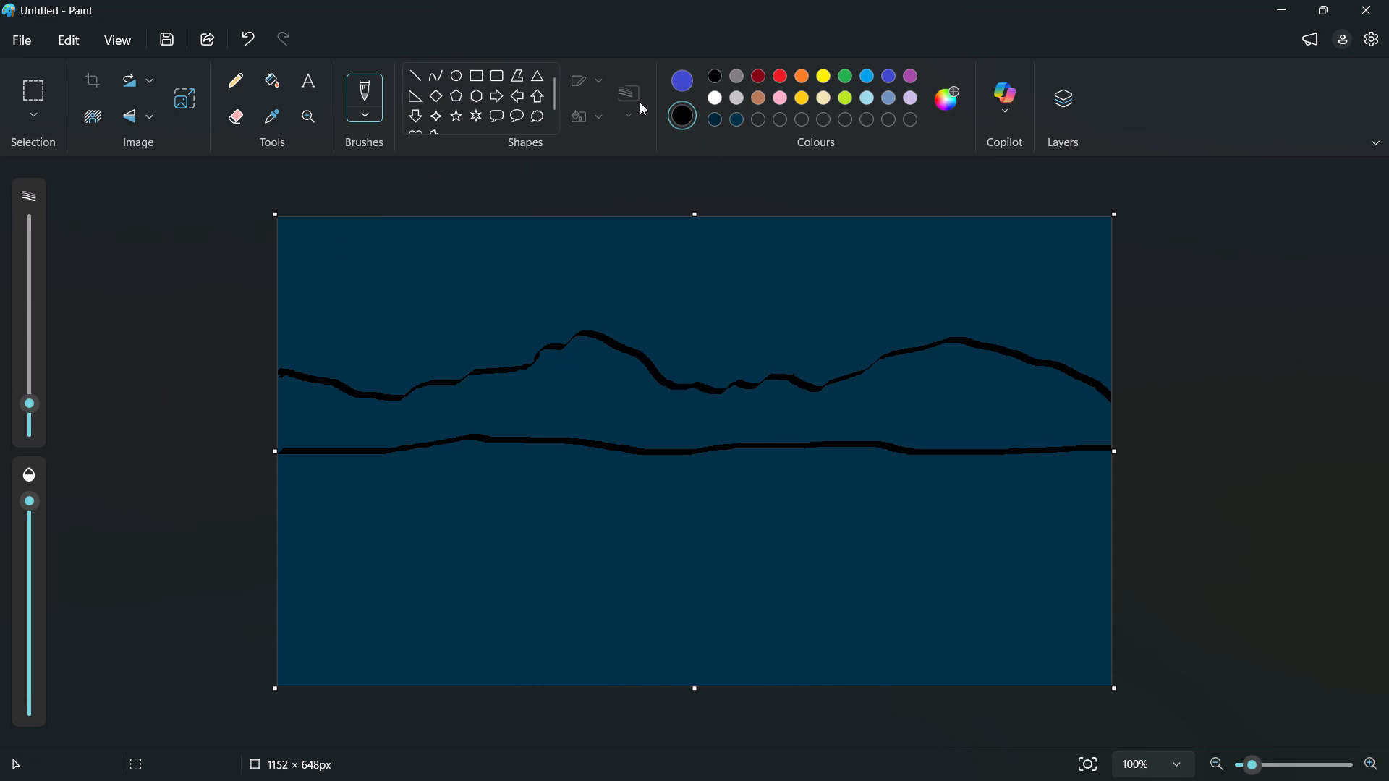
Fill the area between the ridge line and the shoreline with black.
left_click(272, 82)
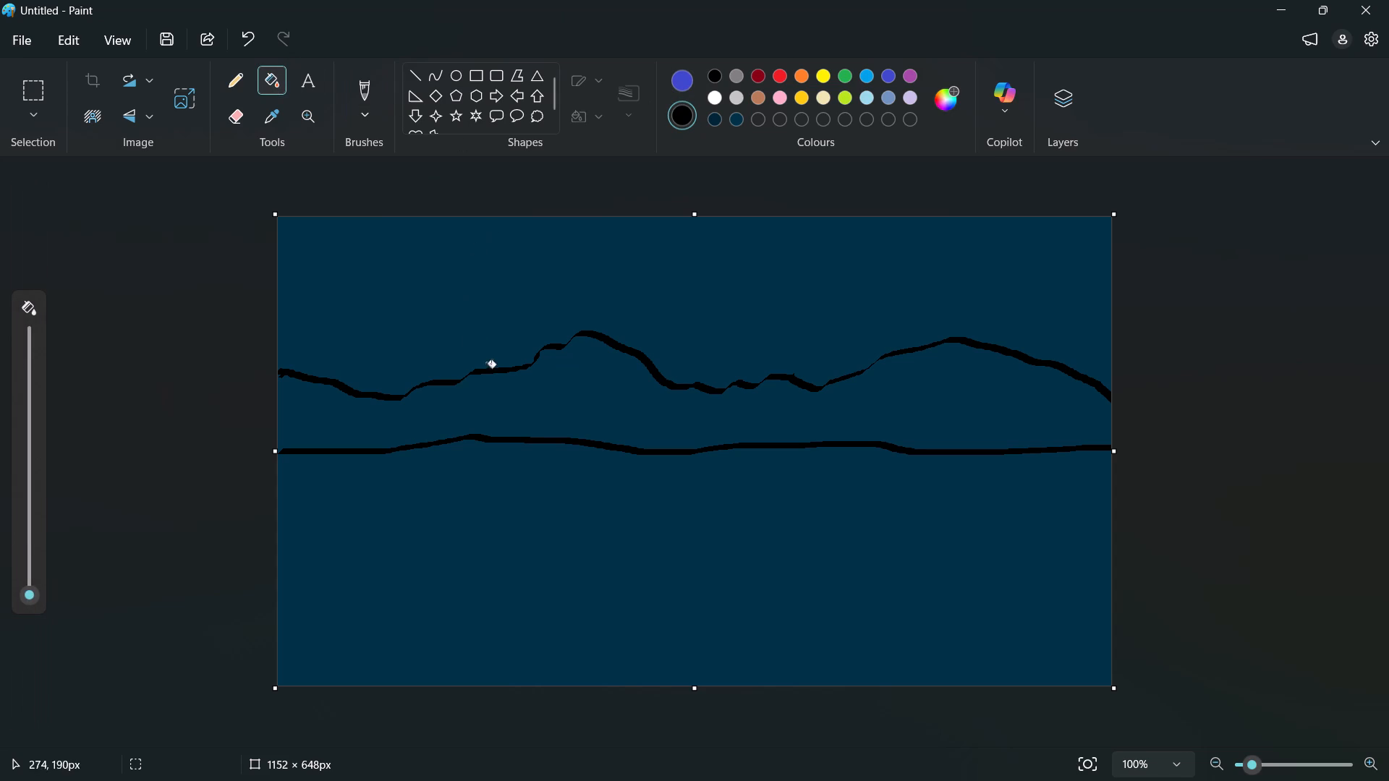
left_click(511, 395)
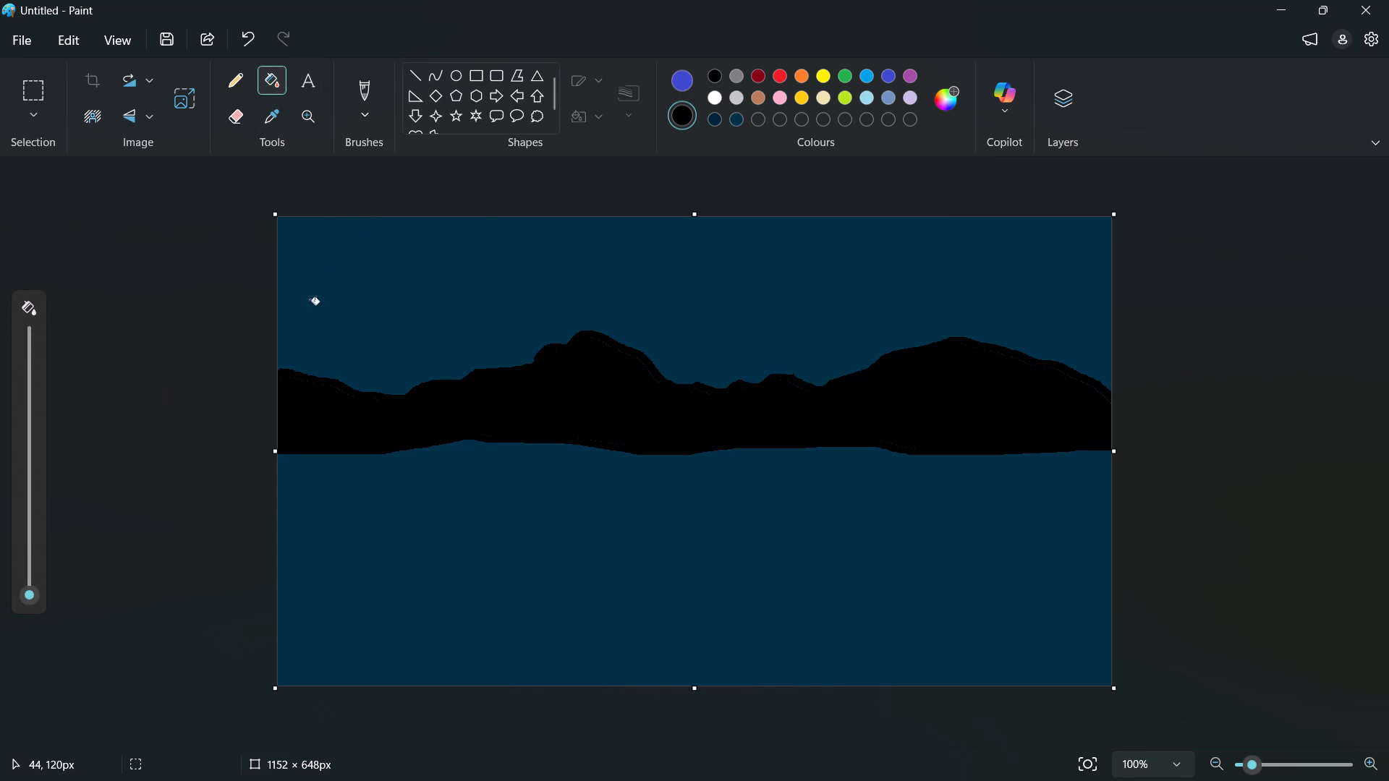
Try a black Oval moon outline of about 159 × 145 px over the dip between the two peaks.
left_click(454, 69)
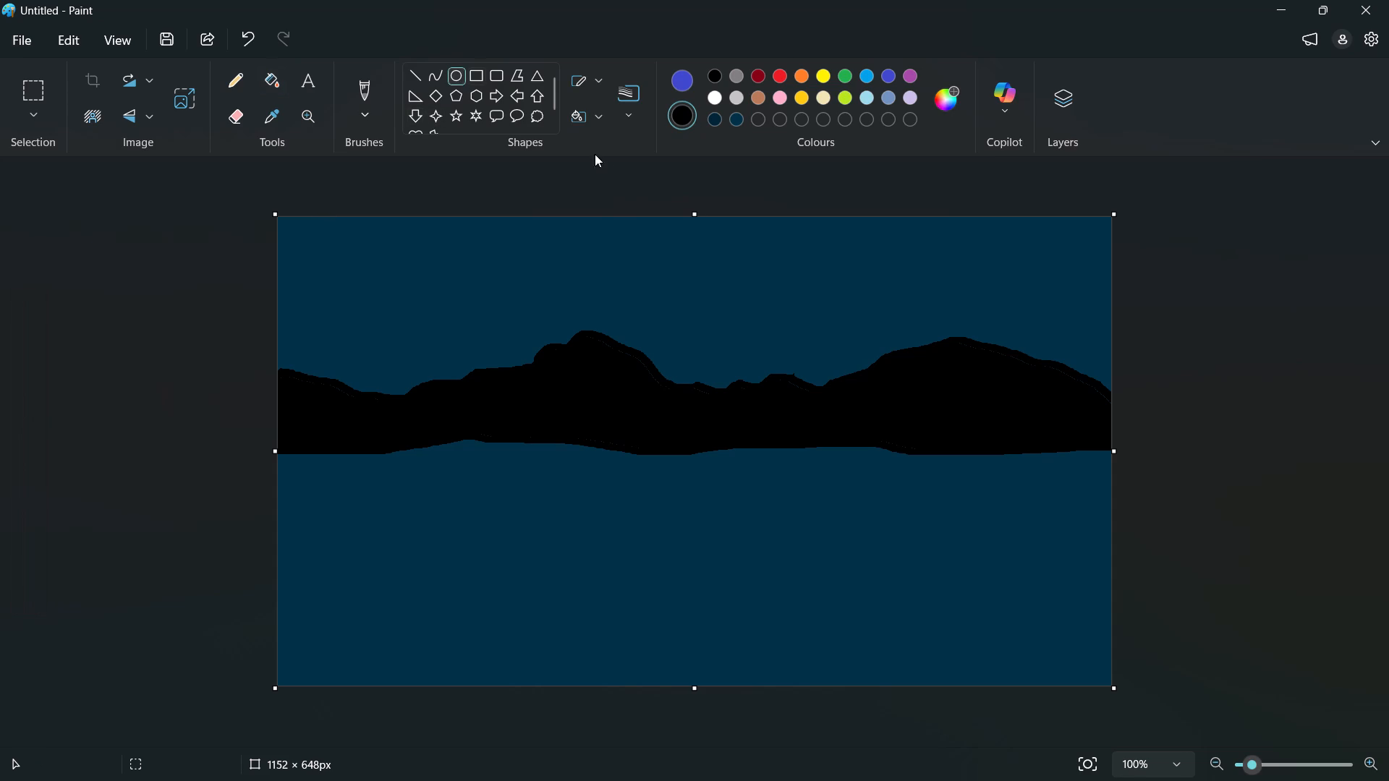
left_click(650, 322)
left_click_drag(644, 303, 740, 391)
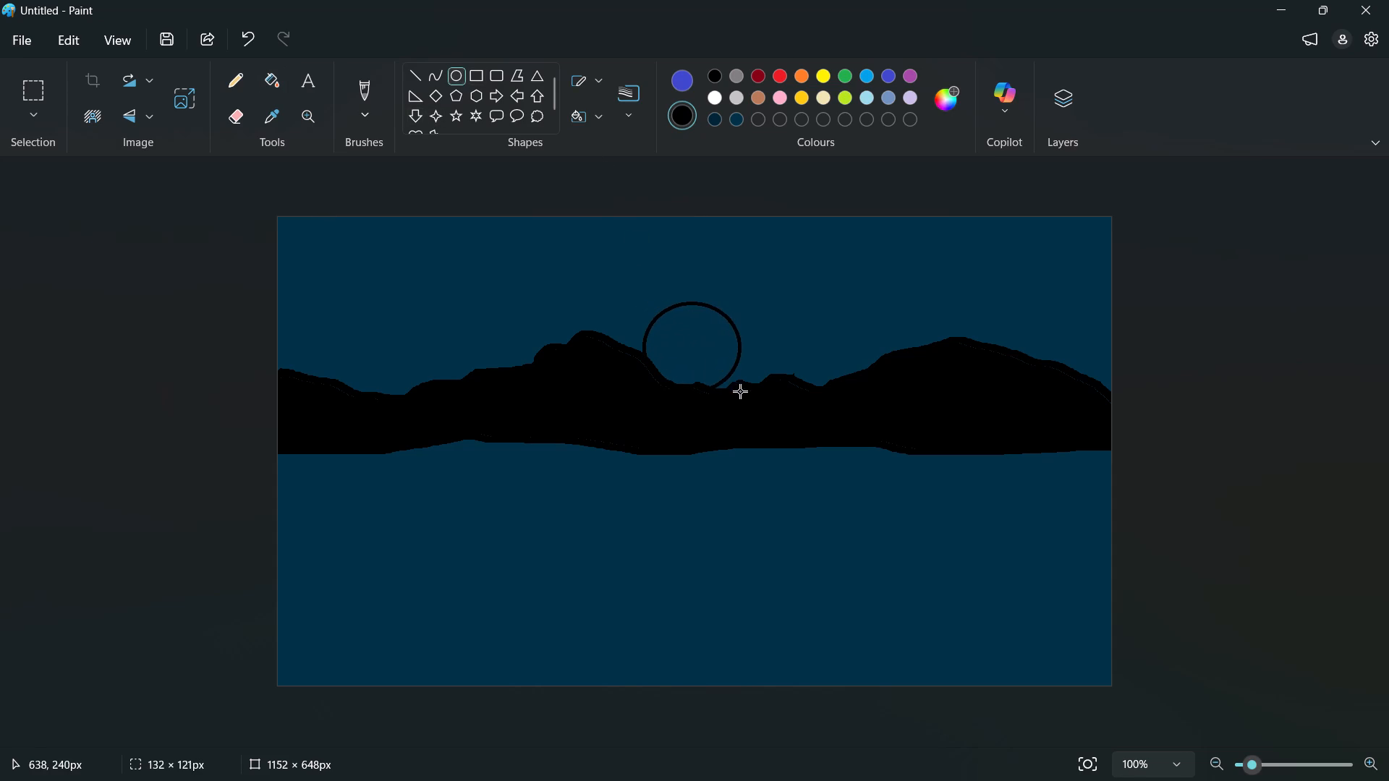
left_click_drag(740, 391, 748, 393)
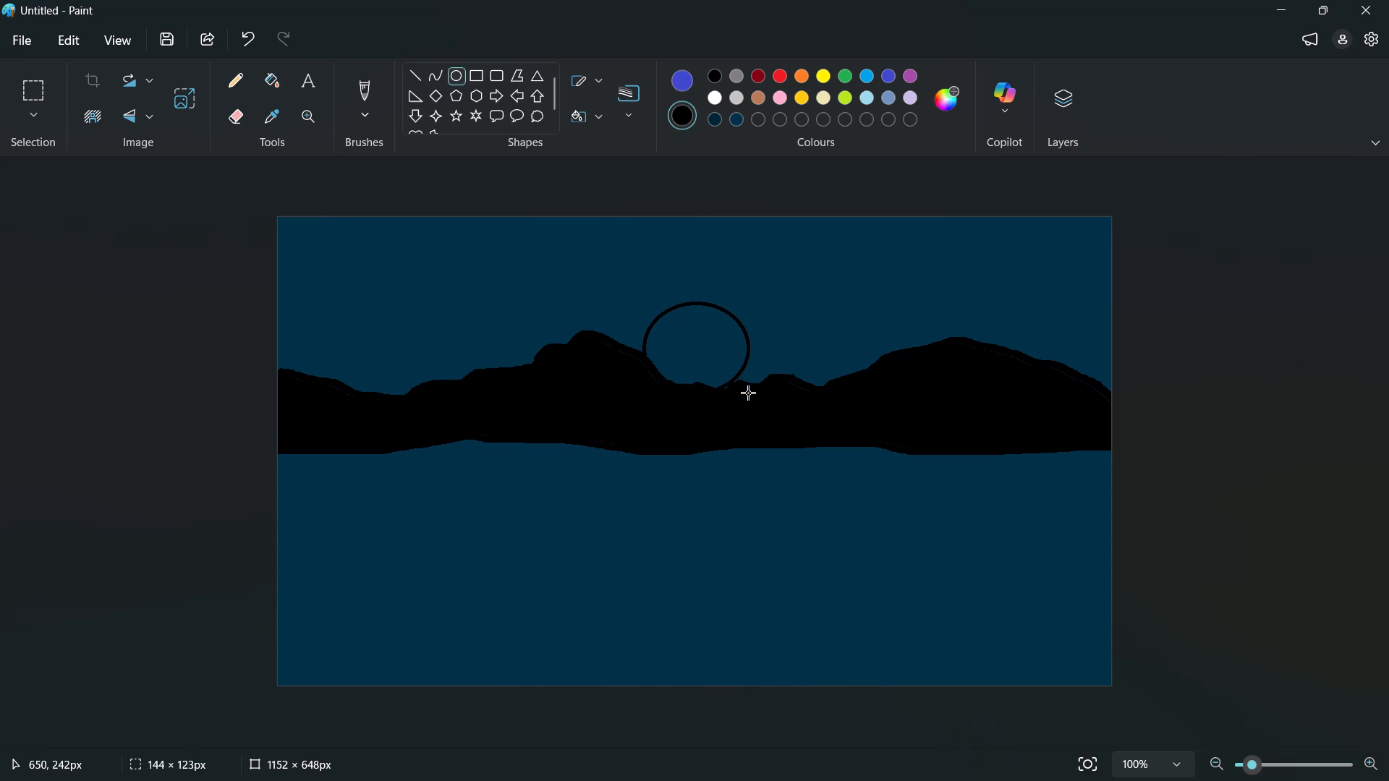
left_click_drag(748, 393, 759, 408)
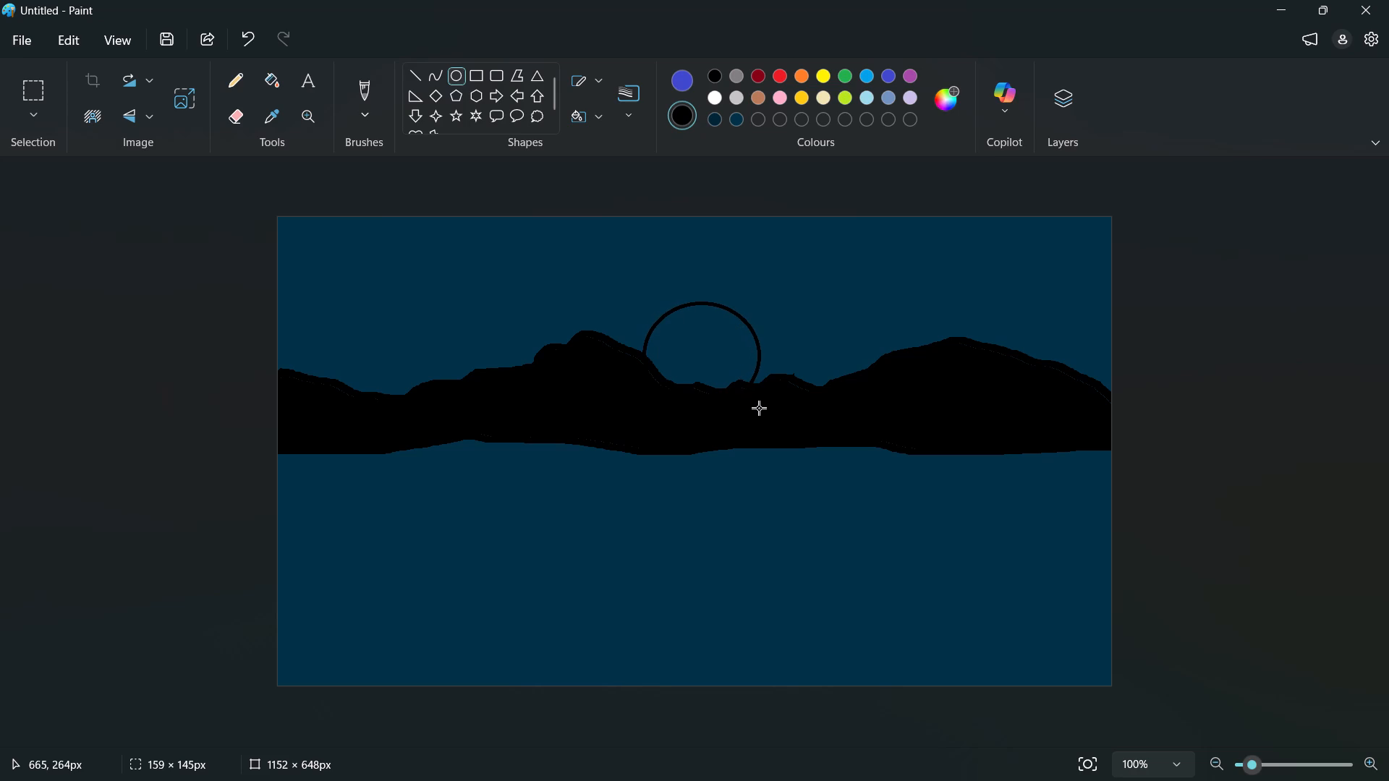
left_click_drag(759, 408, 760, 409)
Draw a white Oval moon outline of about 143 × 129 px over the dip between the two mountain peaks.
left_click(709, 101)
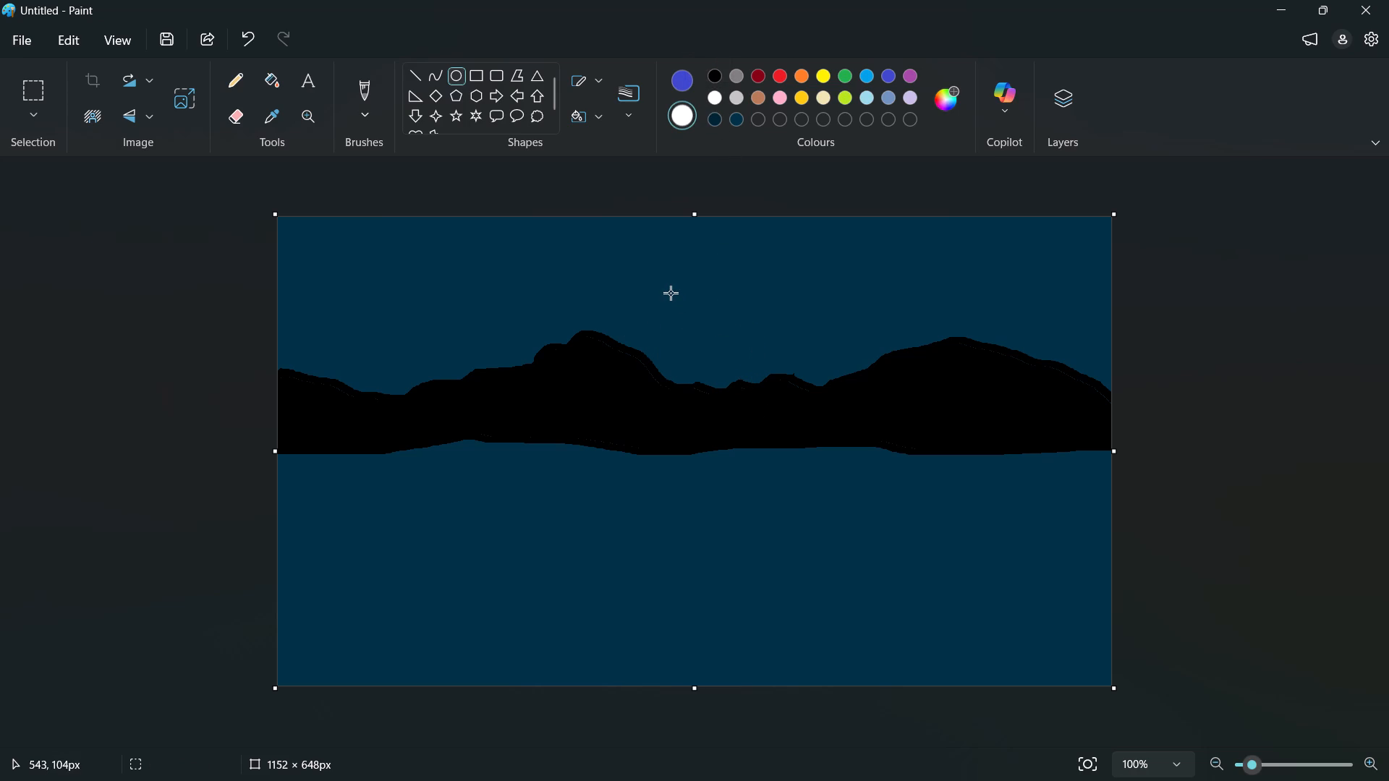
left_click_drag(671, 293, 669, 373)
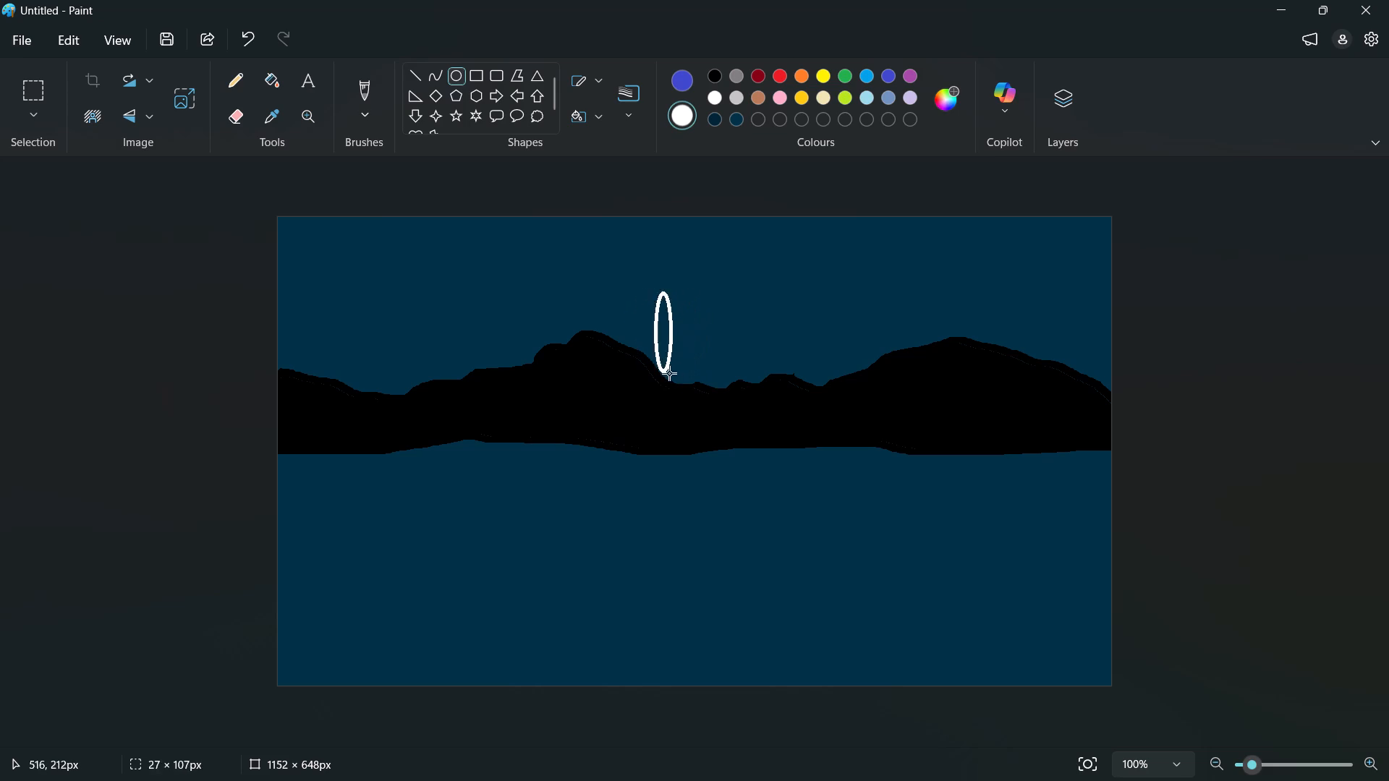
left_click_drag(669, 373, 728, 375)
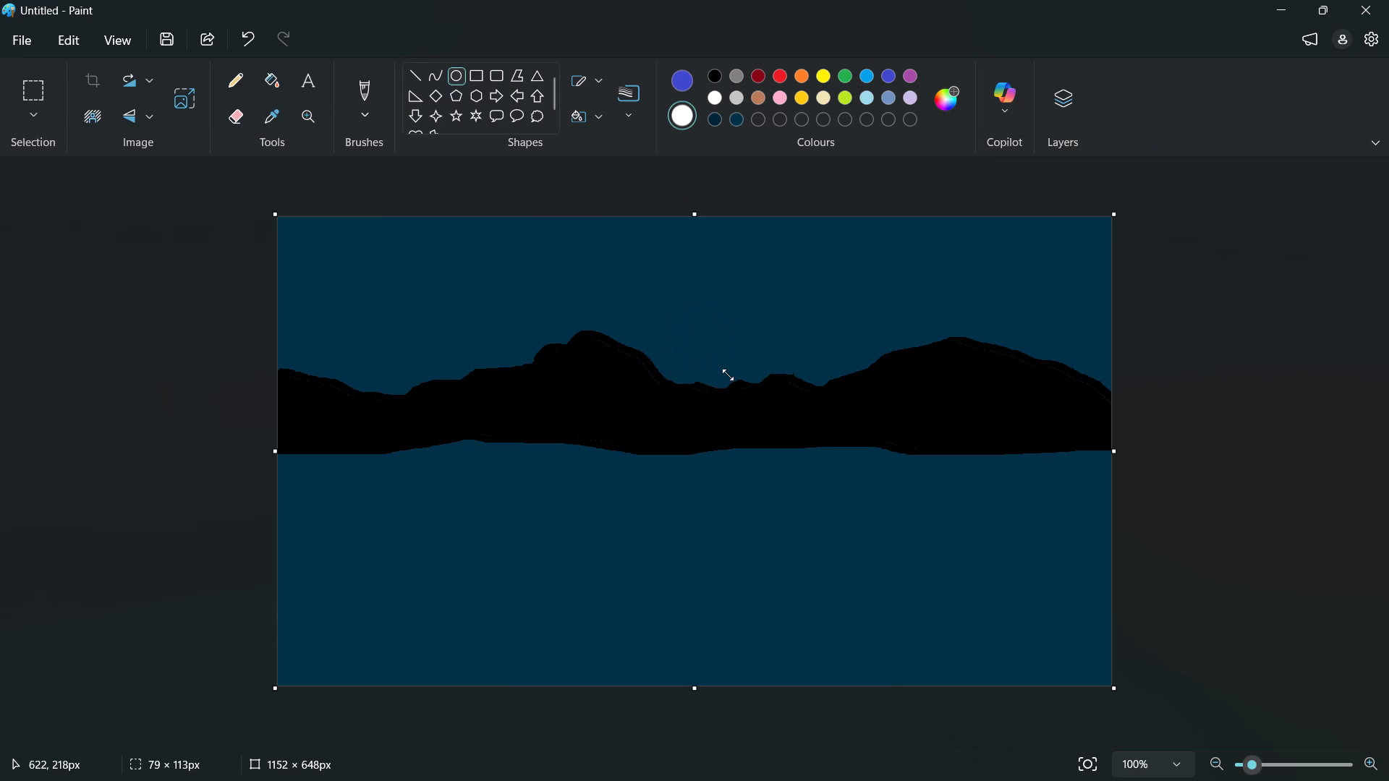
left_click_drag(639, 297, 696, 372)
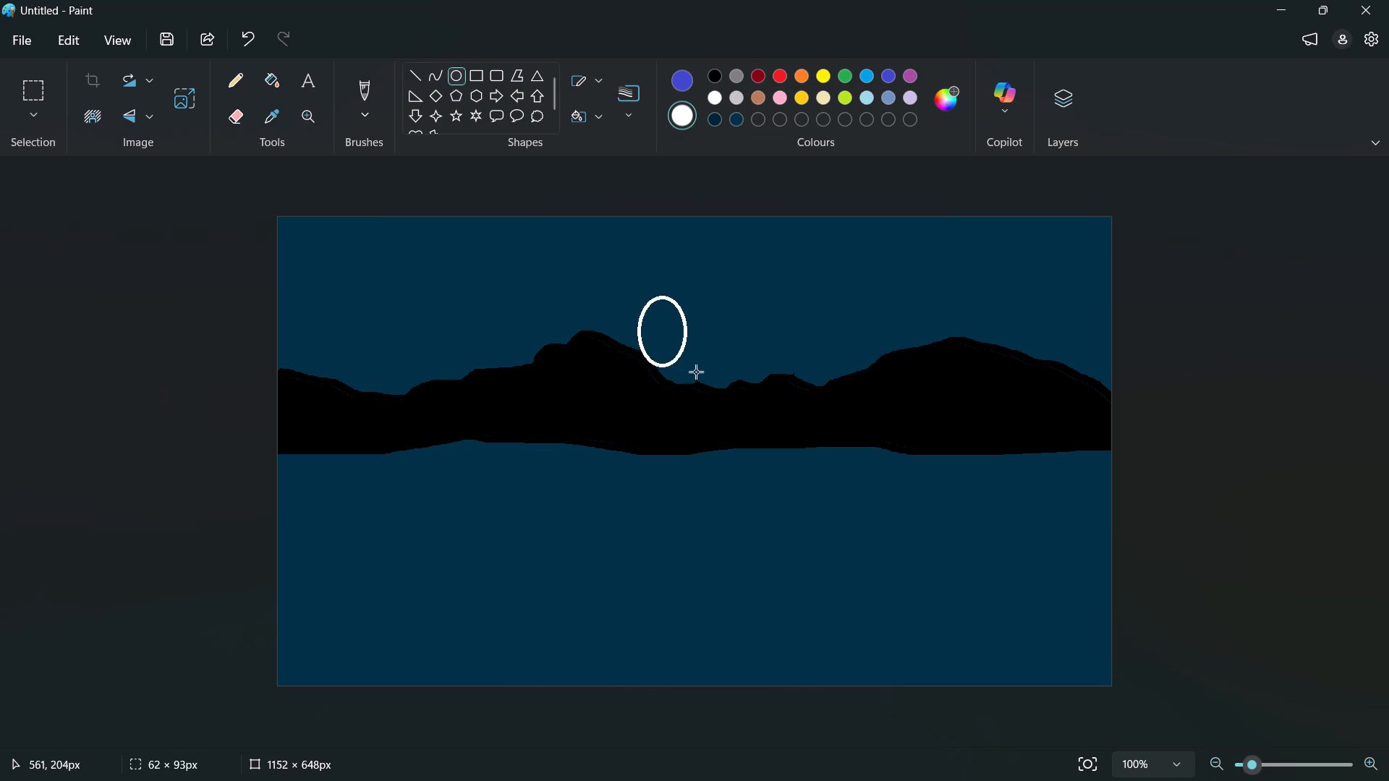
left_click_drag(696, 372, 742, 390)
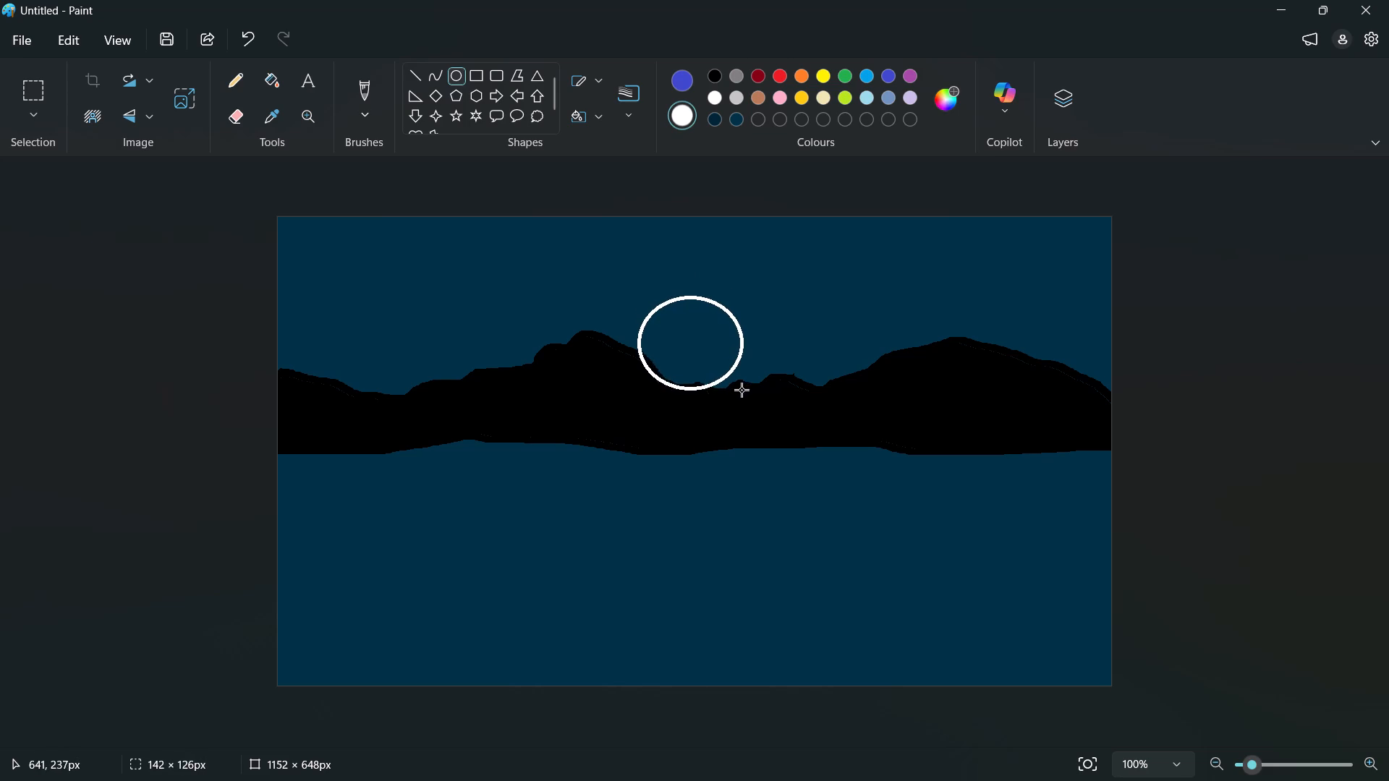
left_click_drag(742, 390, 742, 391)
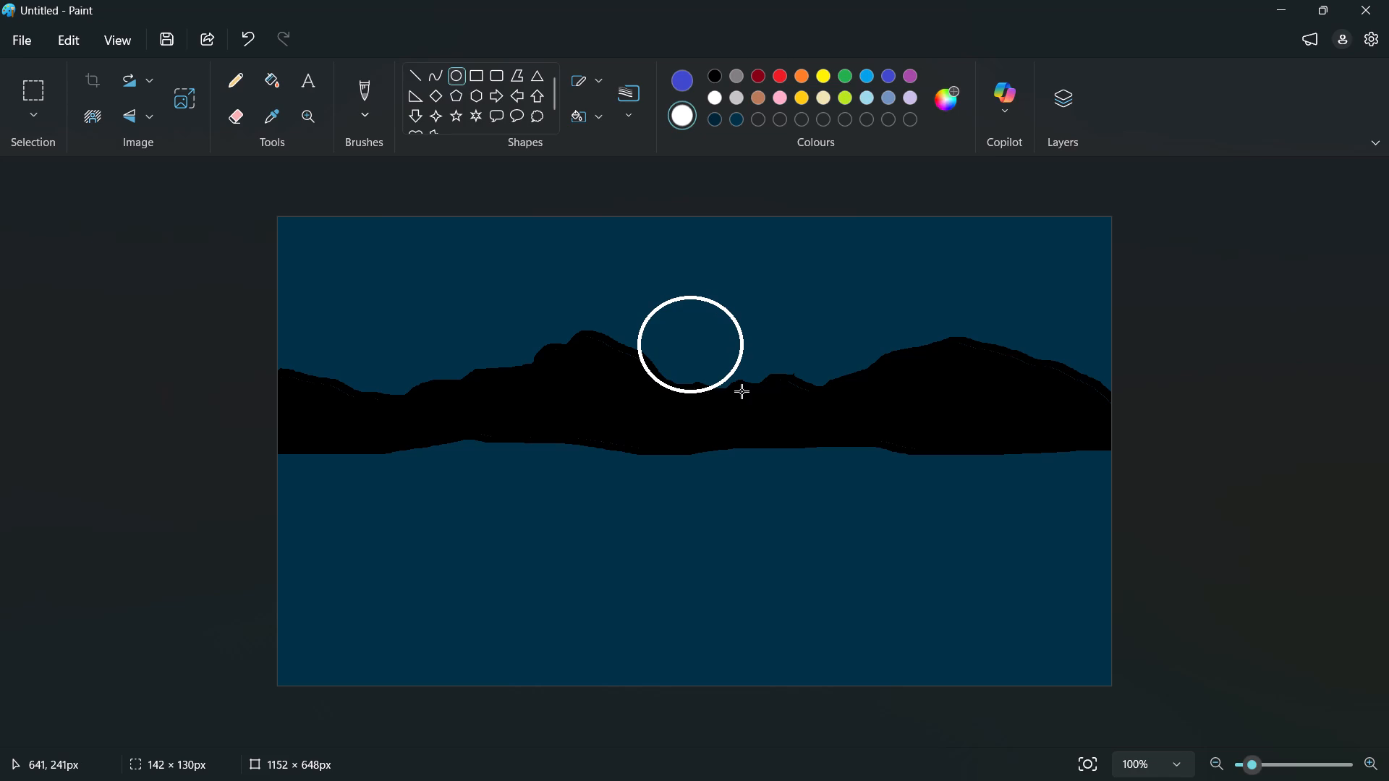
left_click_drag(742, 391, 742, 391)
left_click_drag(742, 391, 742, 390)
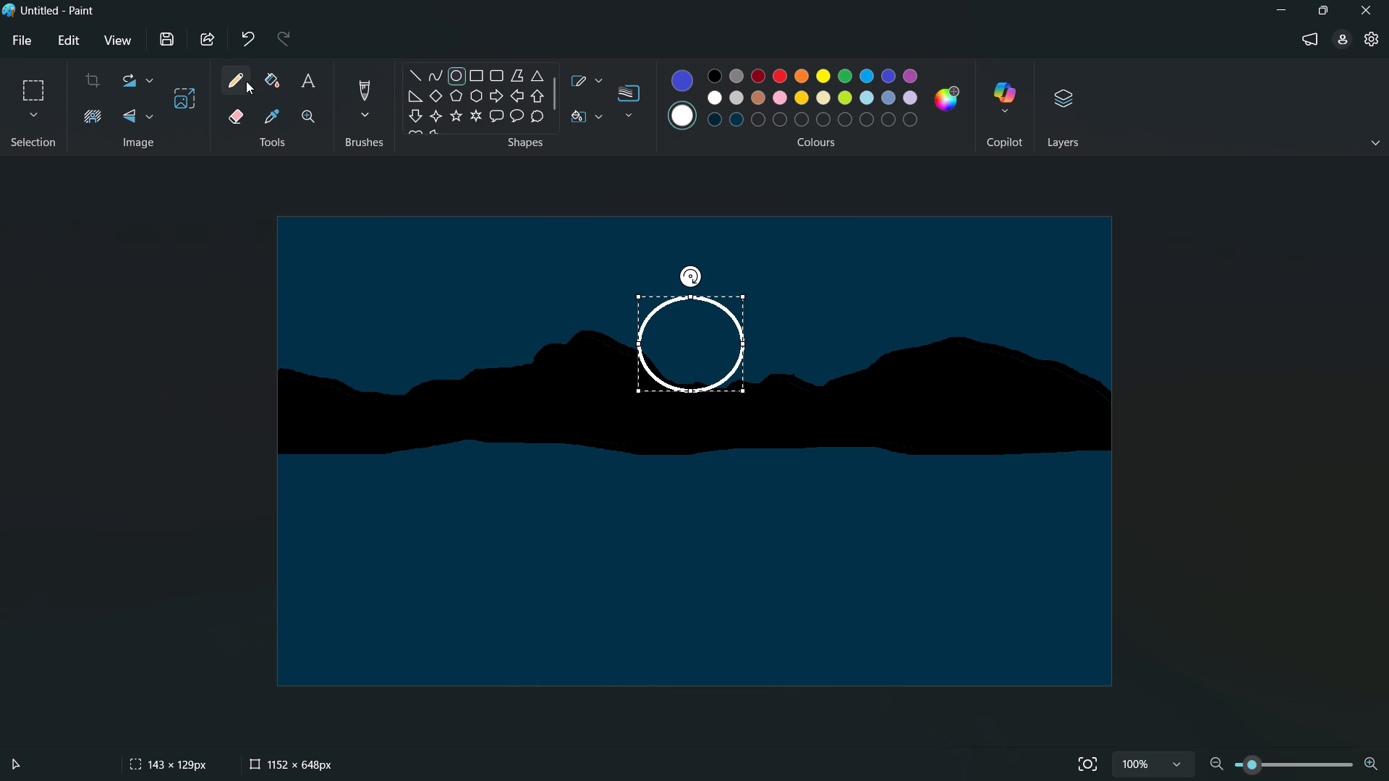
With the Calligraphy brush, paint black over the lower-left part of the moon outline where it crosses the mountain slope.
left_click(268, 85)
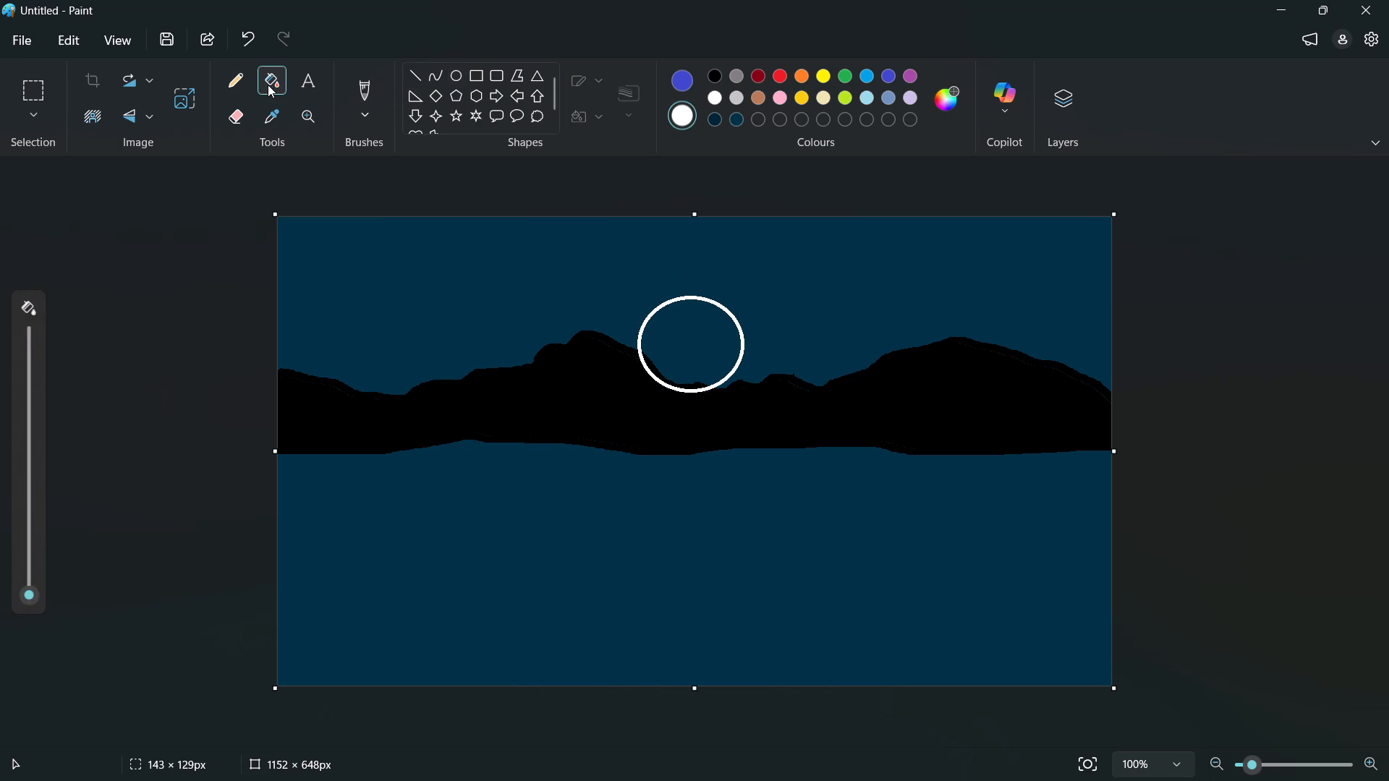
left_click(361, 111)
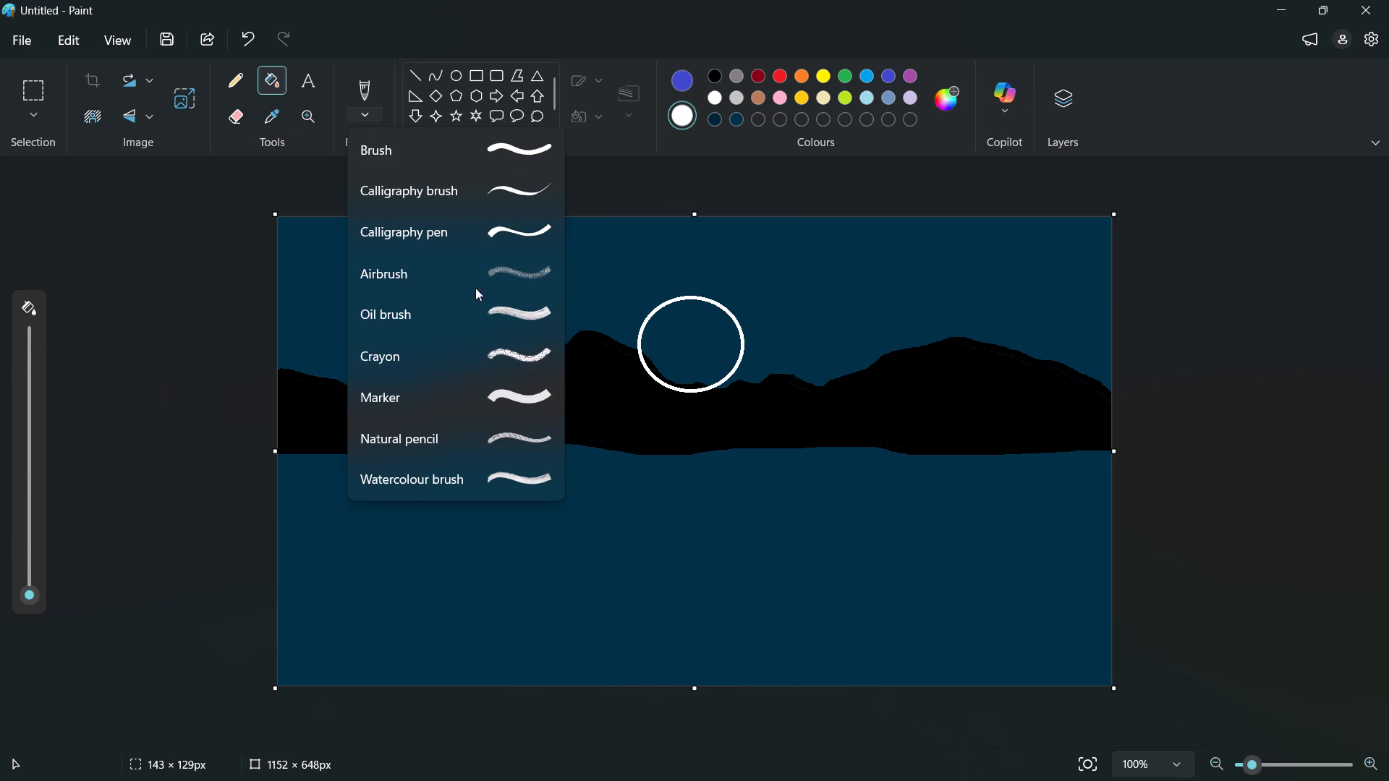
left_click(475, 191)
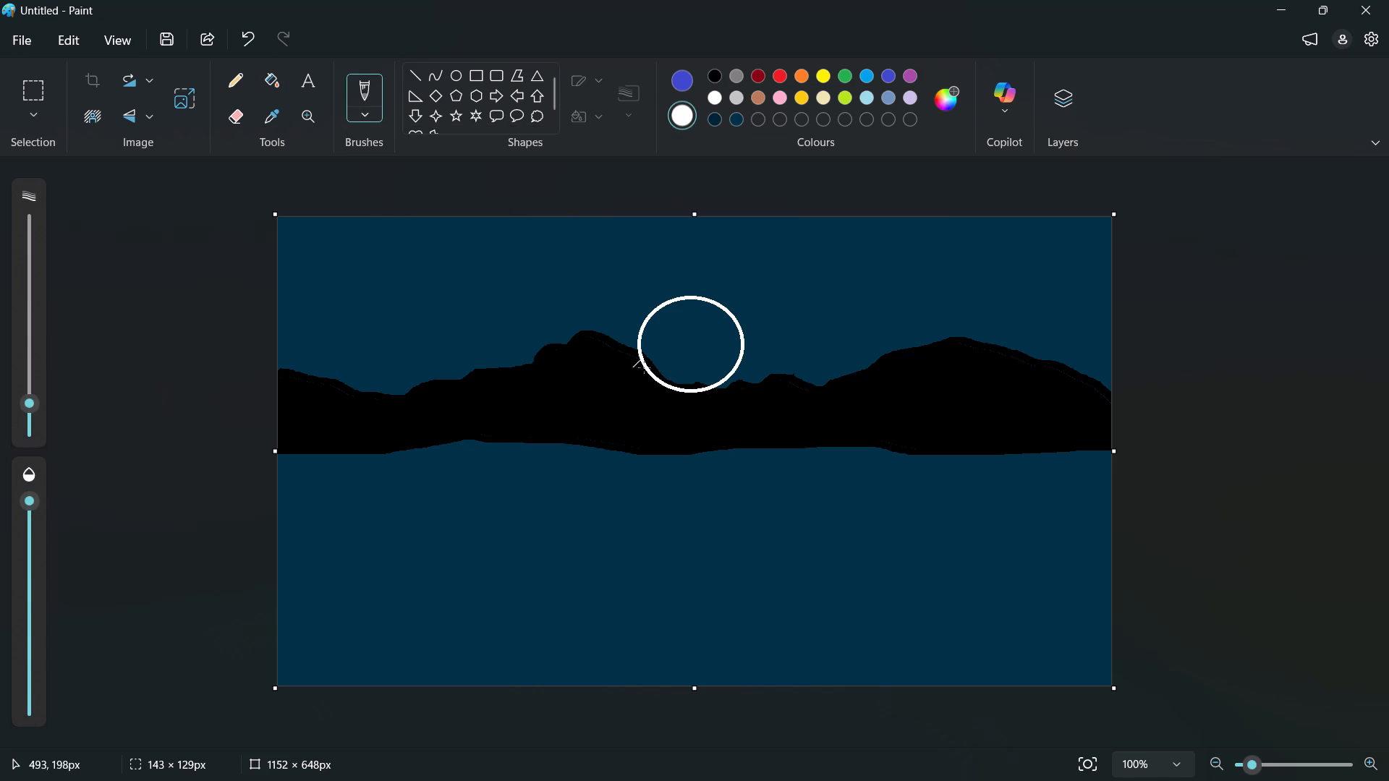
left_click(645, 367)
left_click_drag(647, 368, 641, 380)
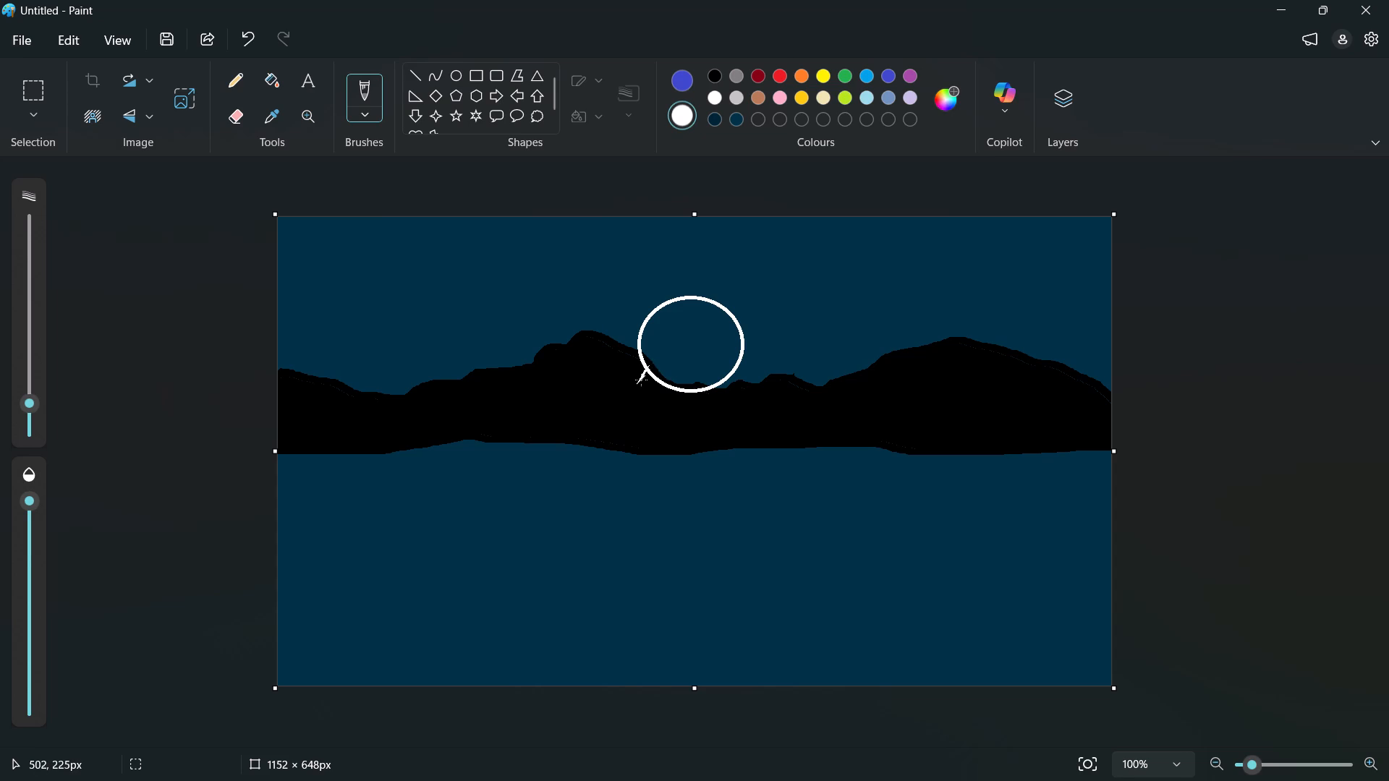
left_click(715, 74)
left_click_drag(648, 368, 650, 359)
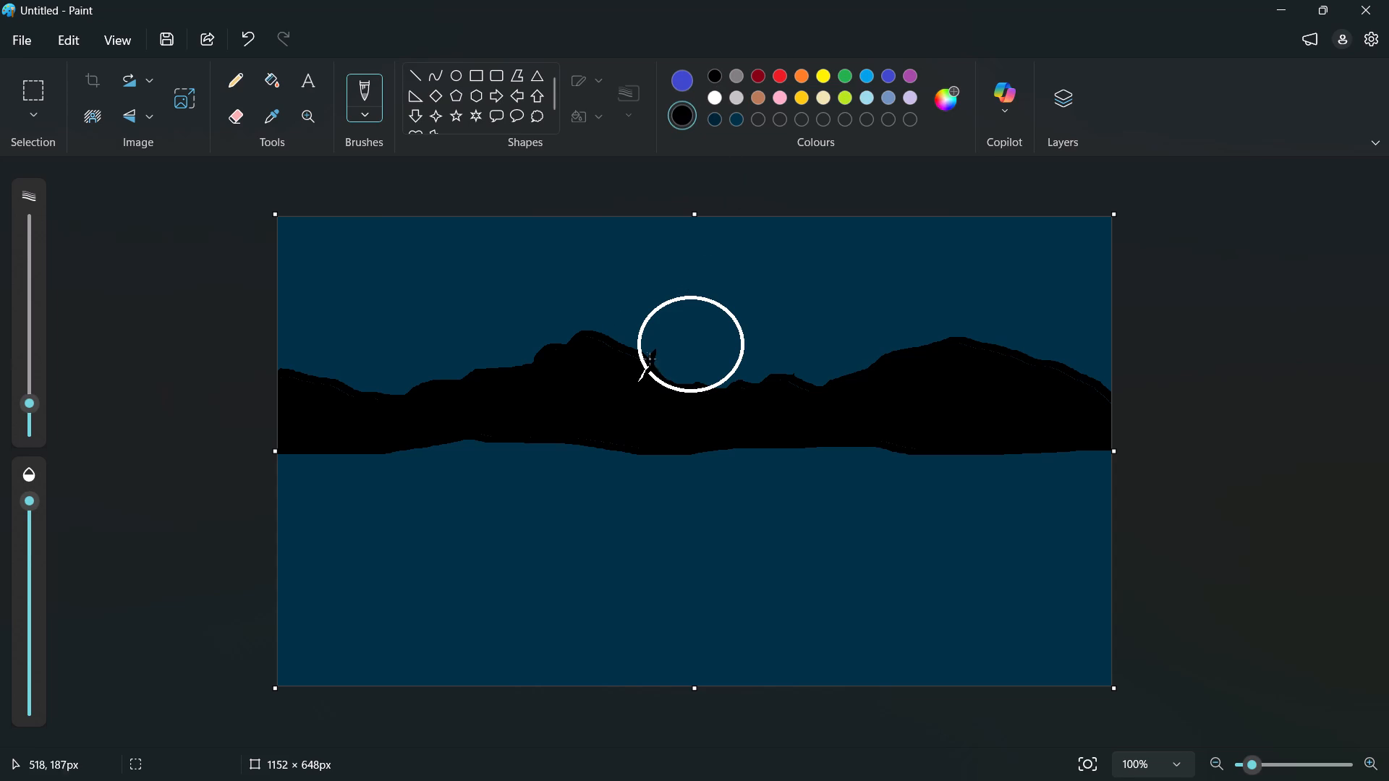
left_click_drag(650, 359, 641, 376)
left_click_drag(641, 376, 637, 353)
left_click_drag(637, 353, 654, 377)
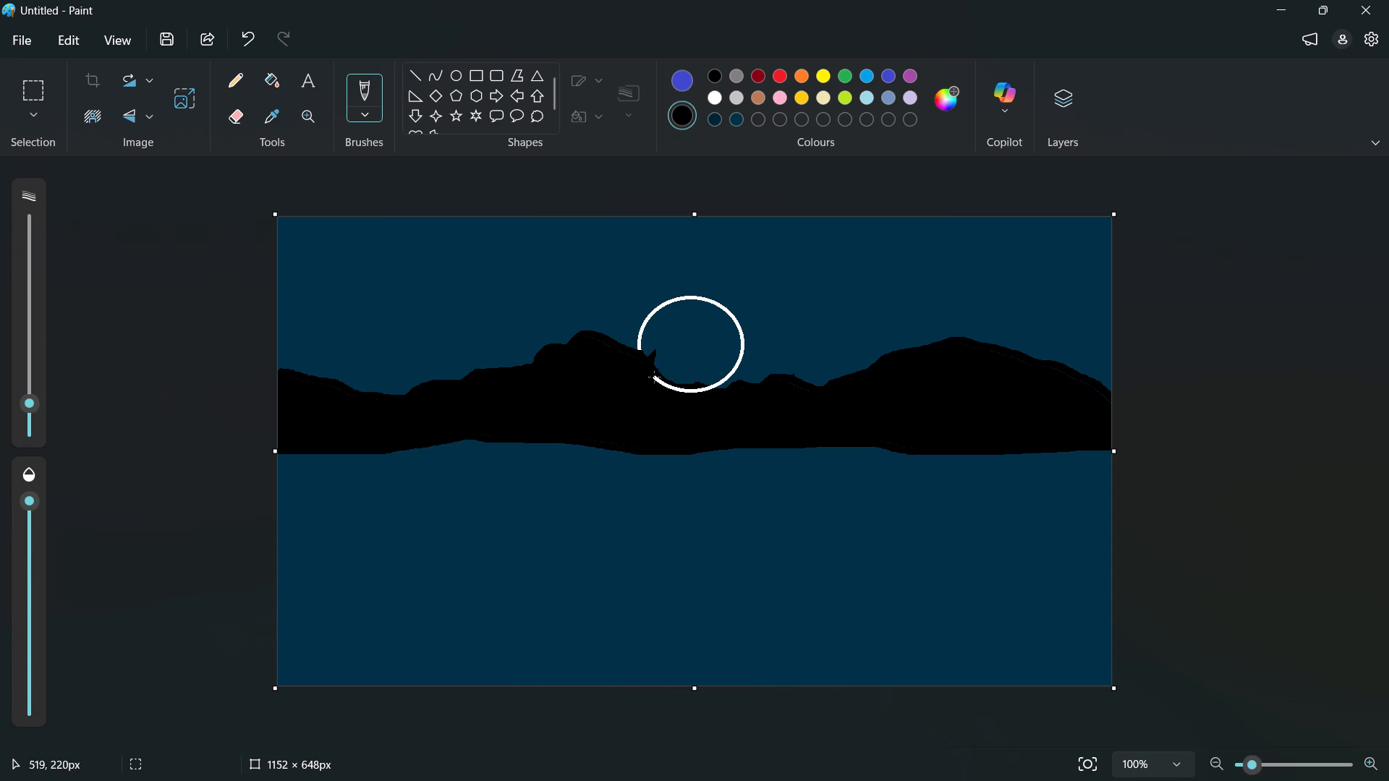
Paint black over the rest of the moon outline that overlaps the mountains along the bottom of the dip.
left_click_drag(654, 377, 671, 388)
left_click_drag(671, 388, 674, 387)
left_click_drag(674, 387, 674, 385)
left_click_drag(687, 394, 687, 395)
left_click_drag(687, 395, 685, 390)
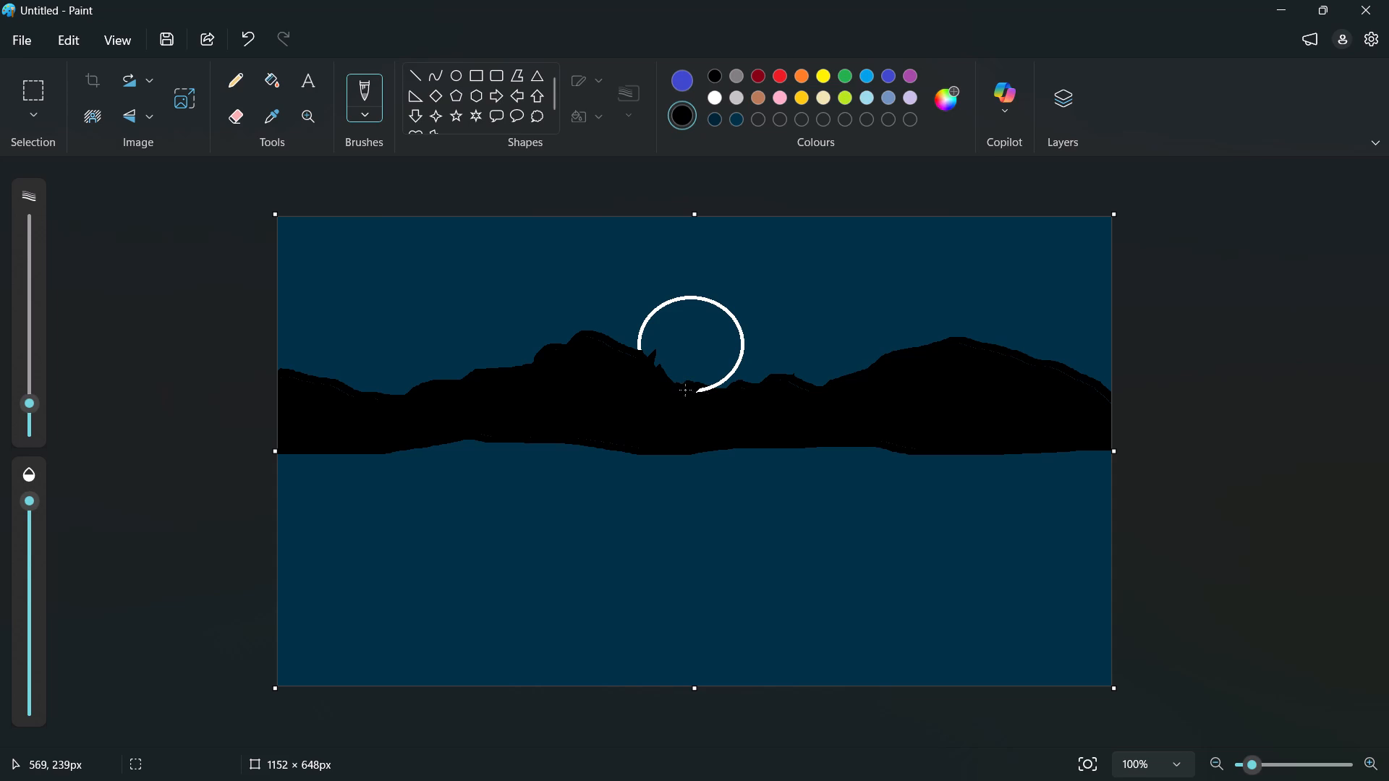
left_click_drag(685, 390, 711, 393)
left_click_drag(711, 393, 713, 384)
left_click_drag(713, 384, 720, 386)
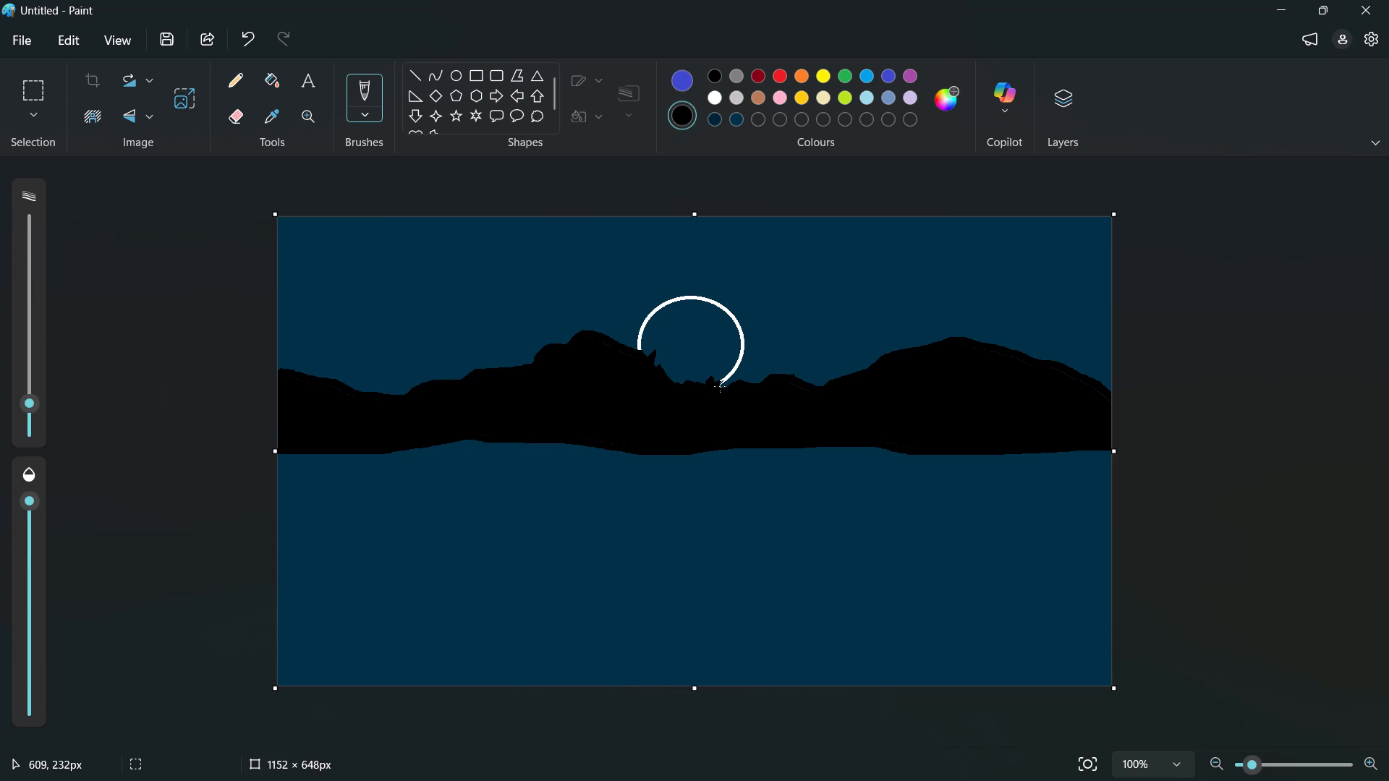
Thicken the mountain ridge inside the moon with small black brush strokes, giving it a solid, slightly jagged edge.
left_click_drag(720, 386, 679, 377)
left_click_drag(679, 377, 647, 360)
left_click_drag(647, 360, 674, 377)
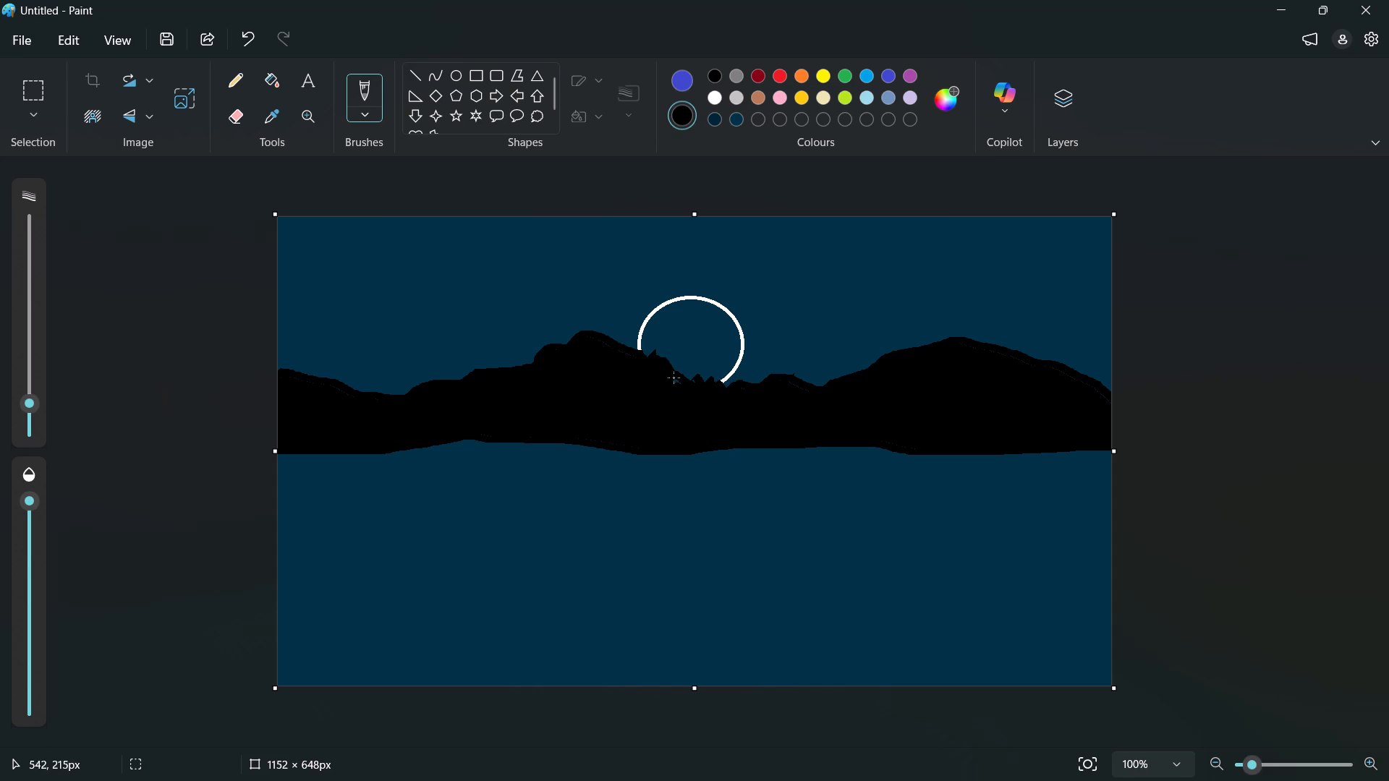
left_click_drag(674, 377, 718, 385)
left_click_drag(718, 385, 713, 397)
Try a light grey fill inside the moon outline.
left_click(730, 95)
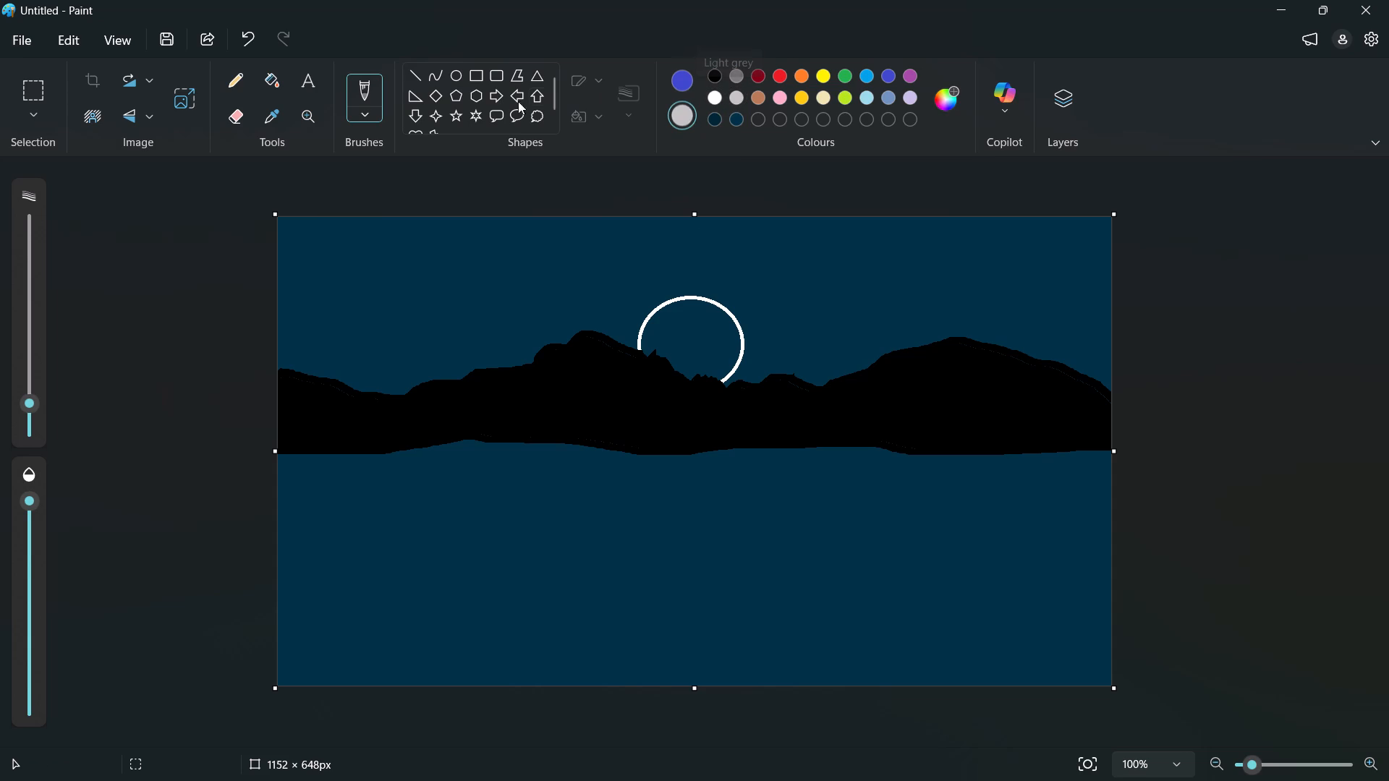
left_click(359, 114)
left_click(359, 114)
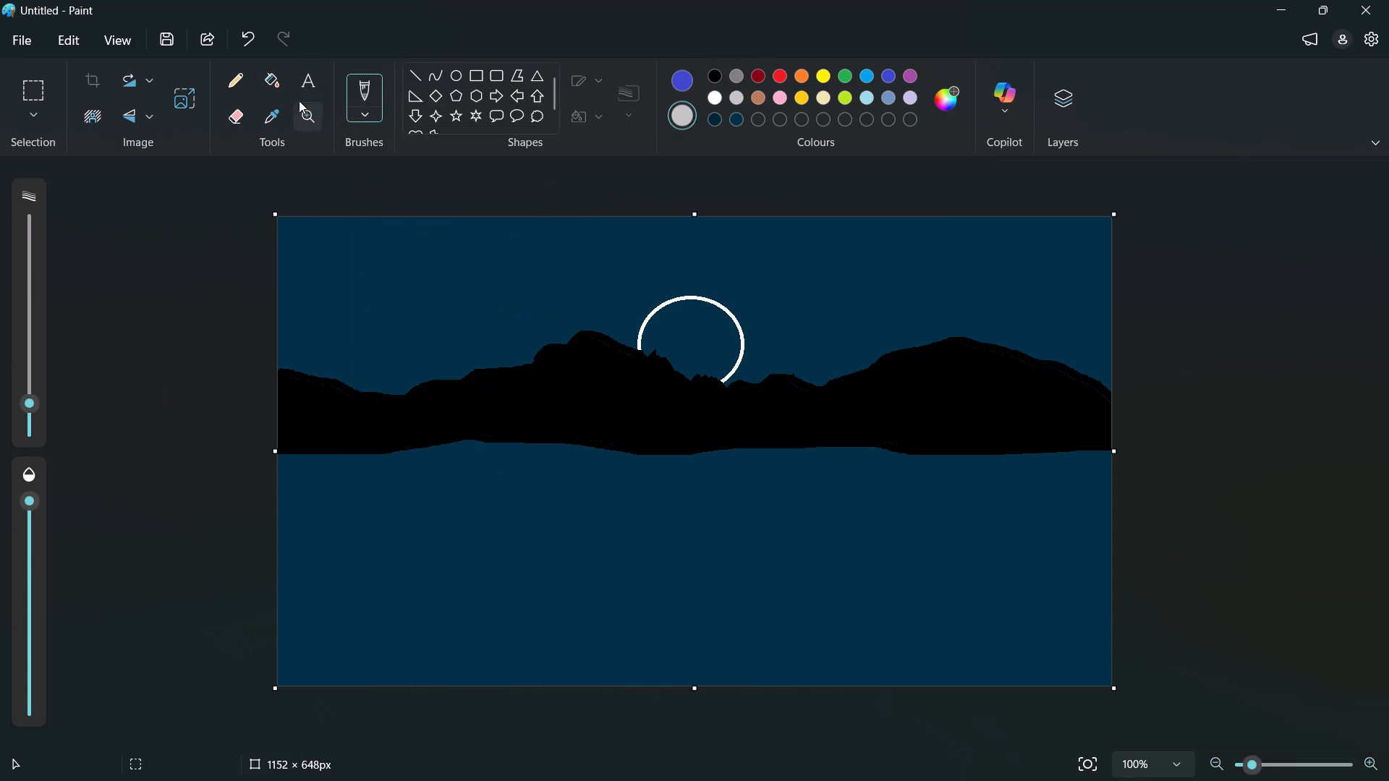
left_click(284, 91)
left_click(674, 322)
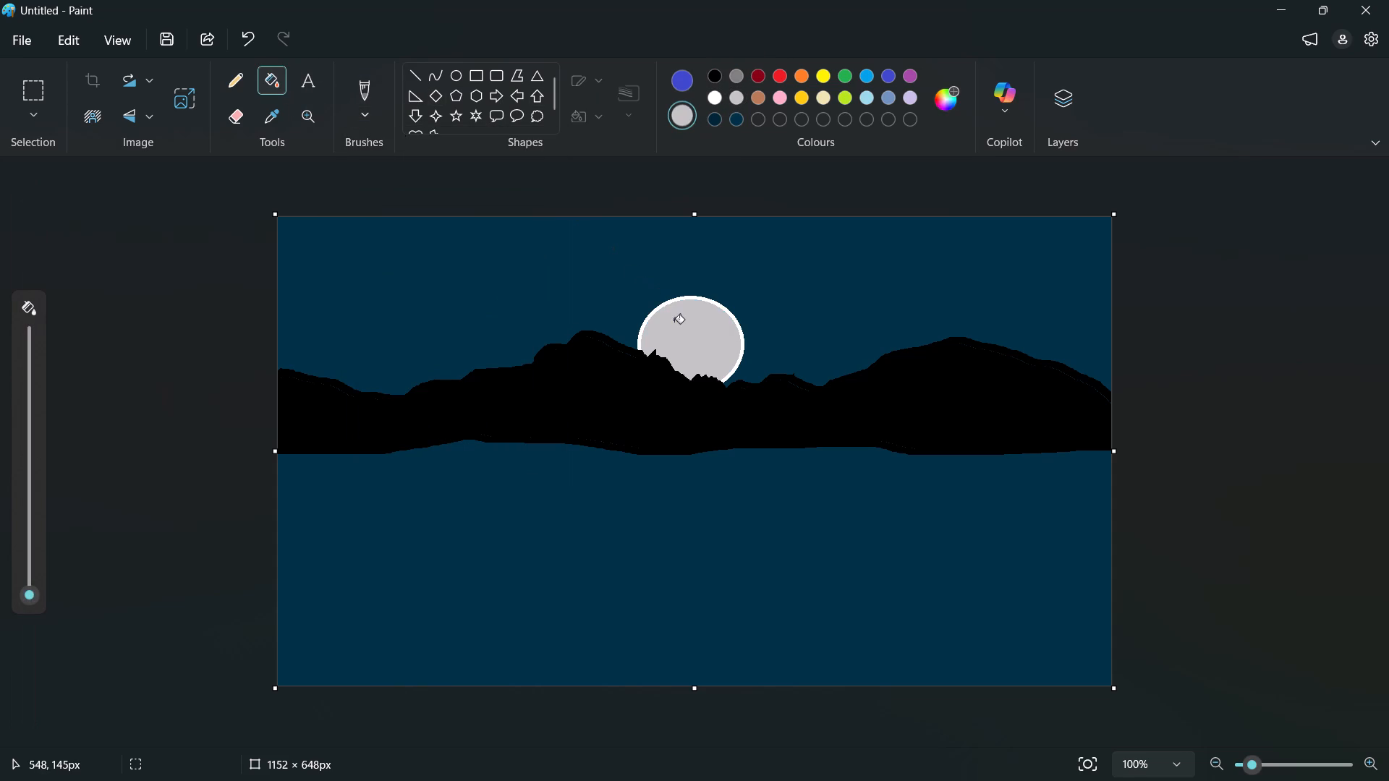
Fill the inside of the moon with white.
left_click(716, 97)
left_click(698, 349)
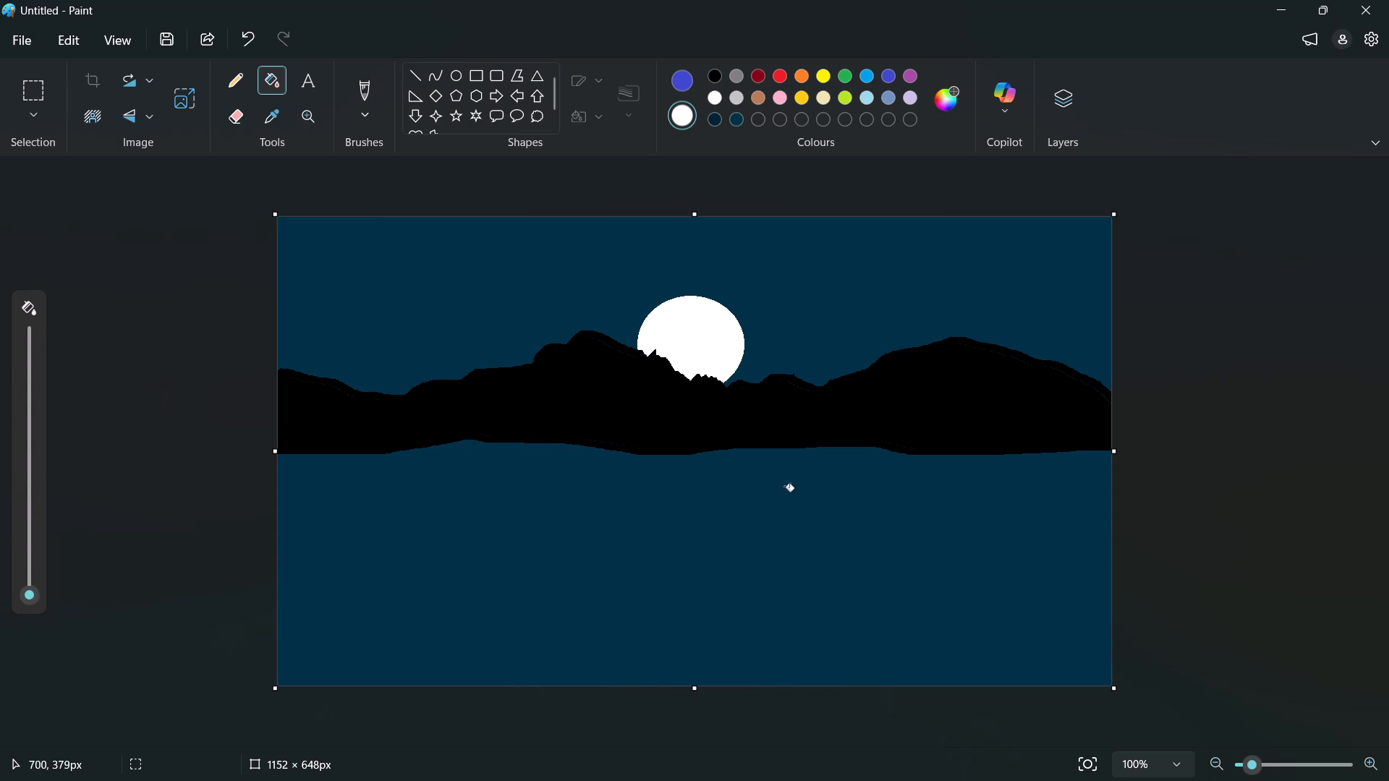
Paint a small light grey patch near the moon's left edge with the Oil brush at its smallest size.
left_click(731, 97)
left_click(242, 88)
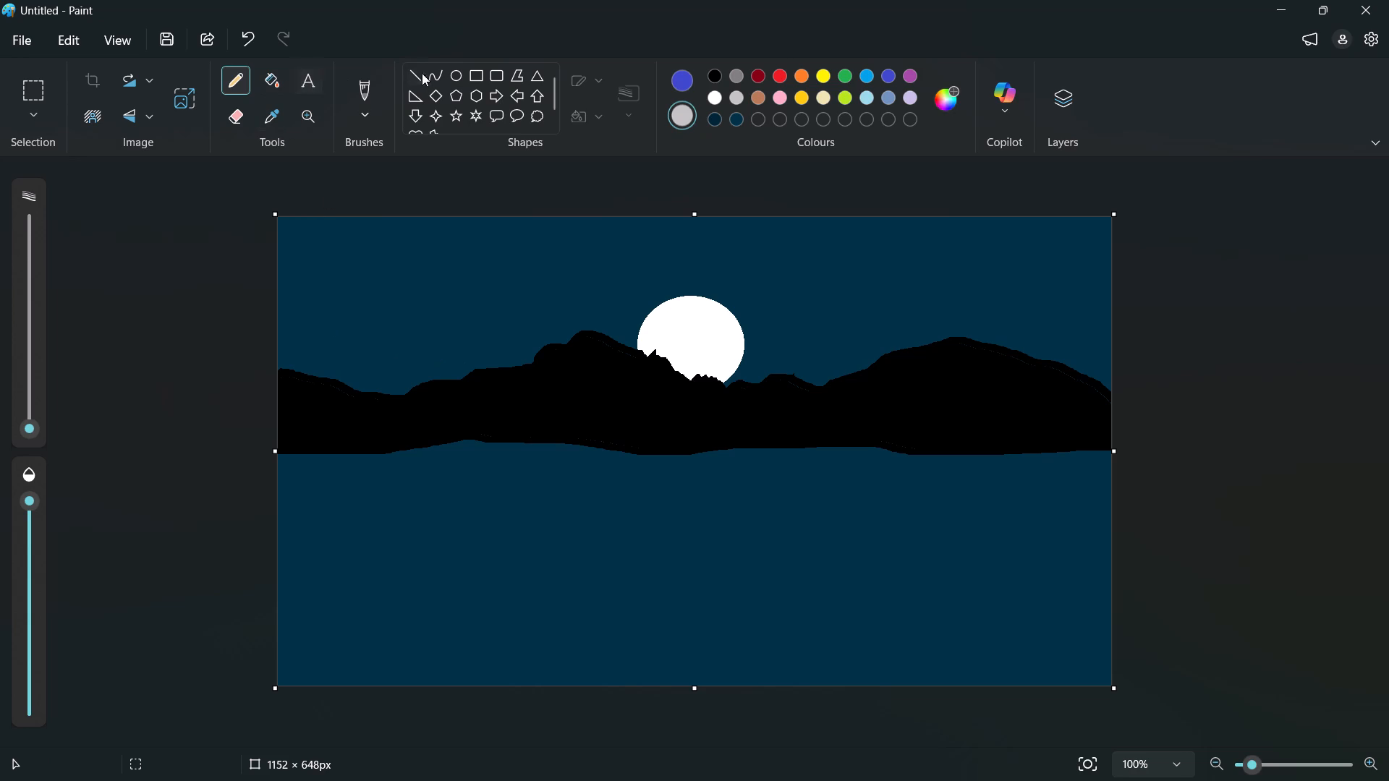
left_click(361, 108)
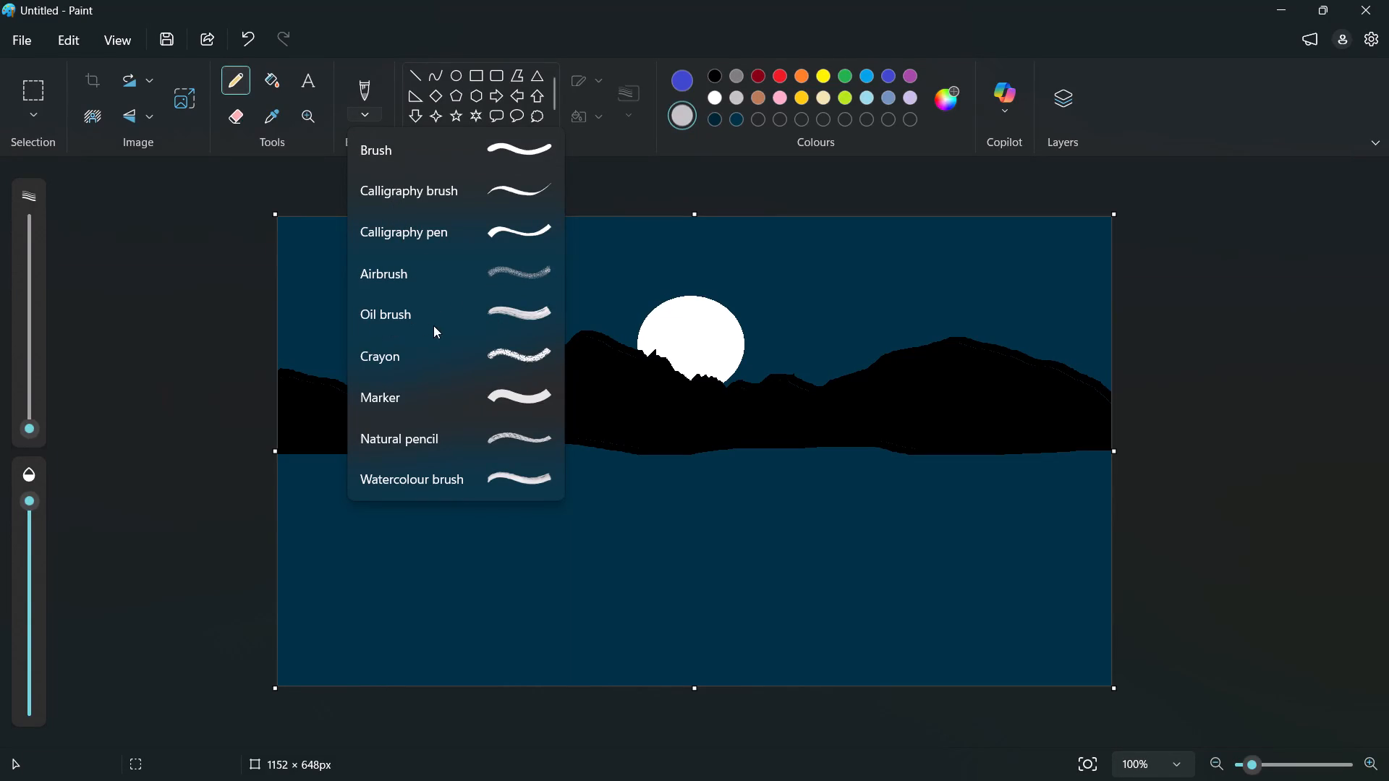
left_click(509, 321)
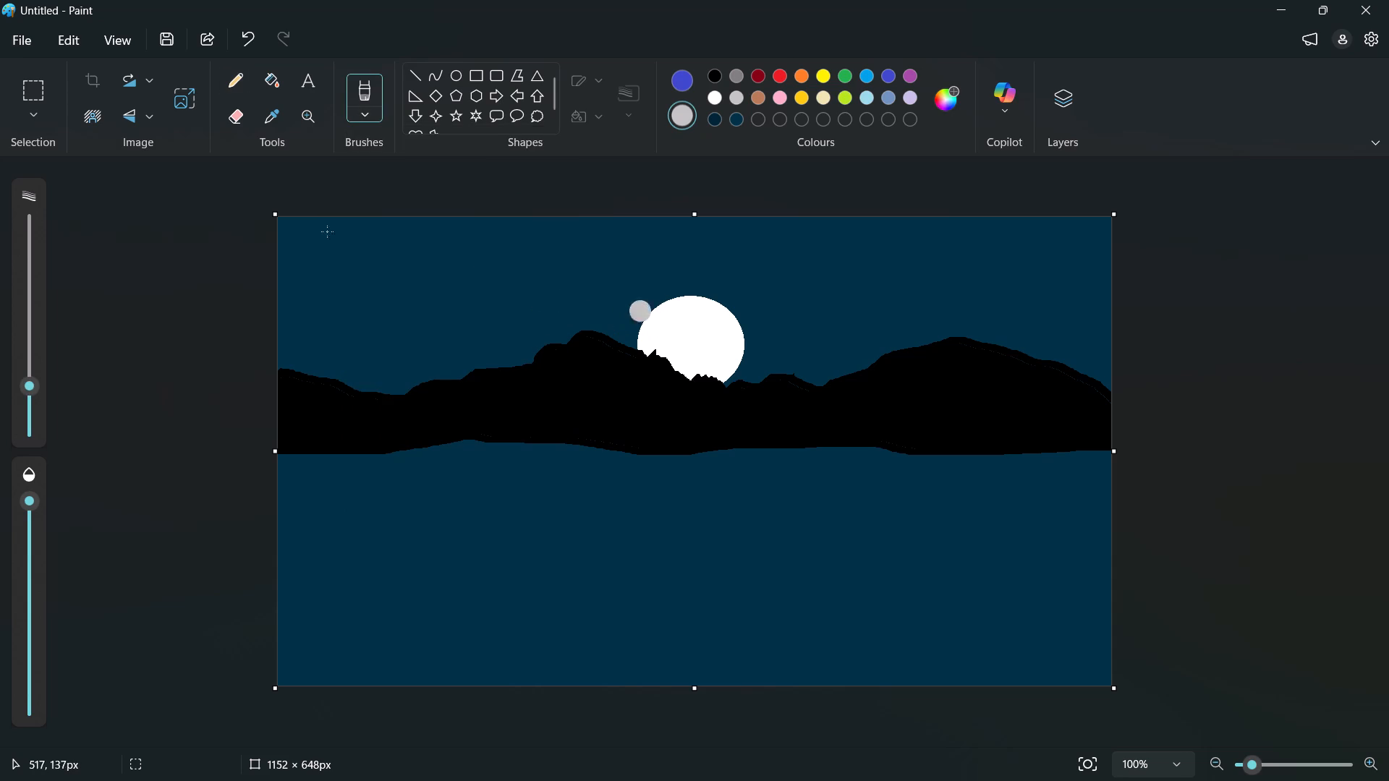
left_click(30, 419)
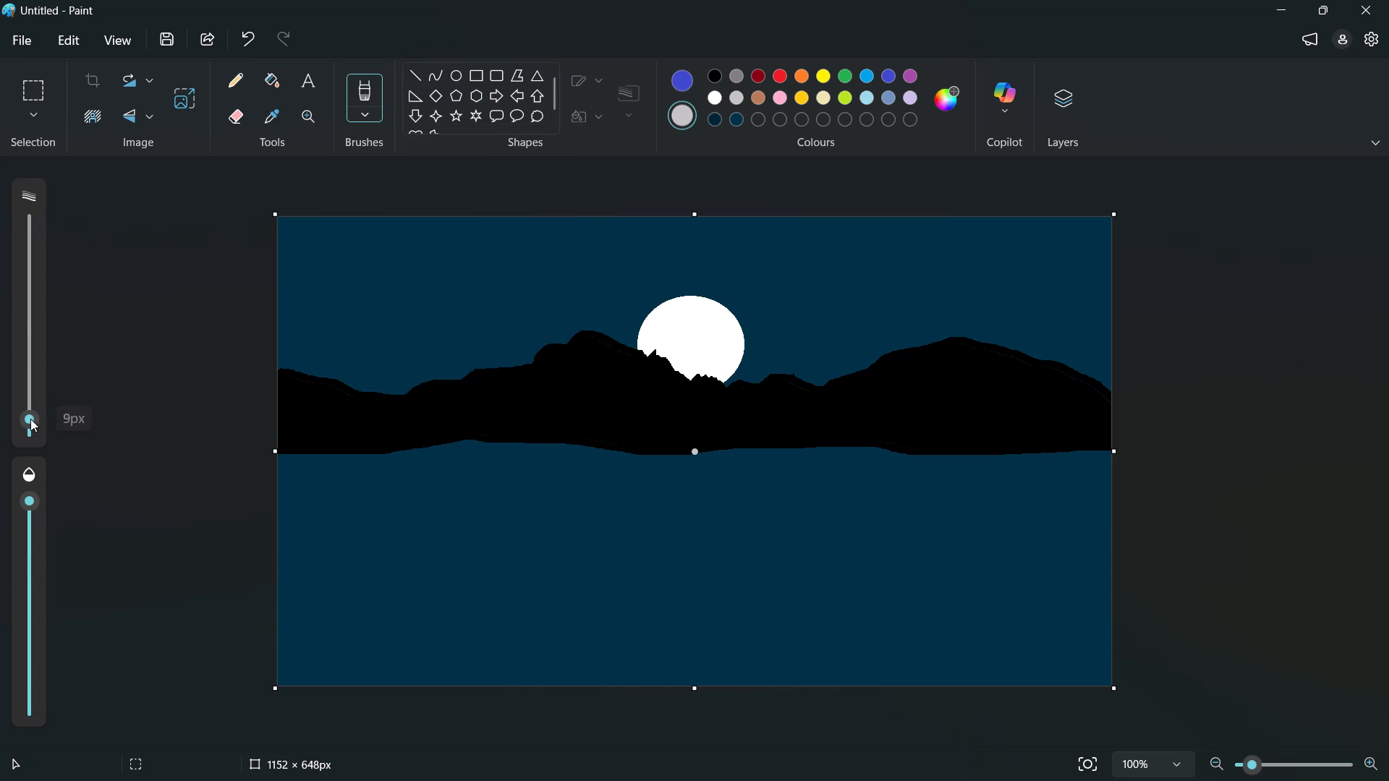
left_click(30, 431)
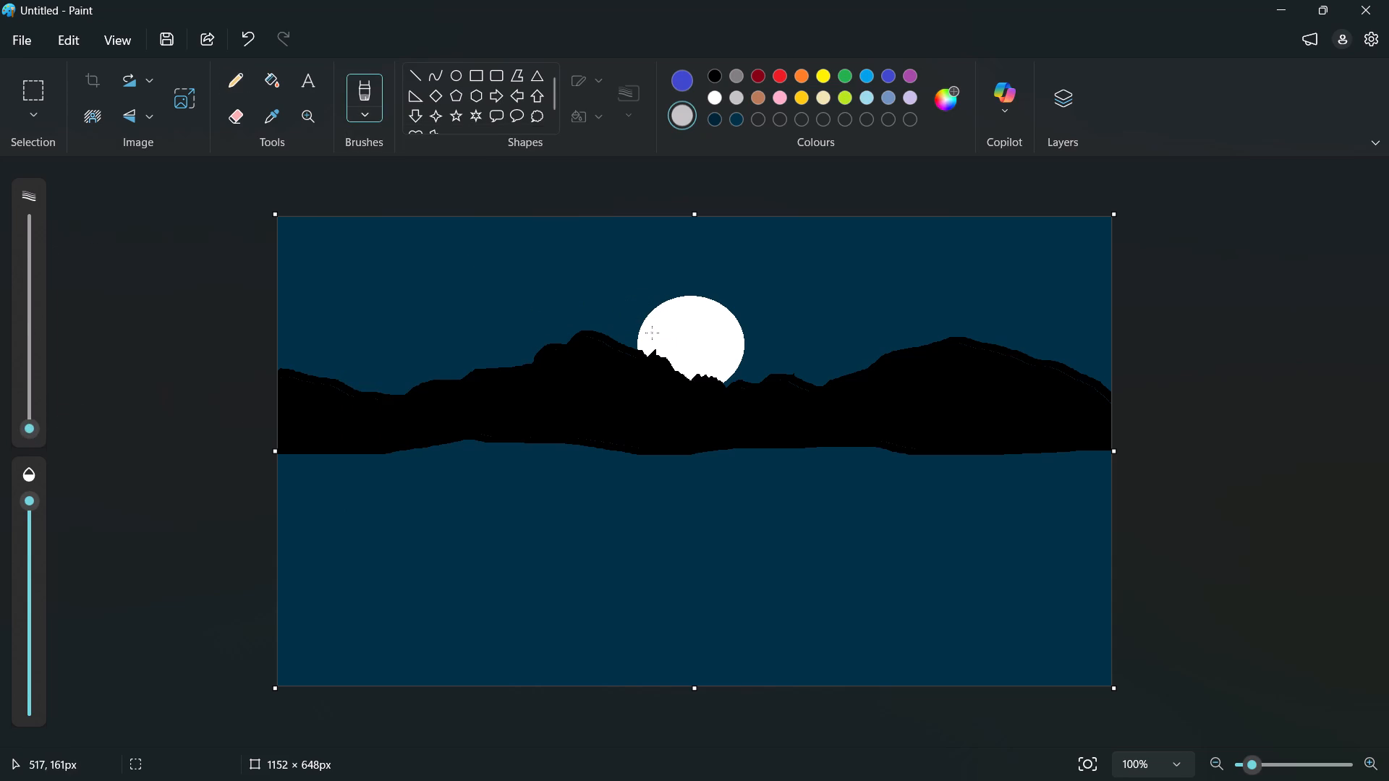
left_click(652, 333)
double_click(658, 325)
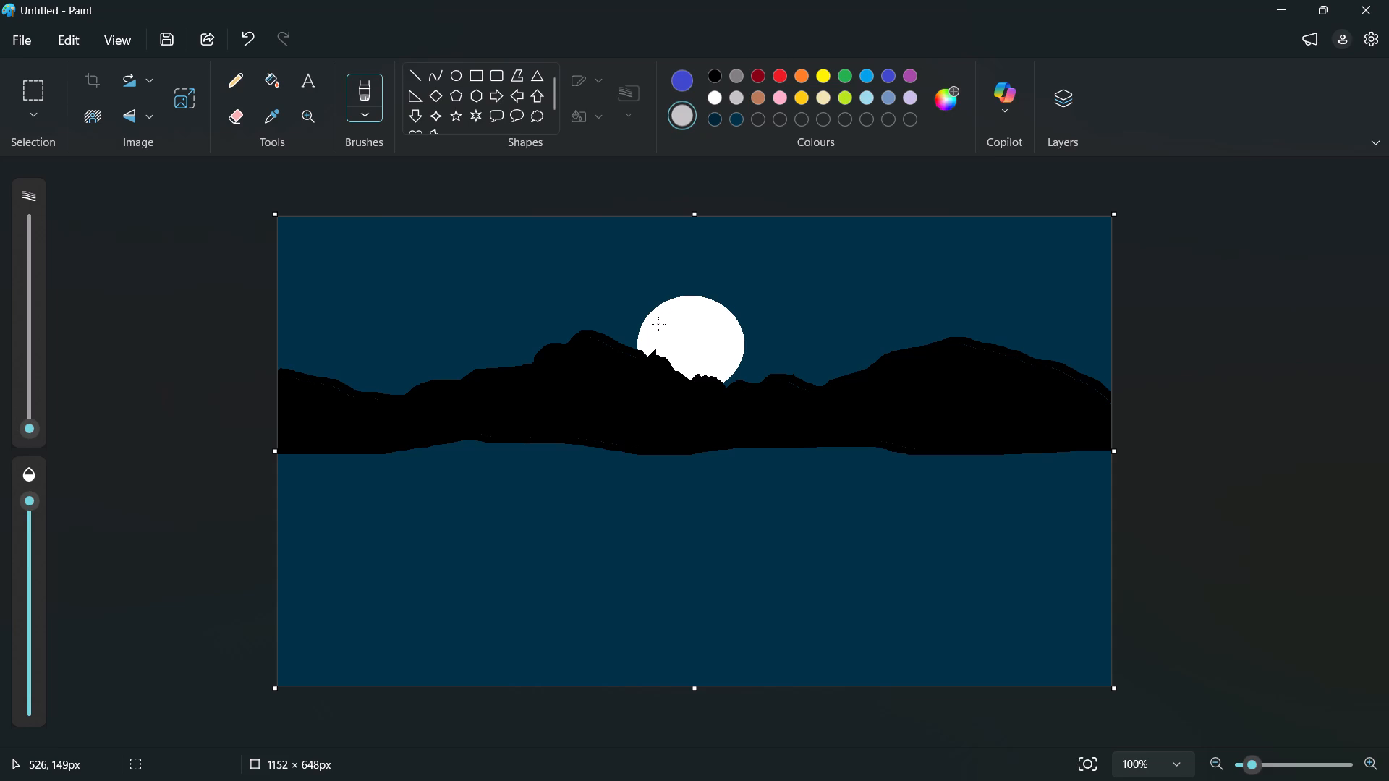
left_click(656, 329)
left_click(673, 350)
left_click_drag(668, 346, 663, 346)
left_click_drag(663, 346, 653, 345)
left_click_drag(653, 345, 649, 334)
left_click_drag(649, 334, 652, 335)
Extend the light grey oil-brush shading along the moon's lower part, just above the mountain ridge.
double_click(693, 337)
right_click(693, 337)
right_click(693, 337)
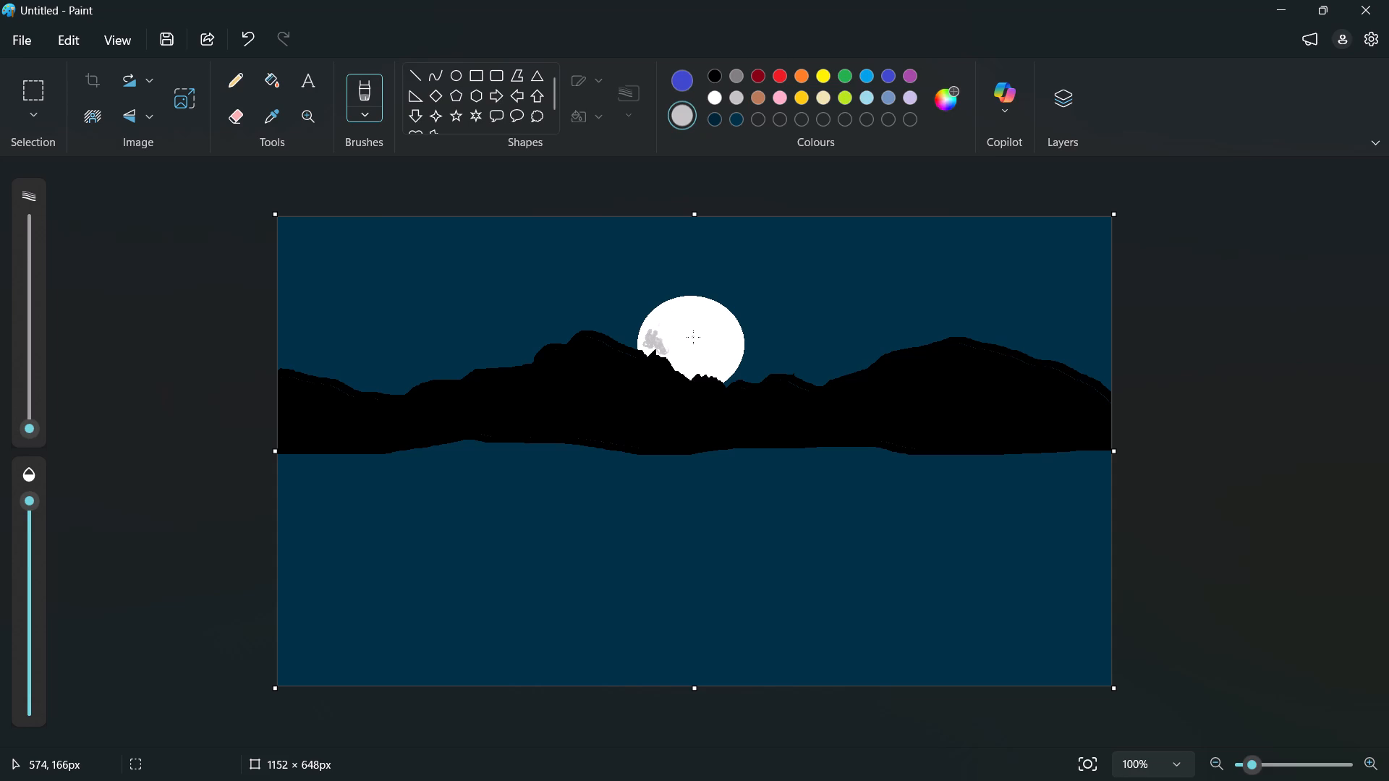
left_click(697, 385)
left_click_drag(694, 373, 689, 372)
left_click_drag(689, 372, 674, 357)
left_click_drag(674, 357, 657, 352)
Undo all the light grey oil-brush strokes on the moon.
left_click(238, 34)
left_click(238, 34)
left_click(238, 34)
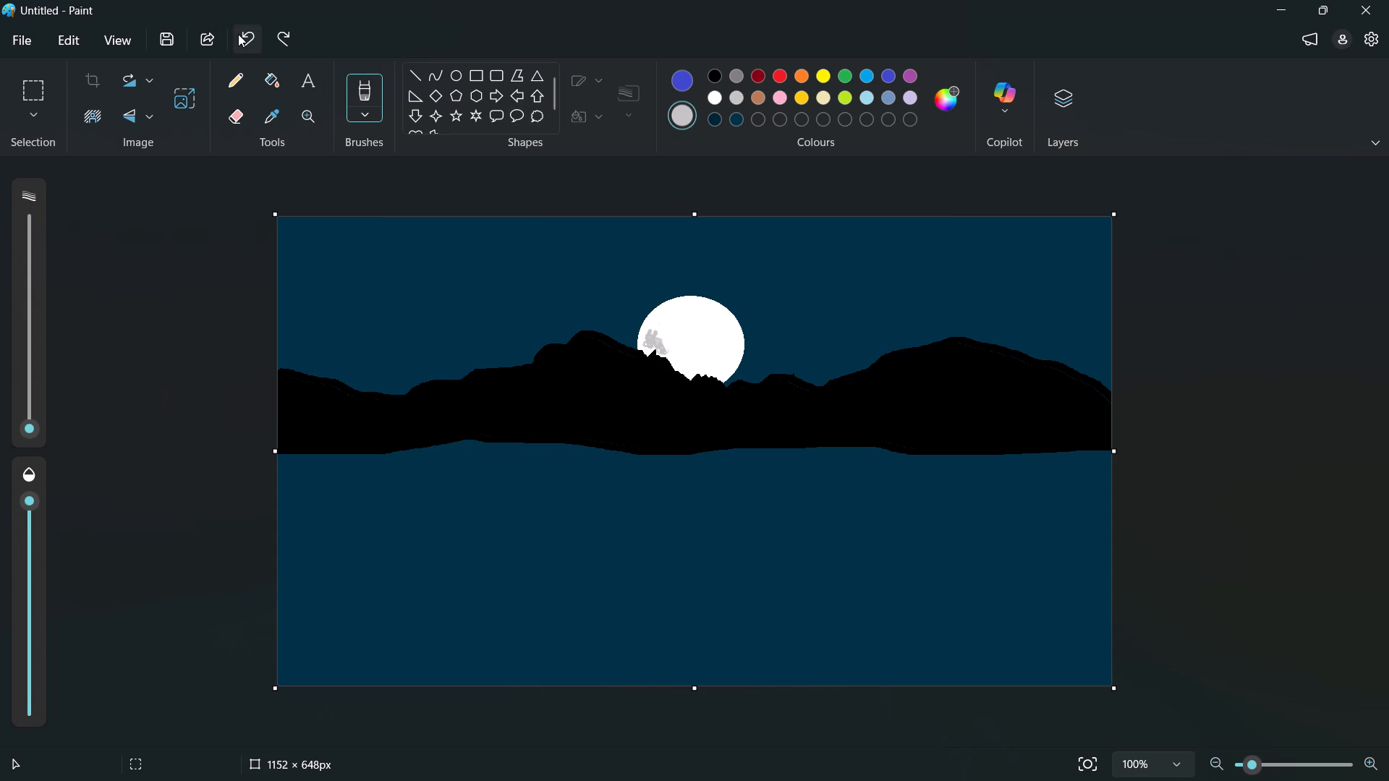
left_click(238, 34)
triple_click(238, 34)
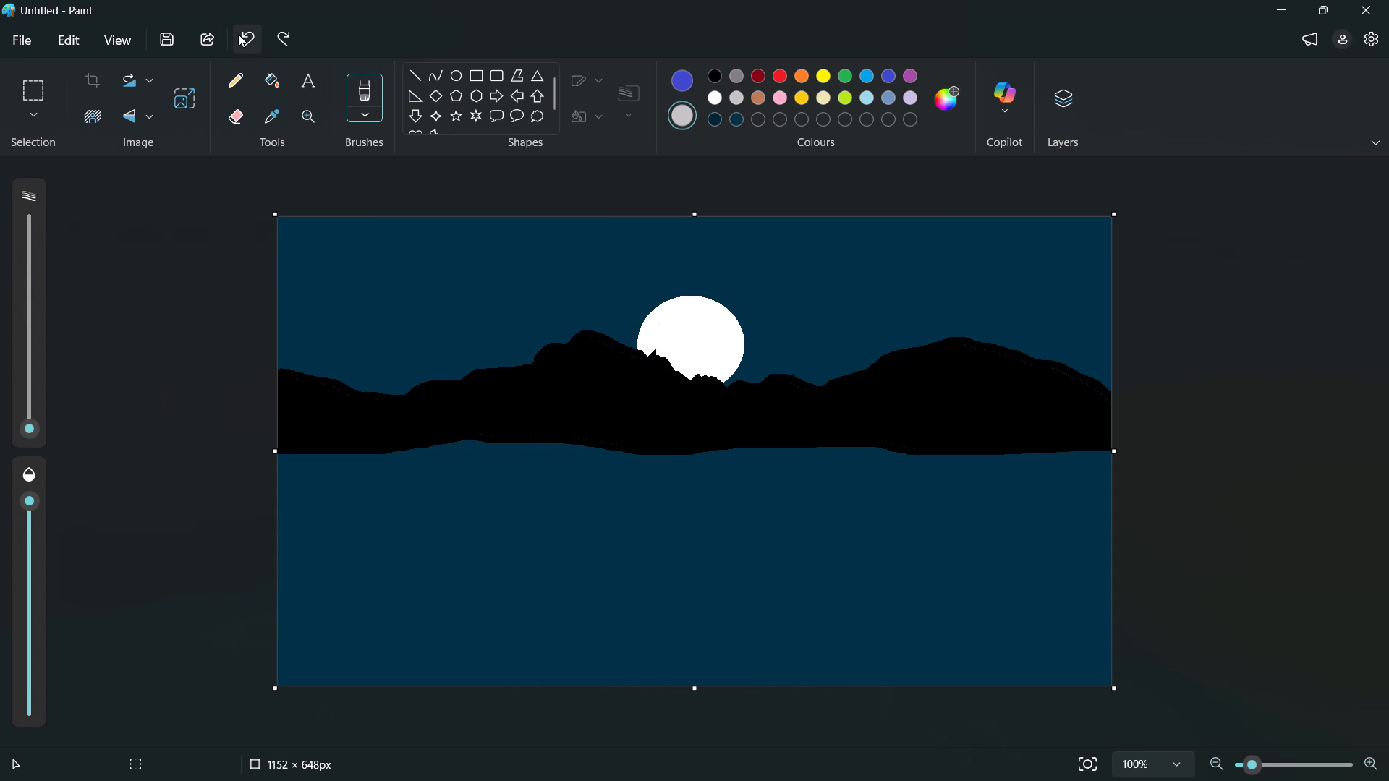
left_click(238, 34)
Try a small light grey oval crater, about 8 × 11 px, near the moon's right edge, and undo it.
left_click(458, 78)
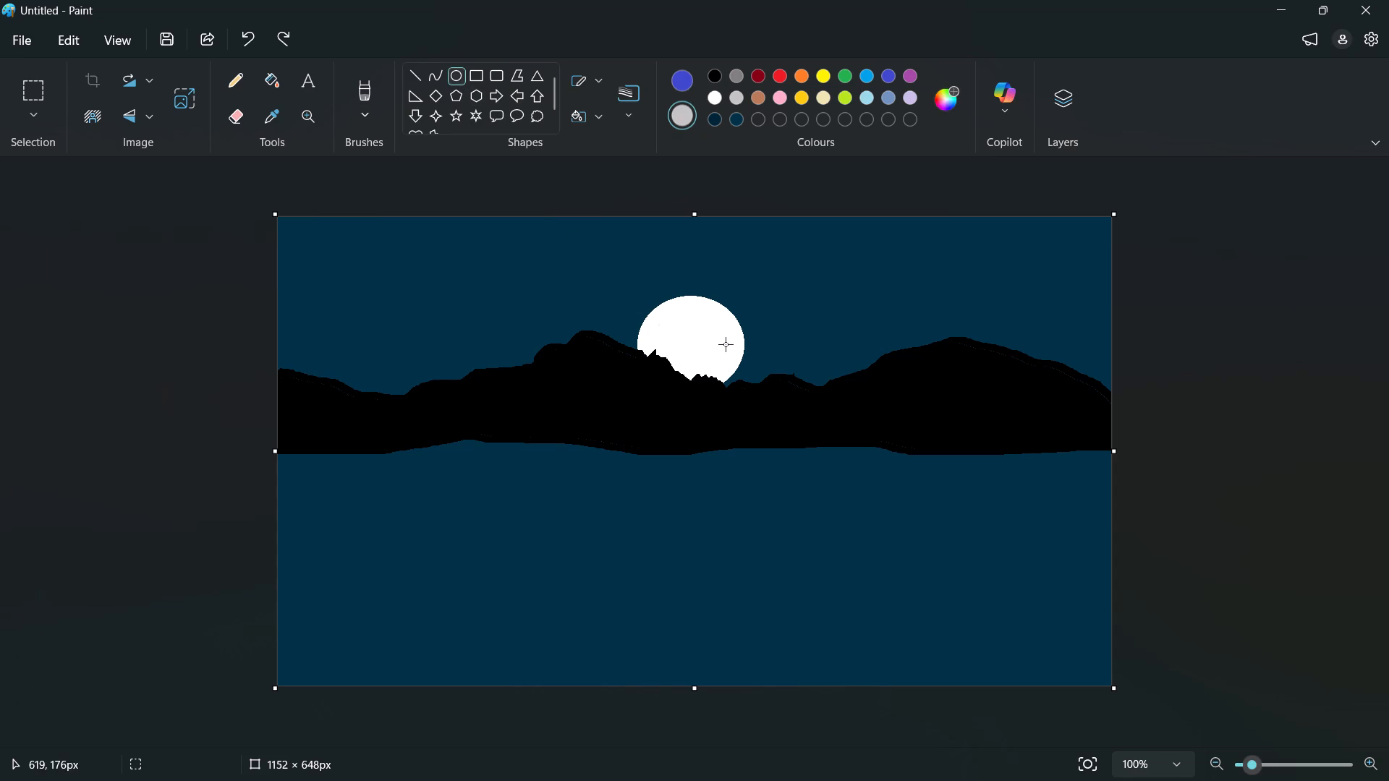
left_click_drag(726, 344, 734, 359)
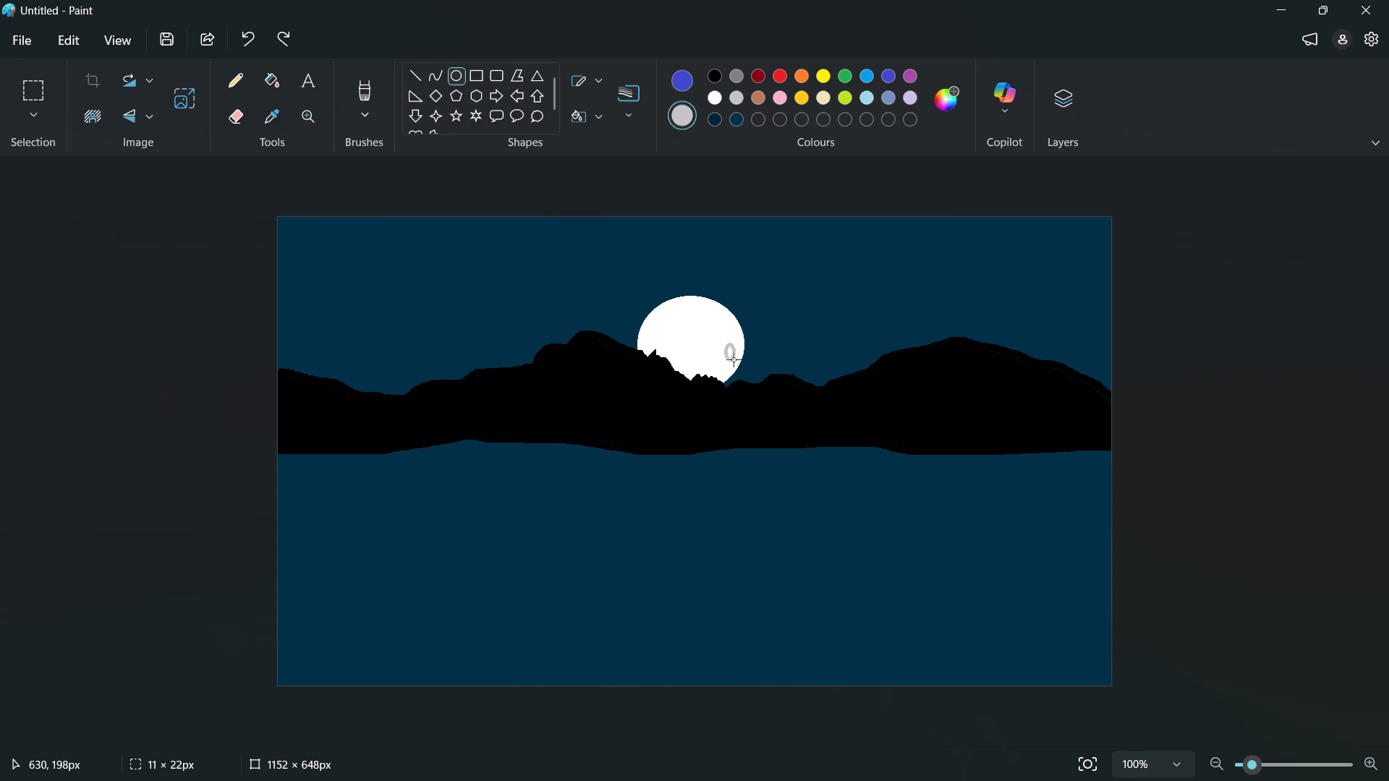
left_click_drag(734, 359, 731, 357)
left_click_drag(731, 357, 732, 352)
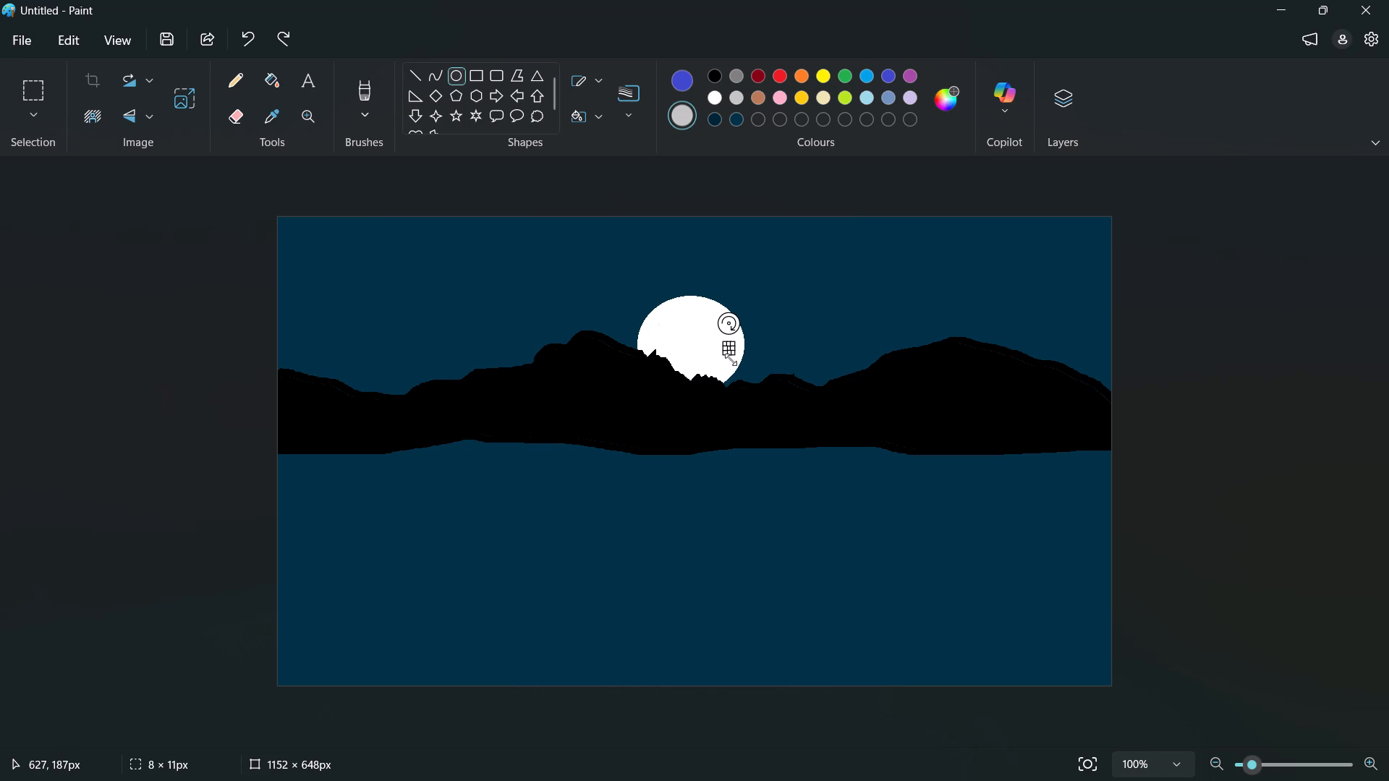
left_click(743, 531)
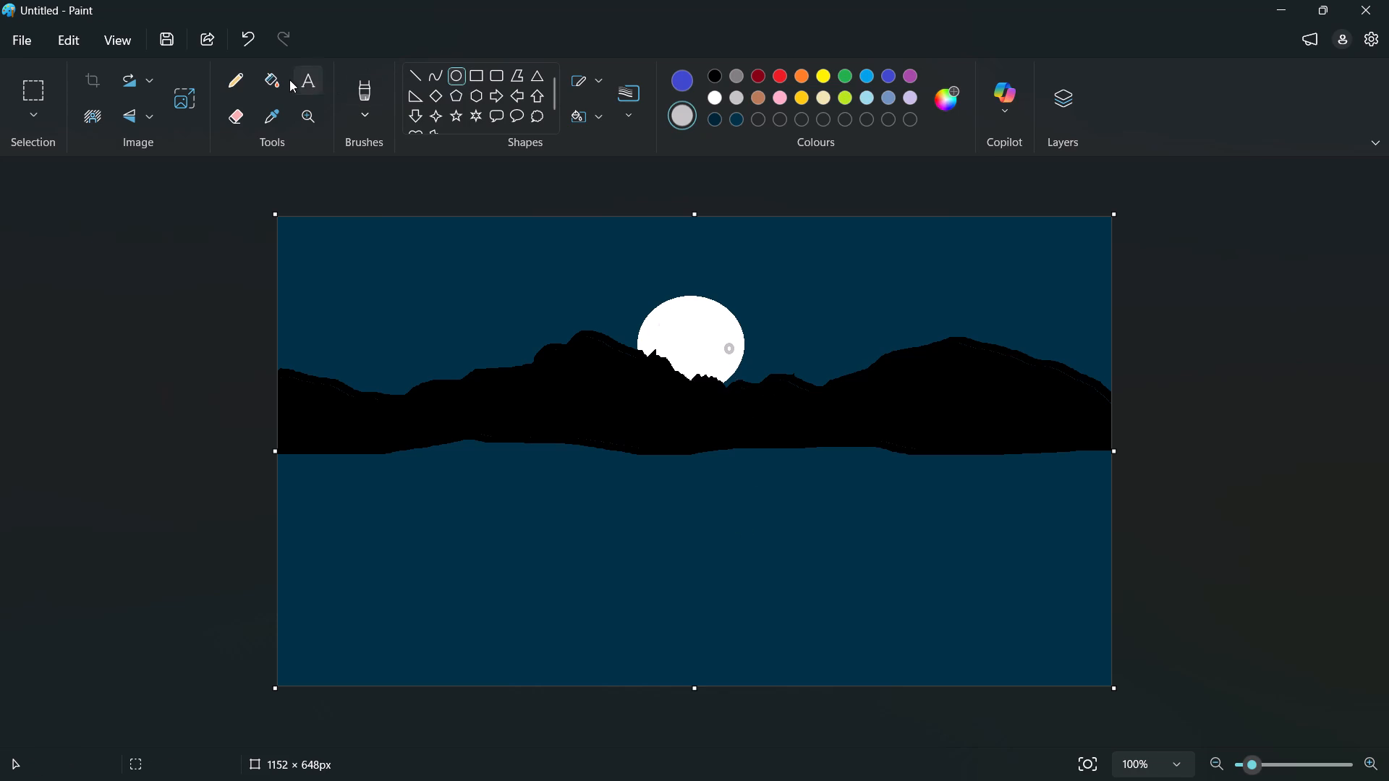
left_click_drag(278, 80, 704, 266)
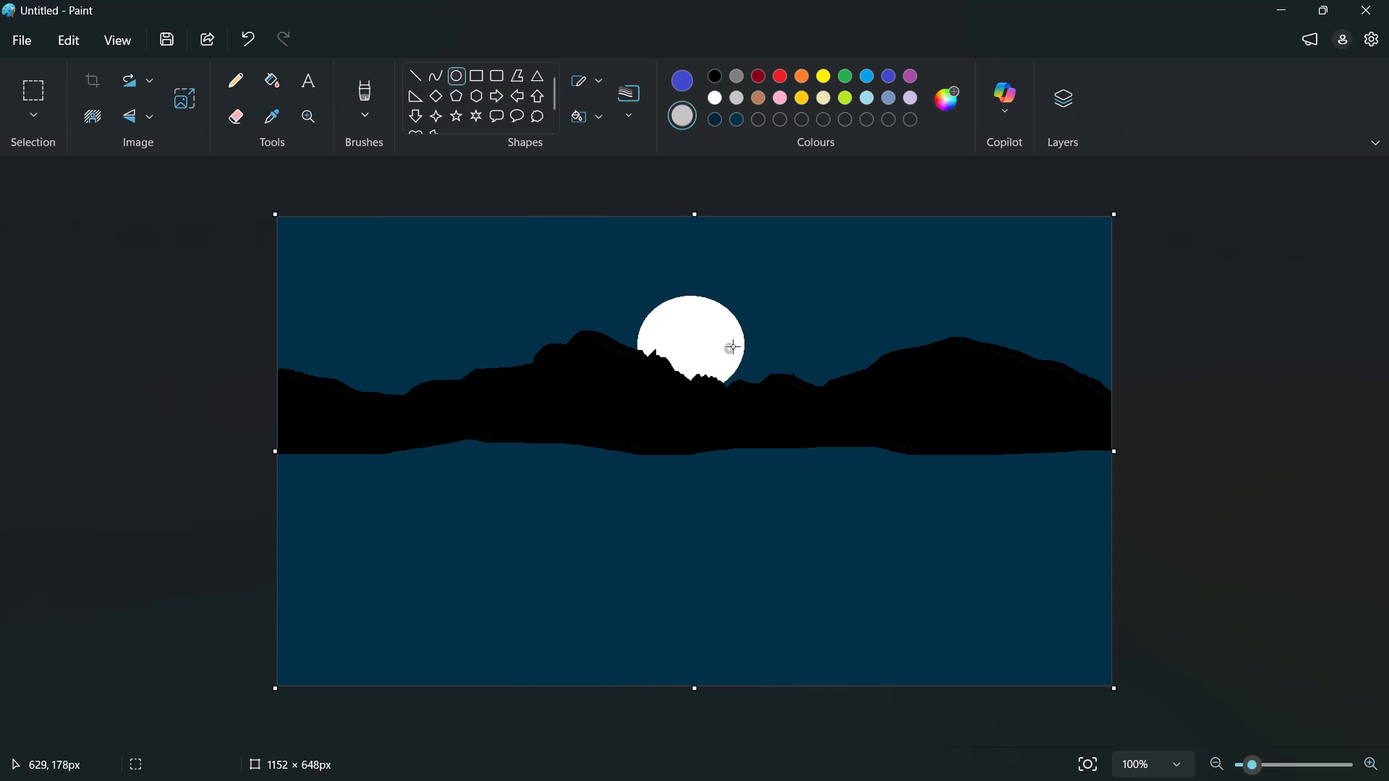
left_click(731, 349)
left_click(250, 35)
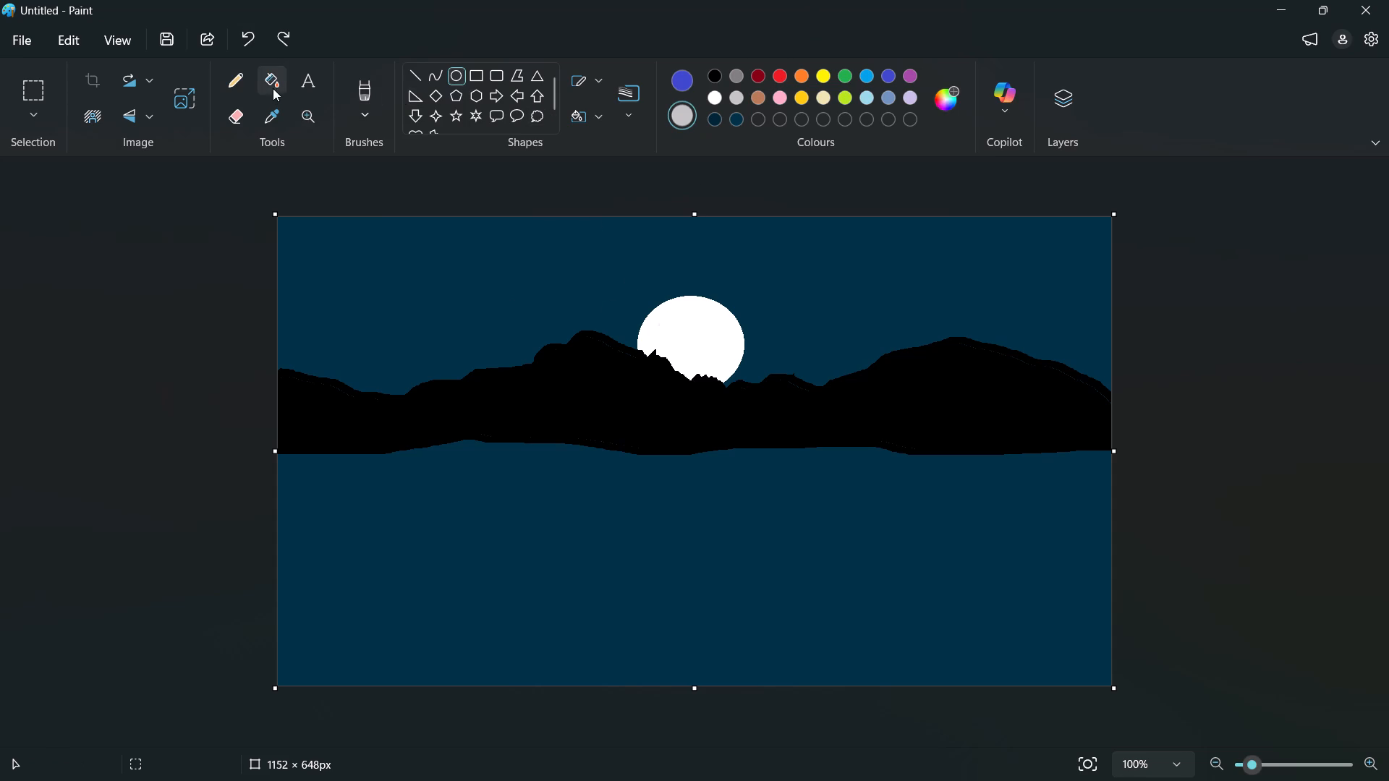
Switch to the Crayon brush for shading the moon in light grey.
left_click(368, 101)
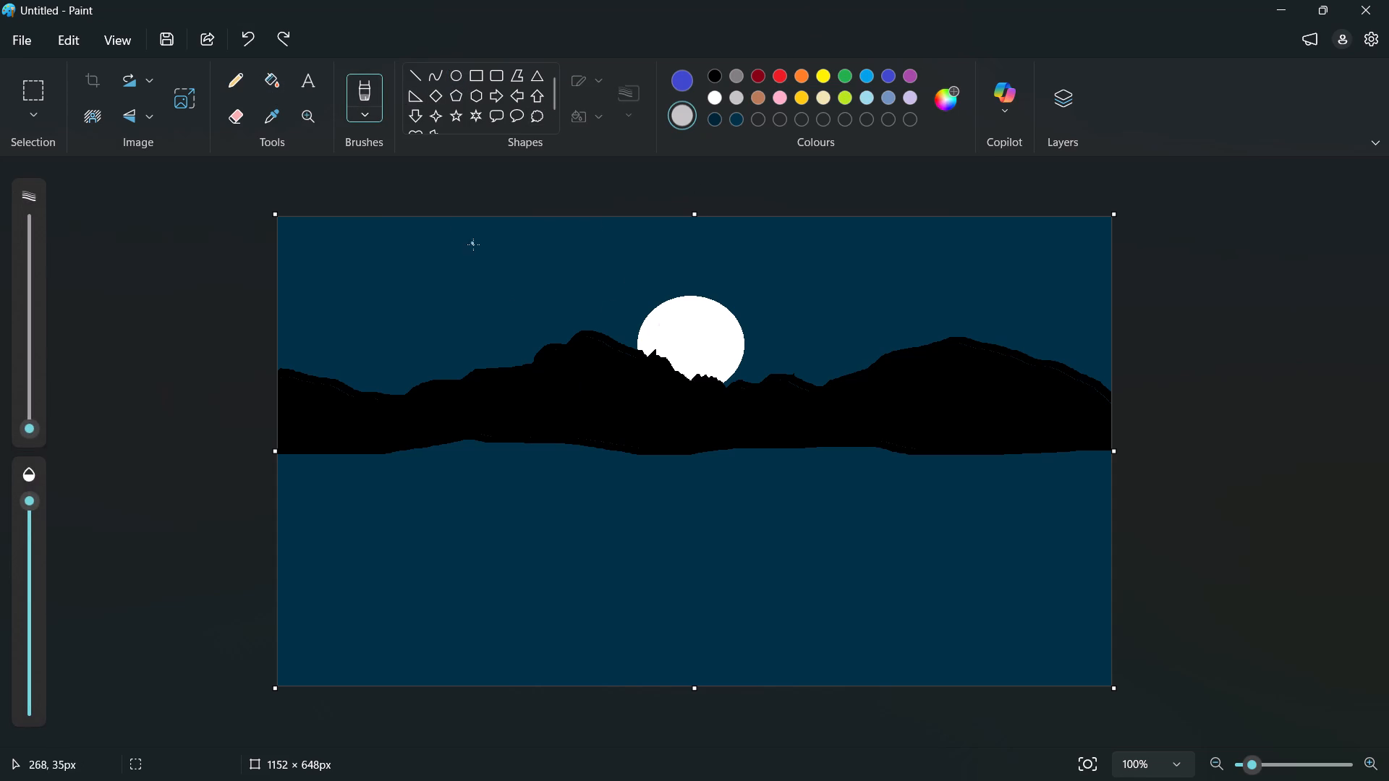
left_click(352, 111)
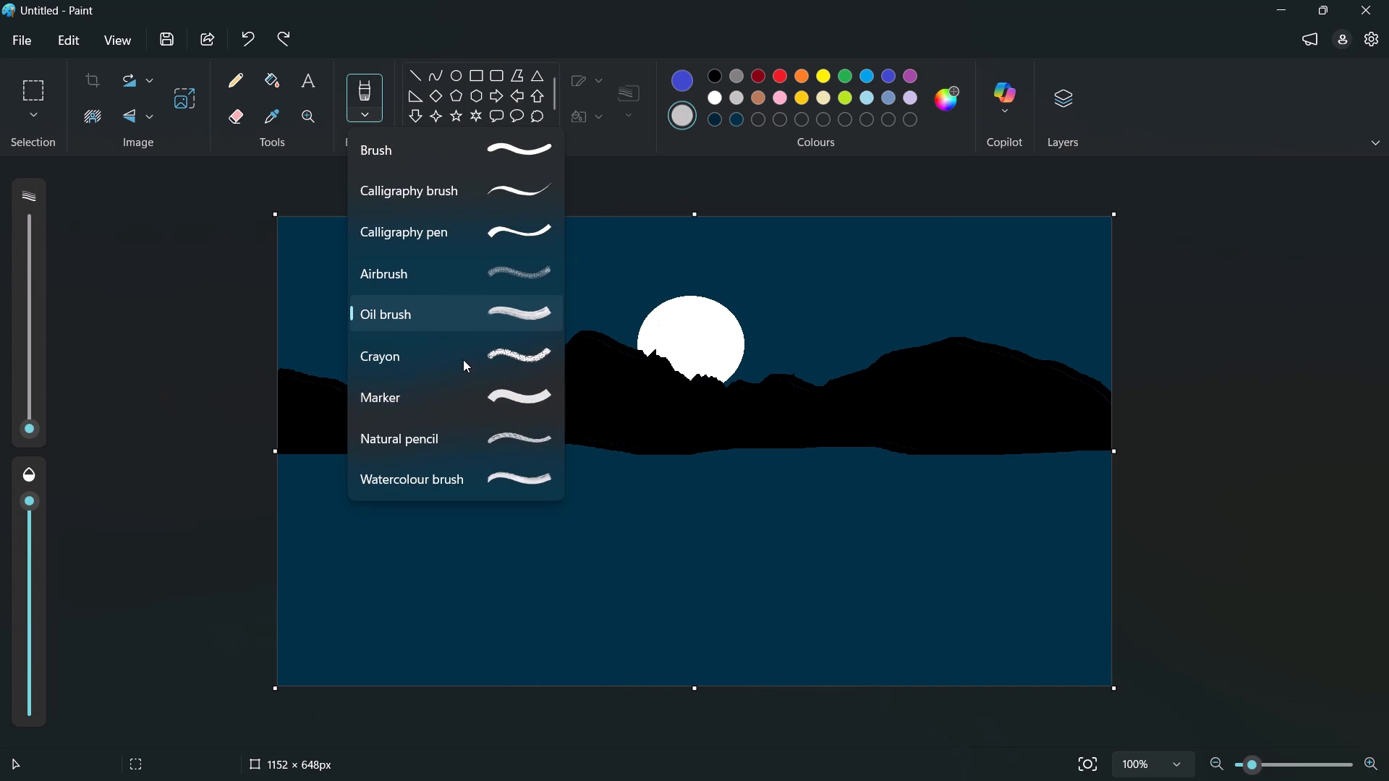
left_click(464, 353)
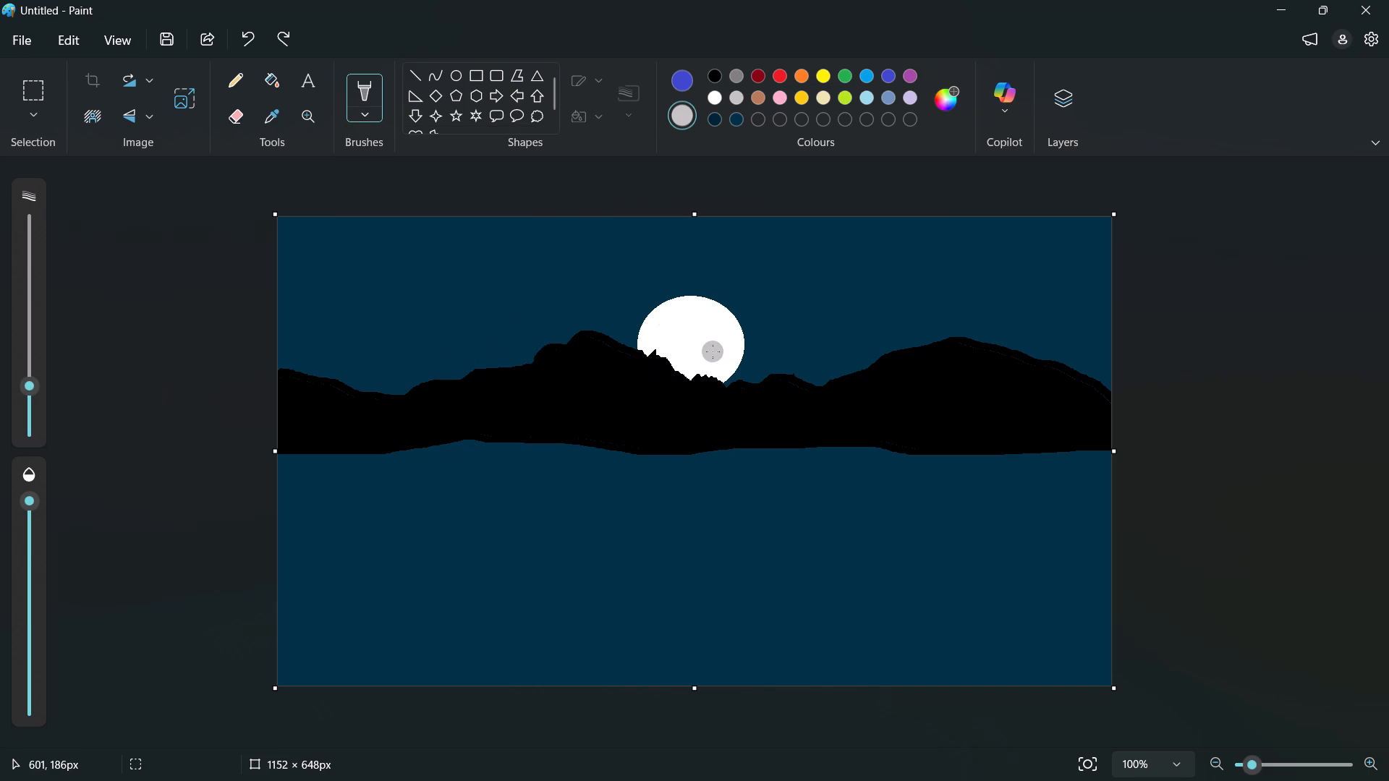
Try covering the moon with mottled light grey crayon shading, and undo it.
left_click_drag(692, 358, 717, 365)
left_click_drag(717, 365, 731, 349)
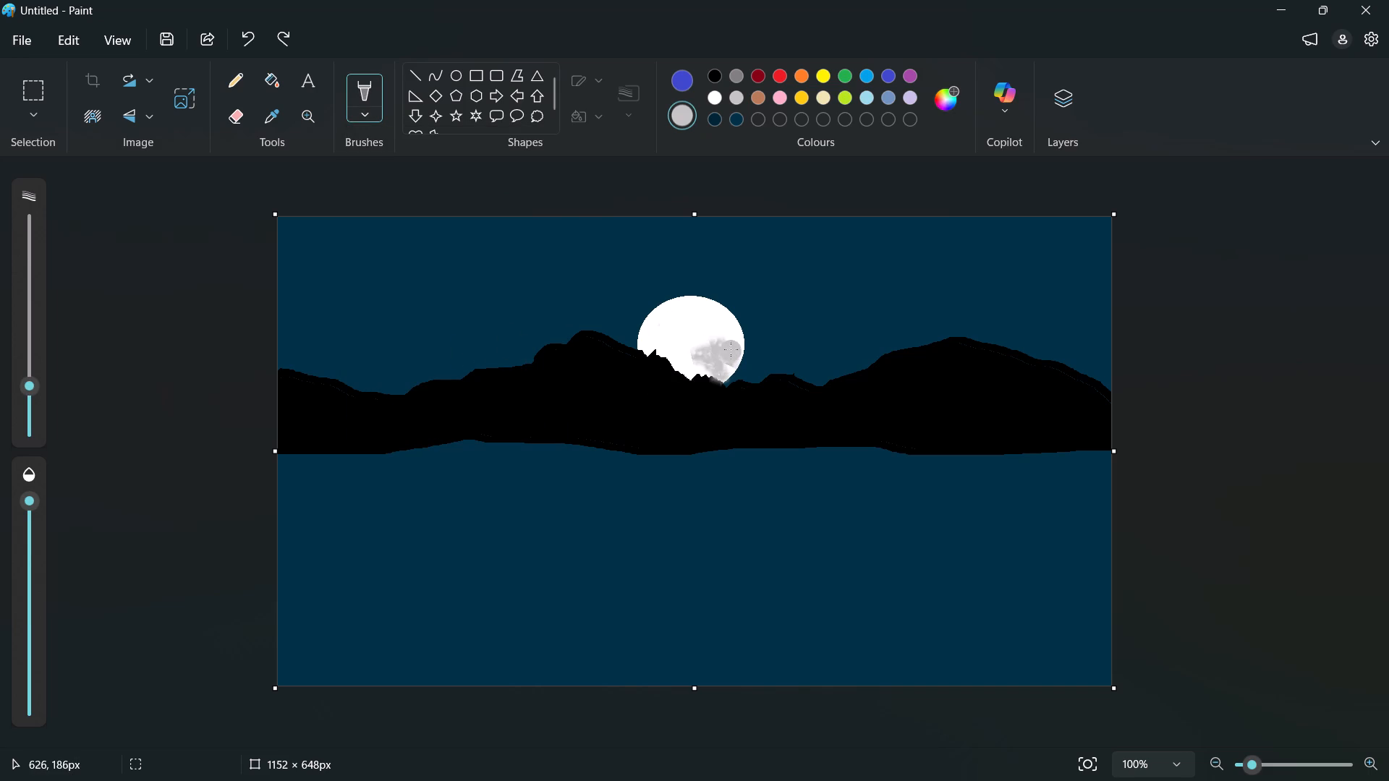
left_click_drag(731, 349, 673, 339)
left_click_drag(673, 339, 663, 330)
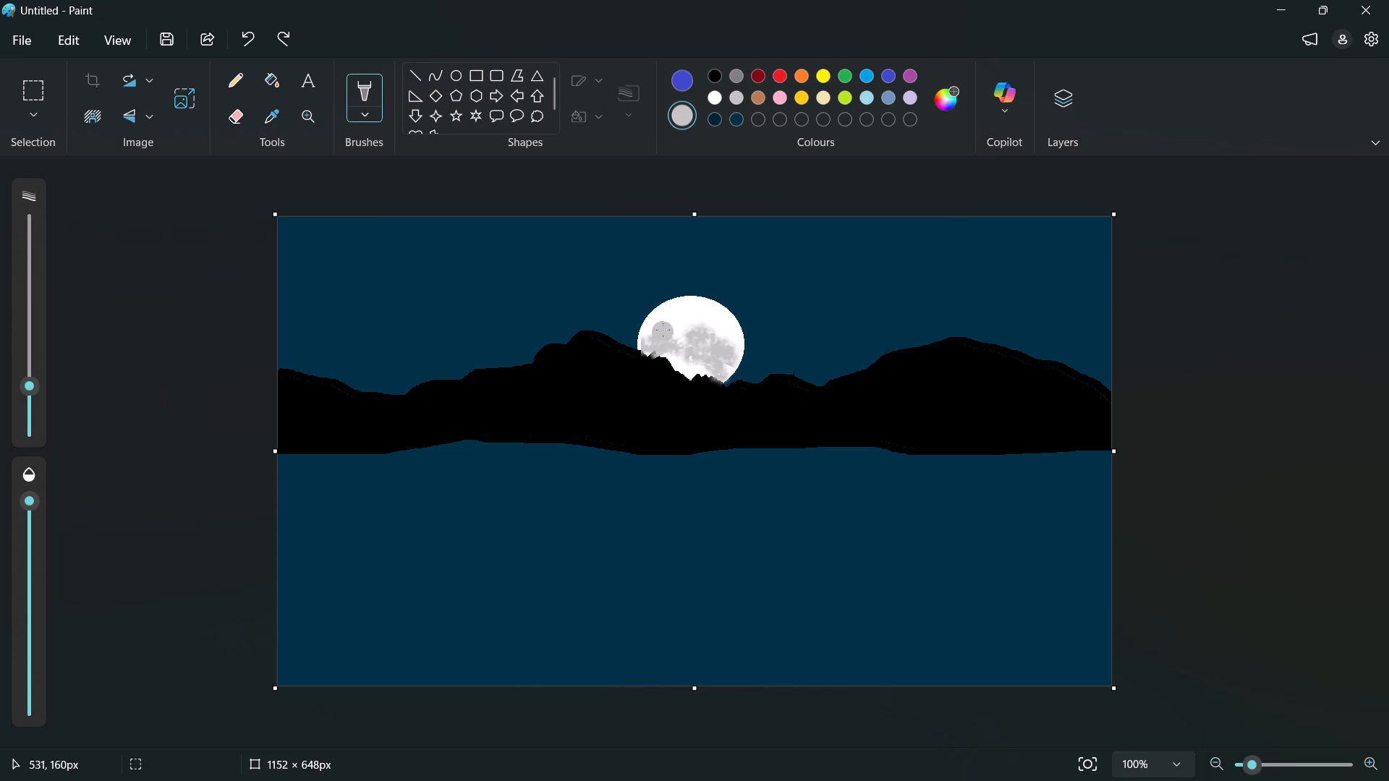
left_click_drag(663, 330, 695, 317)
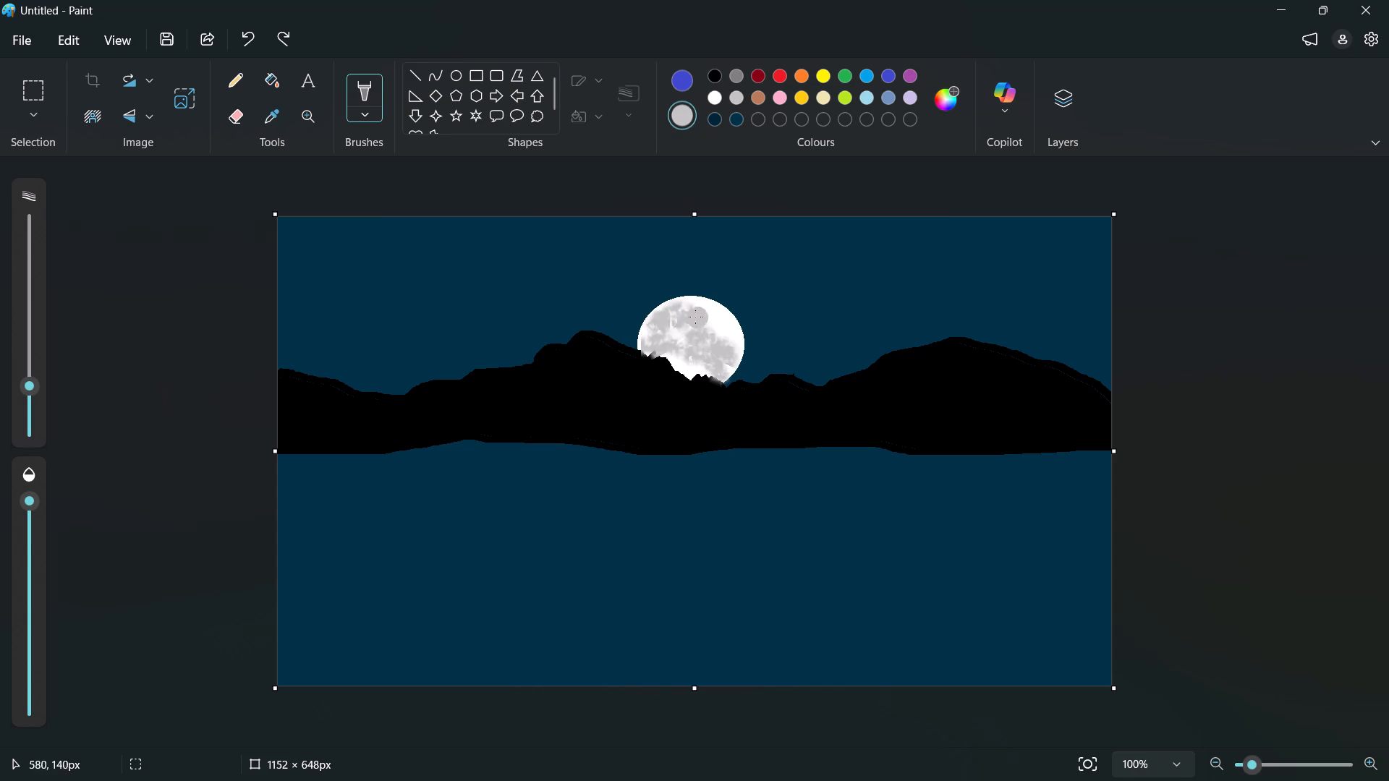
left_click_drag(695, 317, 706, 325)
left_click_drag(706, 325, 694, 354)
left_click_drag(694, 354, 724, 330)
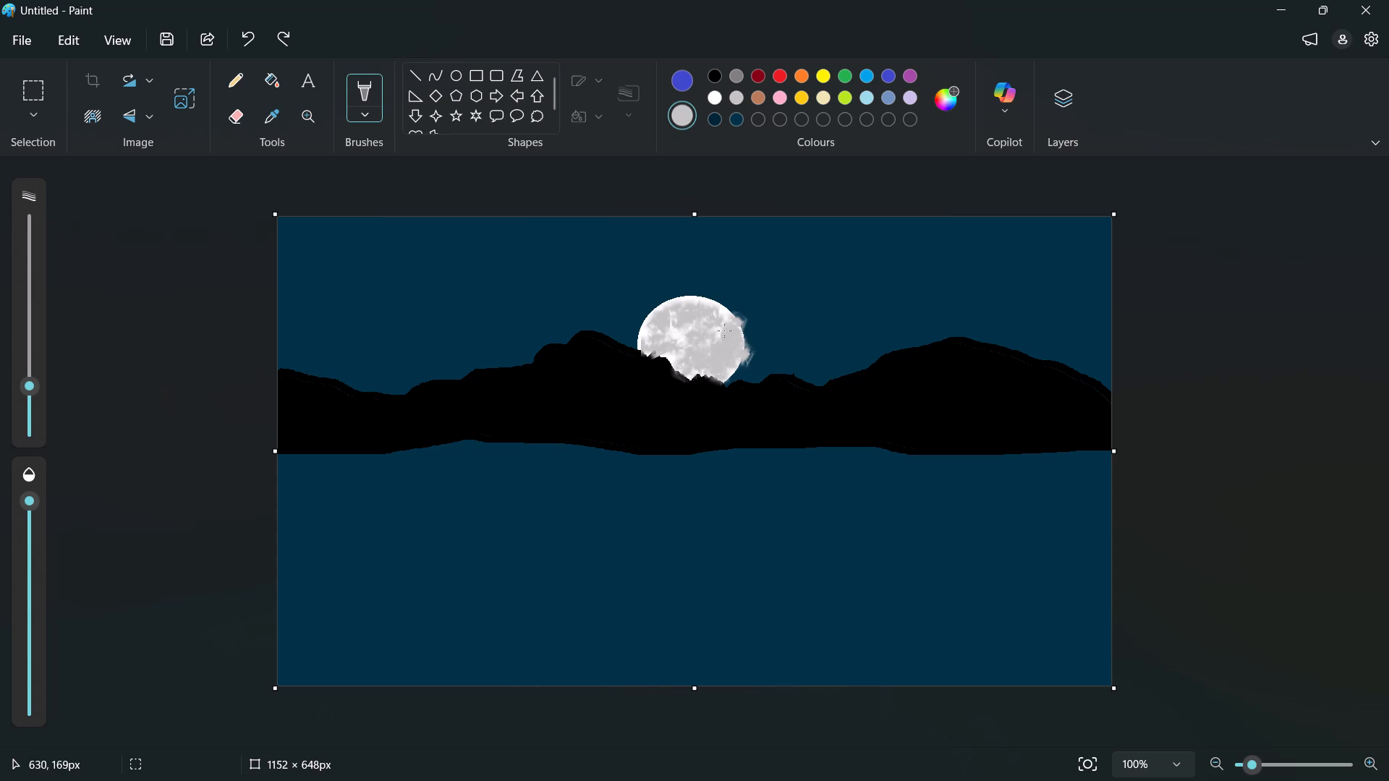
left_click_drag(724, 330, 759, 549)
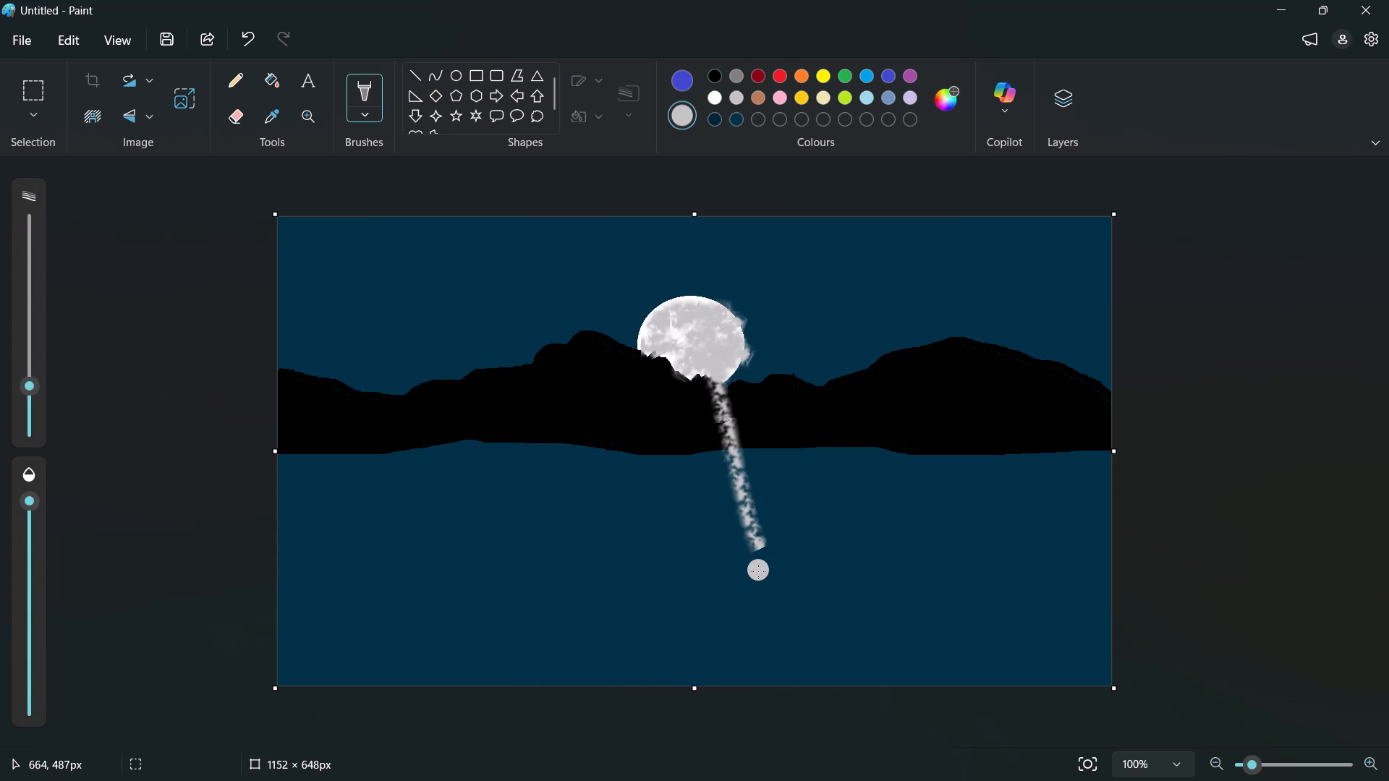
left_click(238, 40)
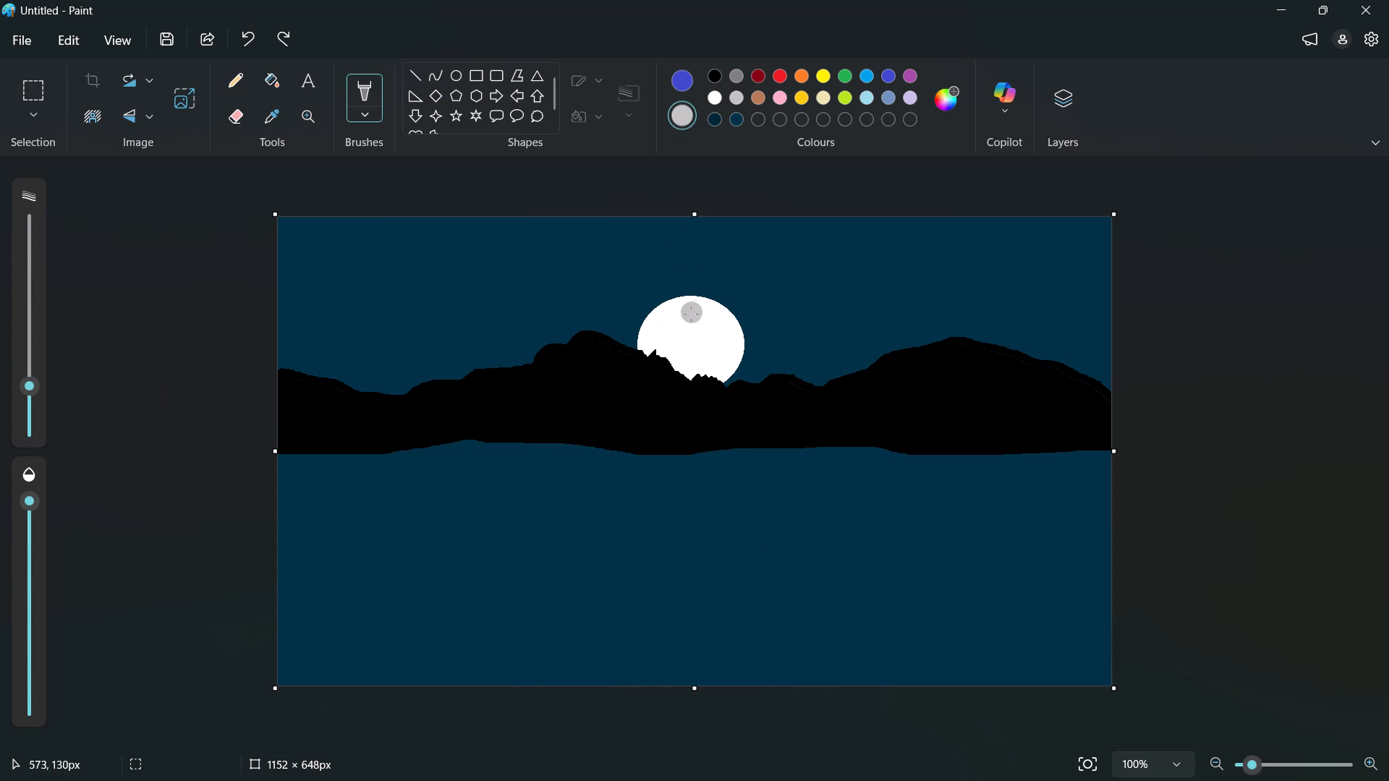
Shade the moon's whole visible face with mottled light grey crayon texture, leaving some white patches.
left_click_drag(687, 323, 722, 346)
left_click_drag(722, 346, 714, 365)
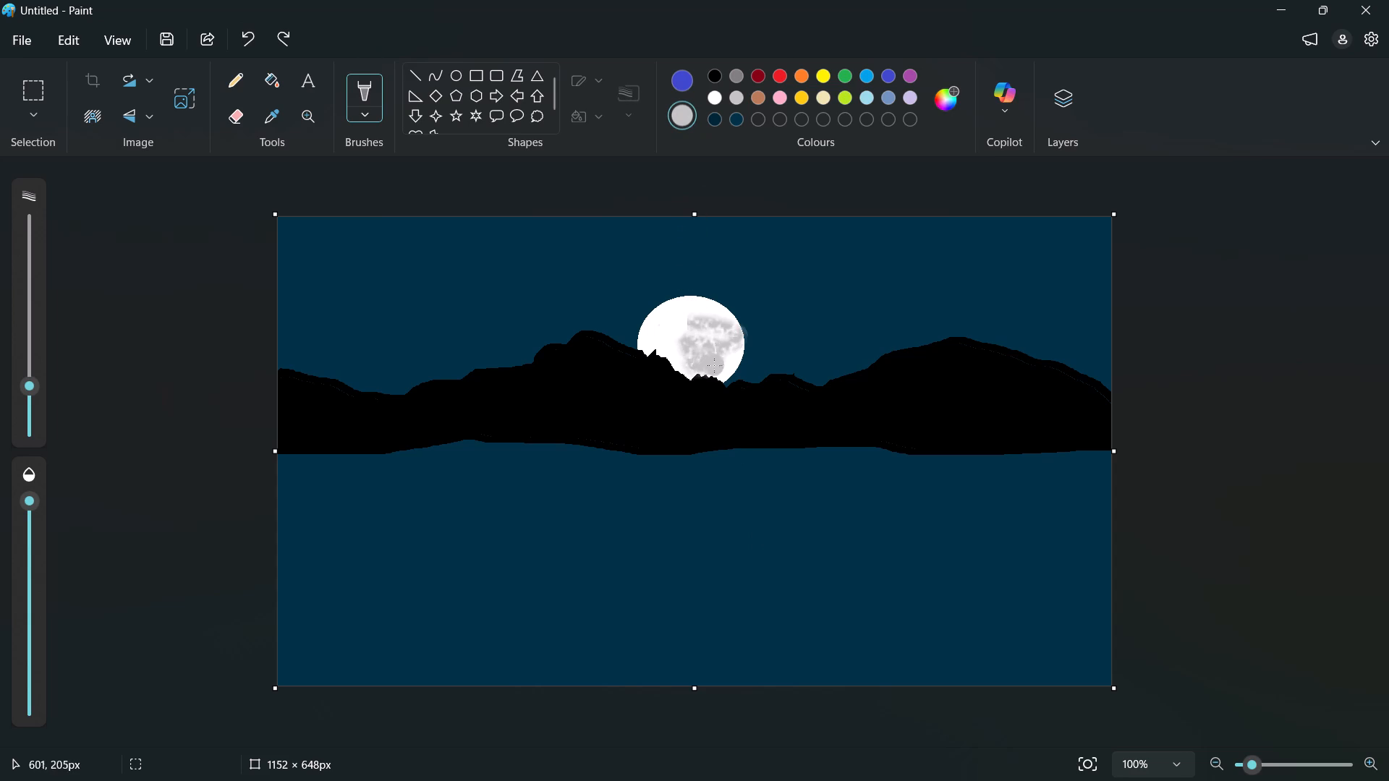
left_click_drag(714, 365, 674, 312)
left_click_drag(674, 312, 697, 310)
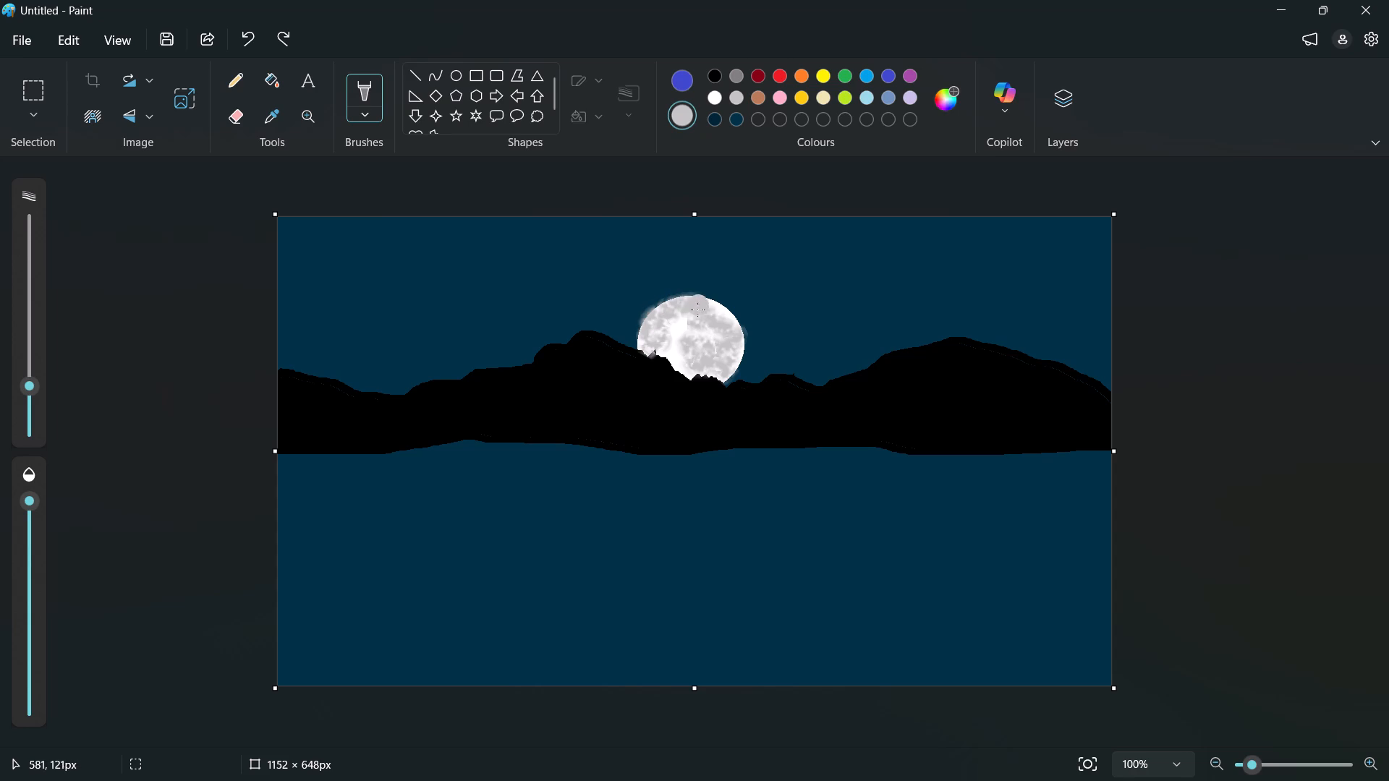
left_click_drag(697, 310, 710, 311)
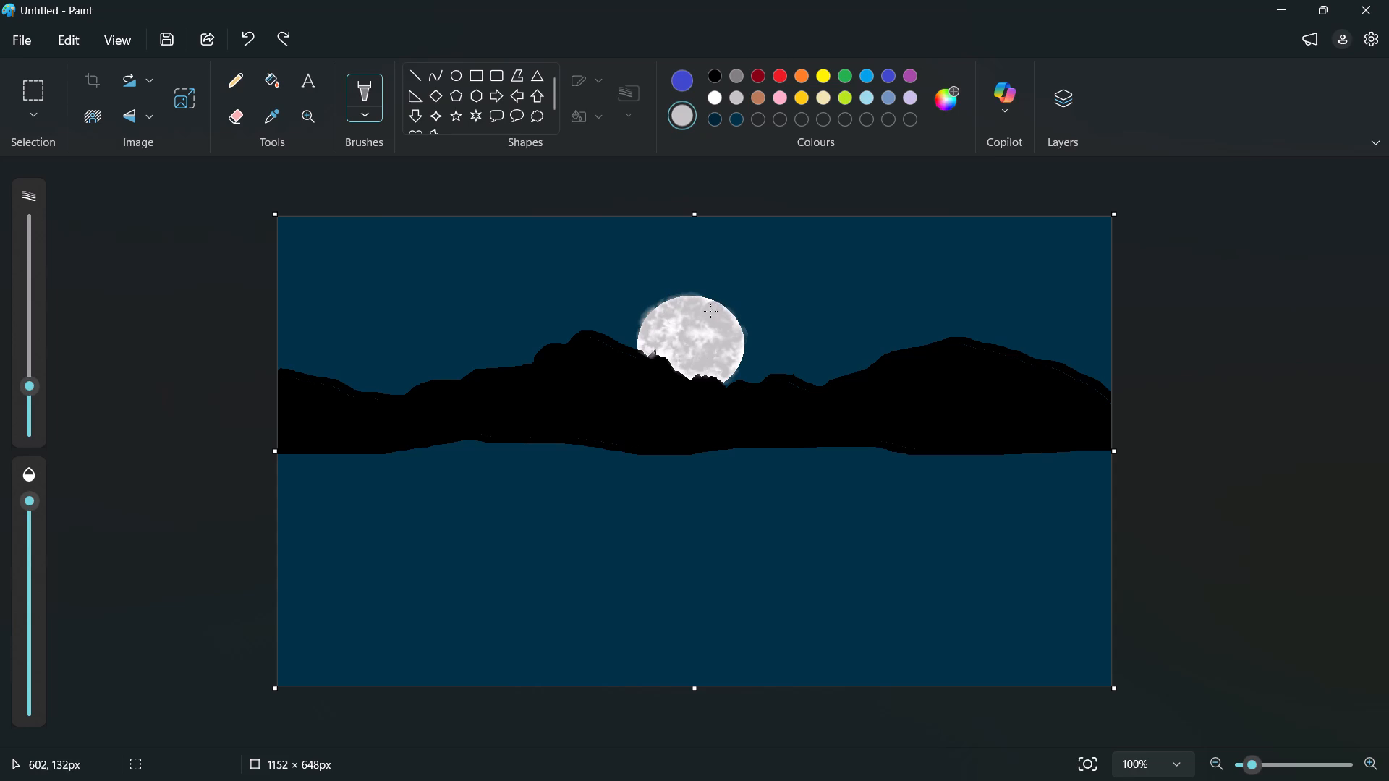
left_click_drag(710, 311, 673, 364)
left_click_drag(673, 364, 736, 358)
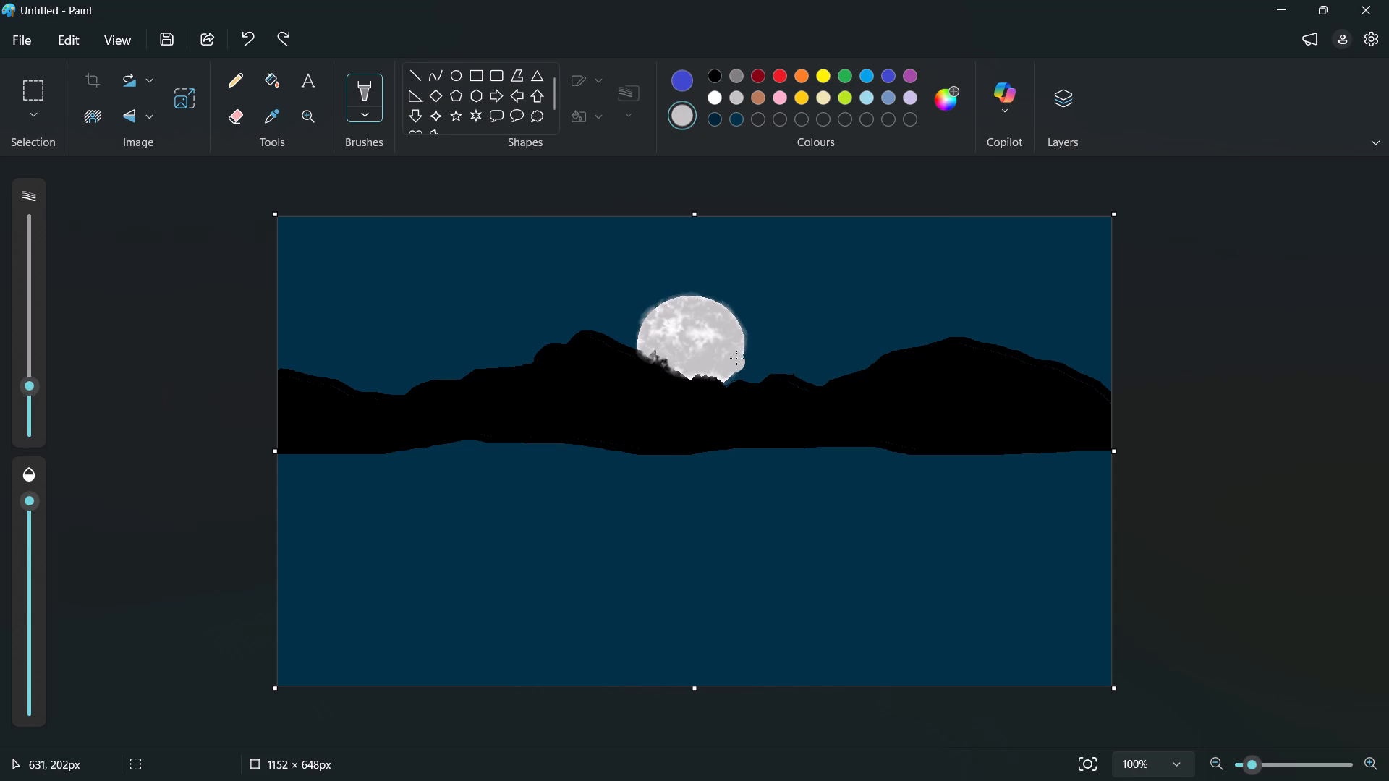
left_click_drag(736, 358, 727, 340)
Repaint the mountain ridge across the moon's lower edge in black with the Calligraphy brush, covering the stray grey.
left_click(715, 75)
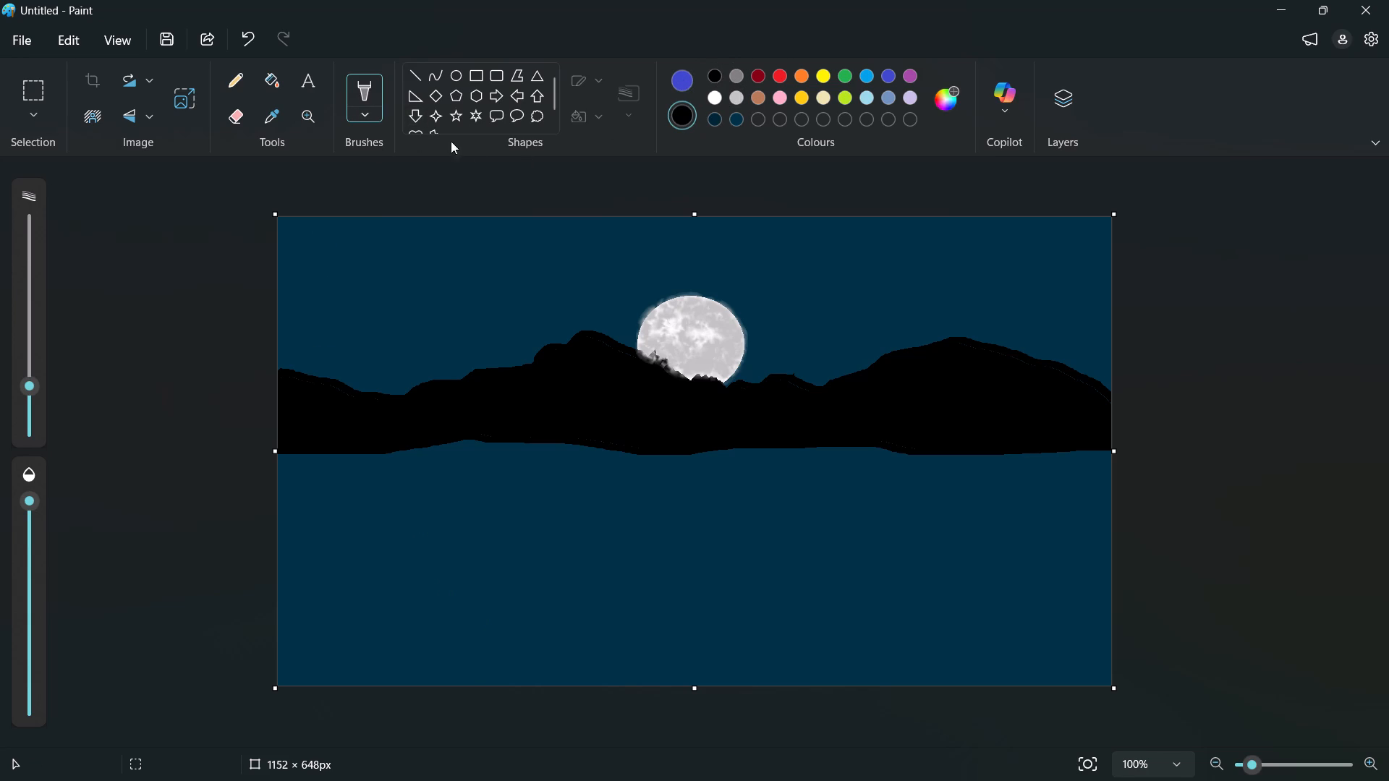
left_click(374, 107)
left_click(368, 112)
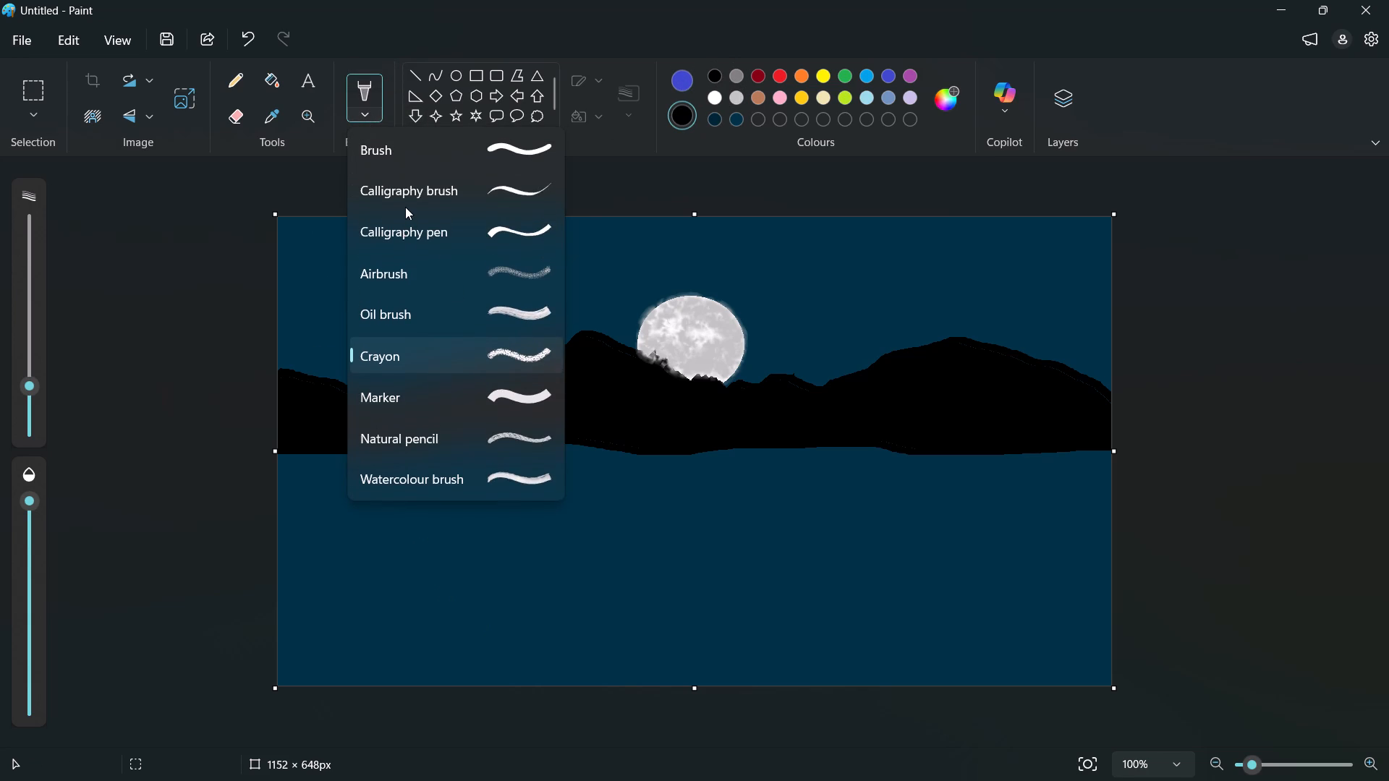
left_click(405, 206)
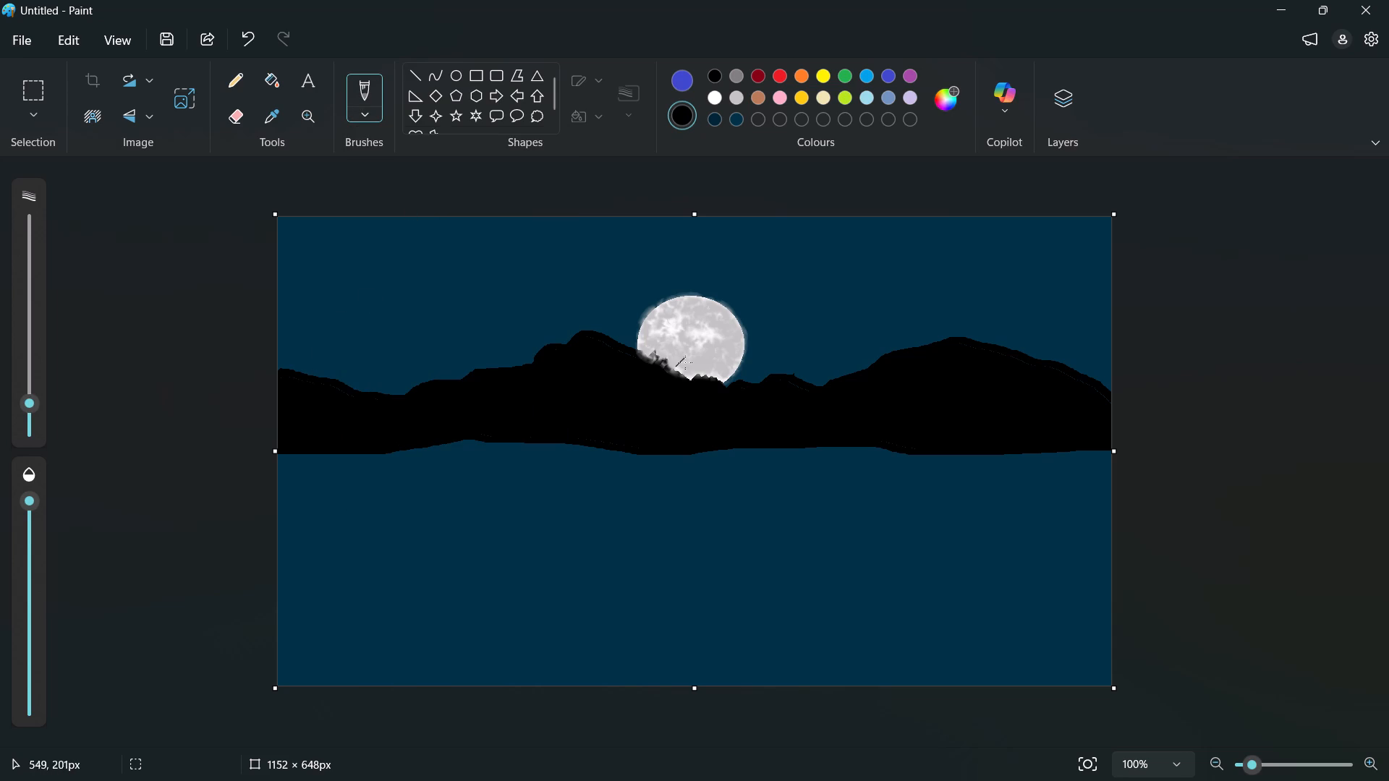
left_click(653, 357)
left_click_drag(653, 357, 638, 353)
left_click_drag(638, 353, 688, 378)
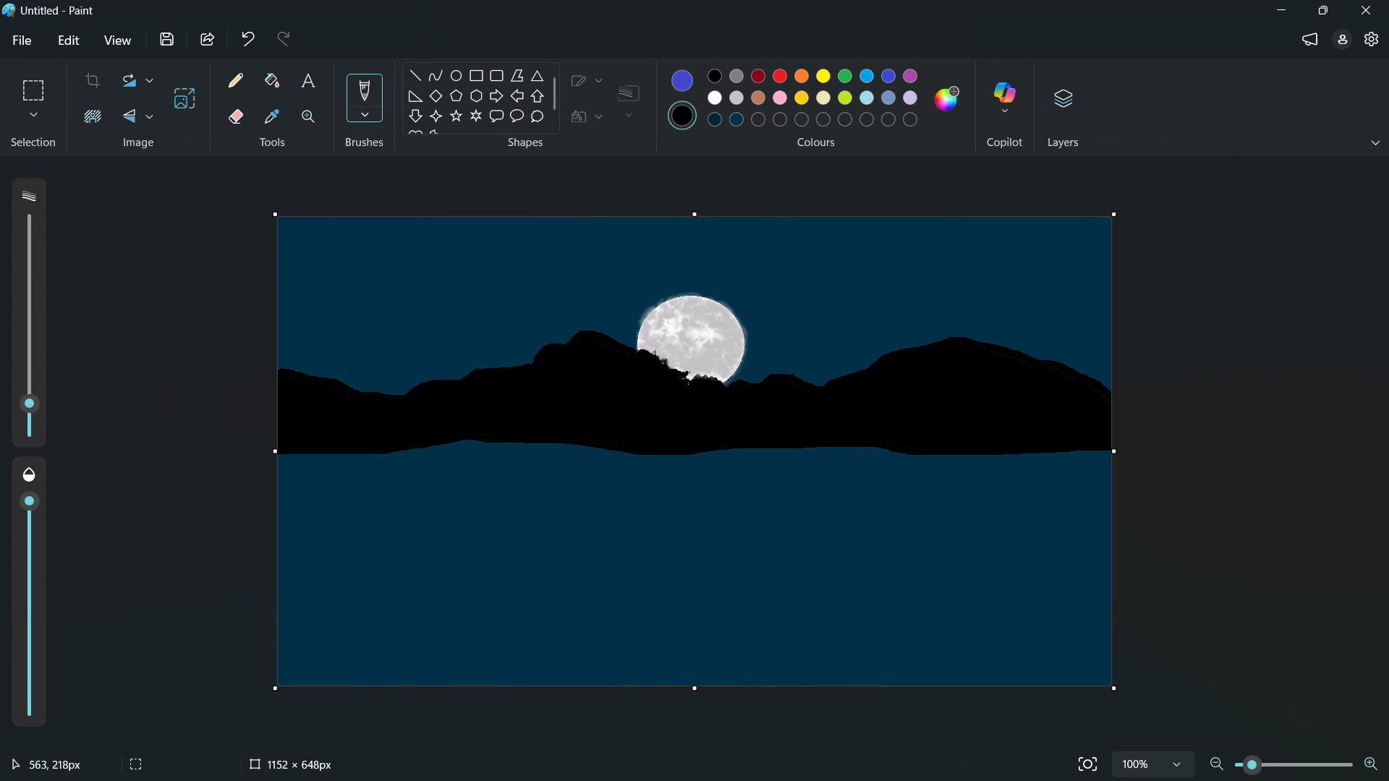
left_click_drag(688, 378, 753, 387)
Roughen the black ridge from beside the moon up to the right-hand hill's summit with small jagged peaks and one taller spike.
left_click_drag(753, 387, 794, 380)
left_click_drag(794, 380, 799, 384)
left_click_drag(797, 380, 802, 382)
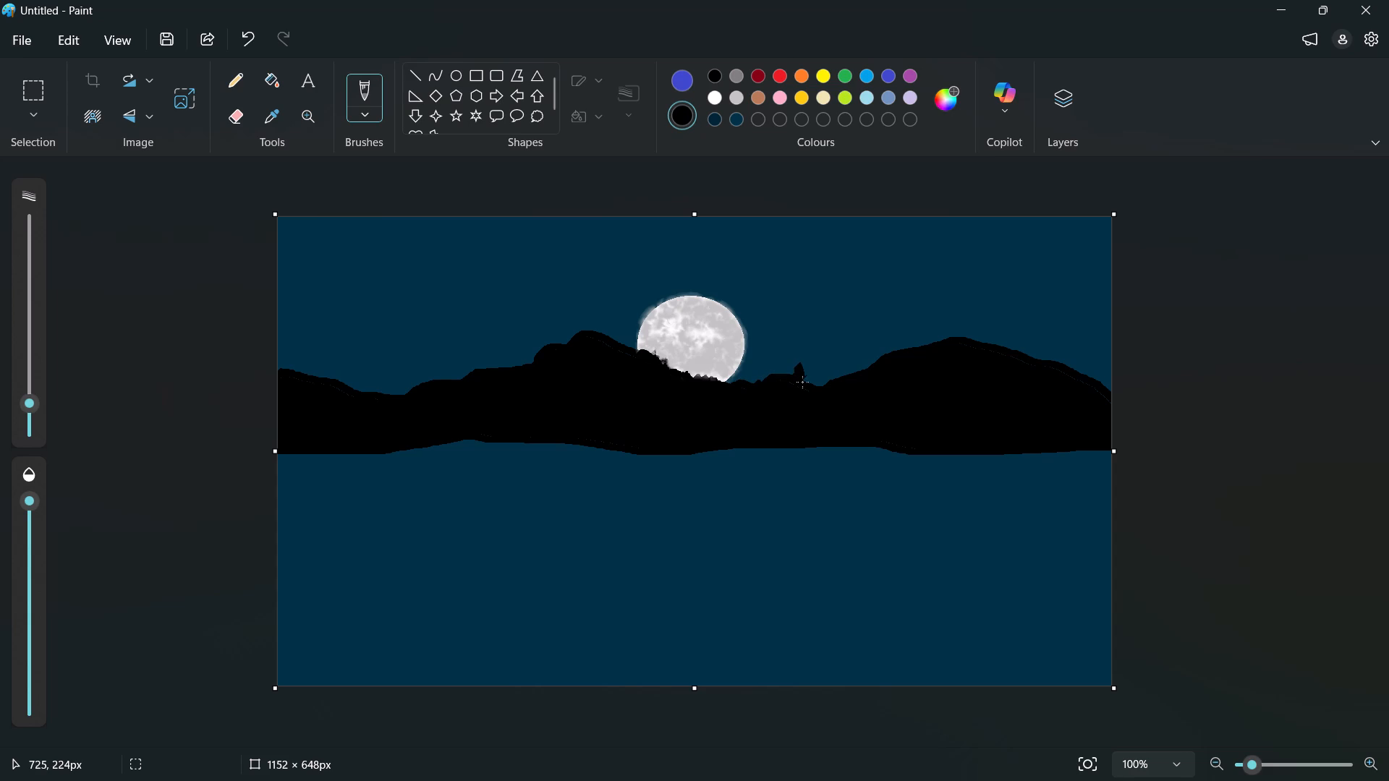
left_click_drag(802, 382, 833, 376)
left_click_drag(833, 376, 864, 367)
left_click_drag(864, 367, 899, 355)
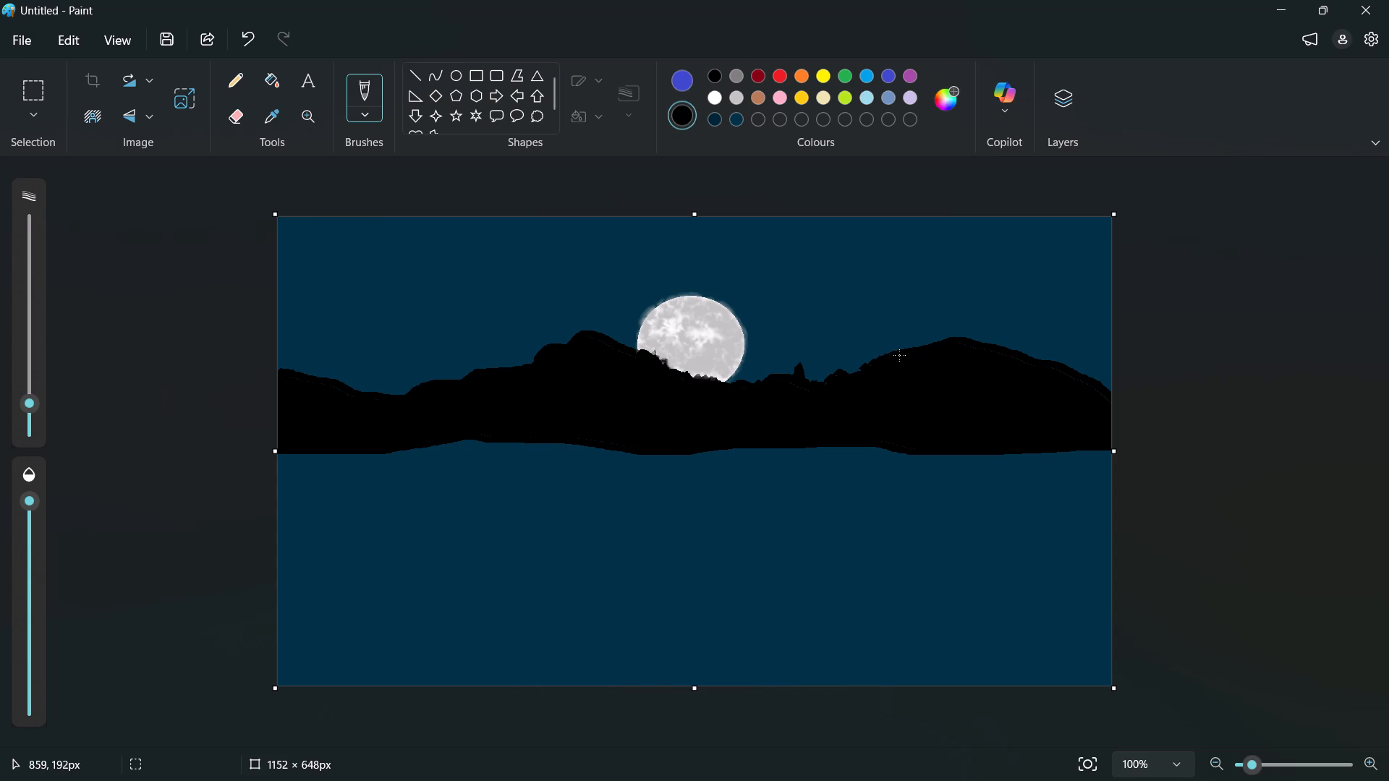
left_click_drag(899, 355, 997, 347)
Raise the ridge's far right slope to the canvas edge in black and fill the gaps beneath the new outline.
left_click_drag(997, 347, 1123, 364)
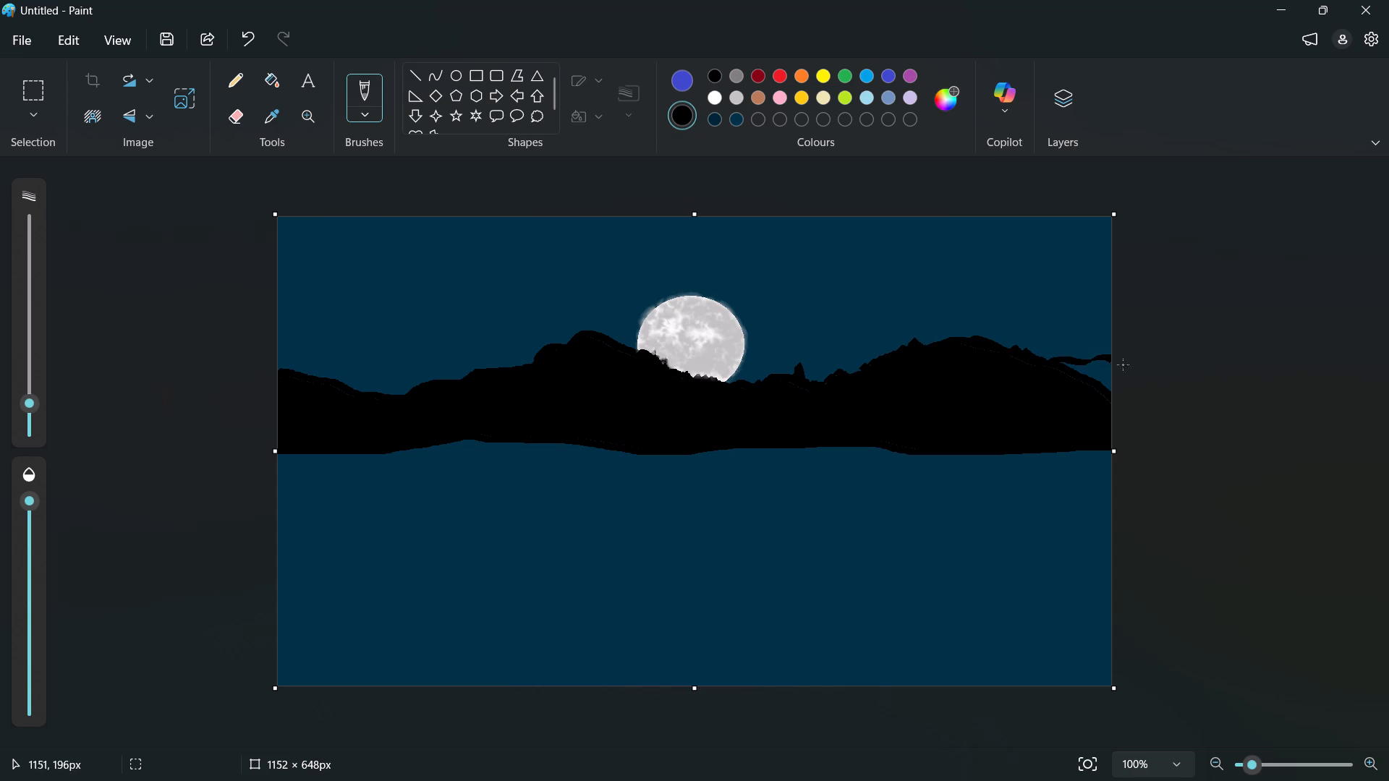
left_click_drag(1123, 364, 1099, 383)
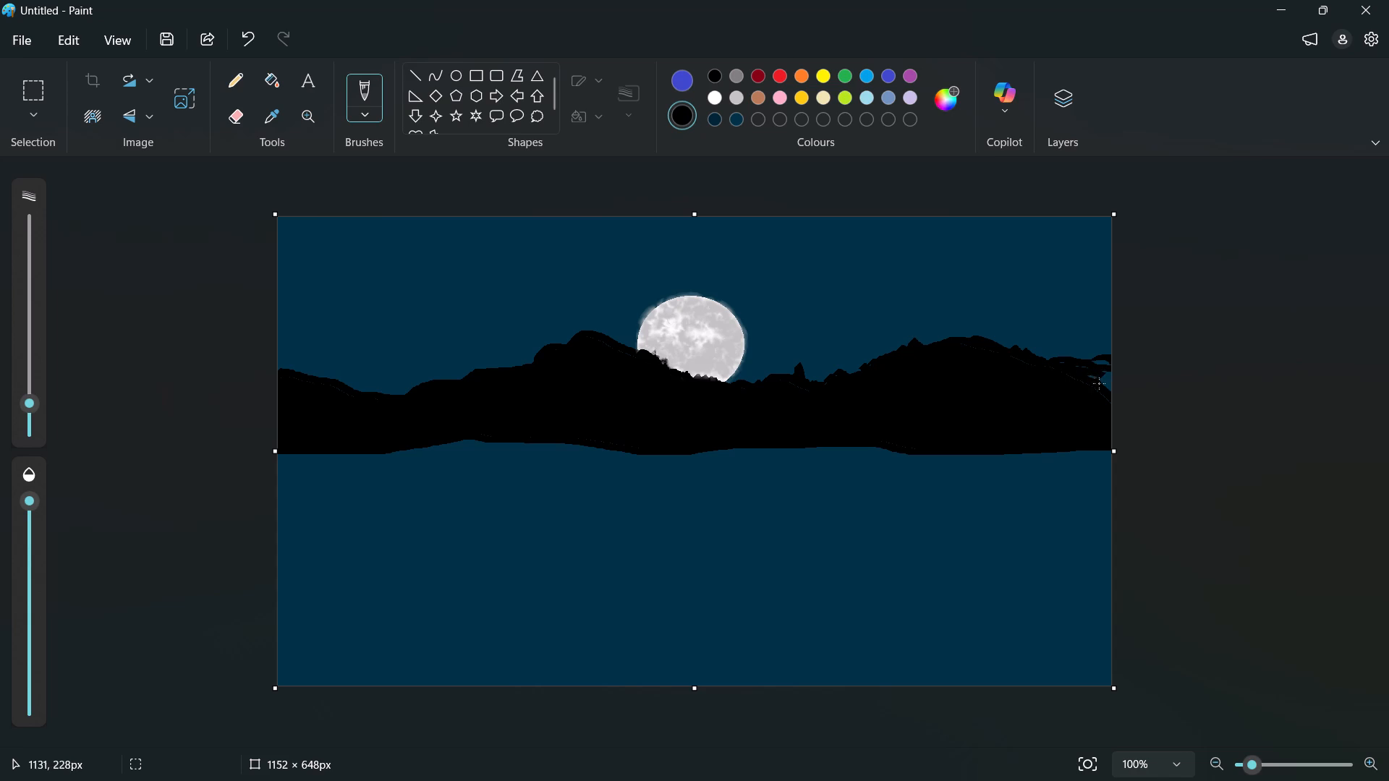
left_click_drag(1099, 383, 1105, 383)
left_click_drag(1105, 383, 1115, 384)
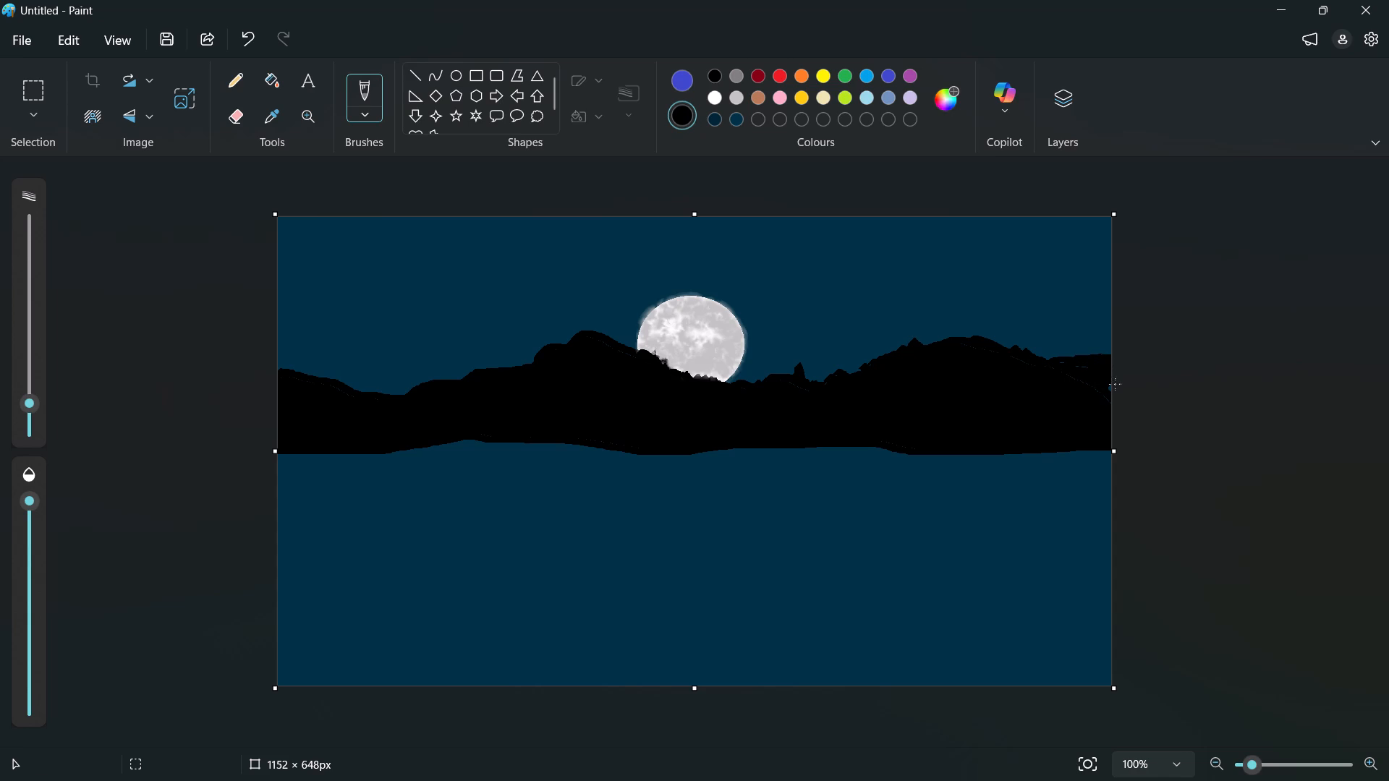
left_click_drag(1115, 384, 448, 410)
Add small jagged black peaks along the left ridge, from the canvas's left edge to the foot of the tall hill.
left_click_drag(290, 379, 285, 371)
left_click_drag(285, 371, 326, 380)
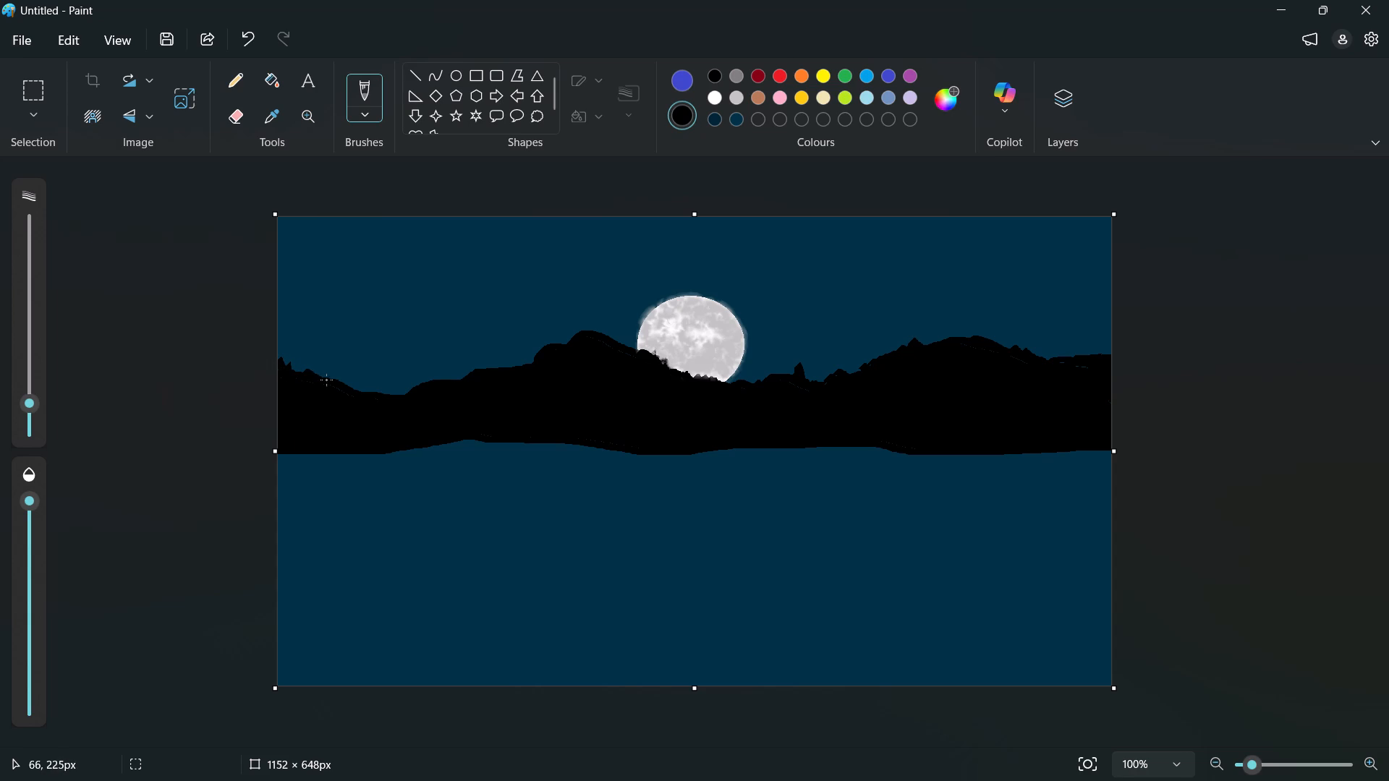
left_click_drag(326, 380, 391, 391)
left_click_drag(391, 391, 456, 379)
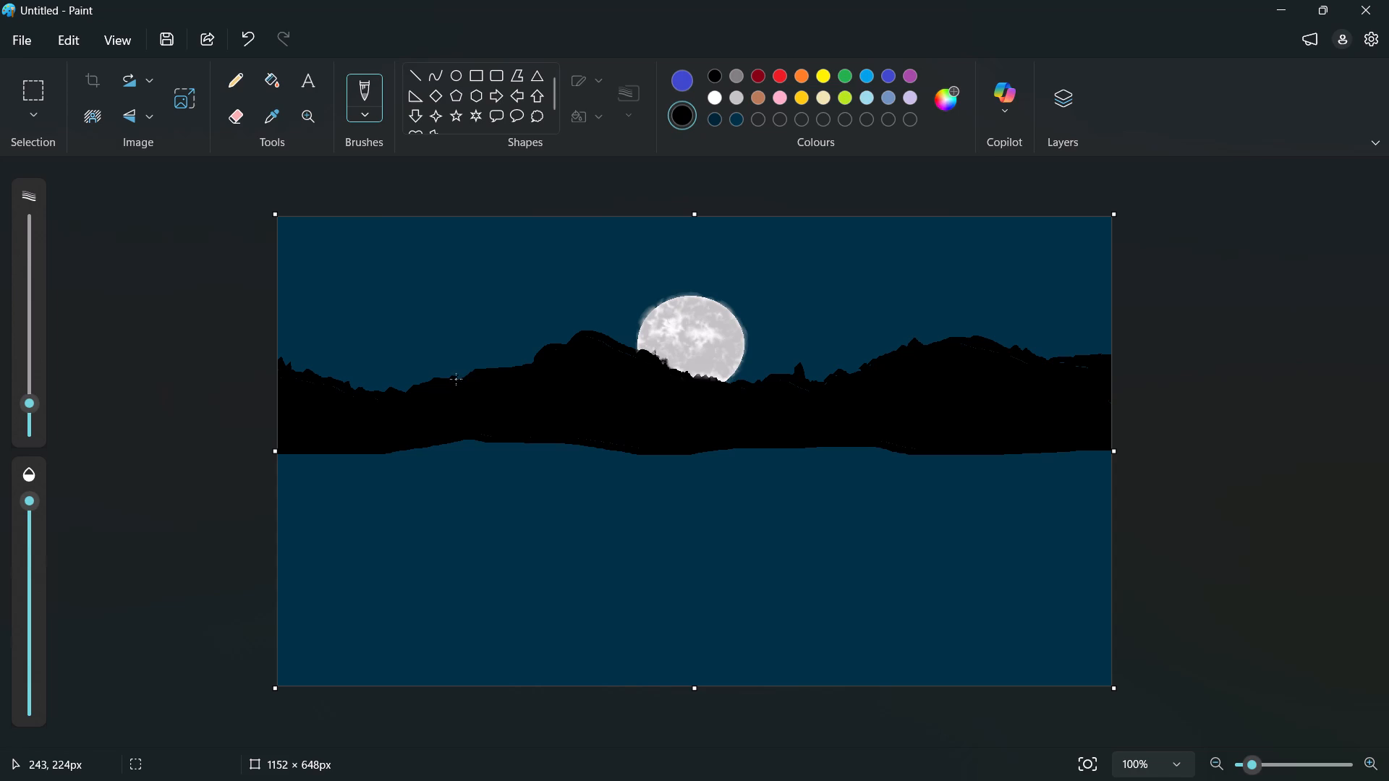
left_click_drag(456, 379, 511, 370)
left_click_drag(511, 370, 532, 365)
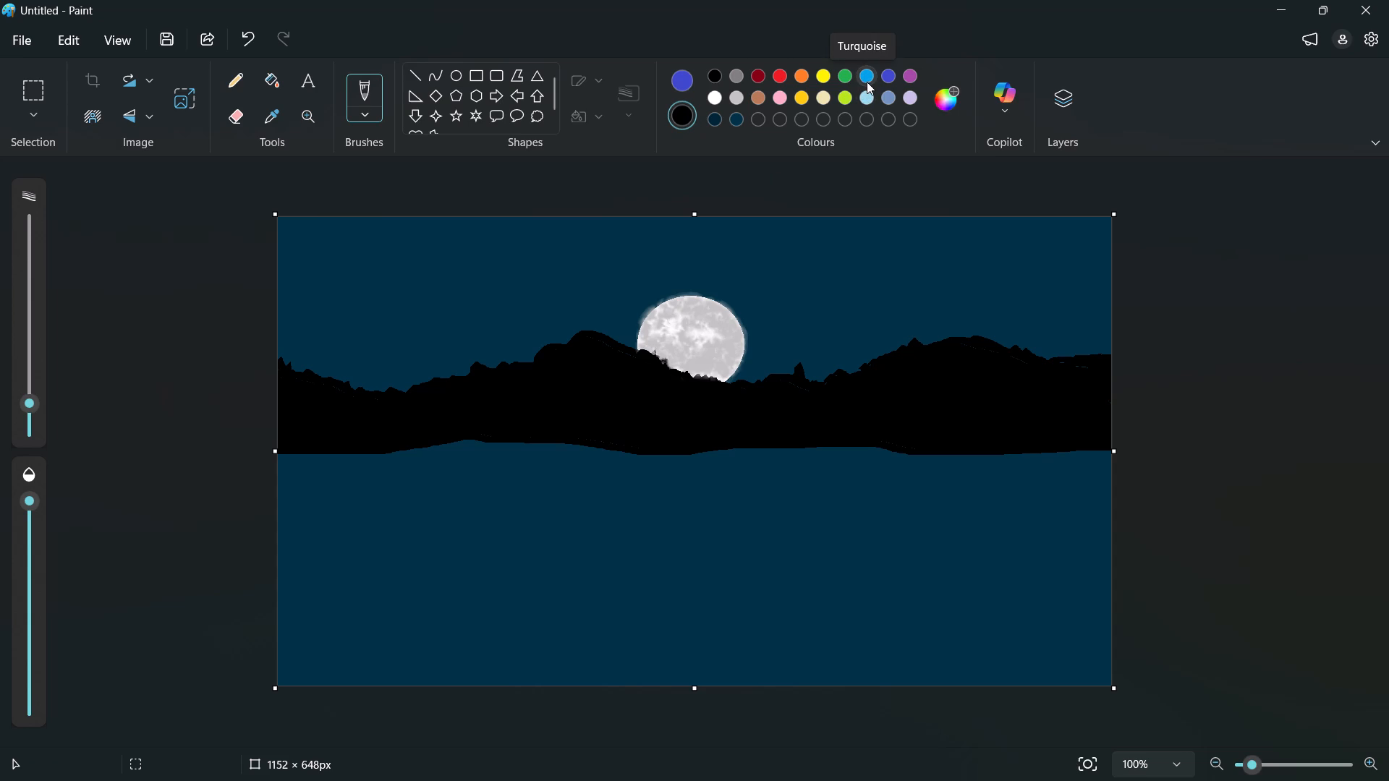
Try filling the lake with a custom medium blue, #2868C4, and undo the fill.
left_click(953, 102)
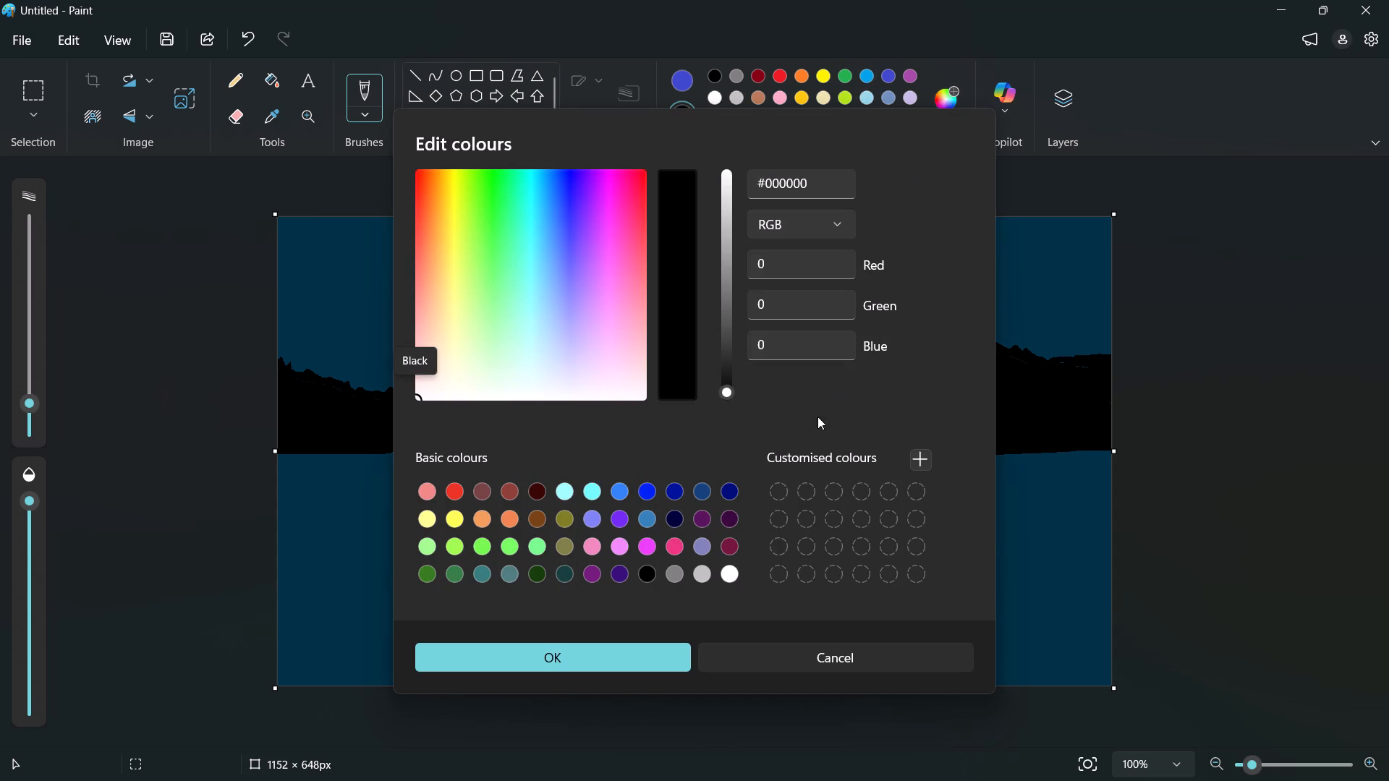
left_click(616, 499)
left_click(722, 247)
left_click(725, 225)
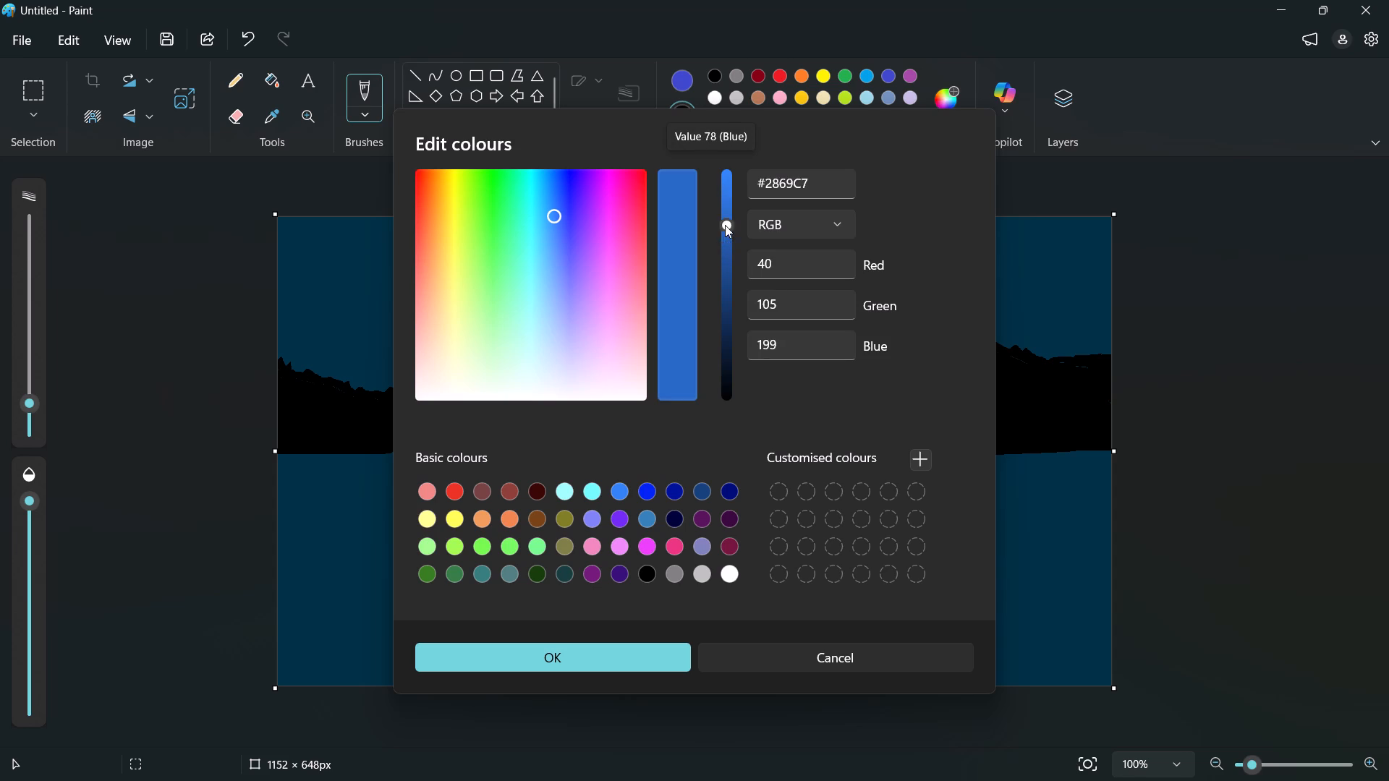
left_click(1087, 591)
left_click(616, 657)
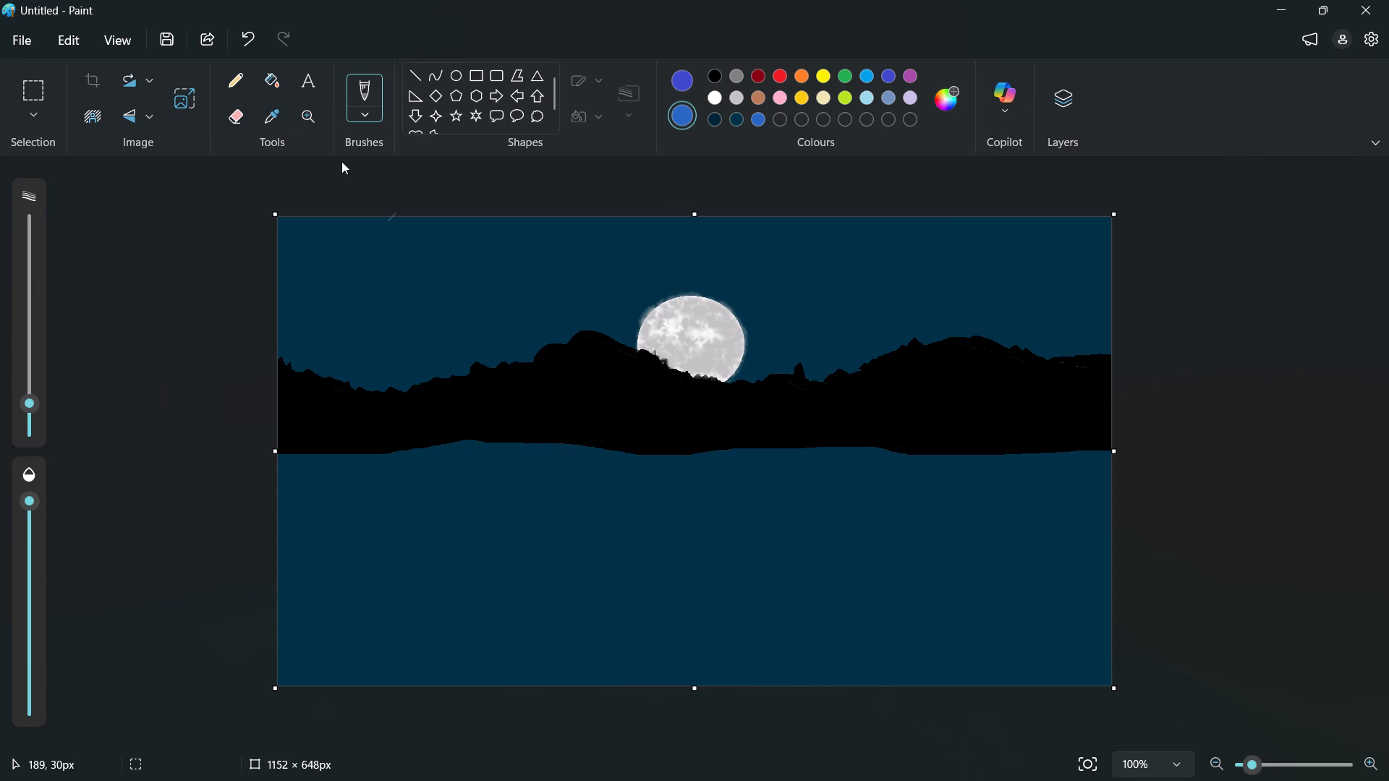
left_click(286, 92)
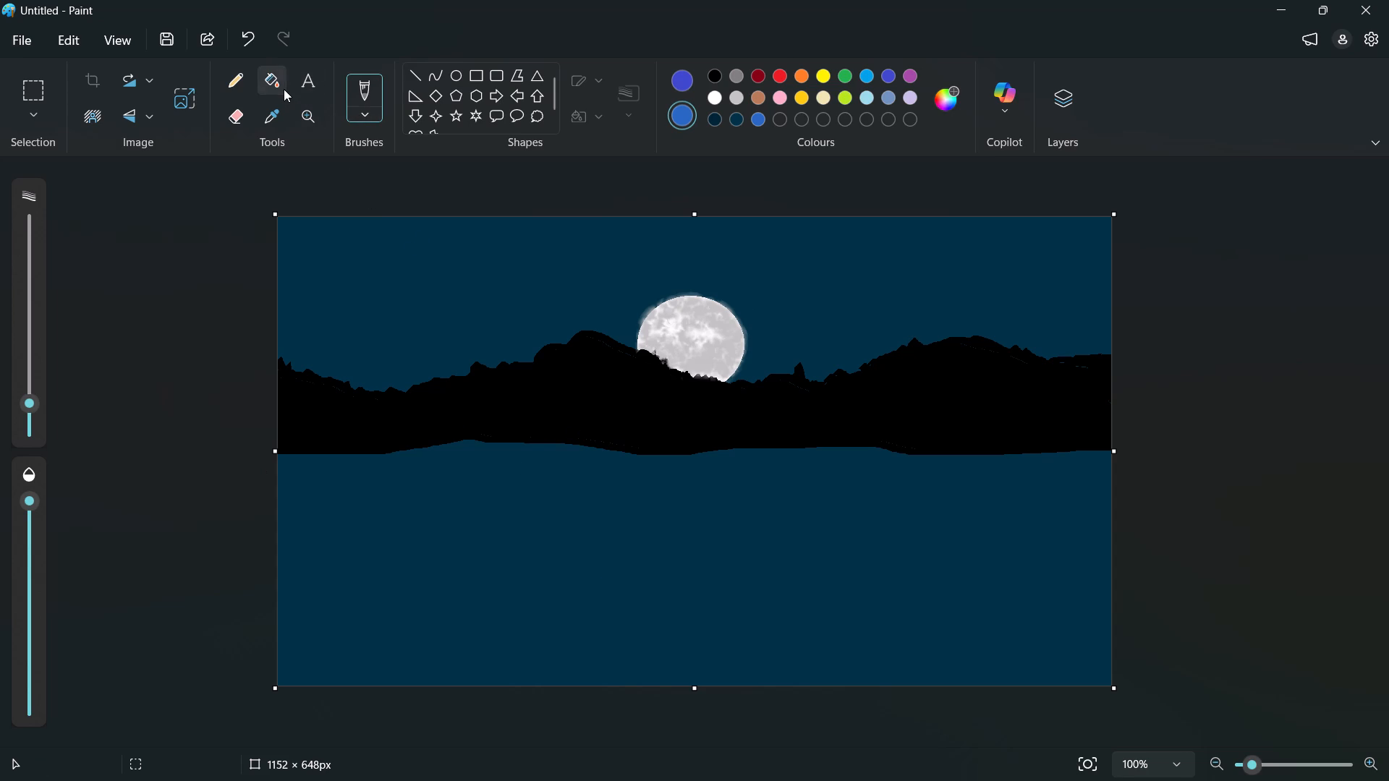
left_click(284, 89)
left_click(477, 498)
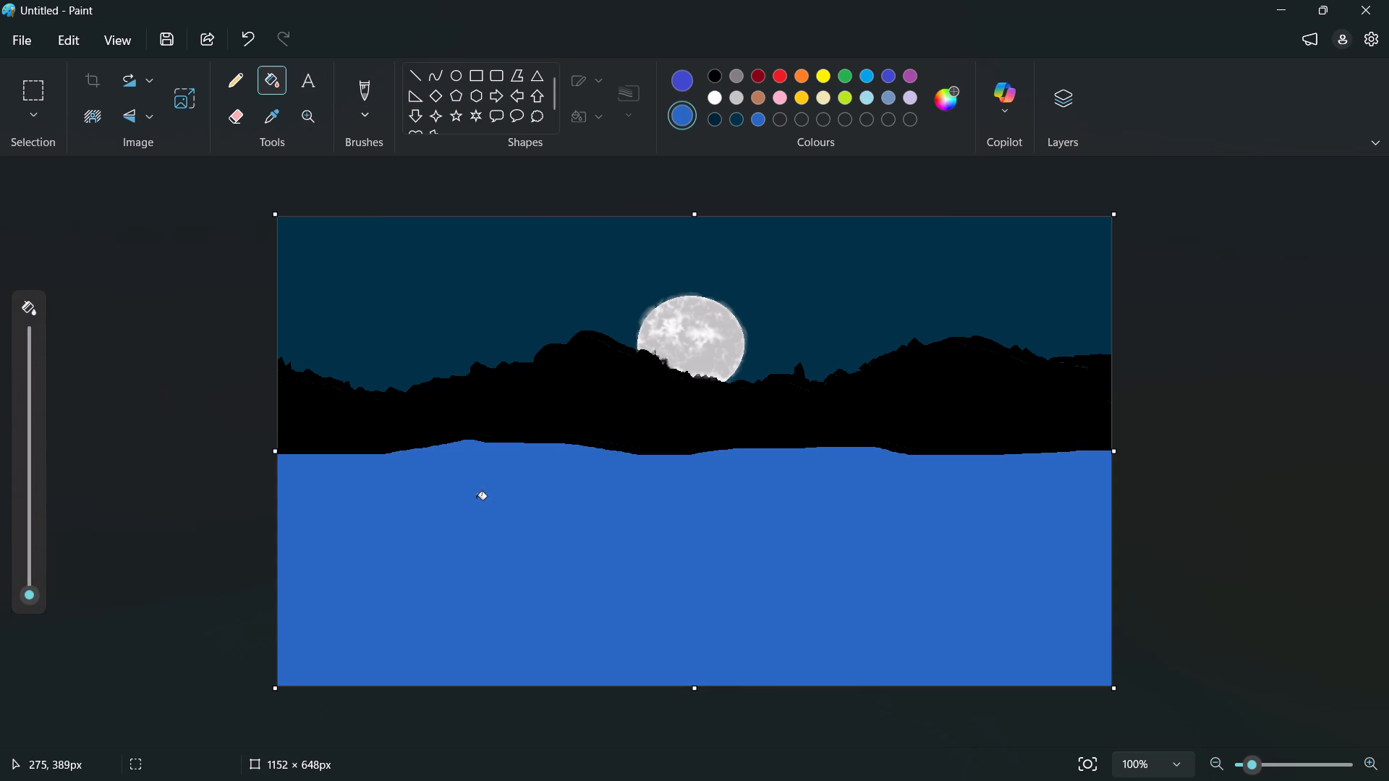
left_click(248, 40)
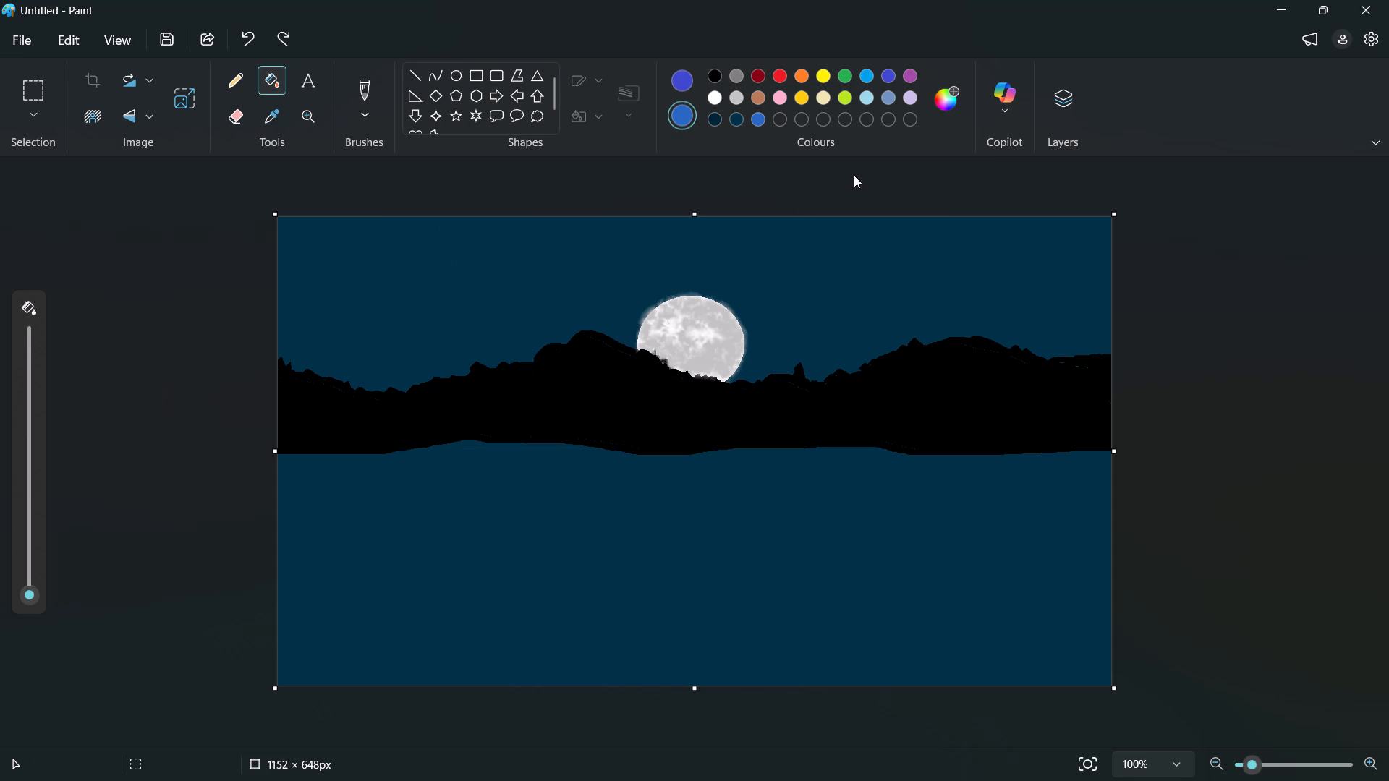
Mix a slightly darker turquoise, #0096D6, as a custom drawing colour.
left_click(870, 76)
left_click(951, 93)
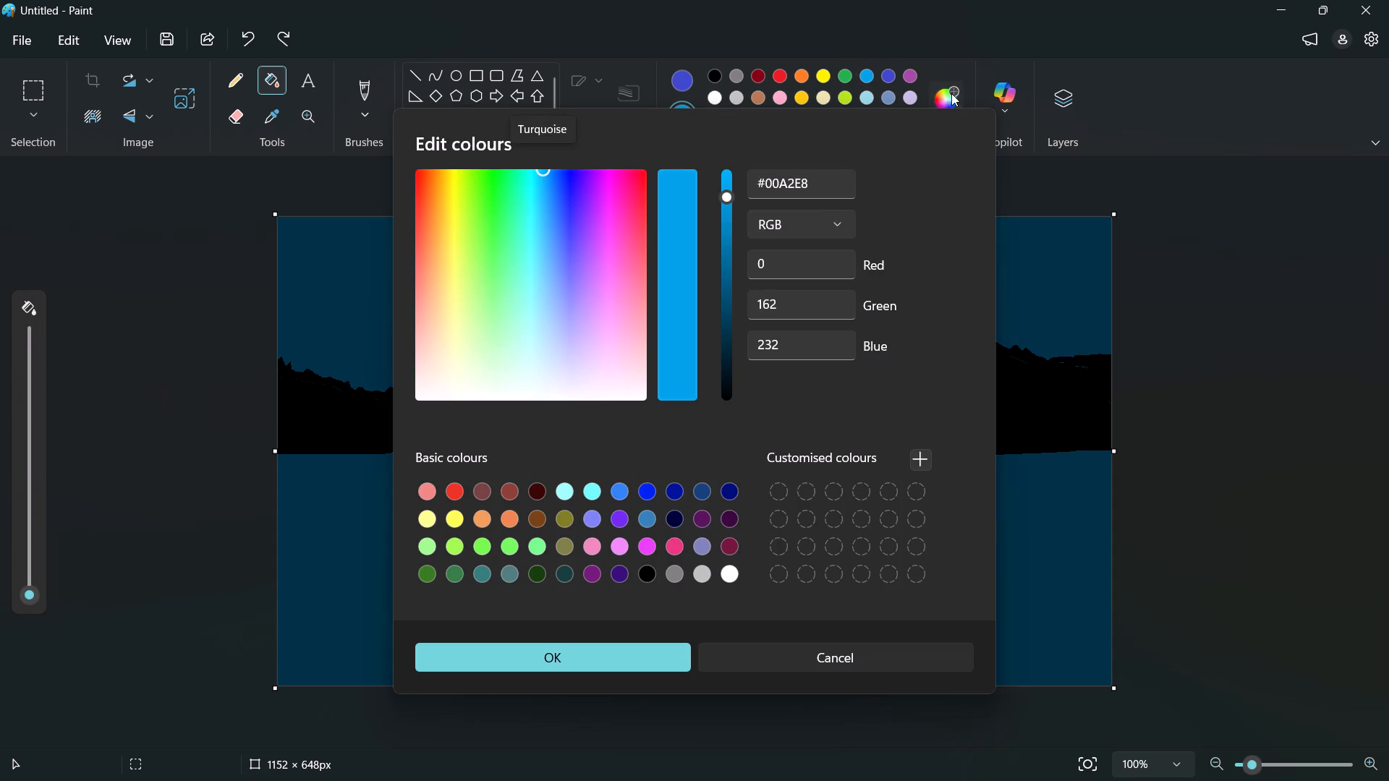
left_click(723, 234)
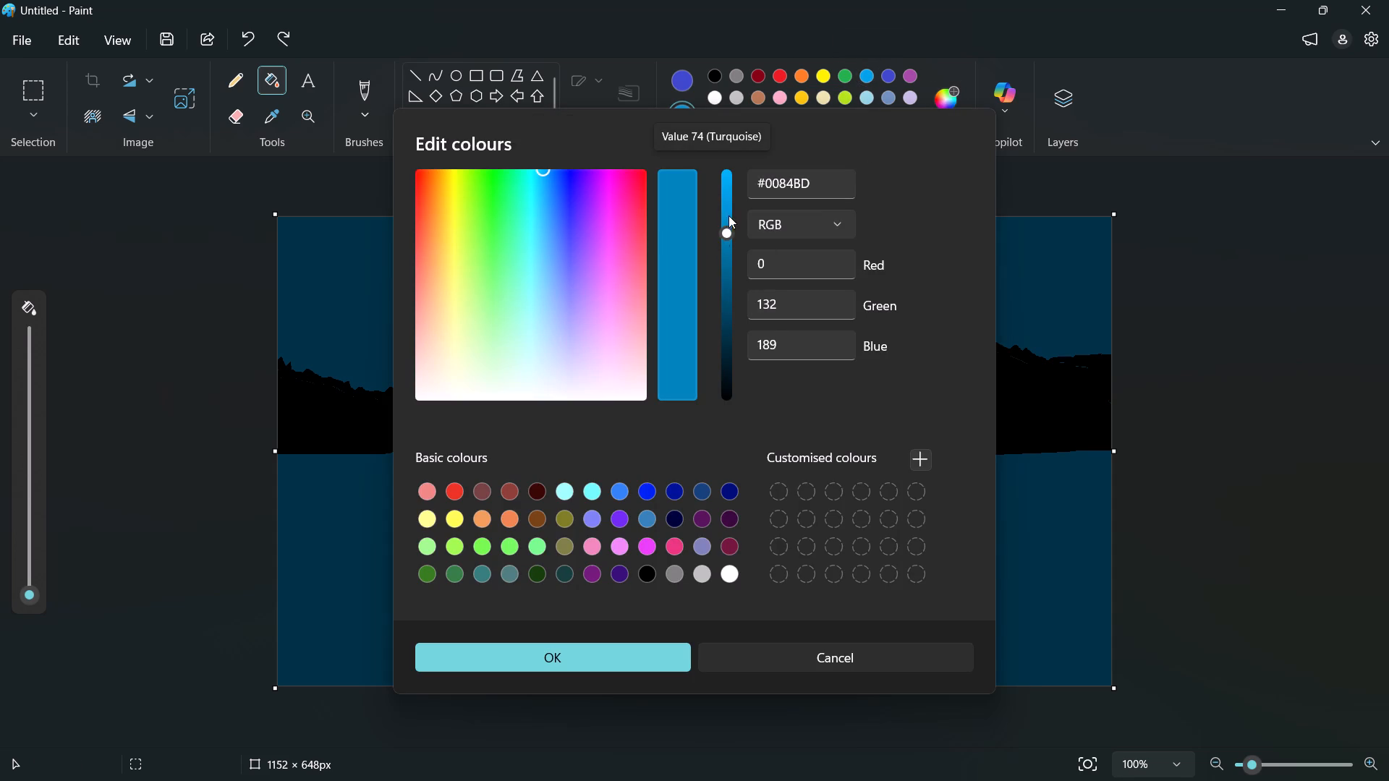
left_click(726, 211)
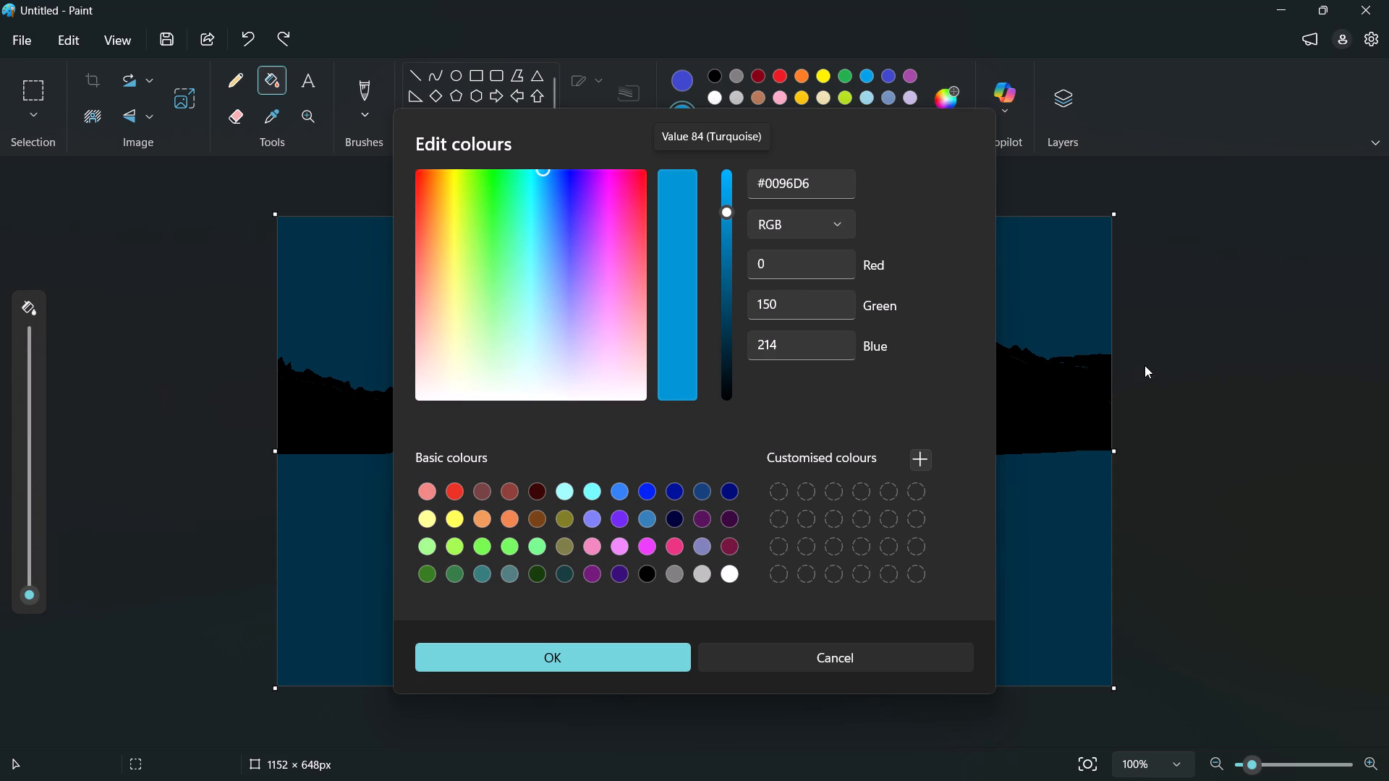
left_click(1154, 362)
left_click(535, 666)
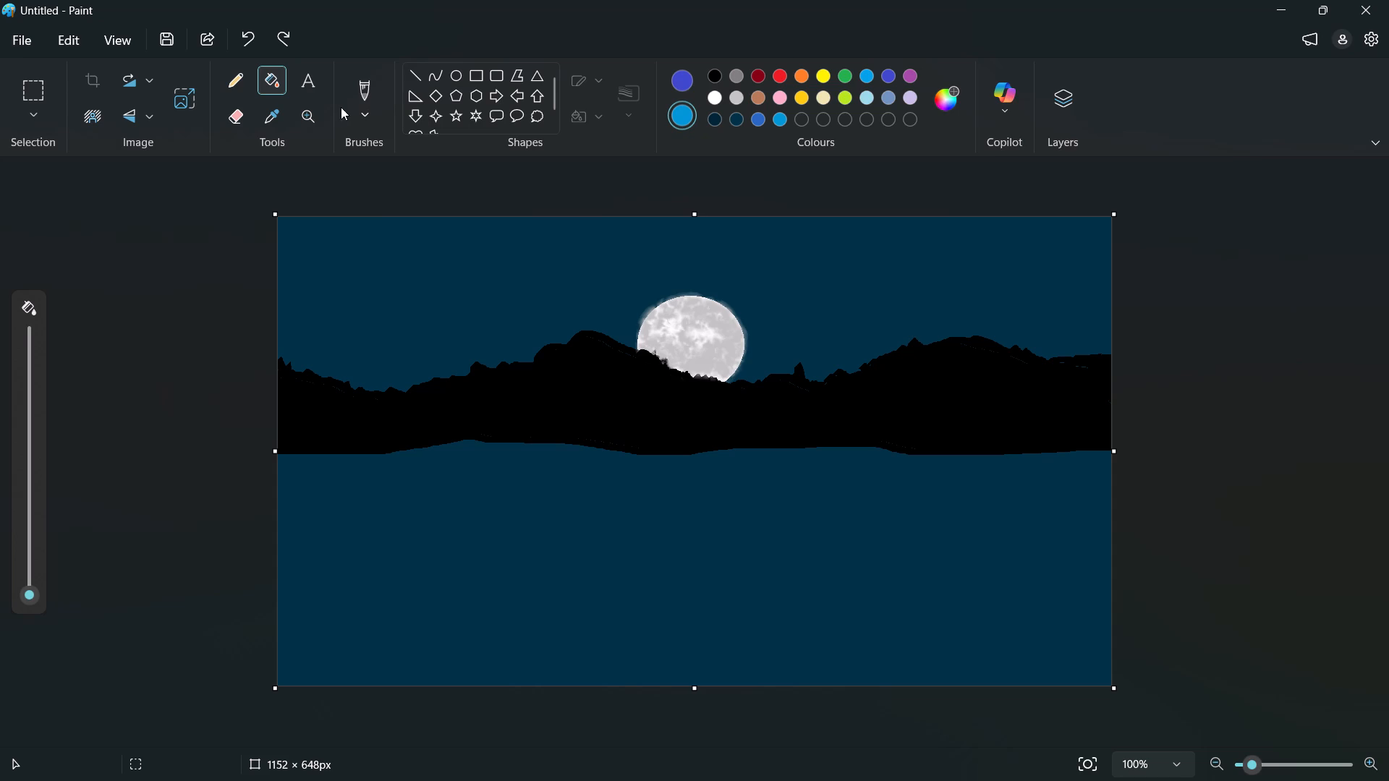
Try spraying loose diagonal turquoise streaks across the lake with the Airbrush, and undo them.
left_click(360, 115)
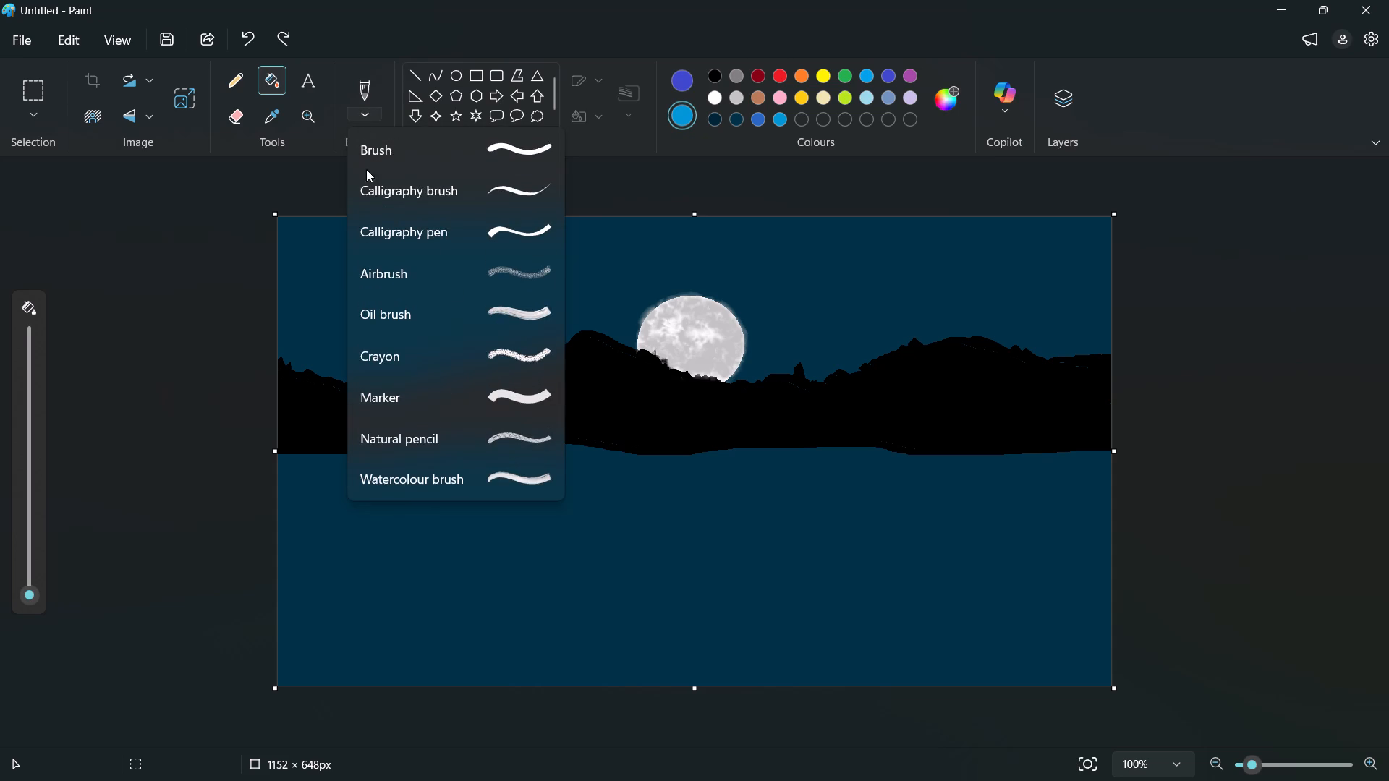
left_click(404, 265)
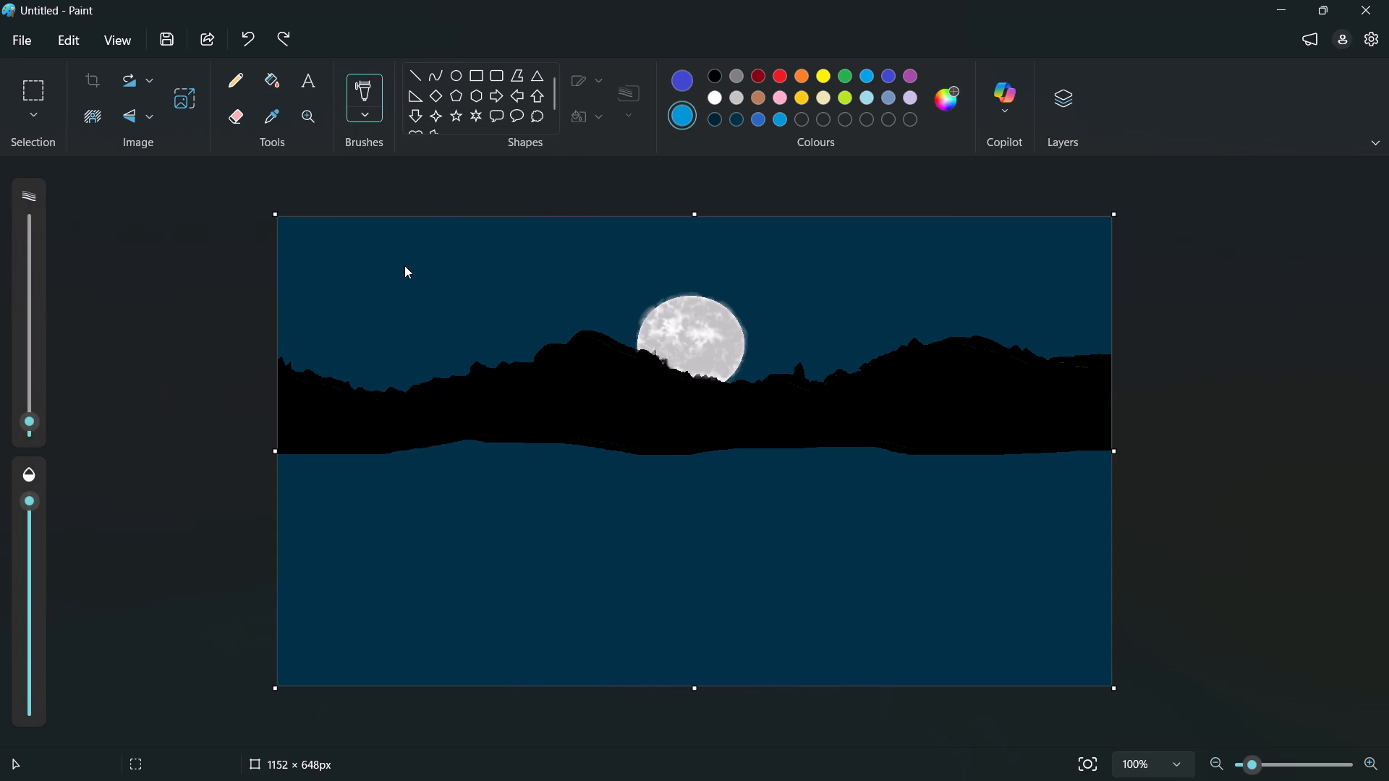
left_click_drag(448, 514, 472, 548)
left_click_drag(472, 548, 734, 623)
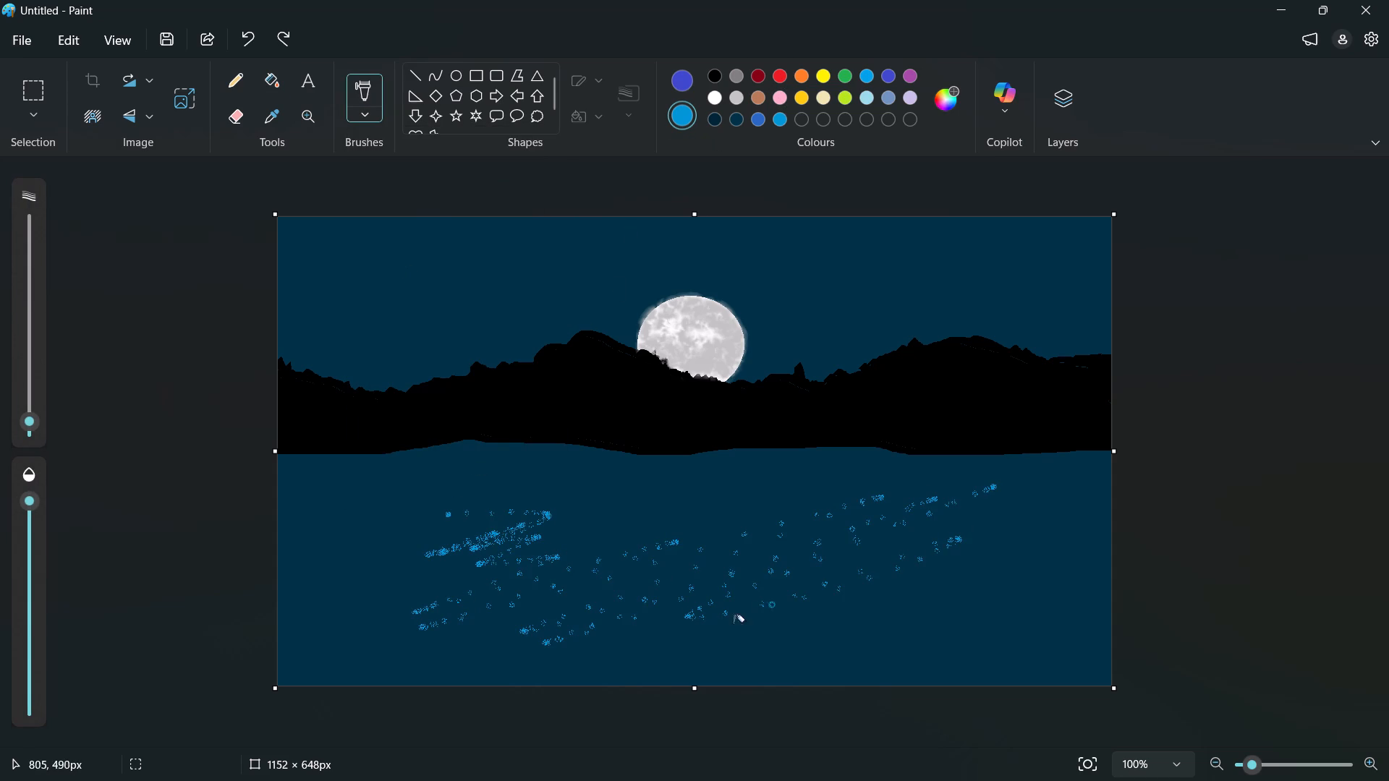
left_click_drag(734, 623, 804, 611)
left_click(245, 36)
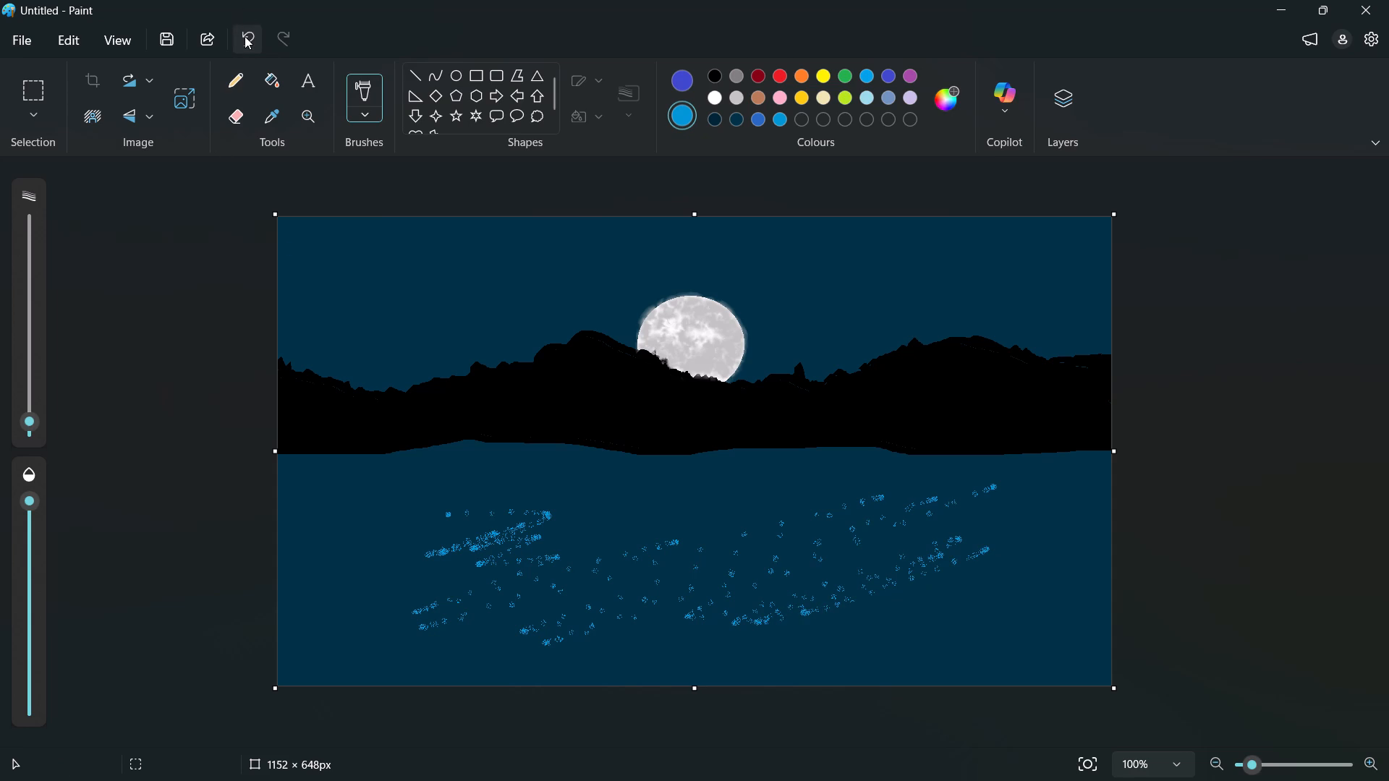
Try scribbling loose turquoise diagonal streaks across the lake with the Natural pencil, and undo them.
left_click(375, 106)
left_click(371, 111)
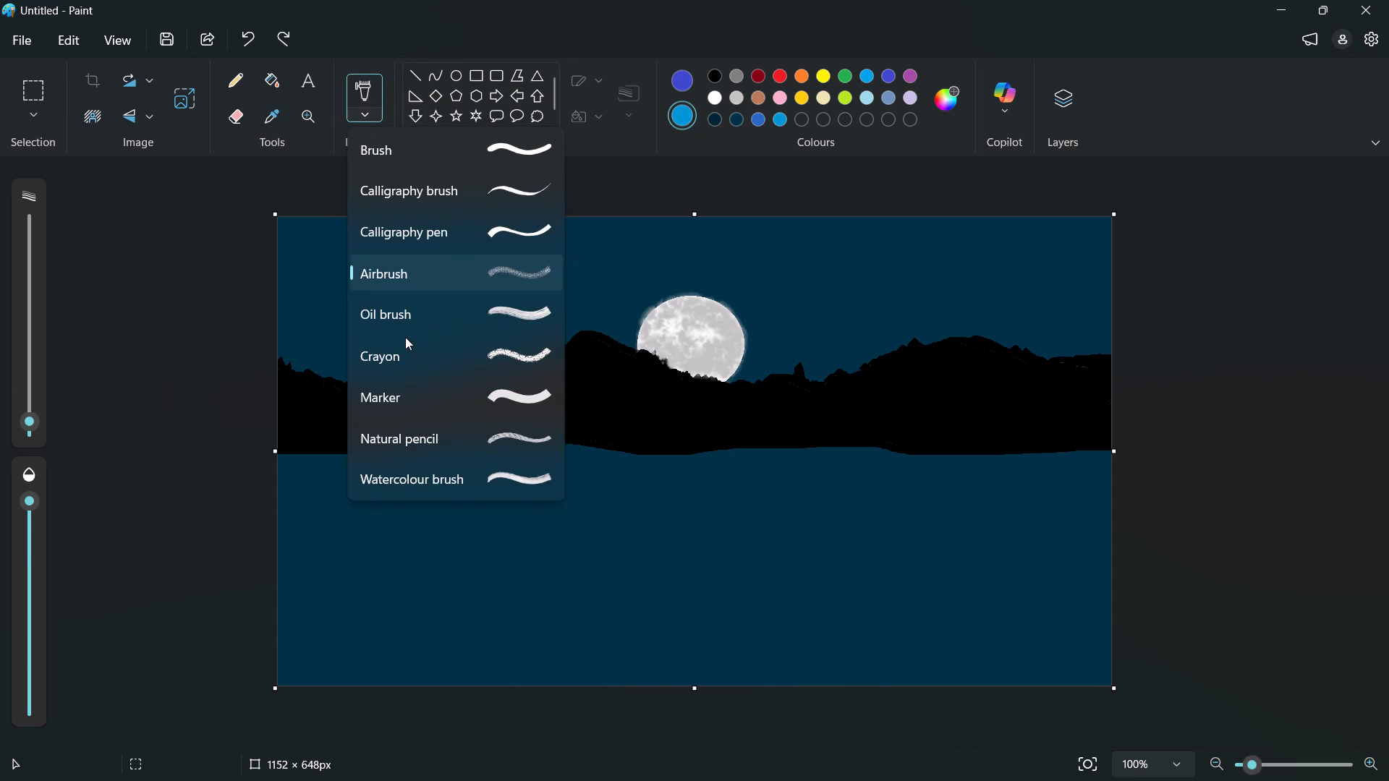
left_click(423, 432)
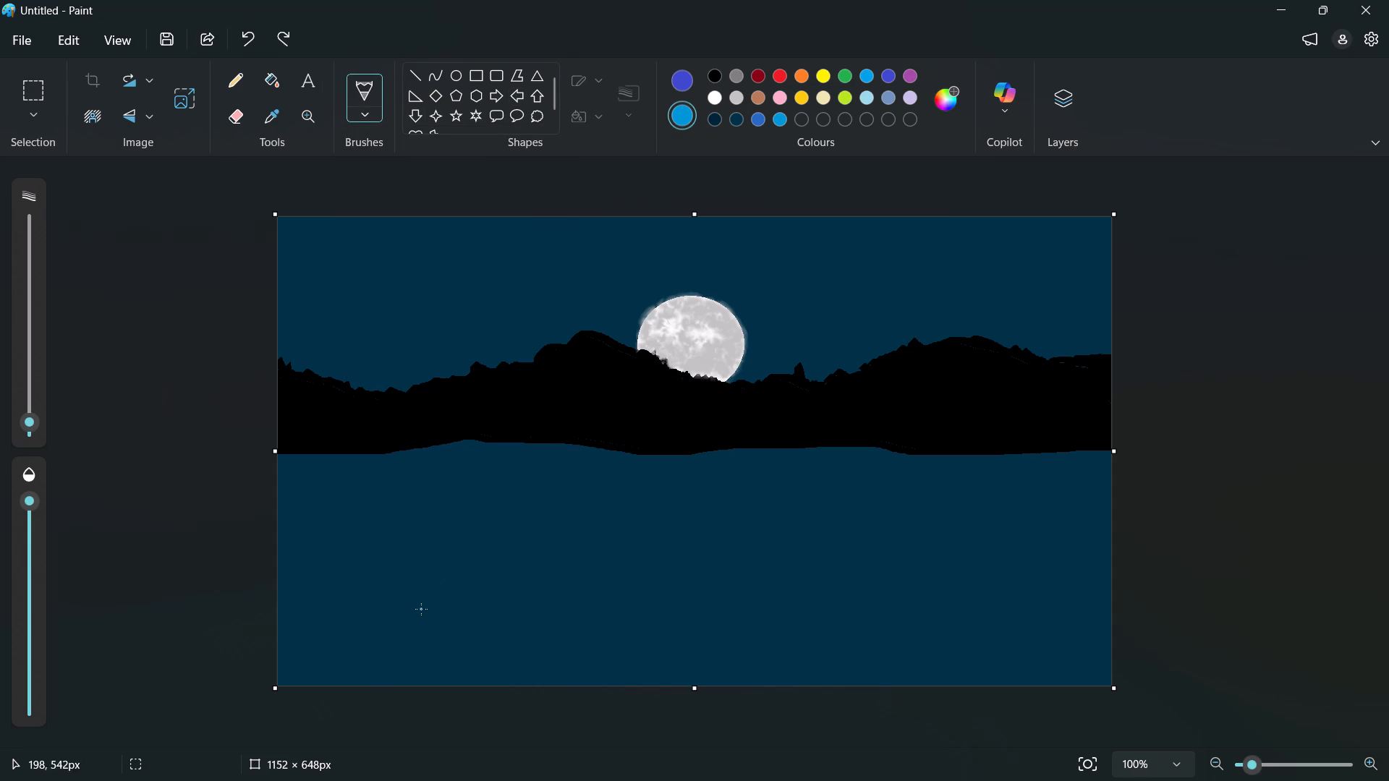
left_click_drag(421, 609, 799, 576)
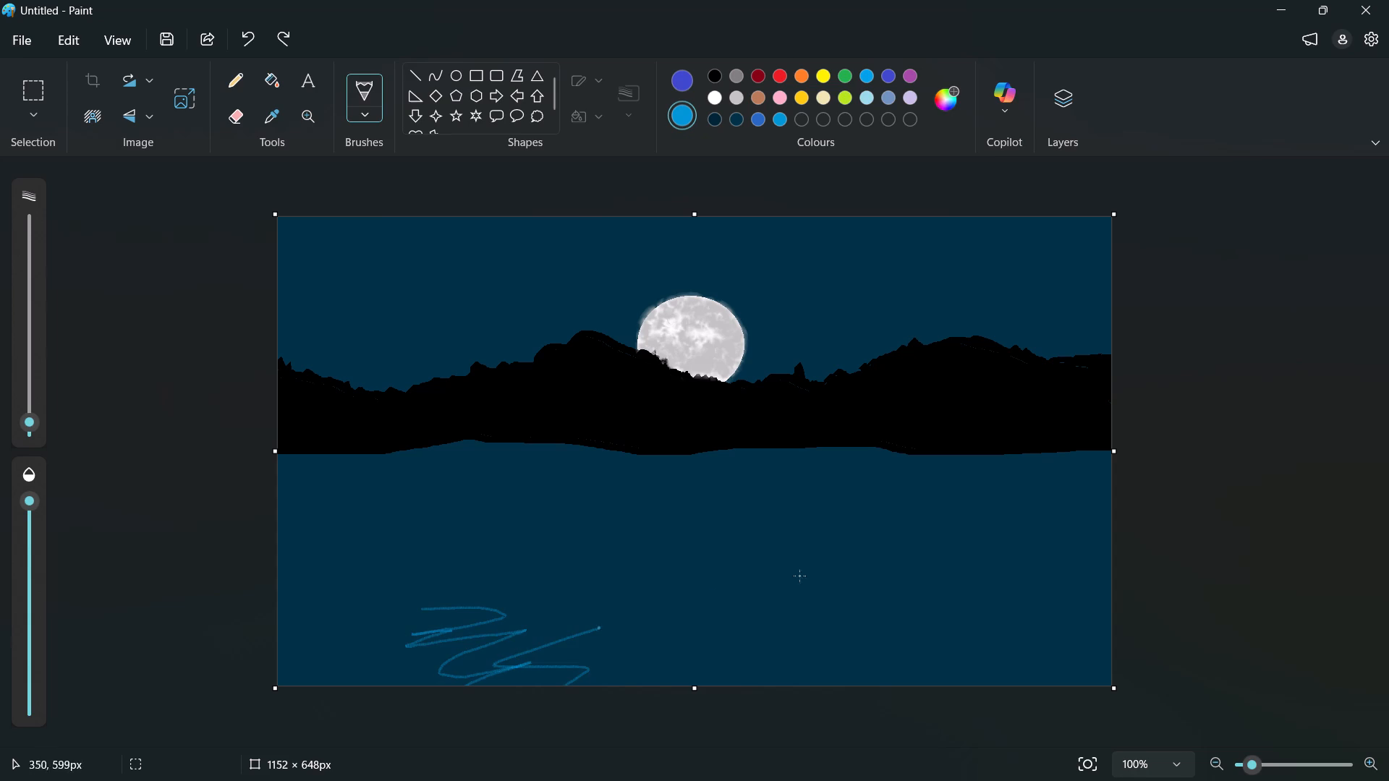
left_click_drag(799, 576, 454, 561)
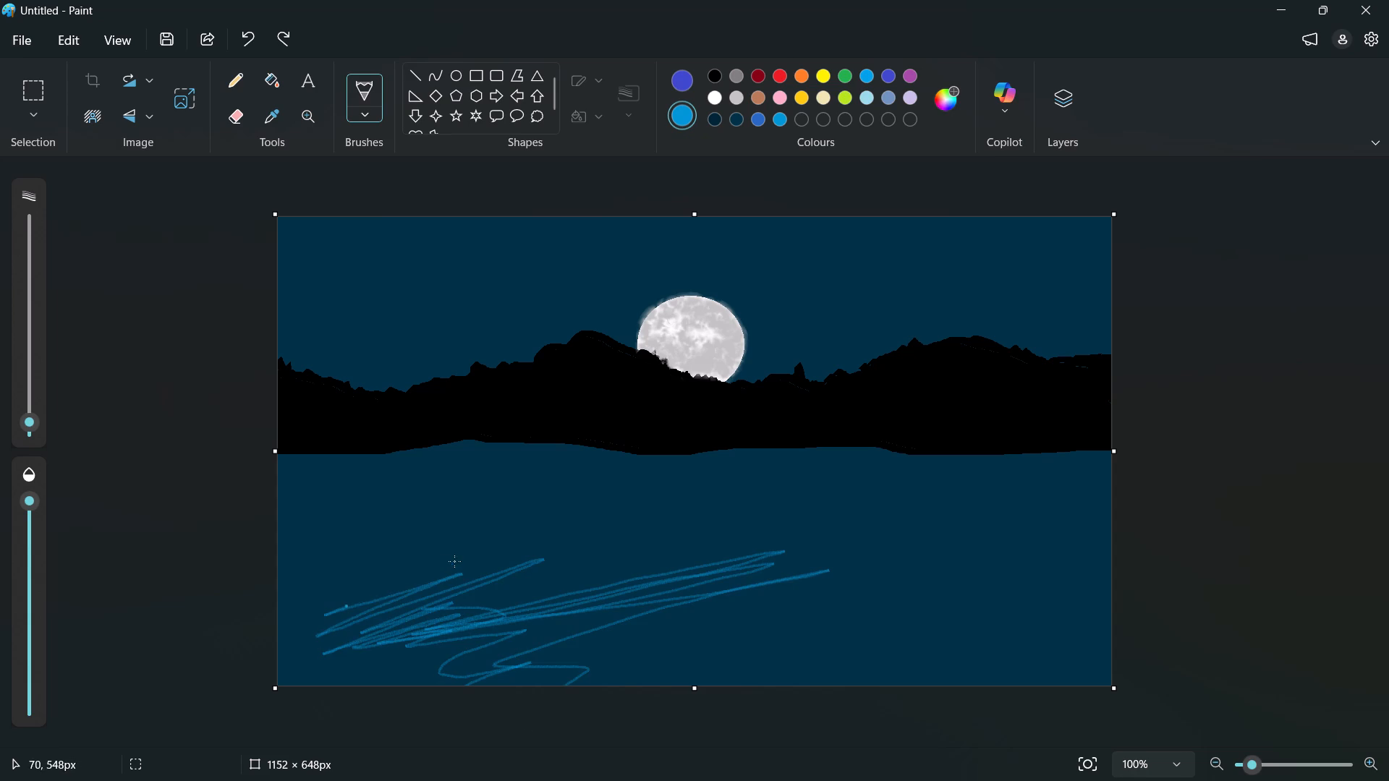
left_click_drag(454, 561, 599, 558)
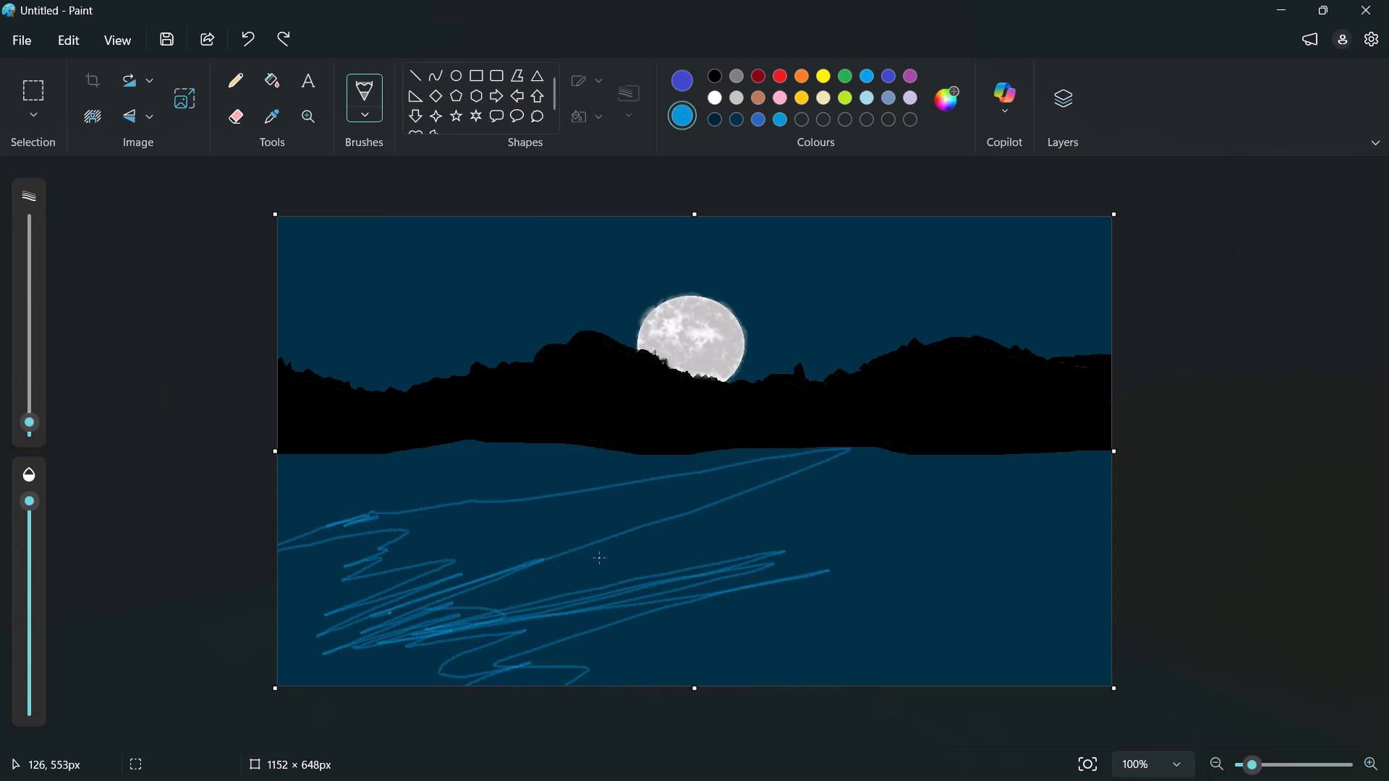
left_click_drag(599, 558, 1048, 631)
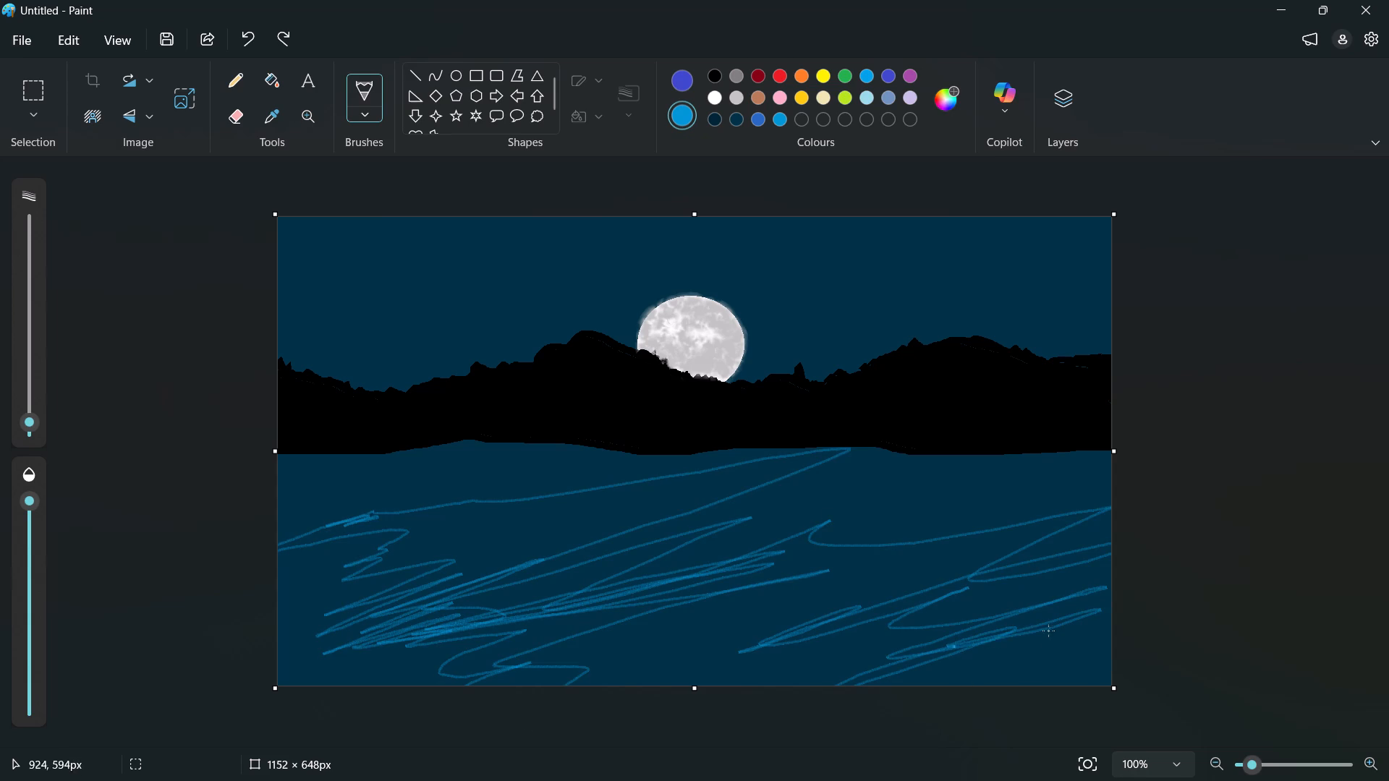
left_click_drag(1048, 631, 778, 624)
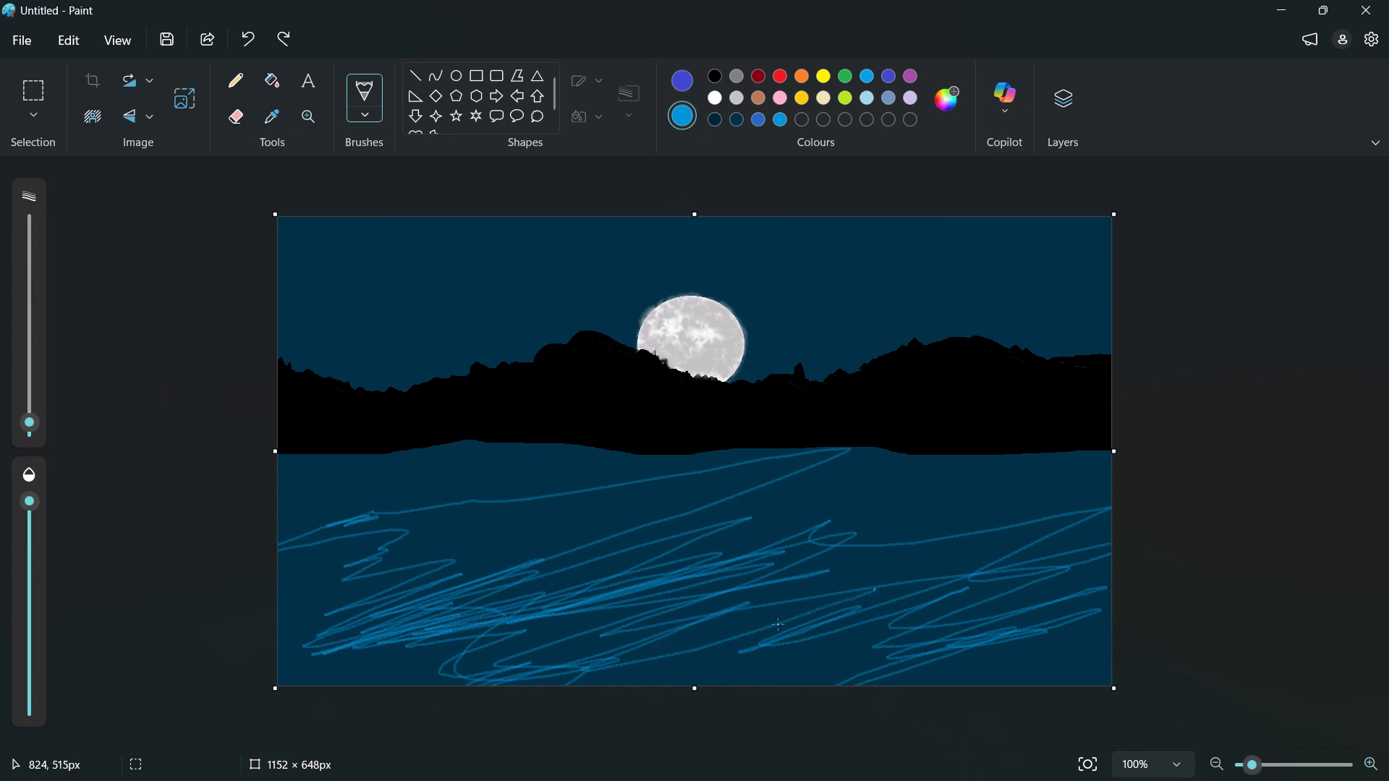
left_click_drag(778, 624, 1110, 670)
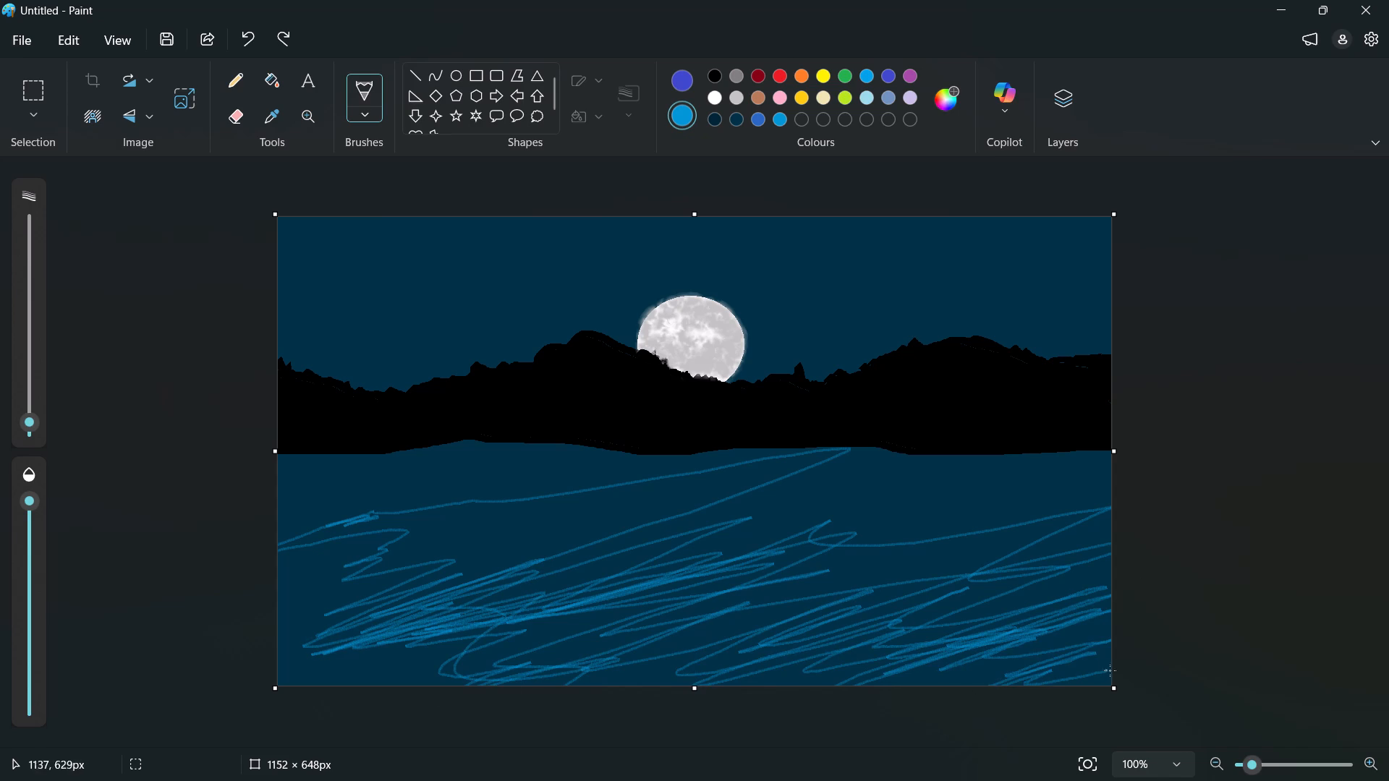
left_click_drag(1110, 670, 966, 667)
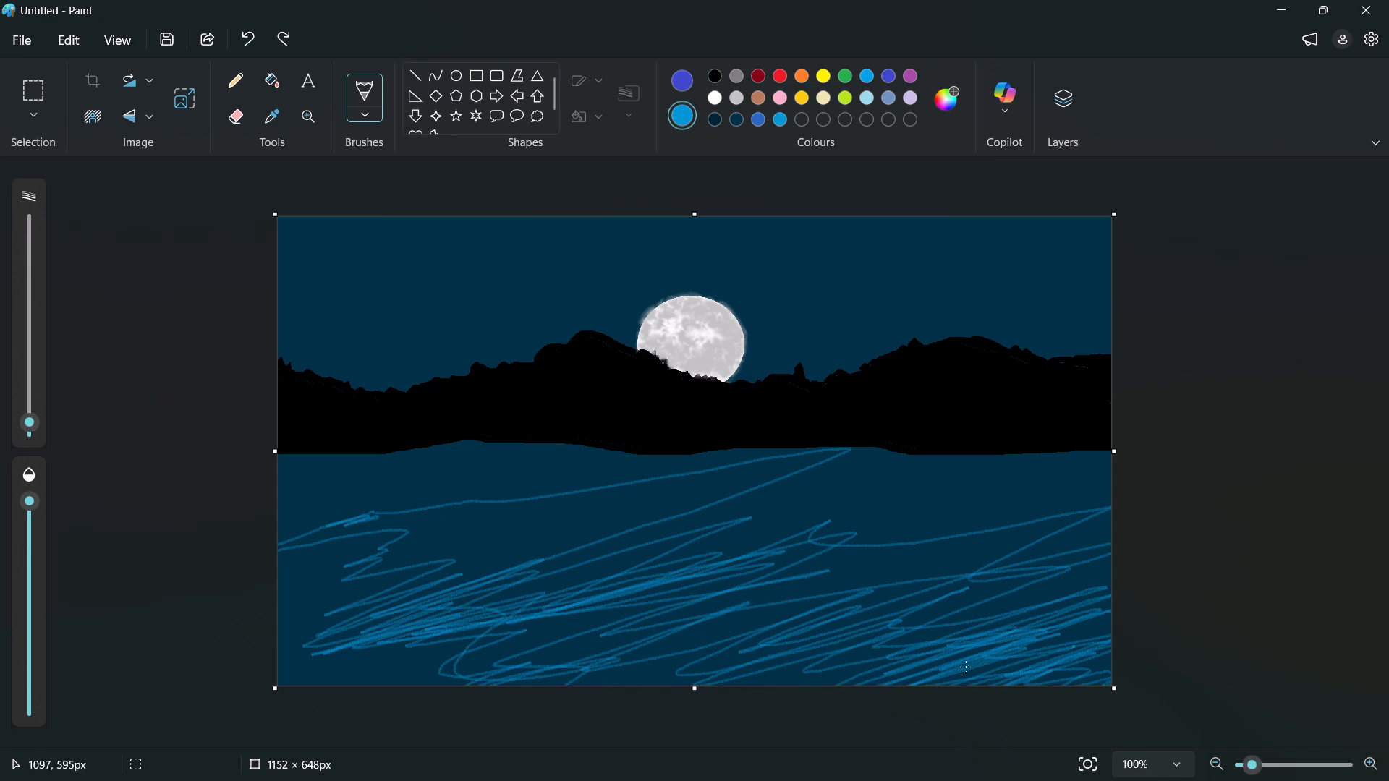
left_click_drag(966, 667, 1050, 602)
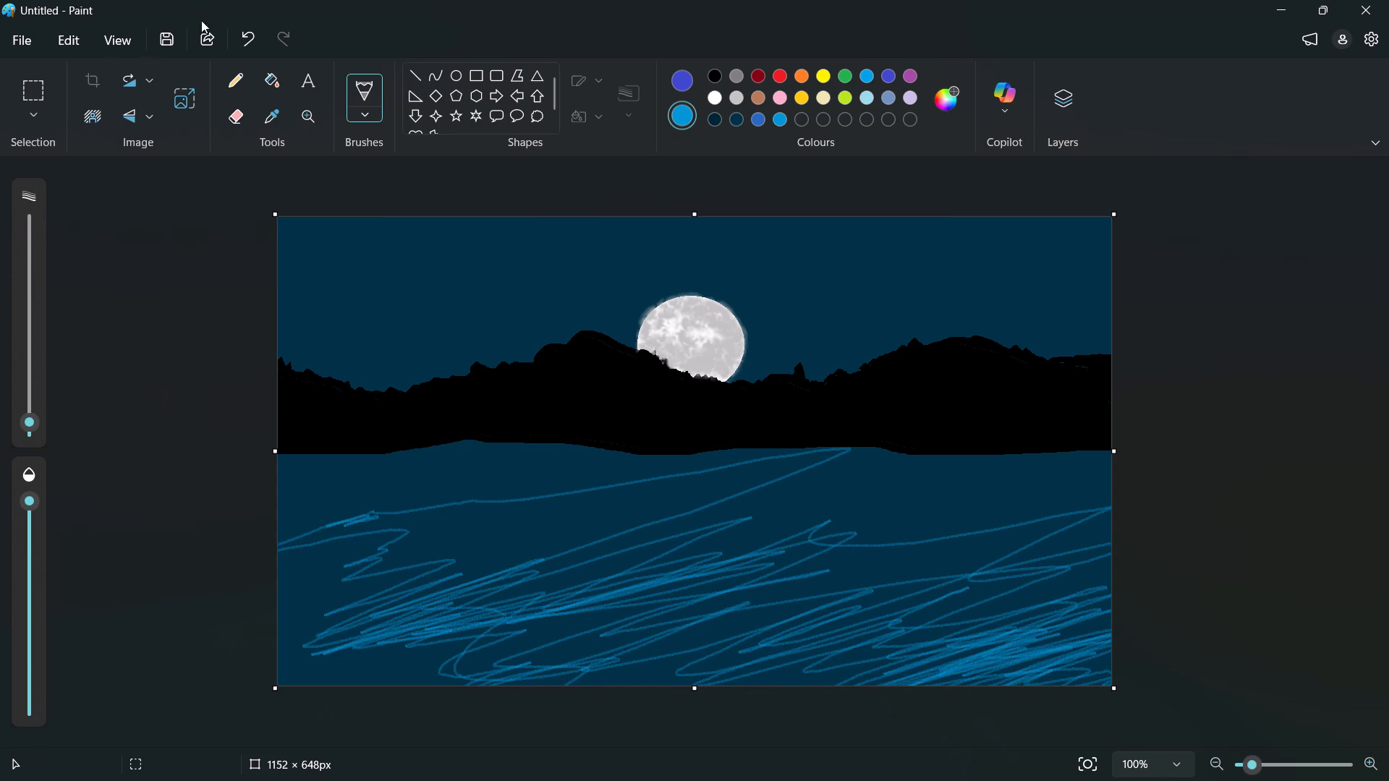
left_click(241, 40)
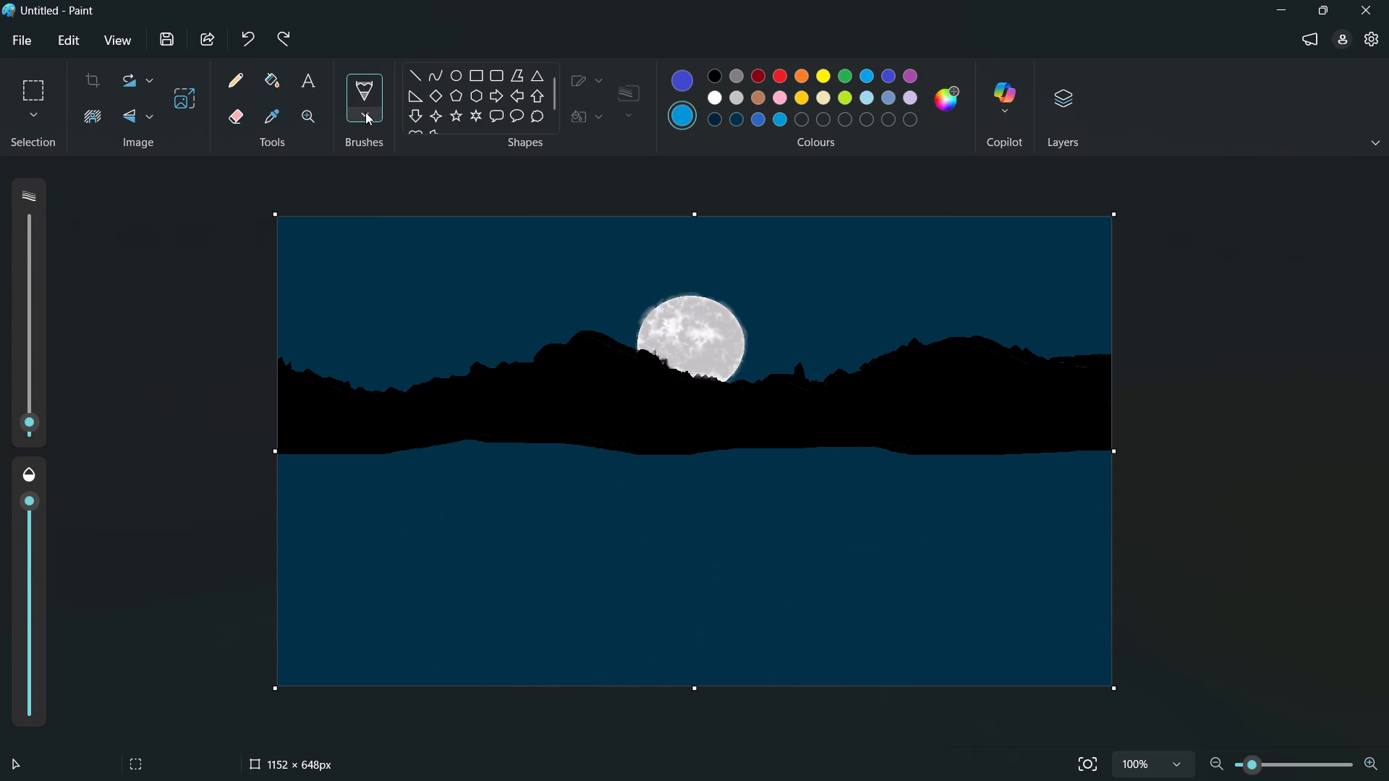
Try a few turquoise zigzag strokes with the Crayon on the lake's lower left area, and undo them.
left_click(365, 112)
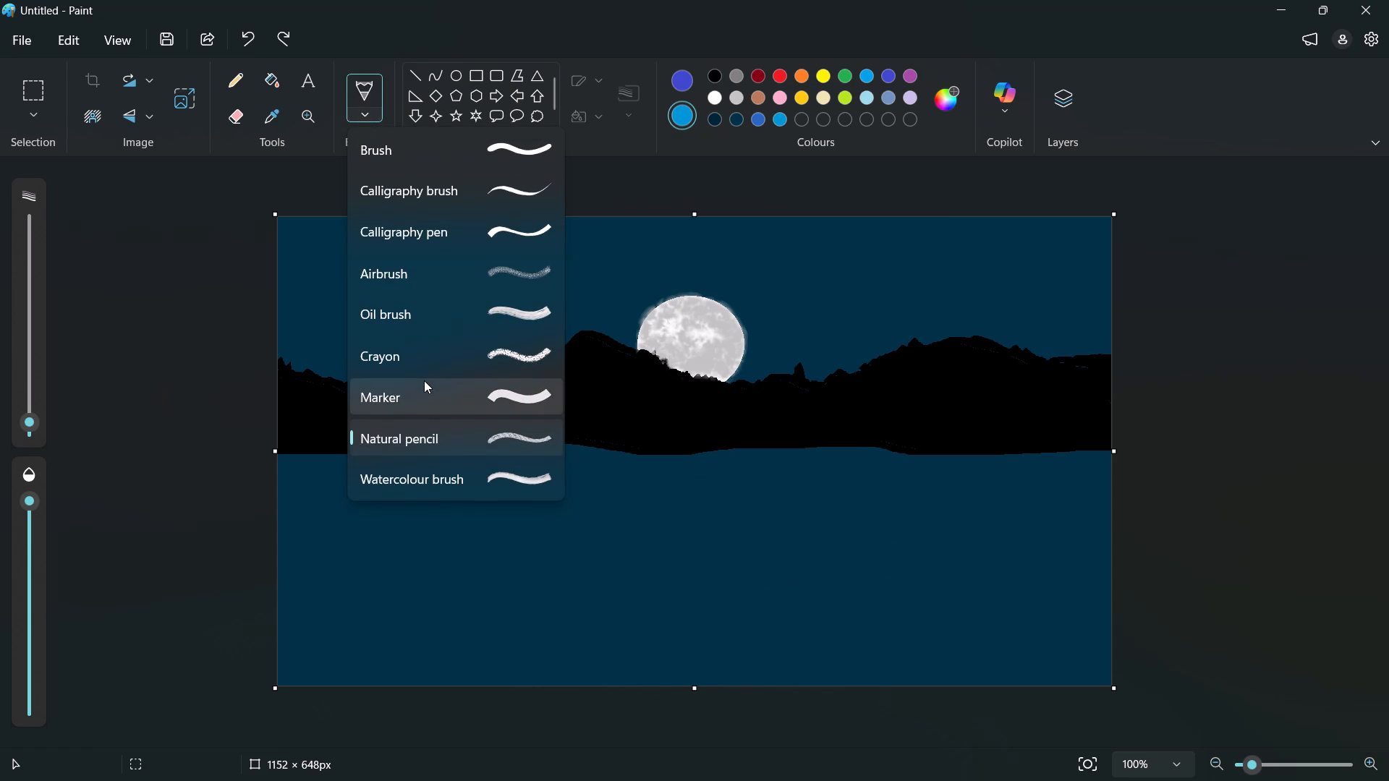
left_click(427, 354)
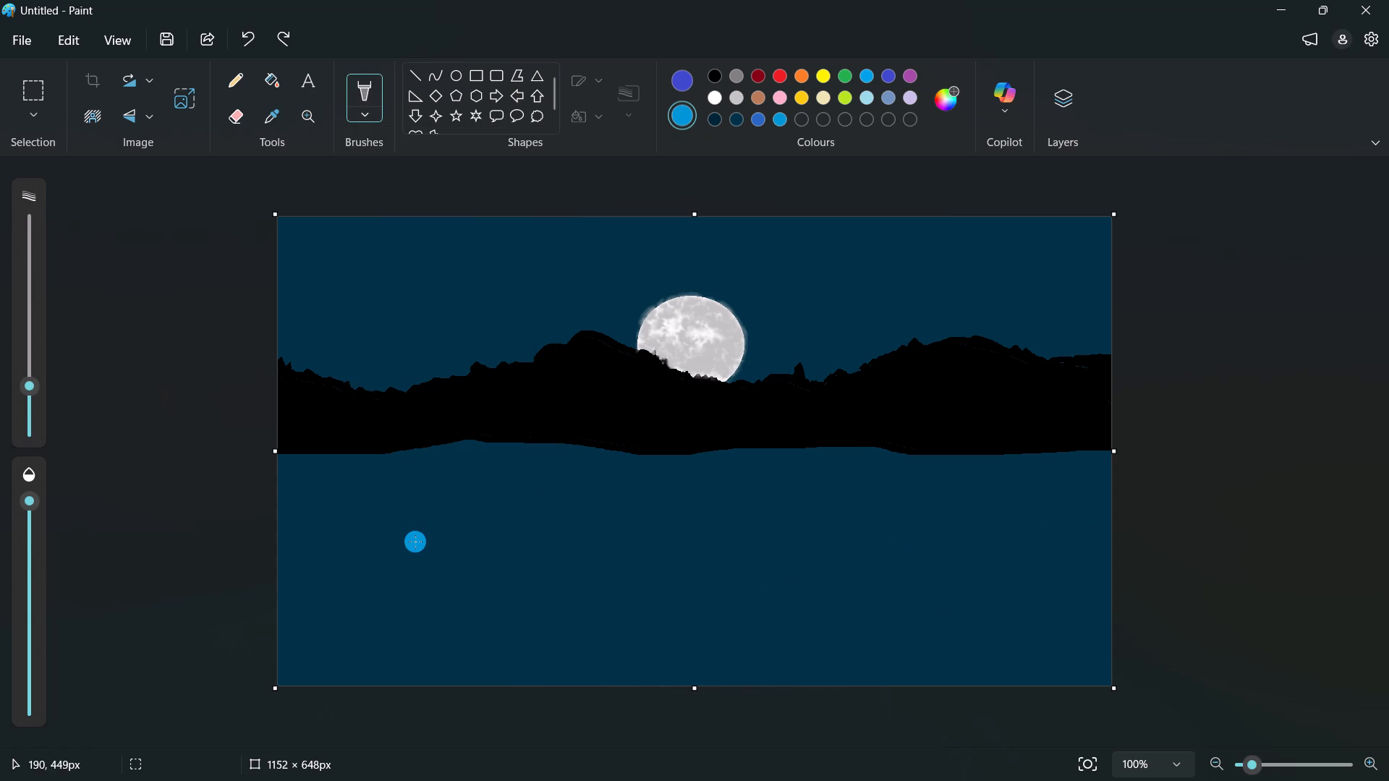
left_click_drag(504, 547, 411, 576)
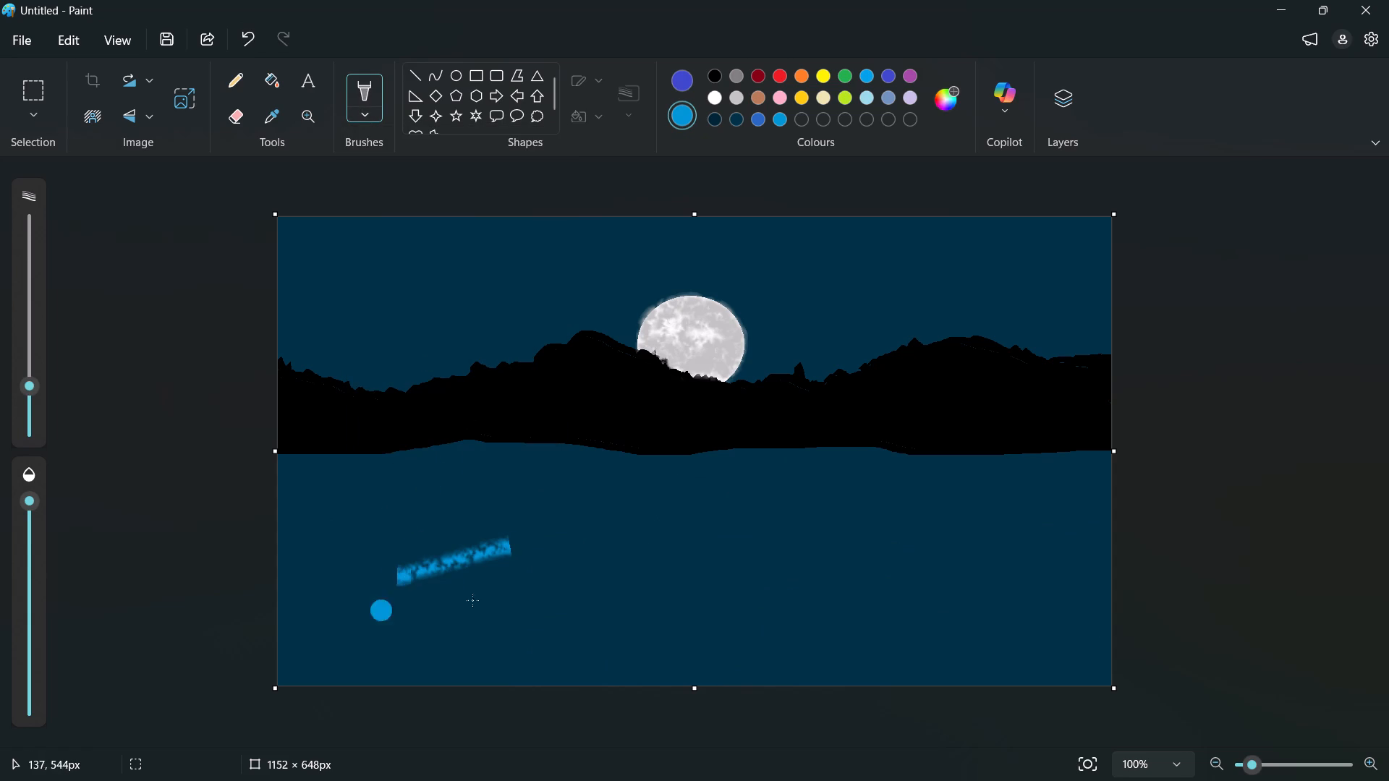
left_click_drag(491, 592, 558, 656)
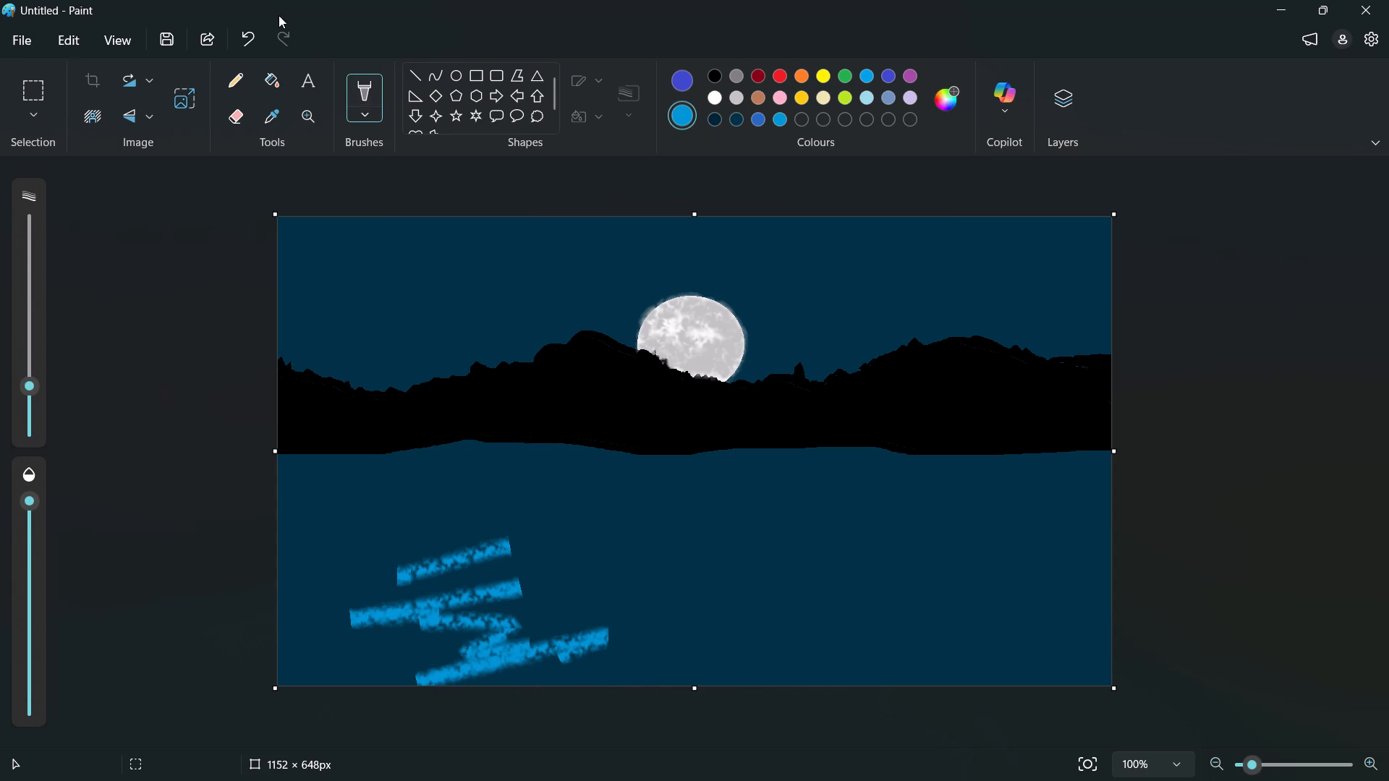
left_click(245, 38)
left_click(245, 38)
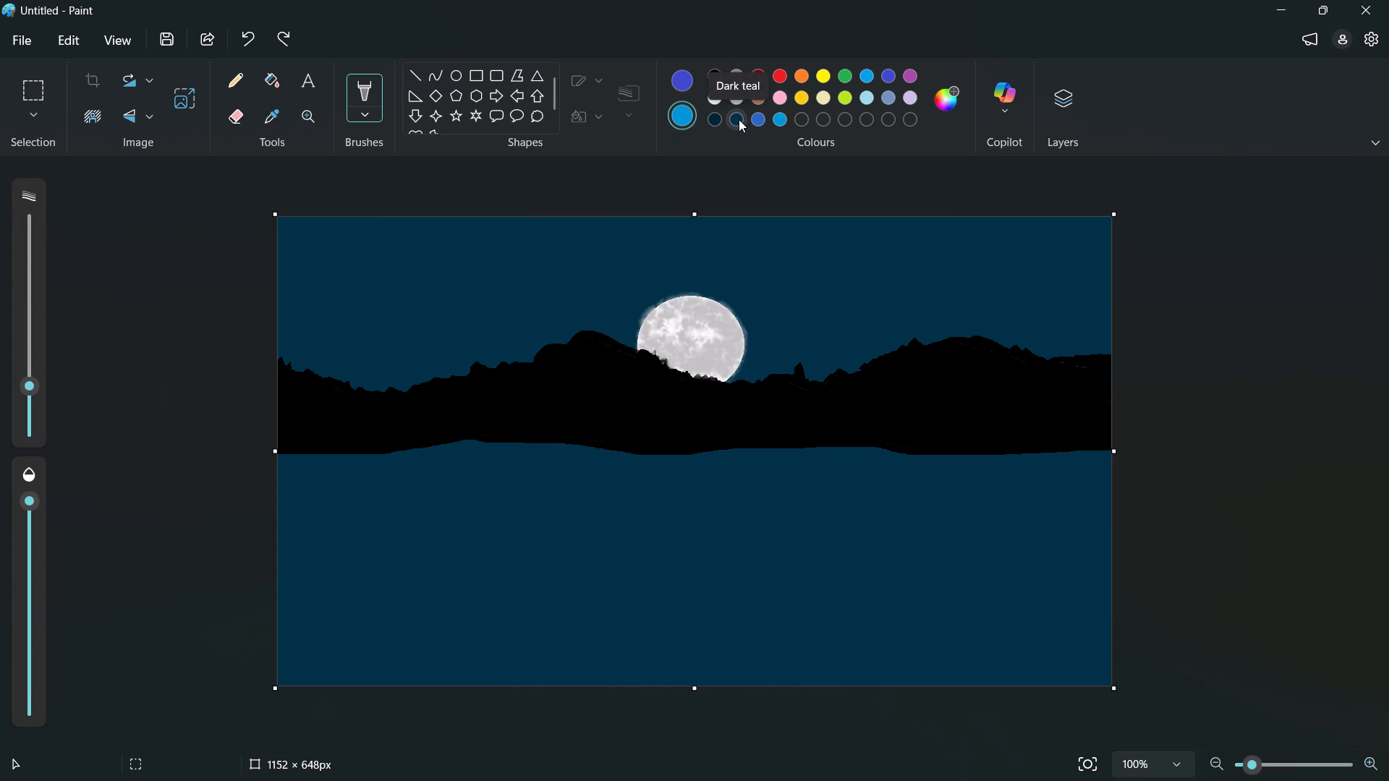
Paint a textured white half-moon reflection with the Crayon on the lake, directly below the moon and against the black shoreline.
left_click(713, 102)
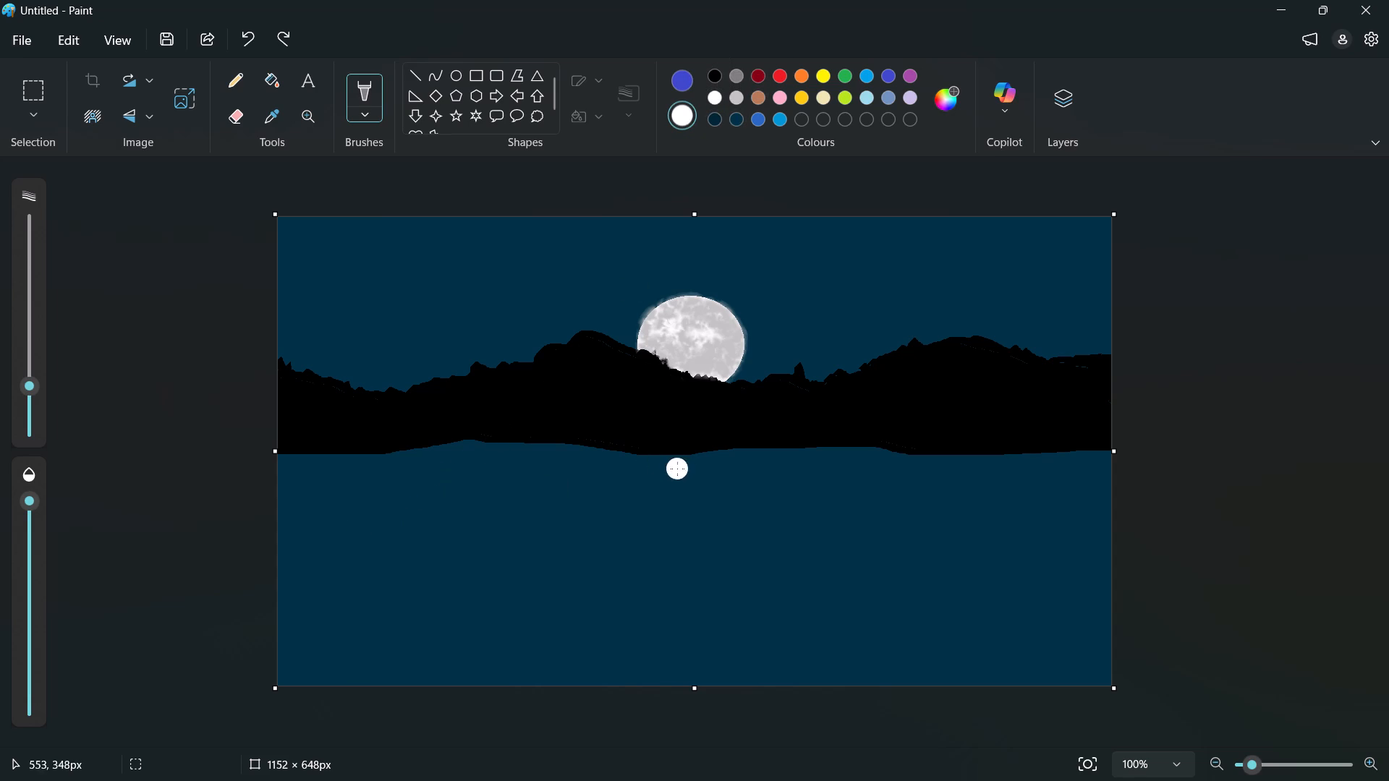
left_click_drag(662, 471, 671, 495)
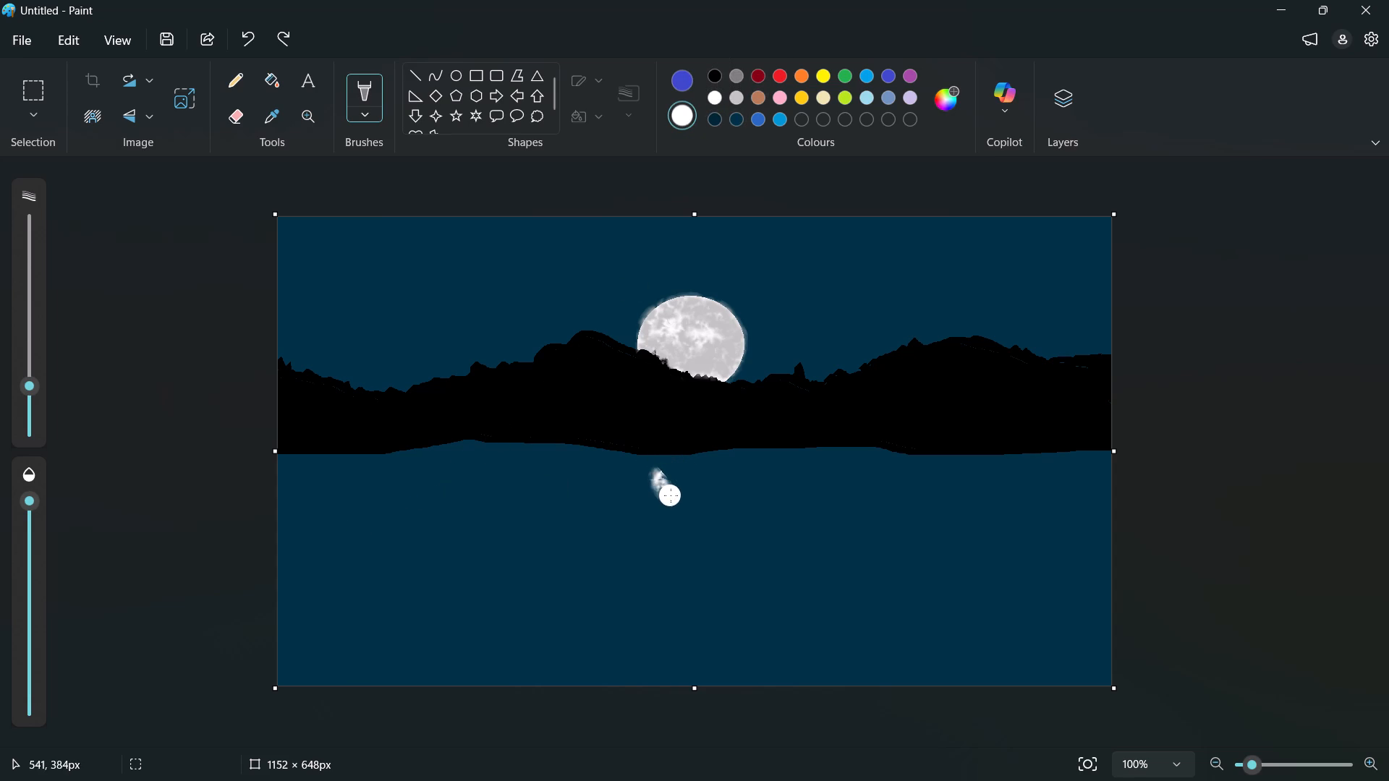
left_click_drag(671, 495, 702, 459)
left_click_drag(702, 459, 718, 474)
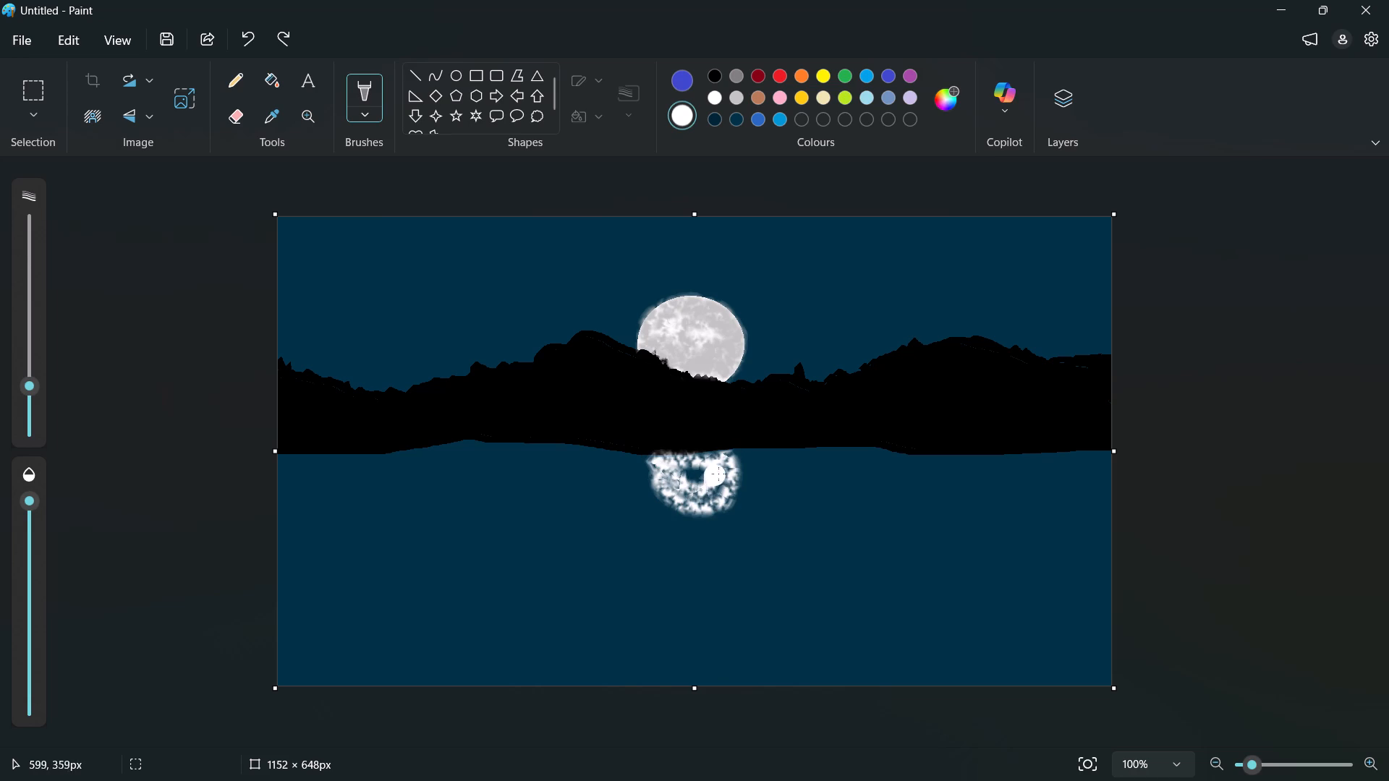
left_click_drag(718, 474, 657, 469)
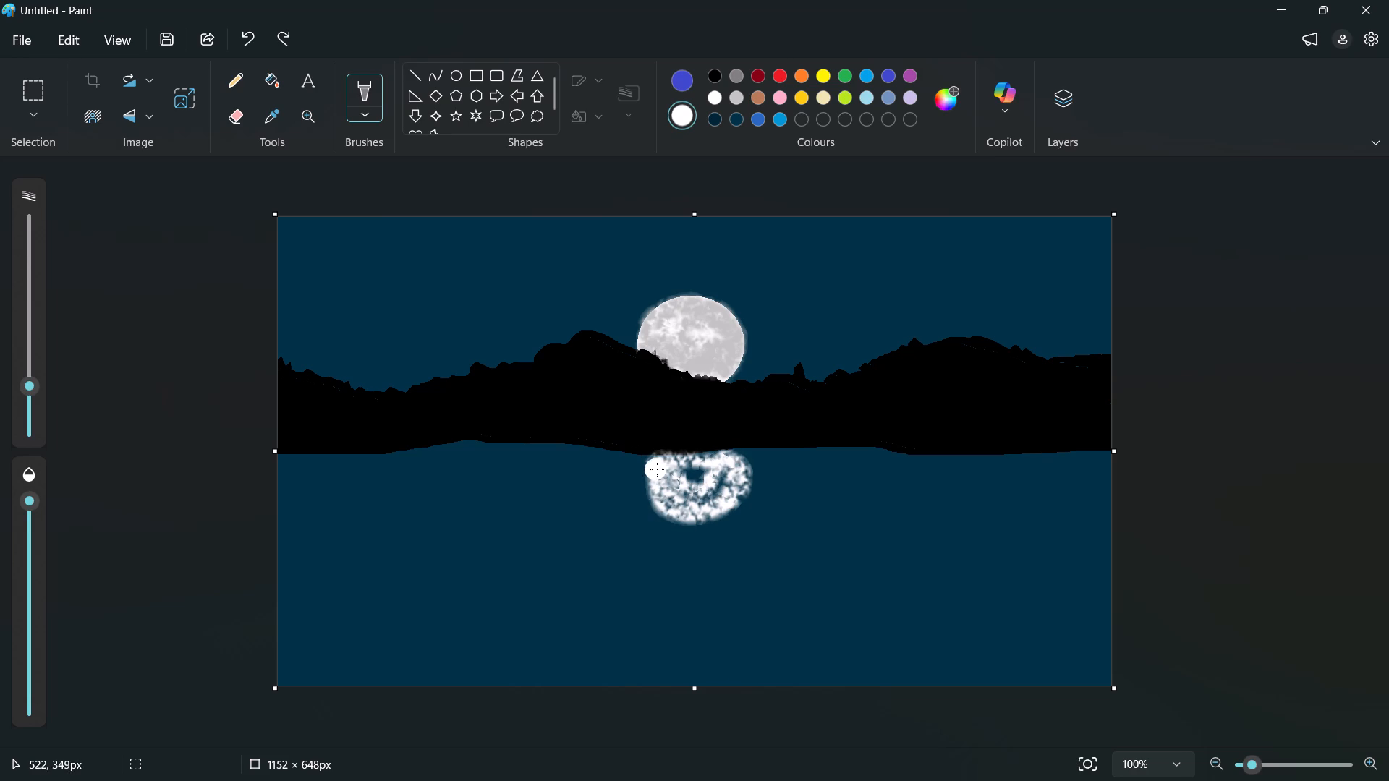
left_click_drag(657, 469, 669, 487)
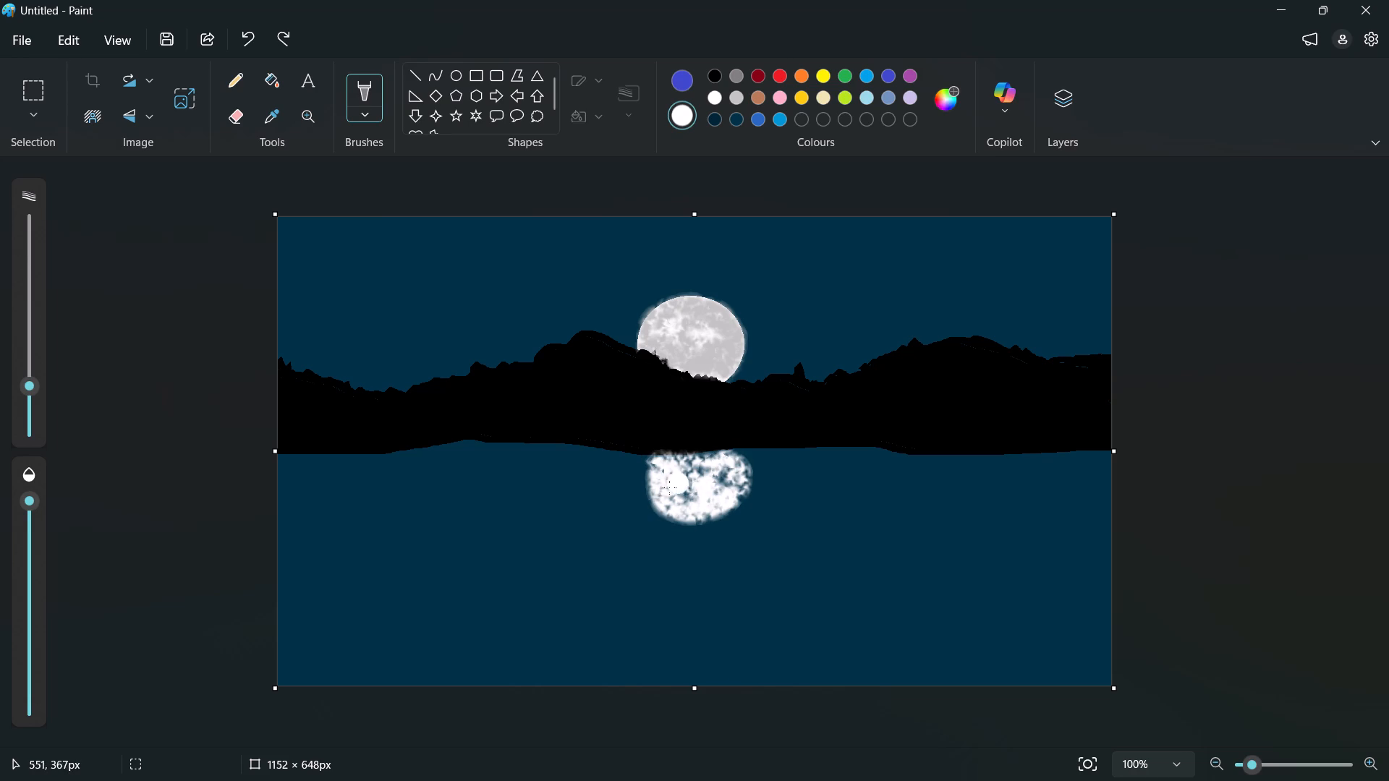
left_click_drag(669, 487, 732, 478)
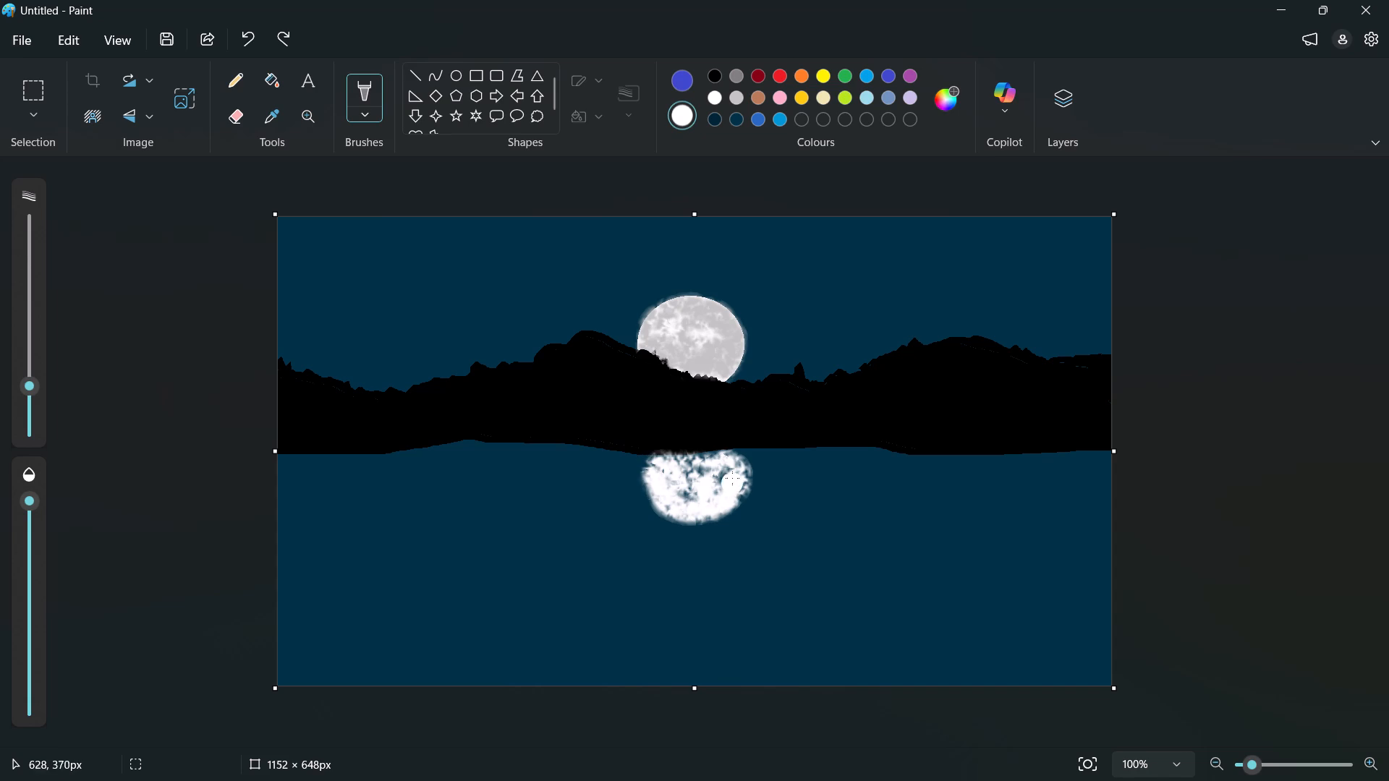
left_click_drag(732, 478, 748, 460)
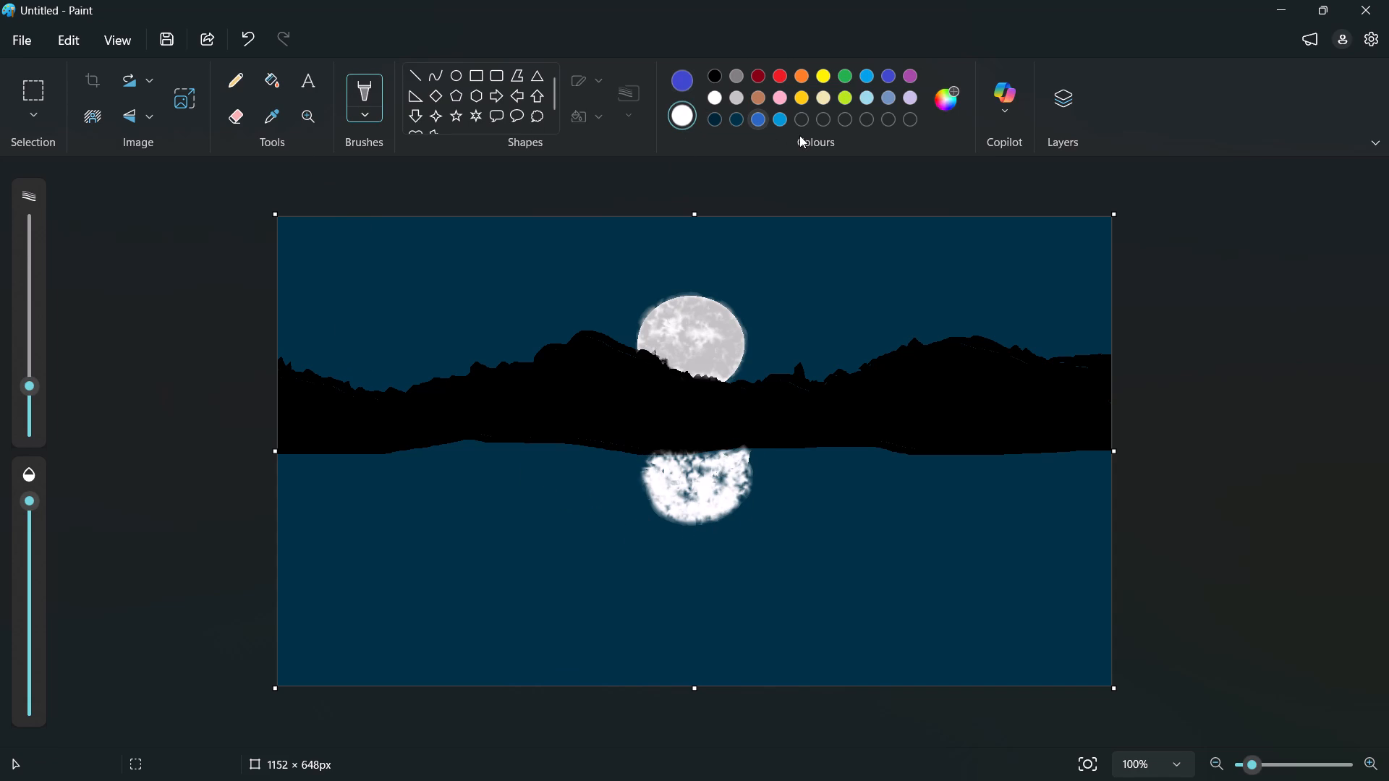
Set the secondary colour to the basic bright blue, #3282F6.
left_click(780, 113)
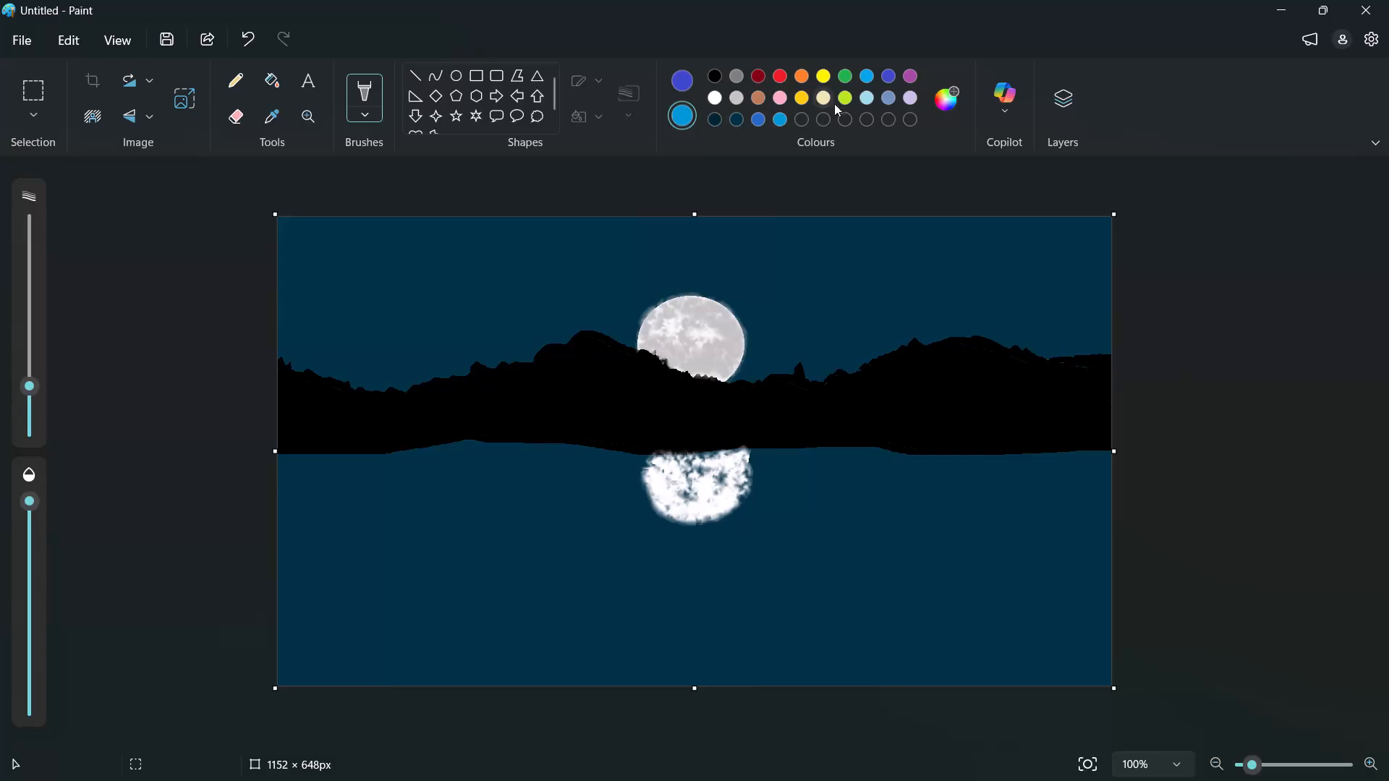
left_click(864, 79)
left_click(939, 103)
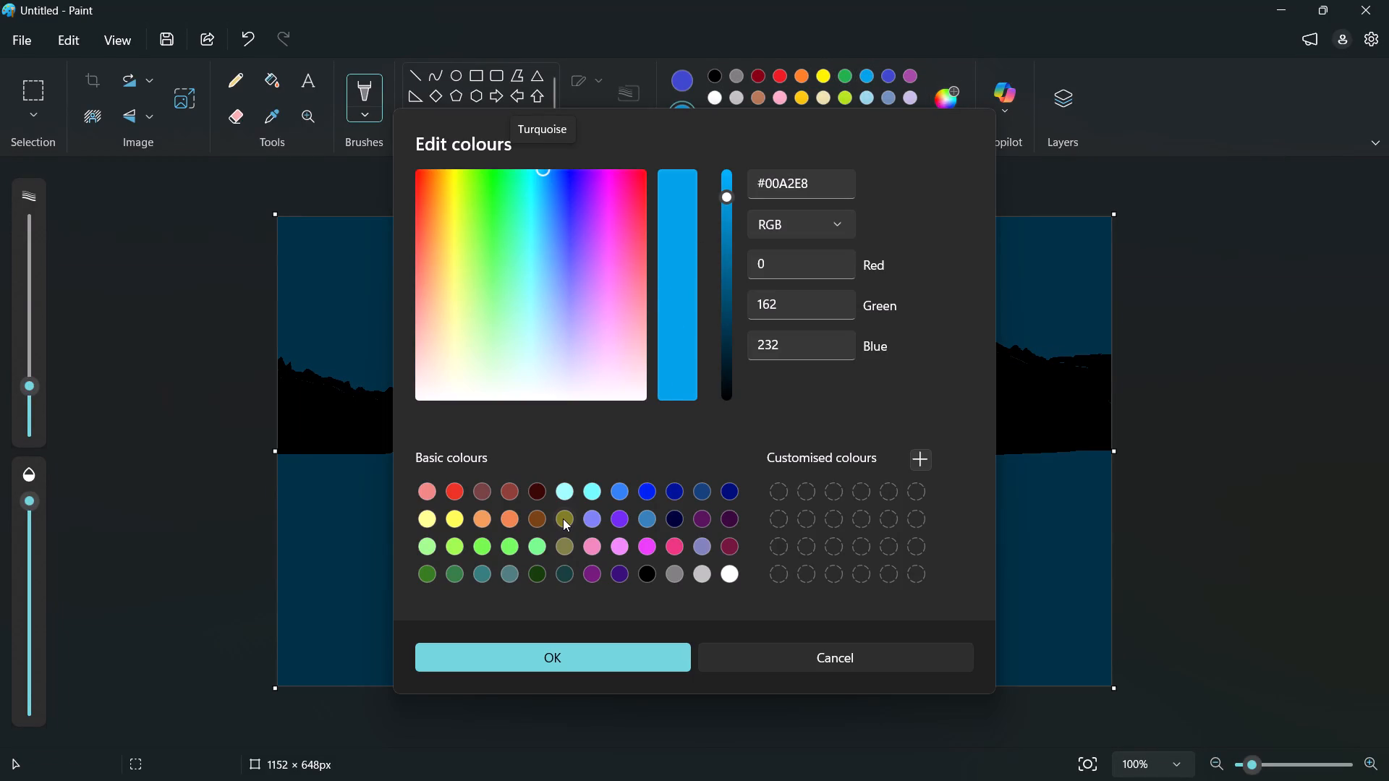
left_click(596, 495)
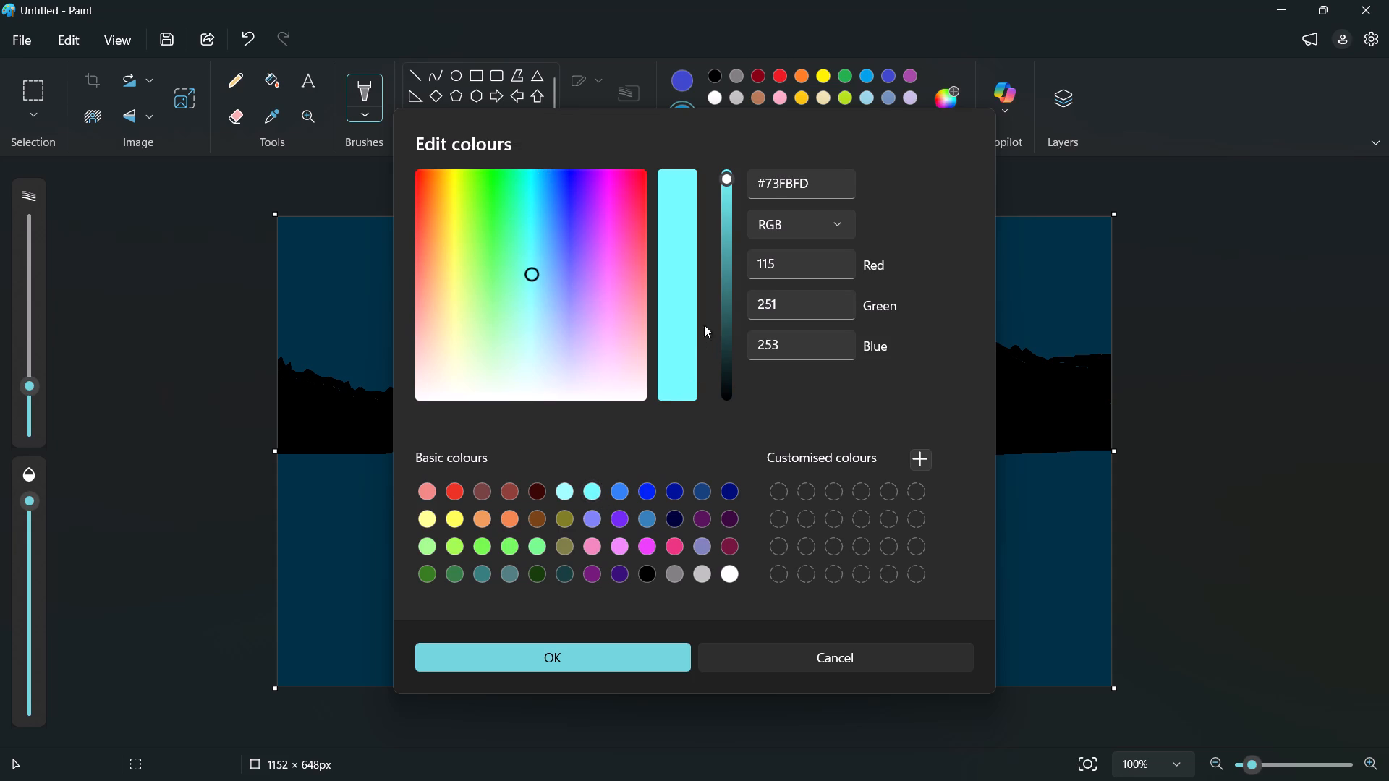
left_click(616, 492)
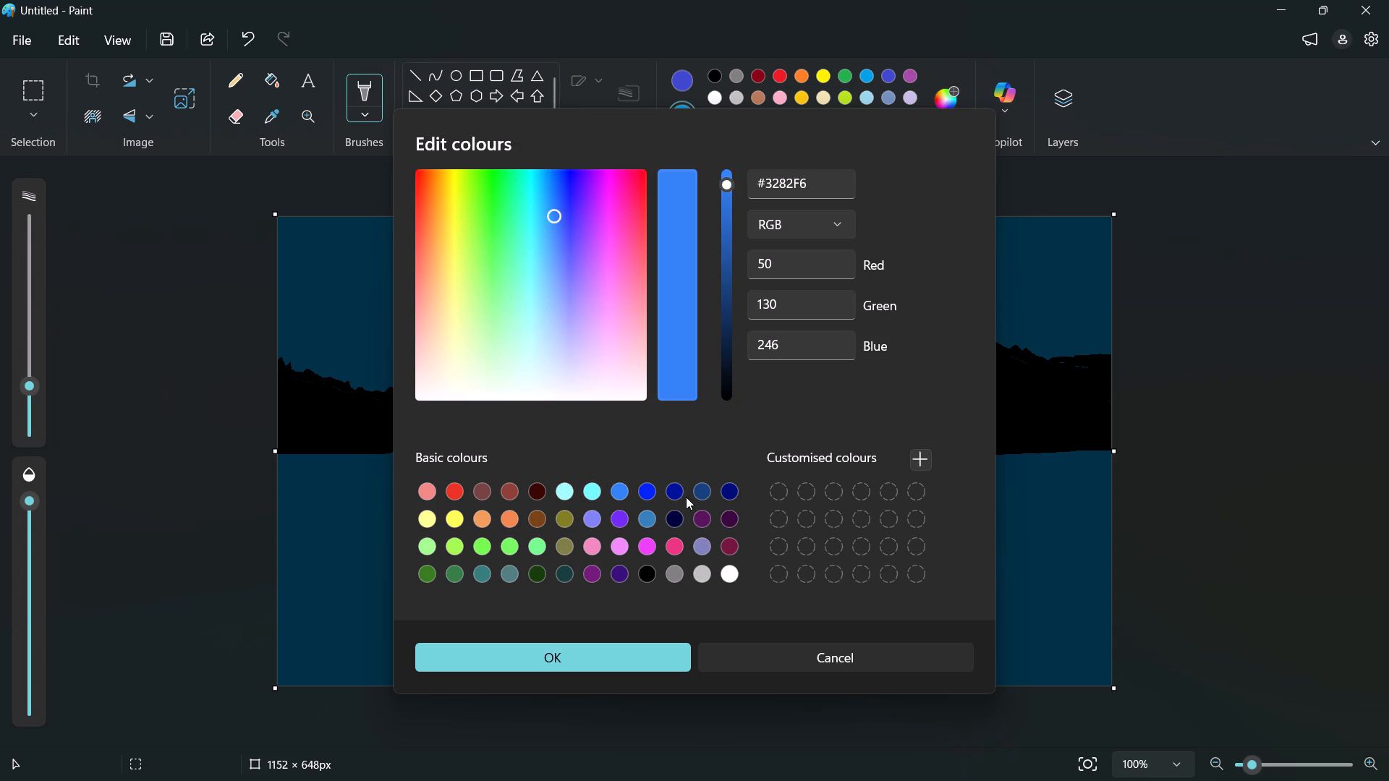
scroll(616, 524, "left", 1)
left_click(1239, 237)
left_click(649, 654)
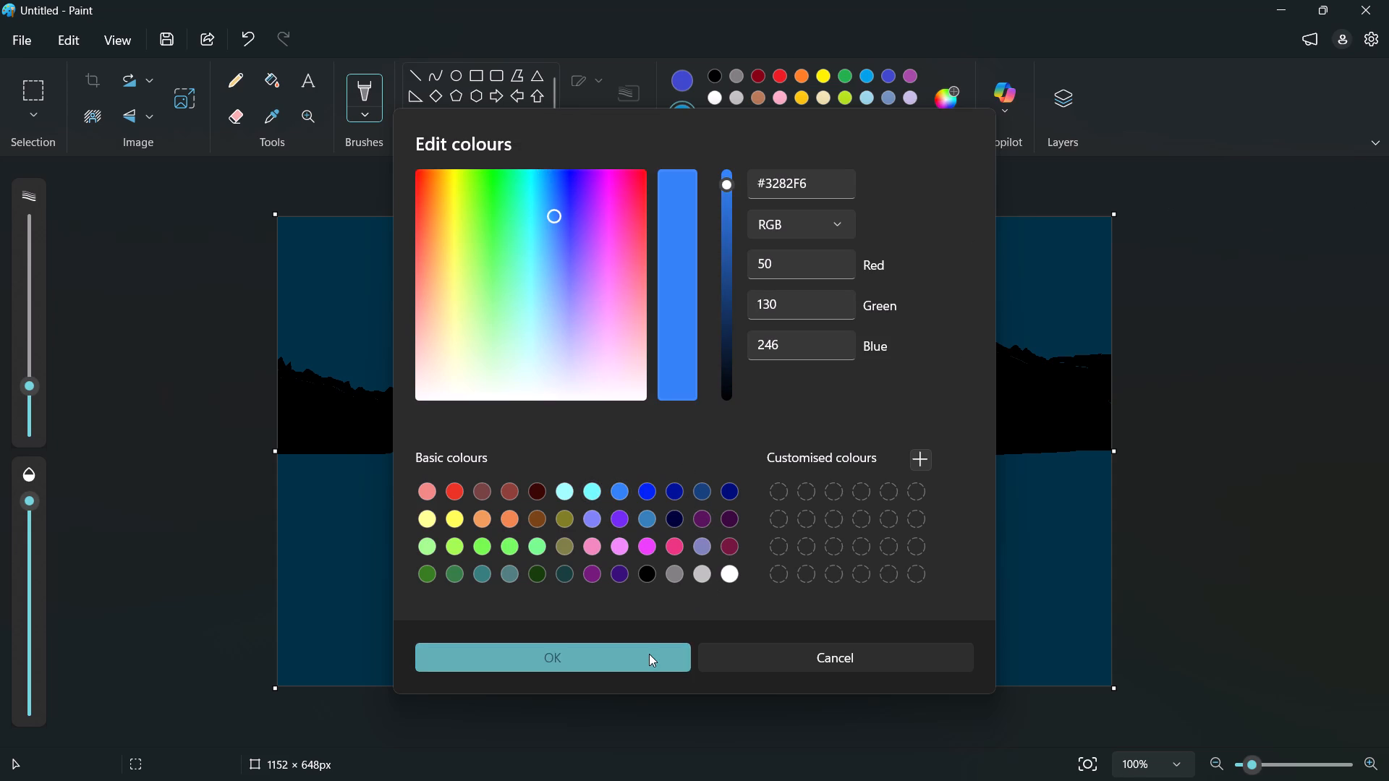
Set the primary colour to a light turquoise blue, #1EA2CC, using a custom colour.
left_click(685, 86)
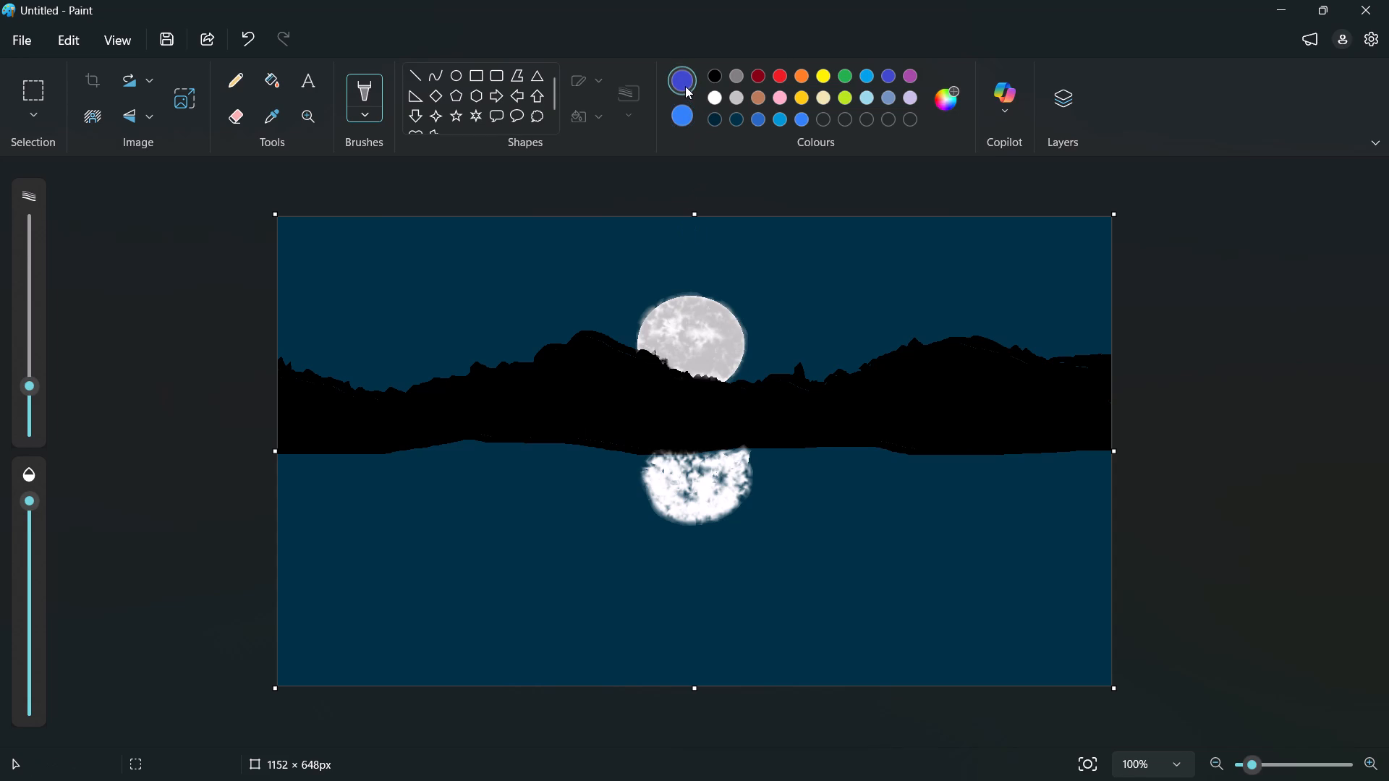
left_click(687, 87)
left_click(938, 98)
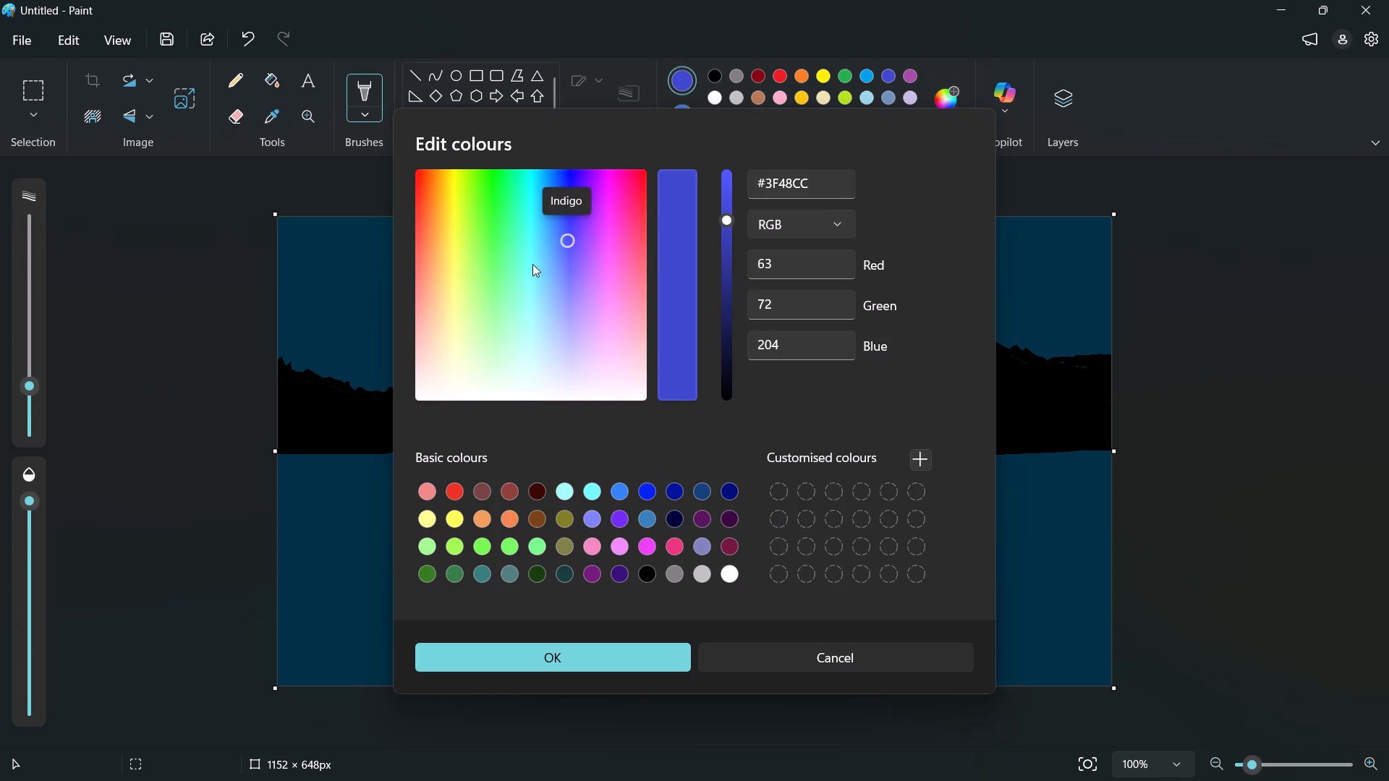
left_click(555, 224)
left_click(544, 224)
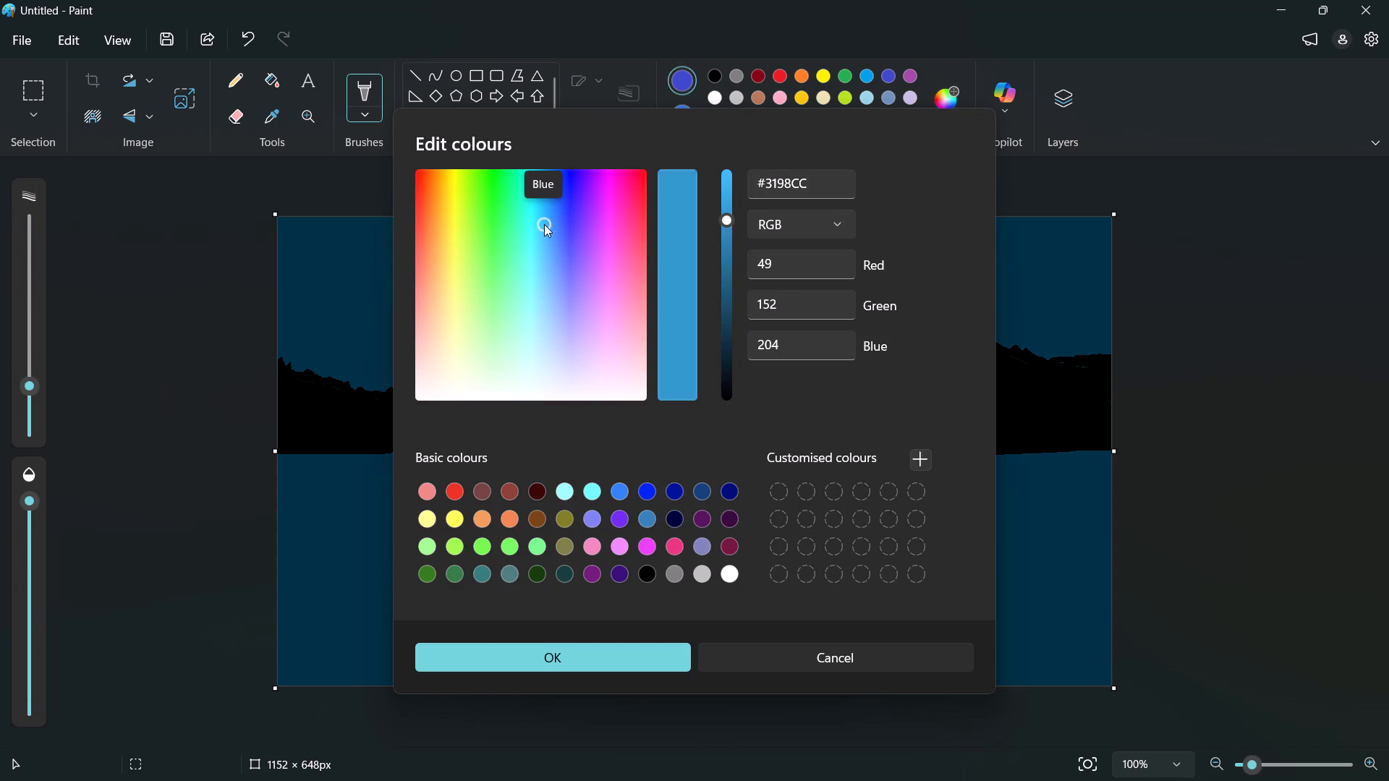
left_click(538, 215)
left_click(535, 218)
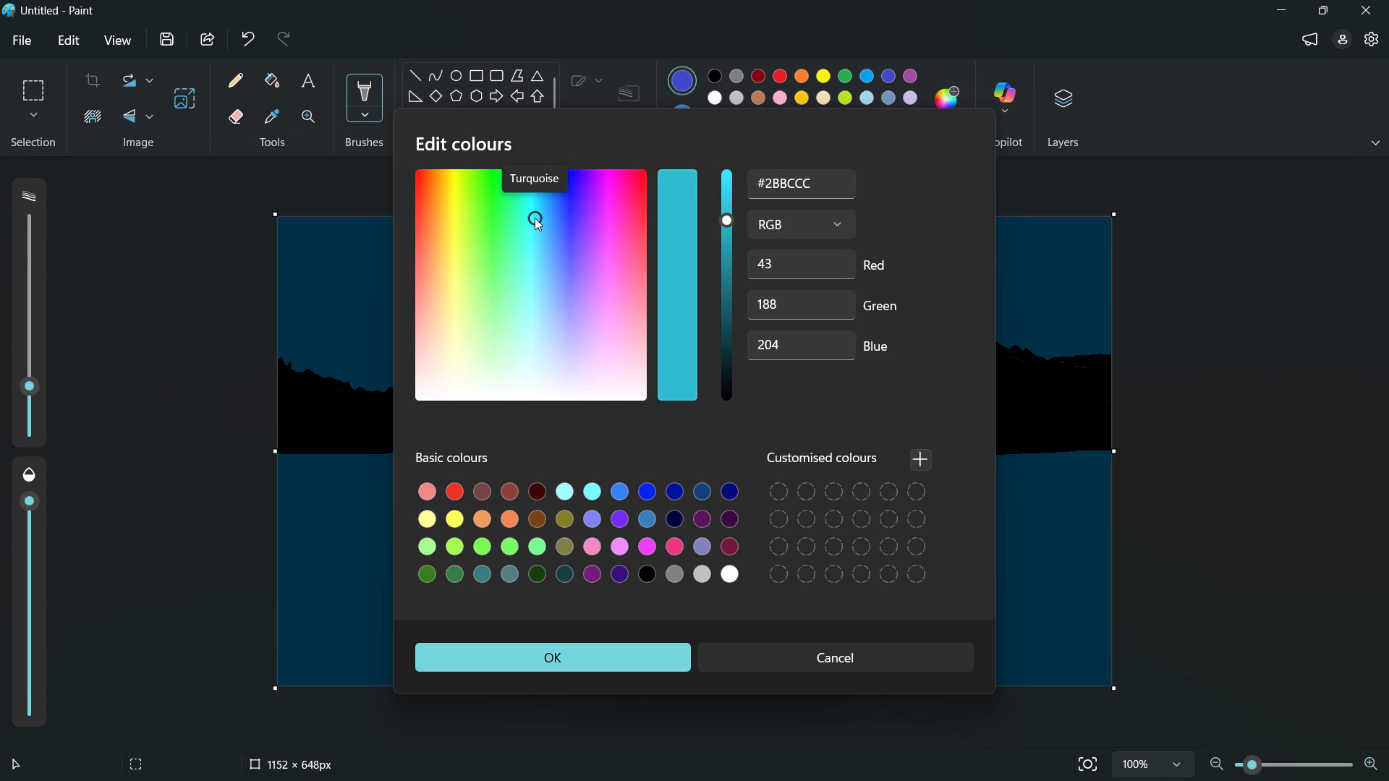
left_click(540, 202)
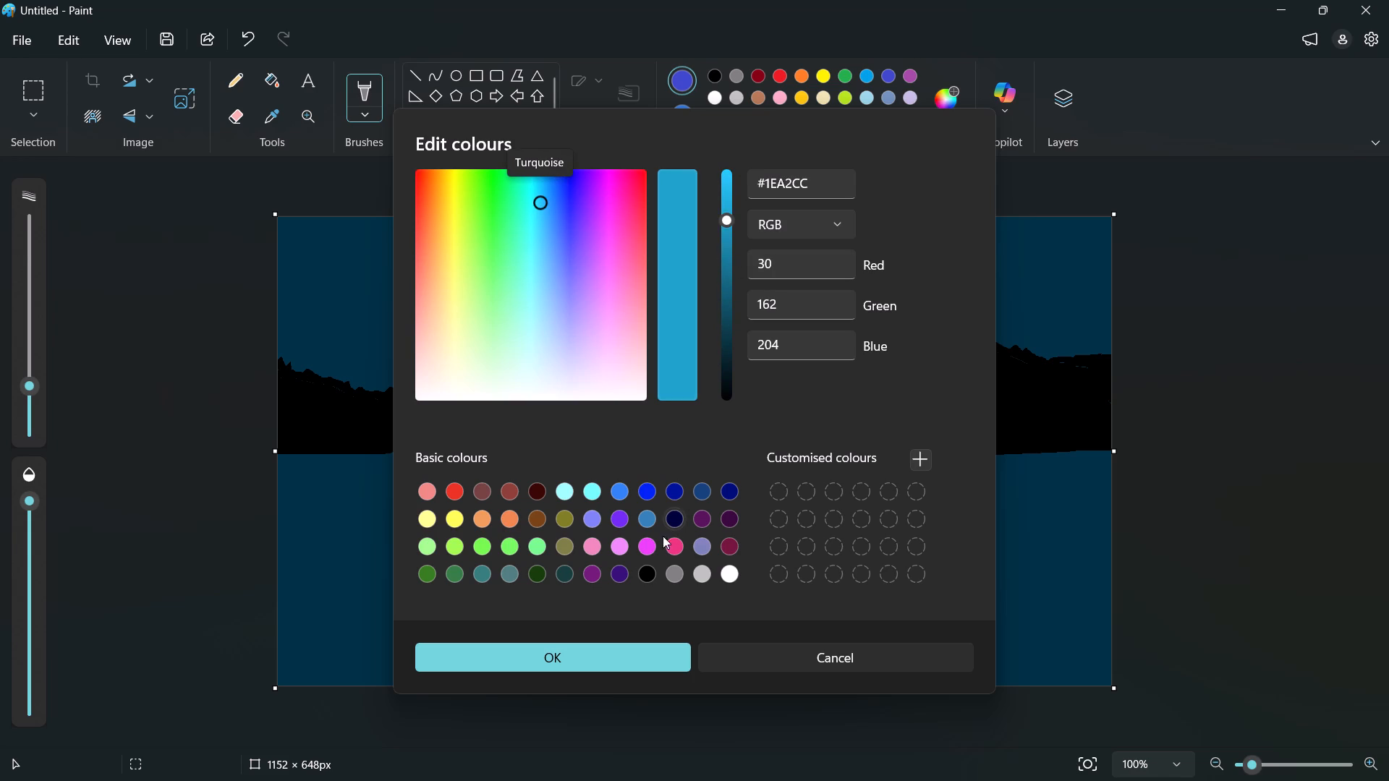
left_click(608, 659)
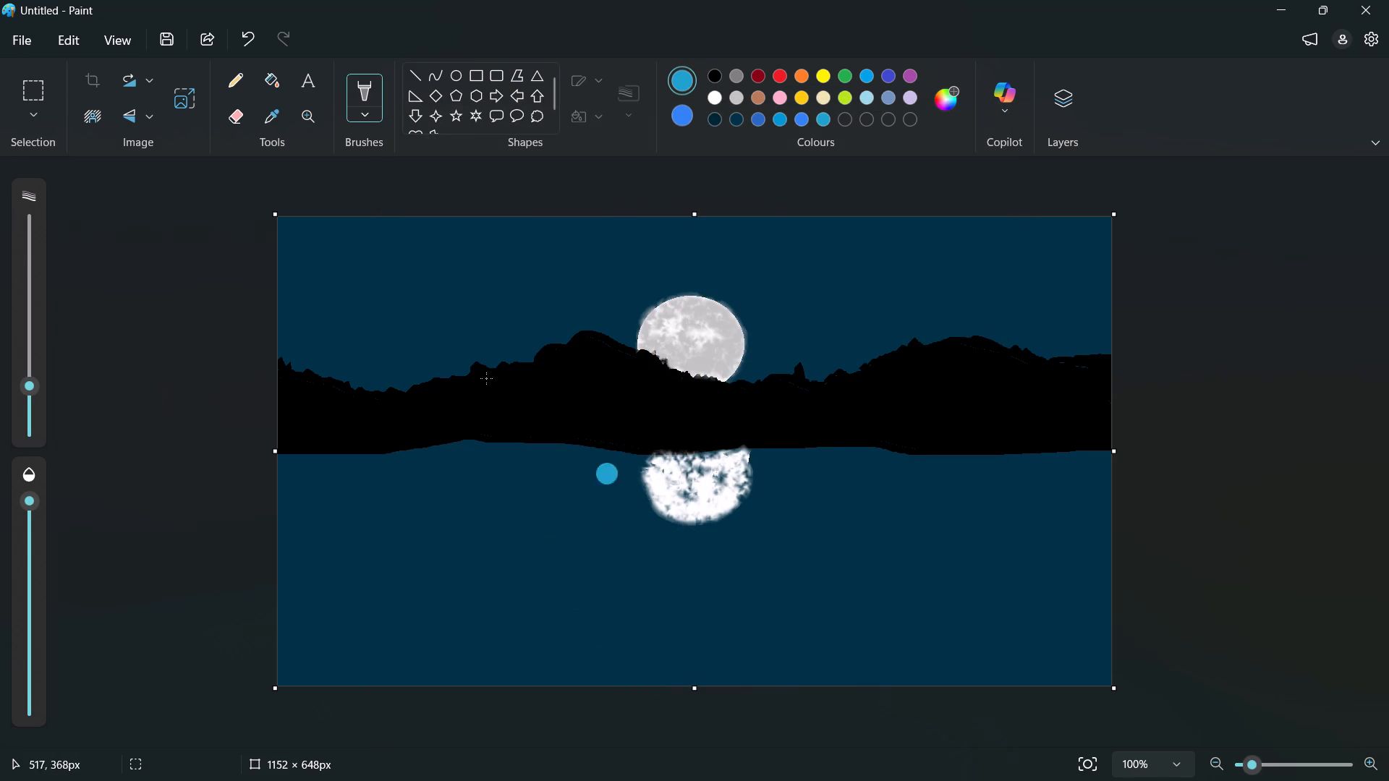
Undo the white moon reflection painted on the lake.
left_click(245, 44)
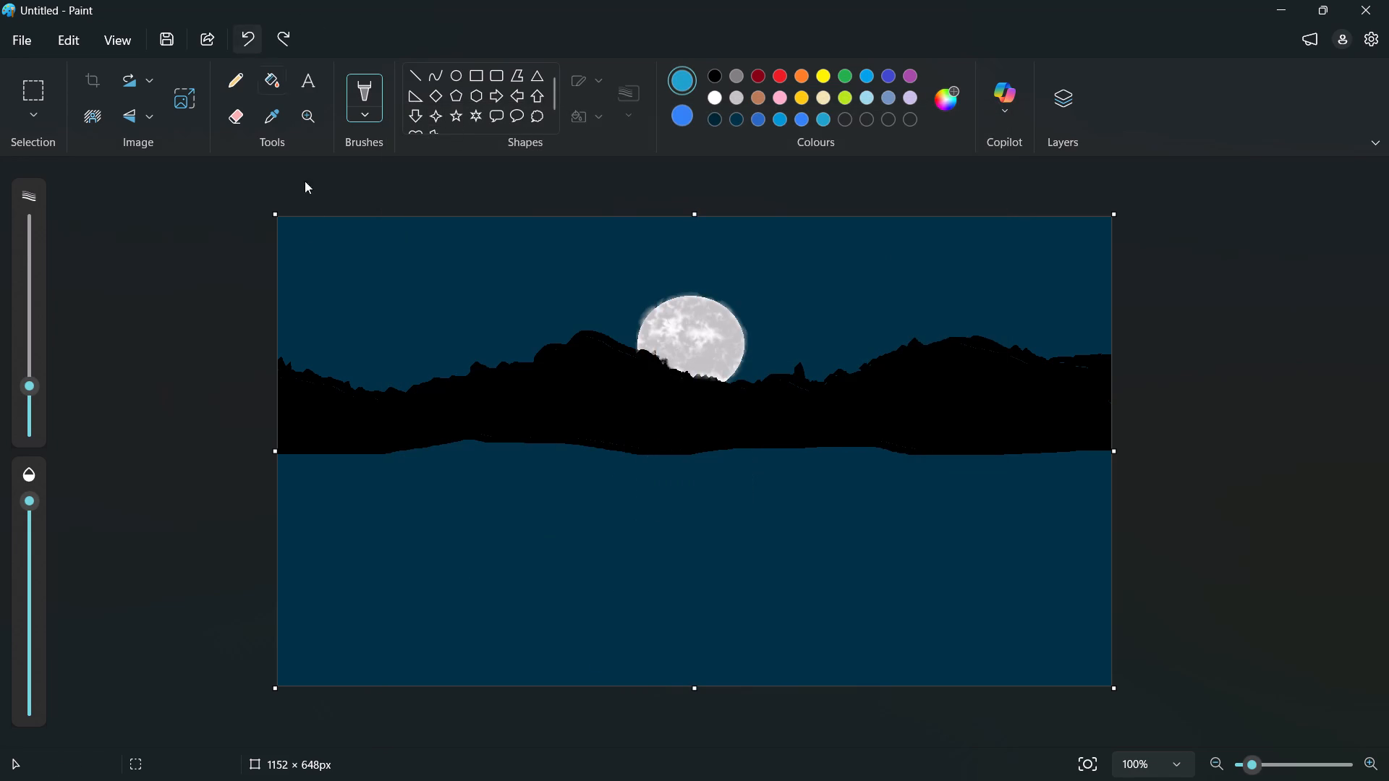
Paint turquoise Crayon strokes zigzagging down the lake's left side, with dense diagonal streaks across its bottom and lower right area.
left_click(317, 498)
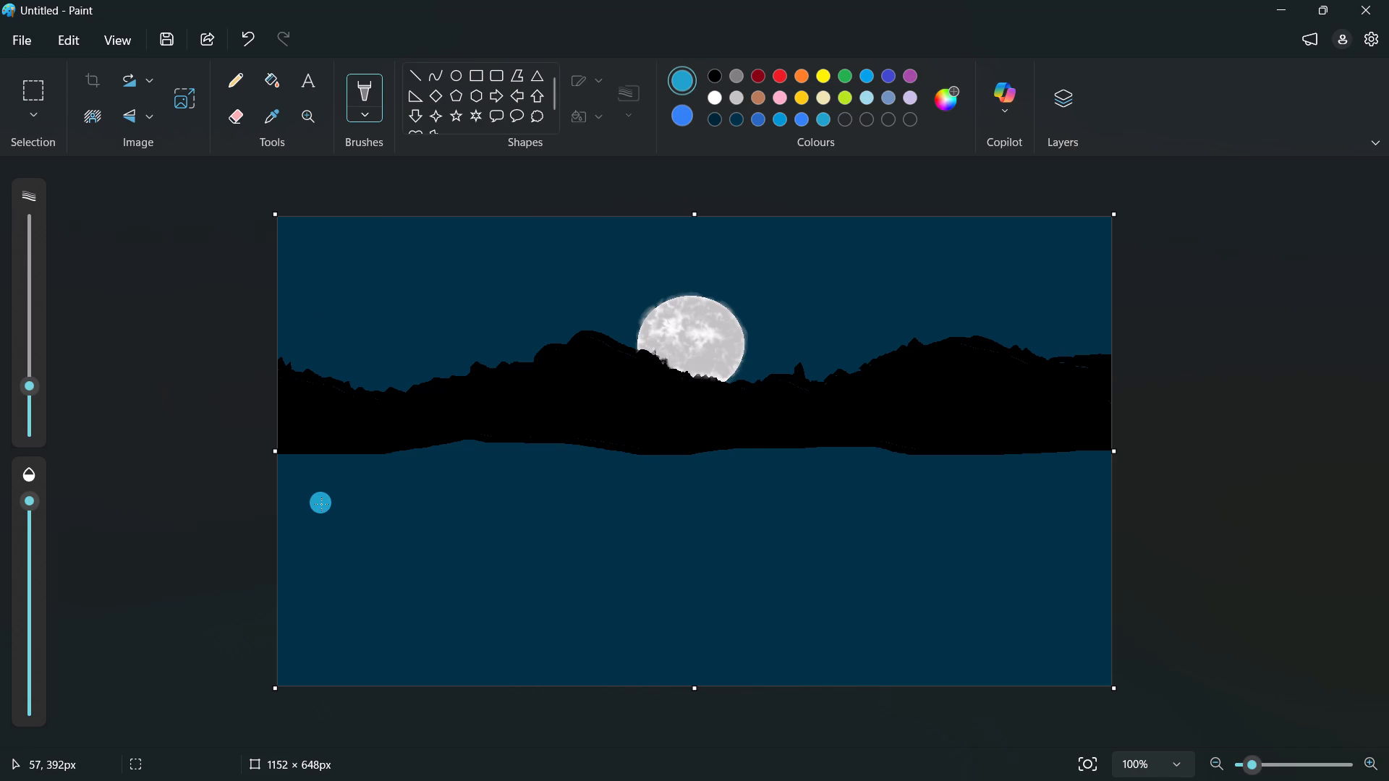
double_click(321, 504)
left_click_drag(321, 504, 376, 530)
left_click(376, 530)
left_click_drag(376, 530, 304, 559)
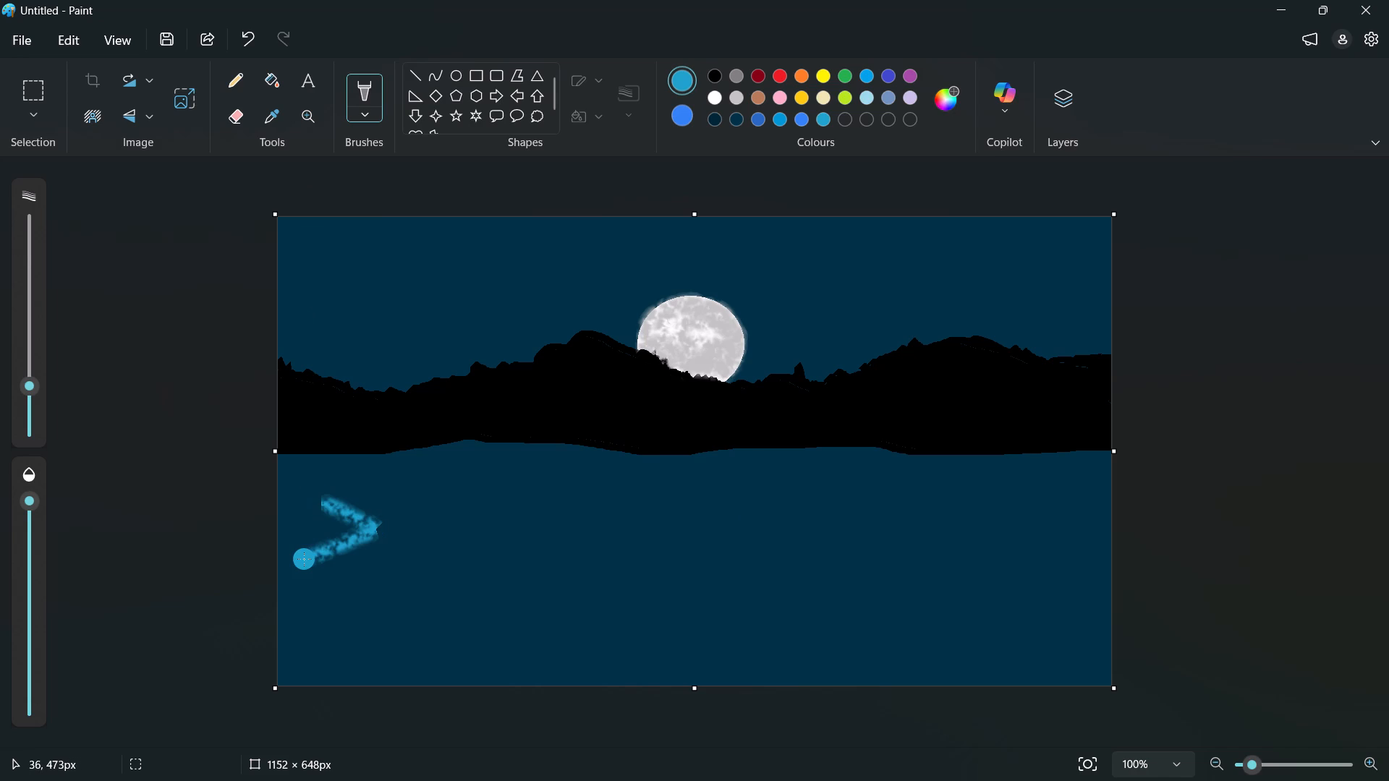
left_click(304, 559)
left_click_drag(304, 559, 321, 676)
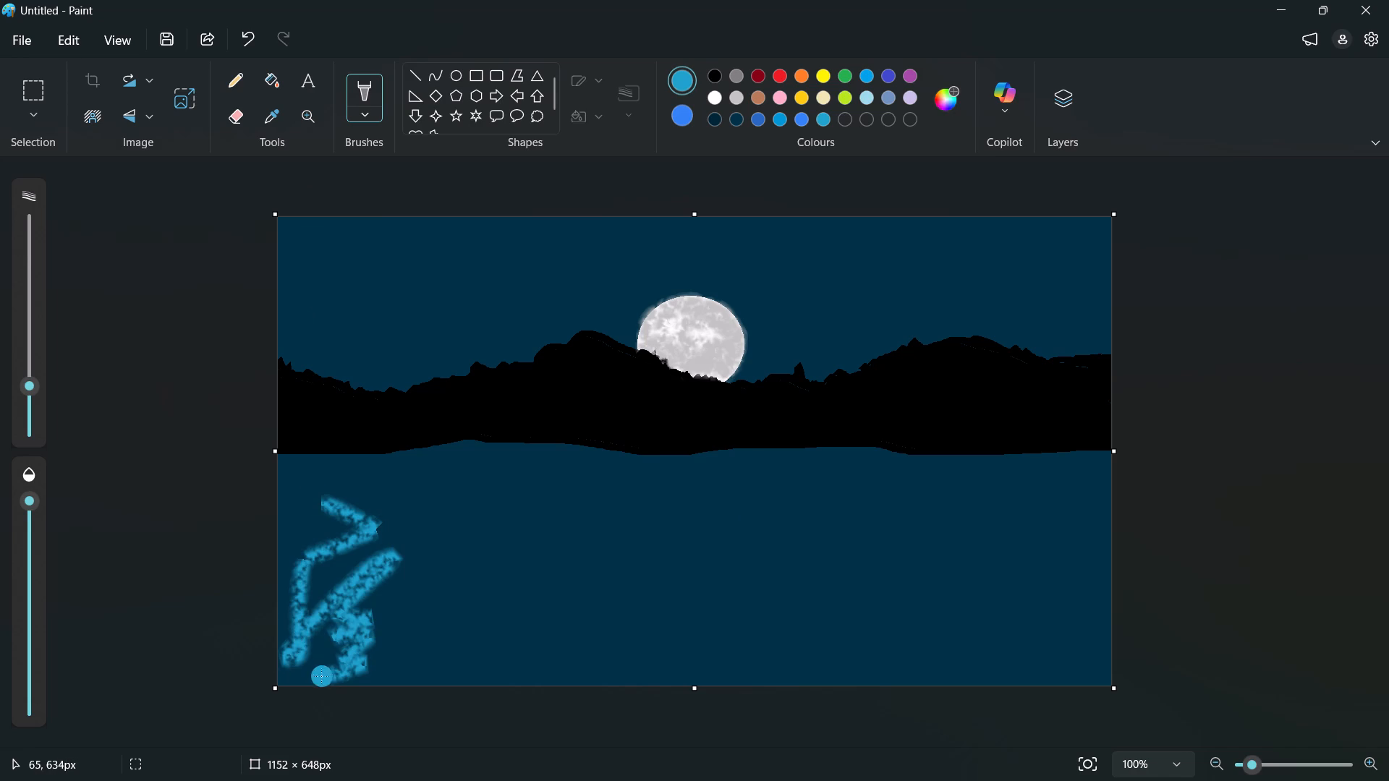
left_click_drag(321, 676, 368, 683)
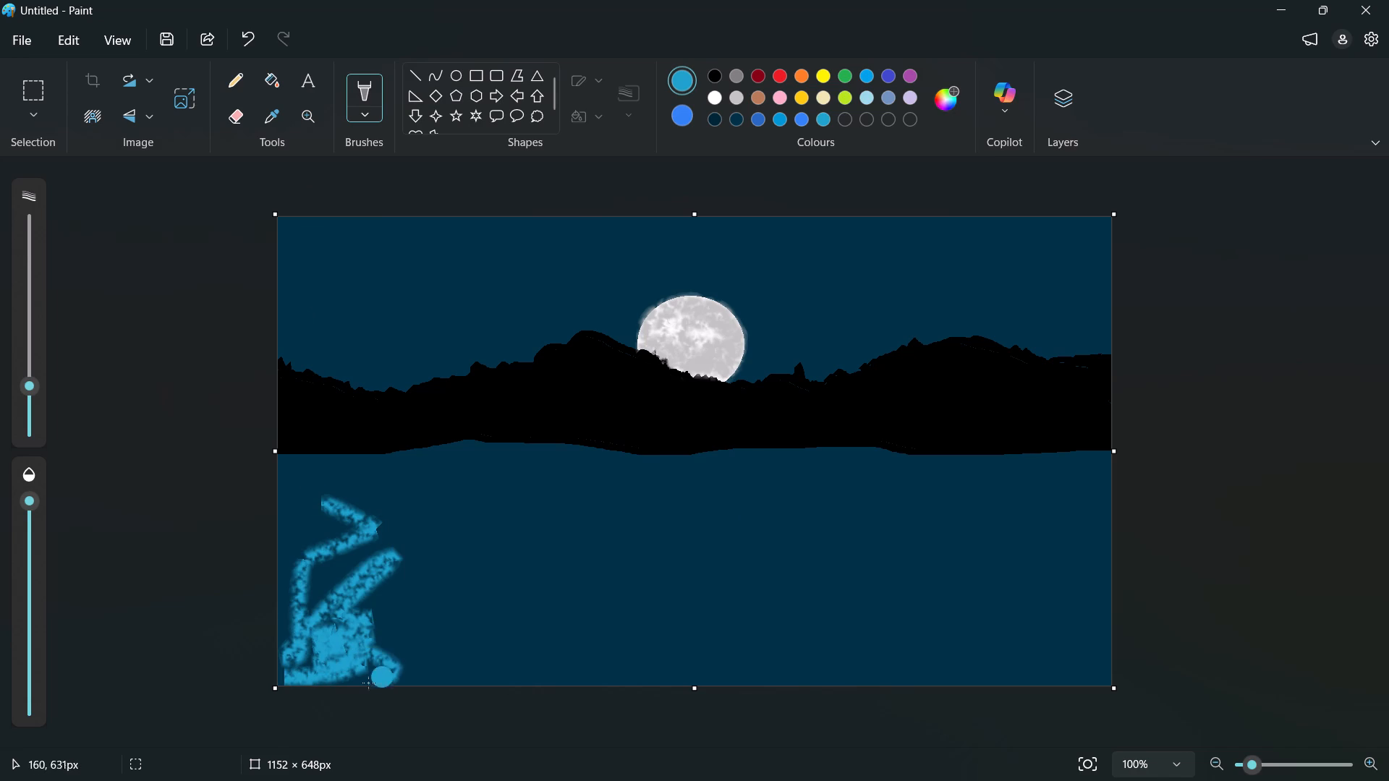
left_click_drag(368, 683, 591, 653)
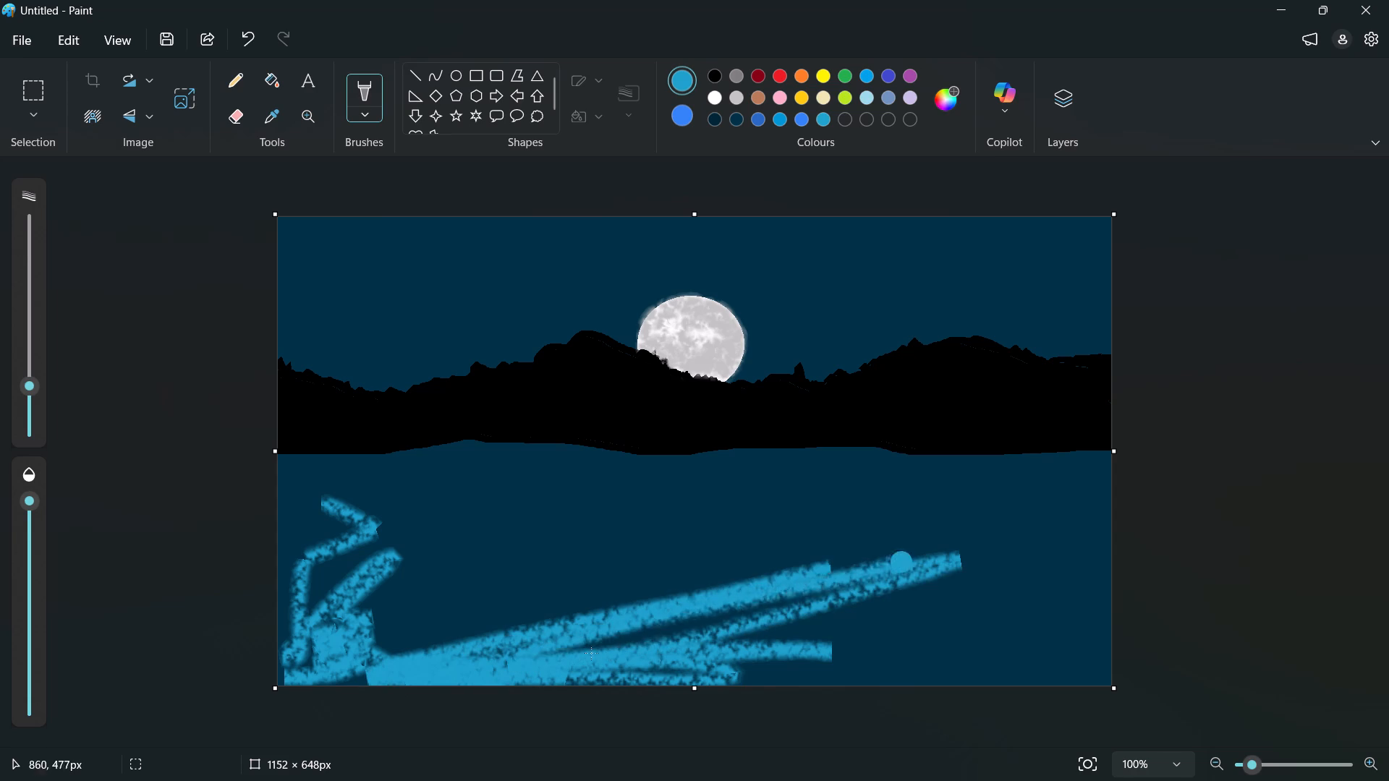
left_click_drag(591, 653, 857, 625)
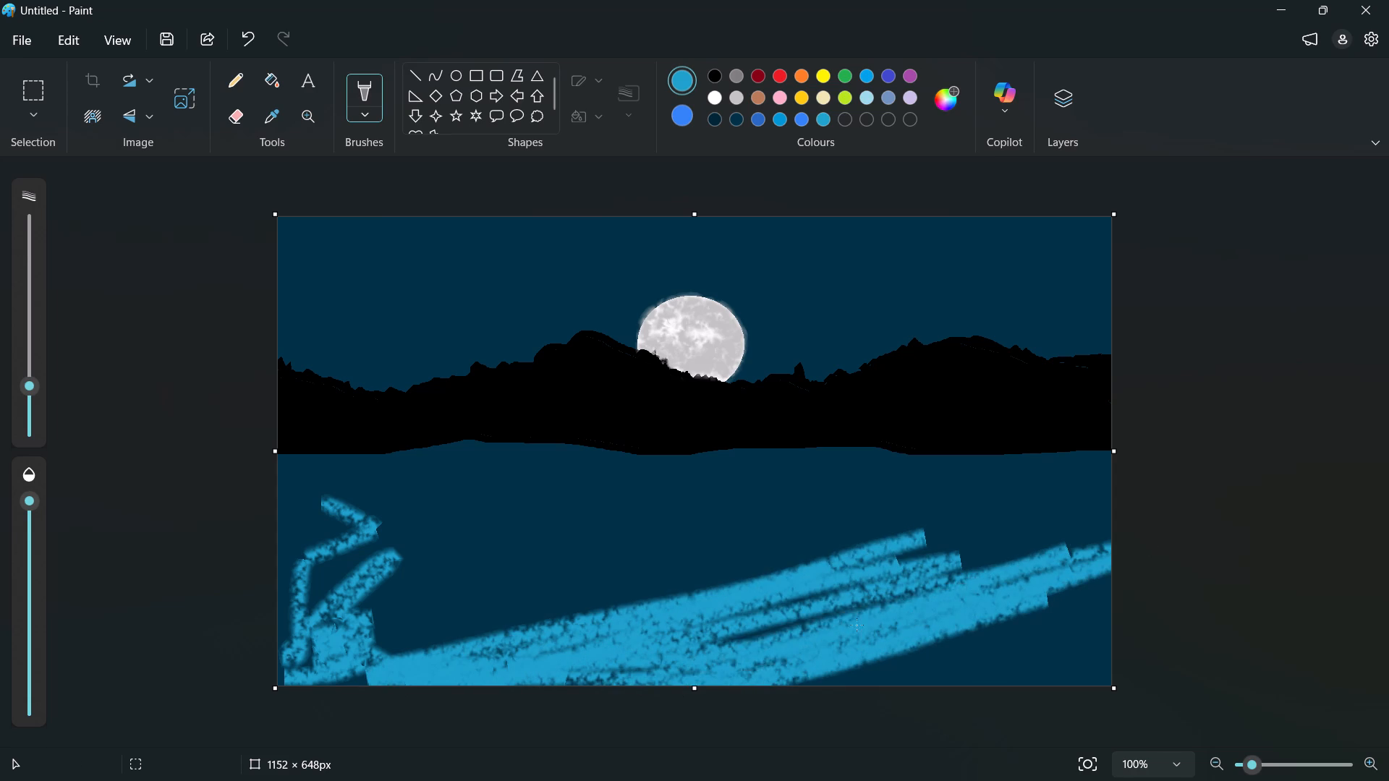
left_click_drag(857, 625, 1116, 668)
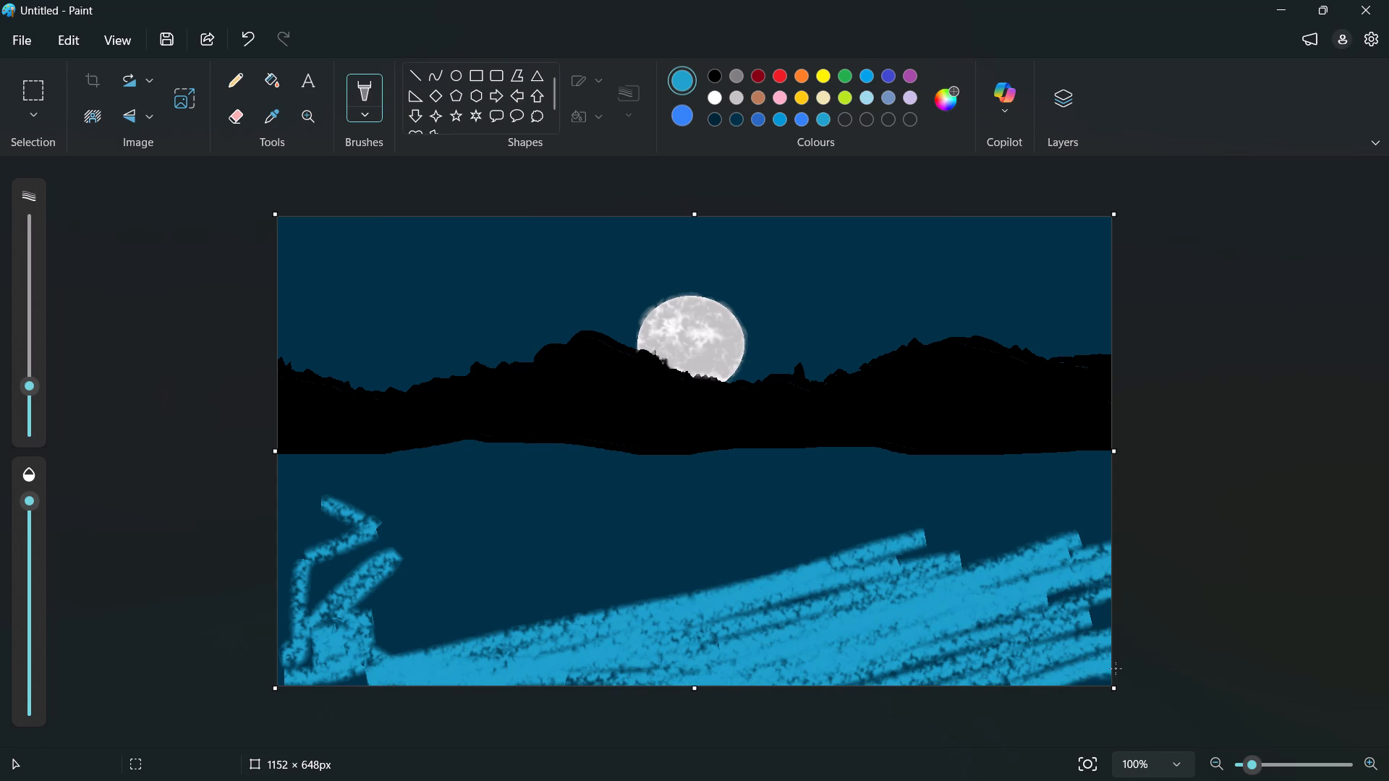
left_click_drag(1116, 668, 807, 738)
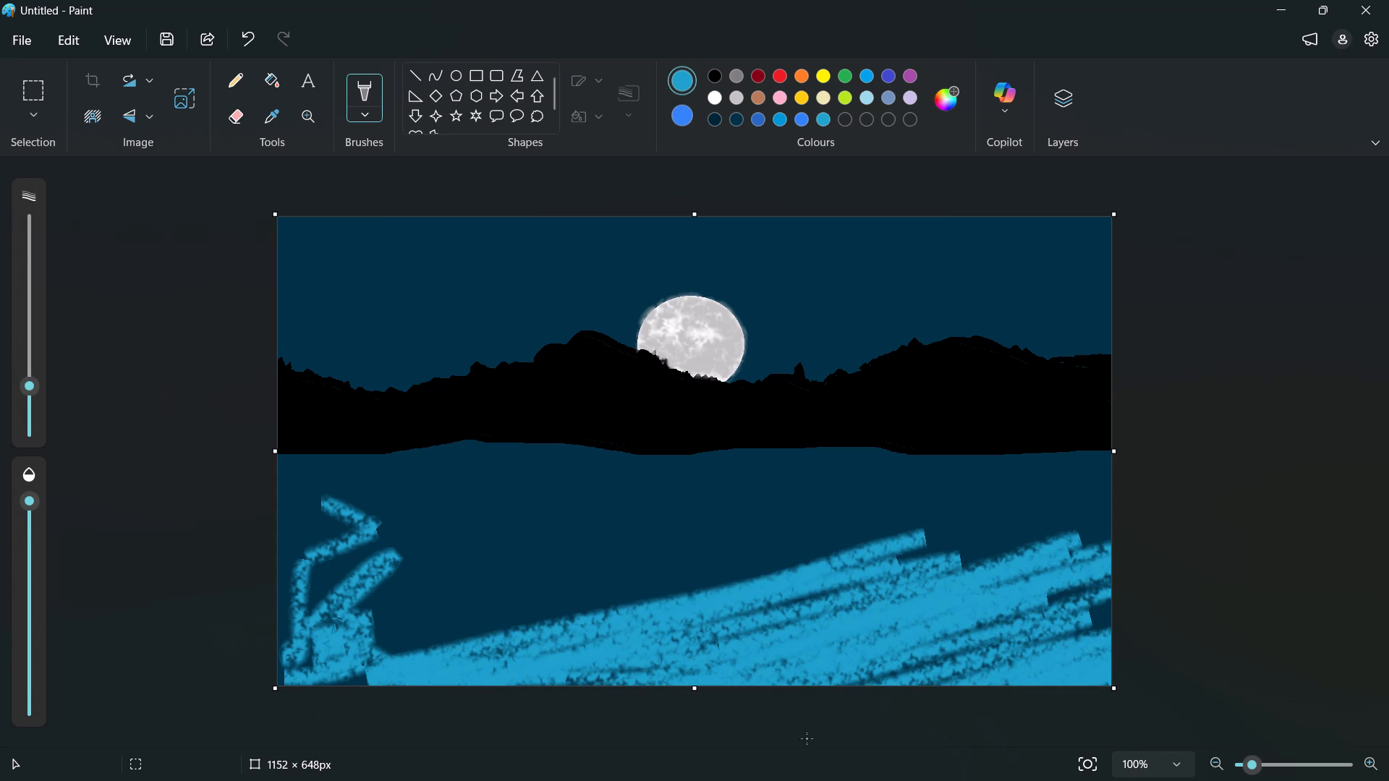
left_click_drag(807, 738, 817, 644)
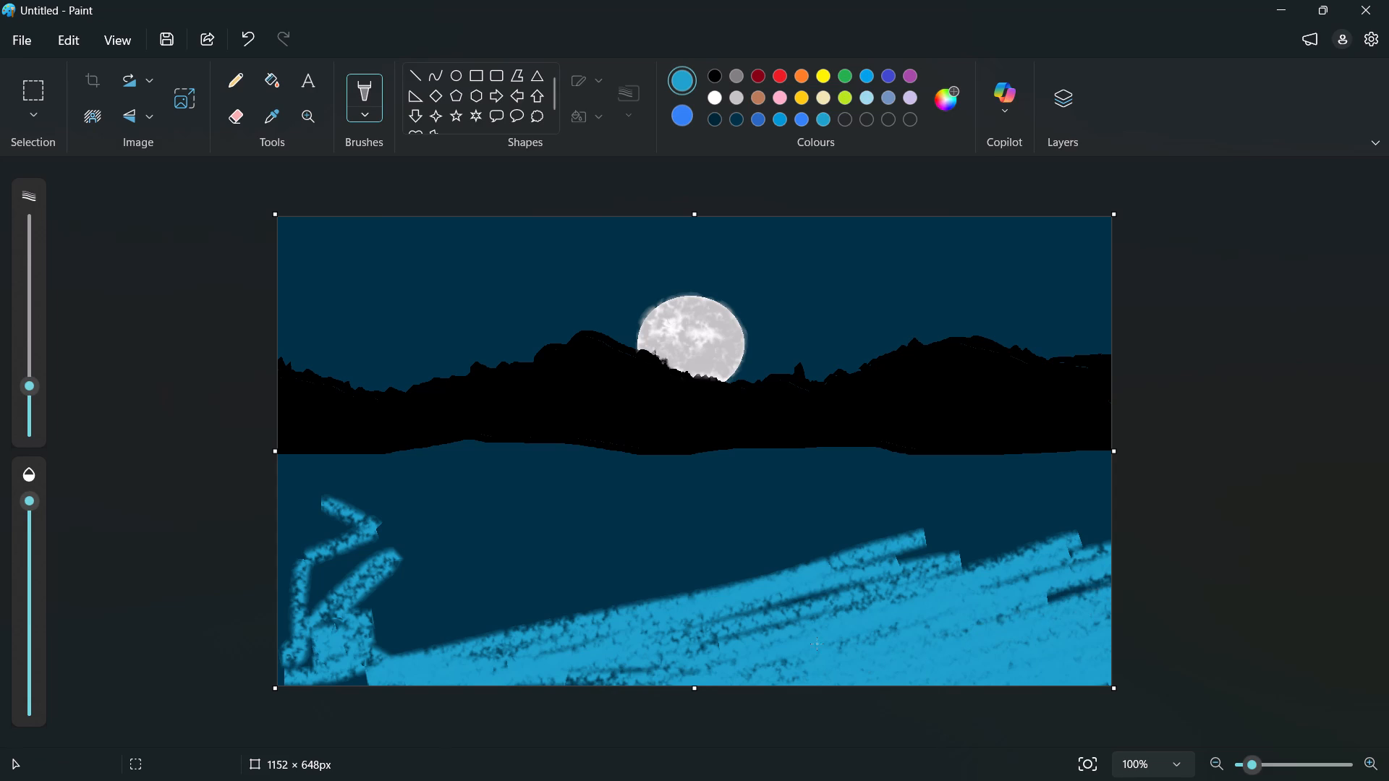
Extend the turquoise Crayon streaks over the lake's left and middle areas, leaving a dark band below the shoreline.
left_click_drag(817, 644, 307, 566)
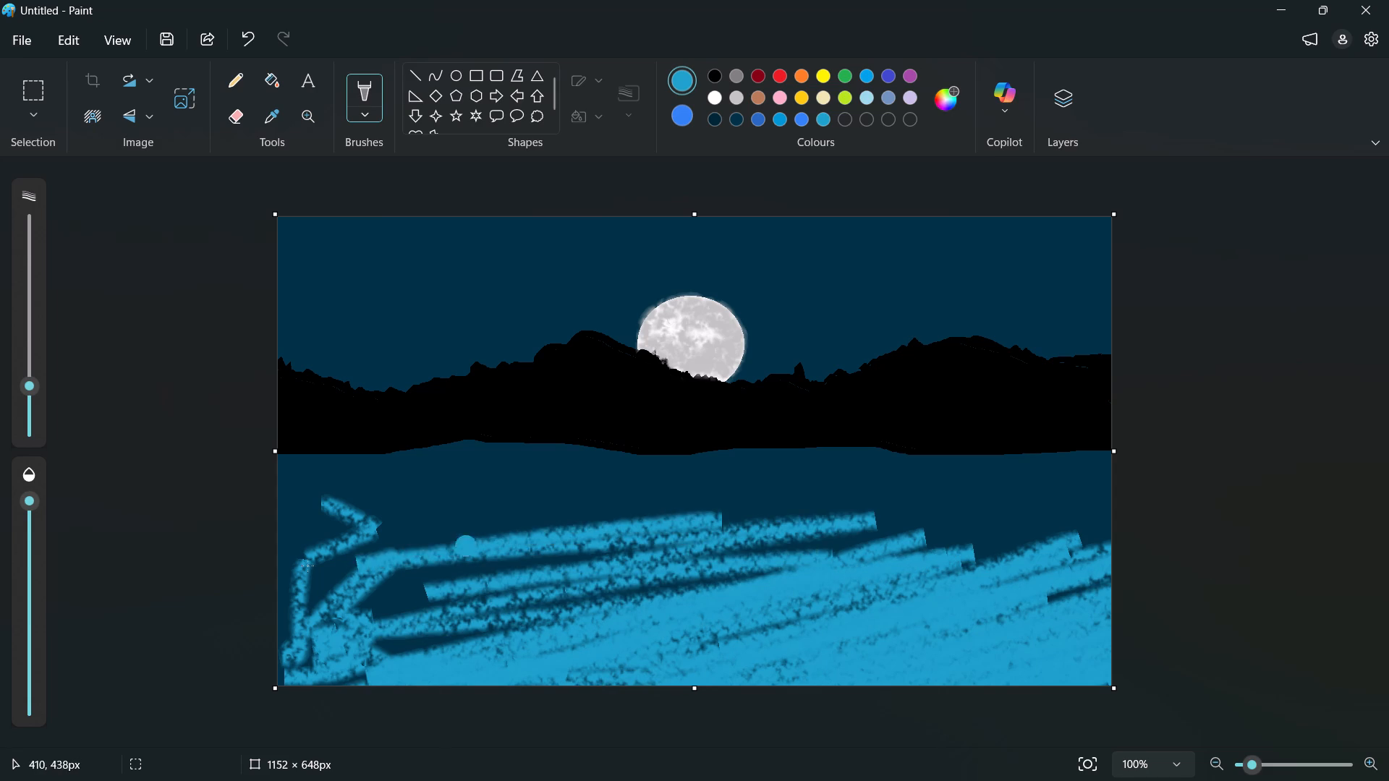
left_click_drag(307, 566, 373, 525)
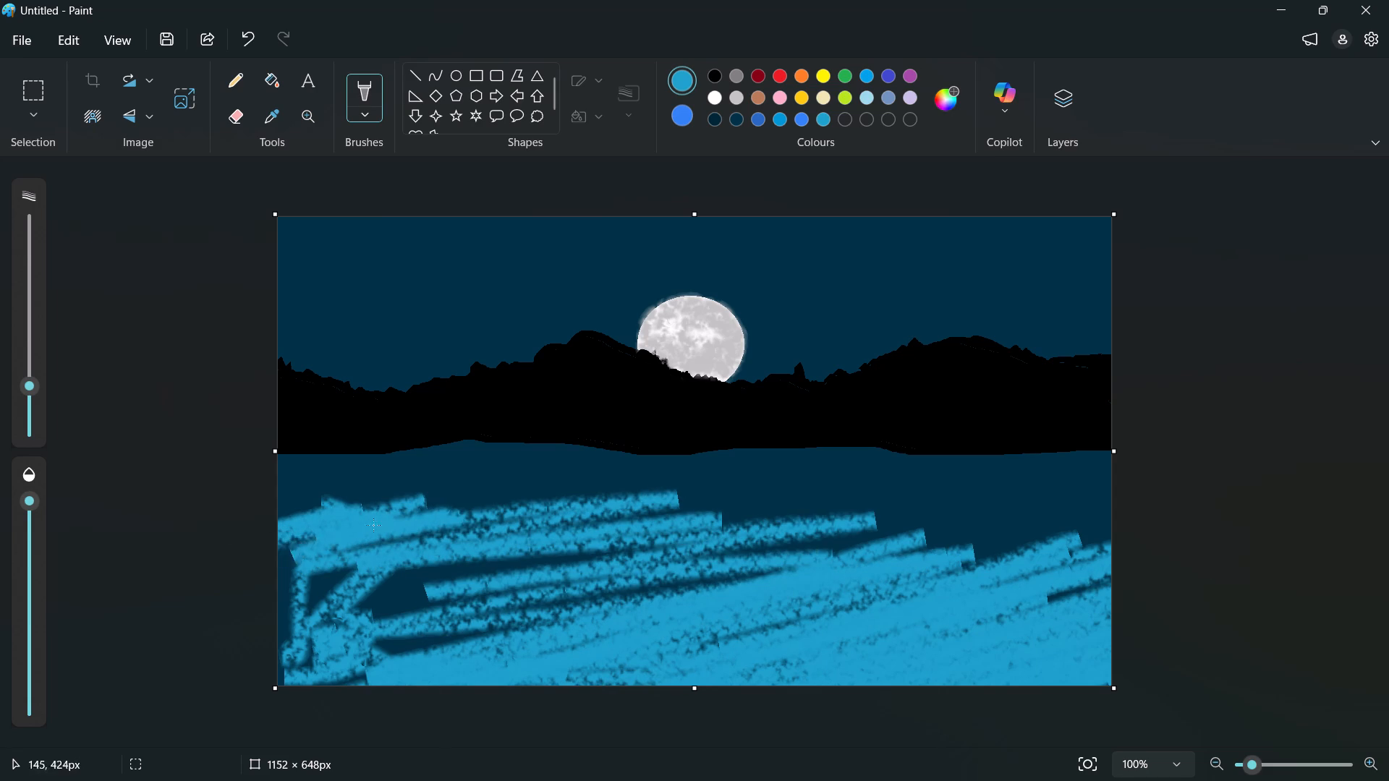
left_click_drag(373, 525, 294, 654)
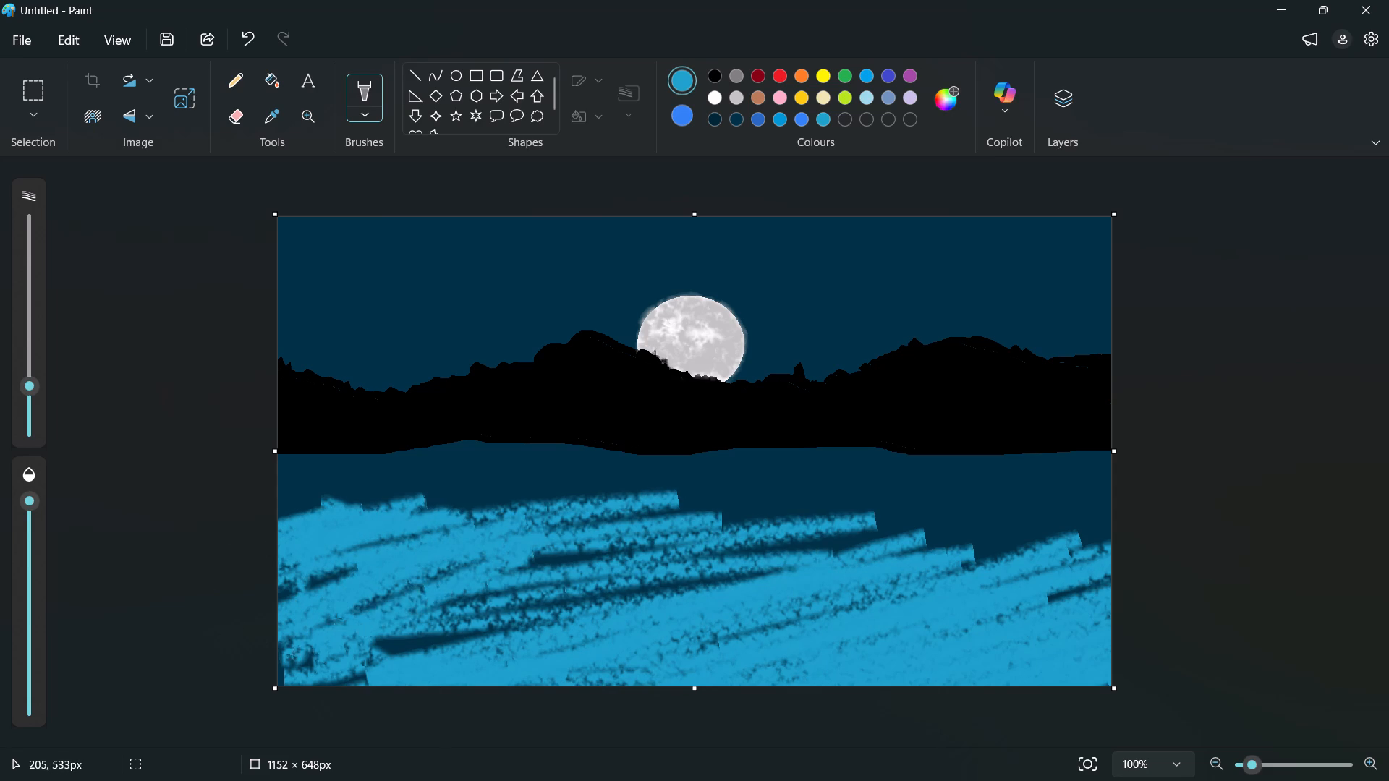
left_click_drag(294, 654, 399, 667)
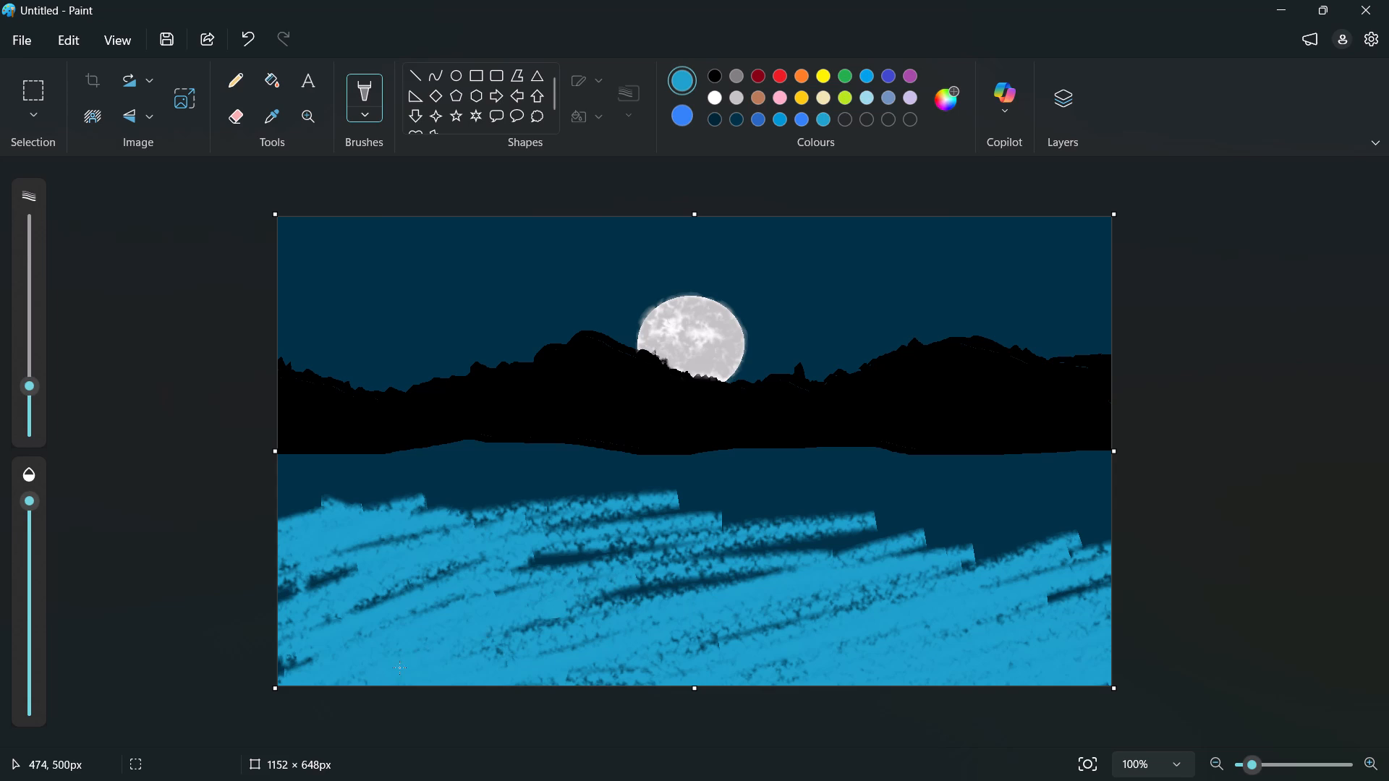
left_click_drag(399, 667, 500, 590)
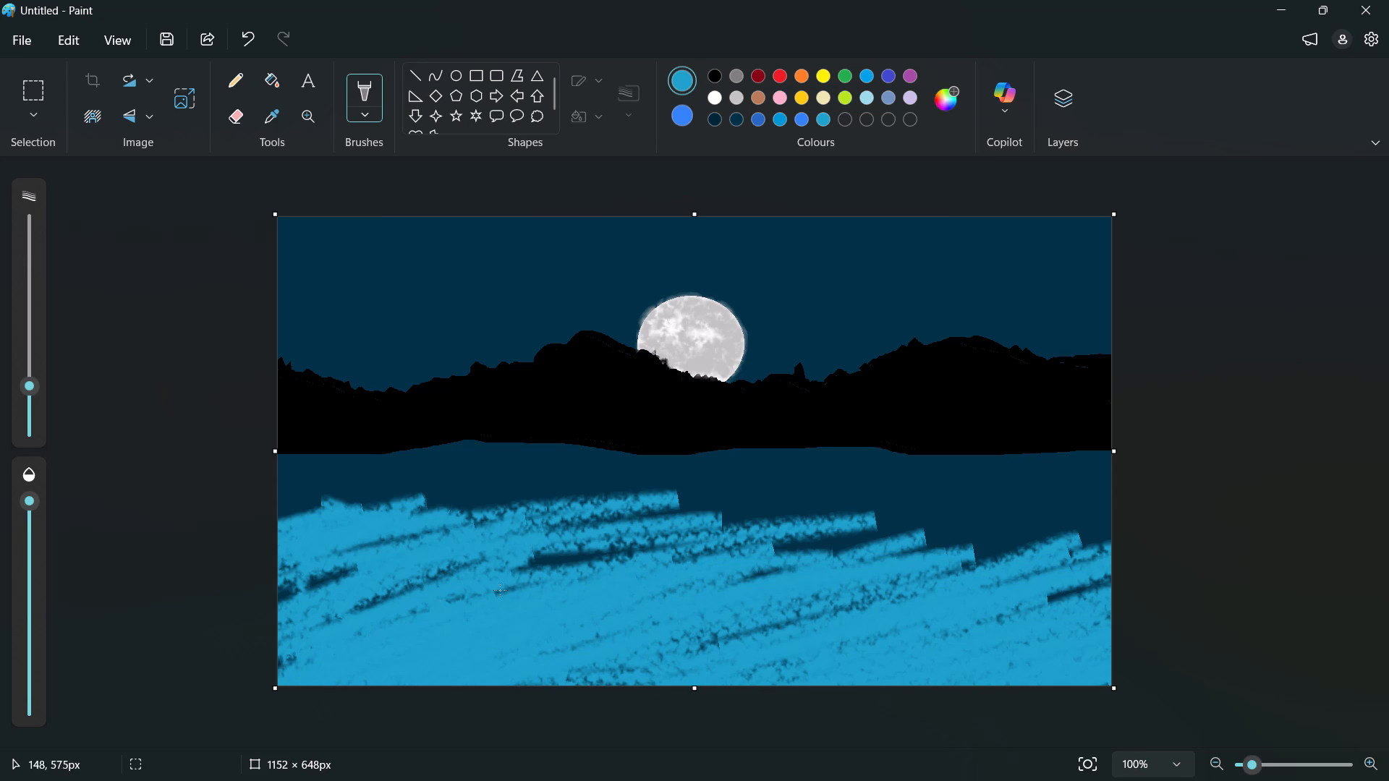
left_click_drag(500, 590, 216, 644)
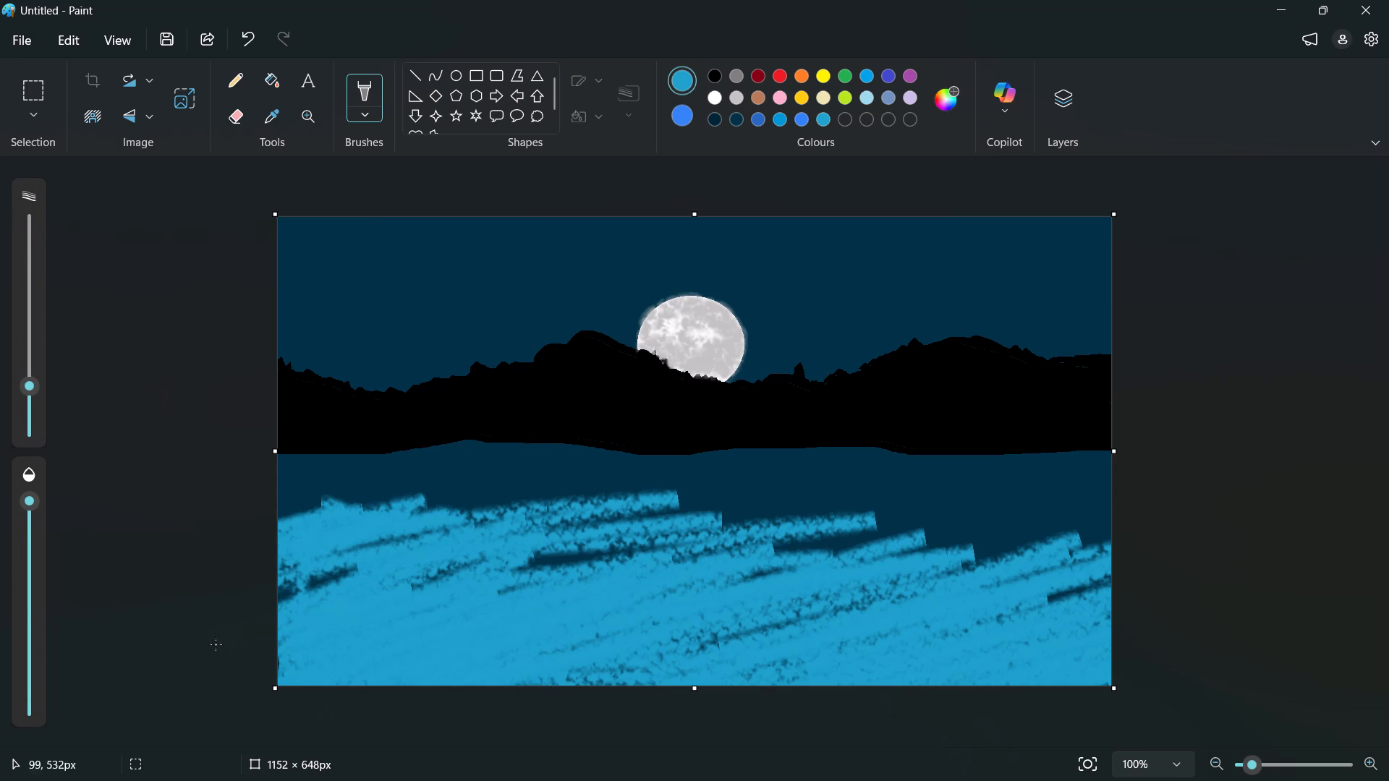
Fill the remaining dark gaps in the lower lake with more turquoise Crayon strokes, keeping the upper edge rough.
left_click_drag(216, 644, 749, 636)
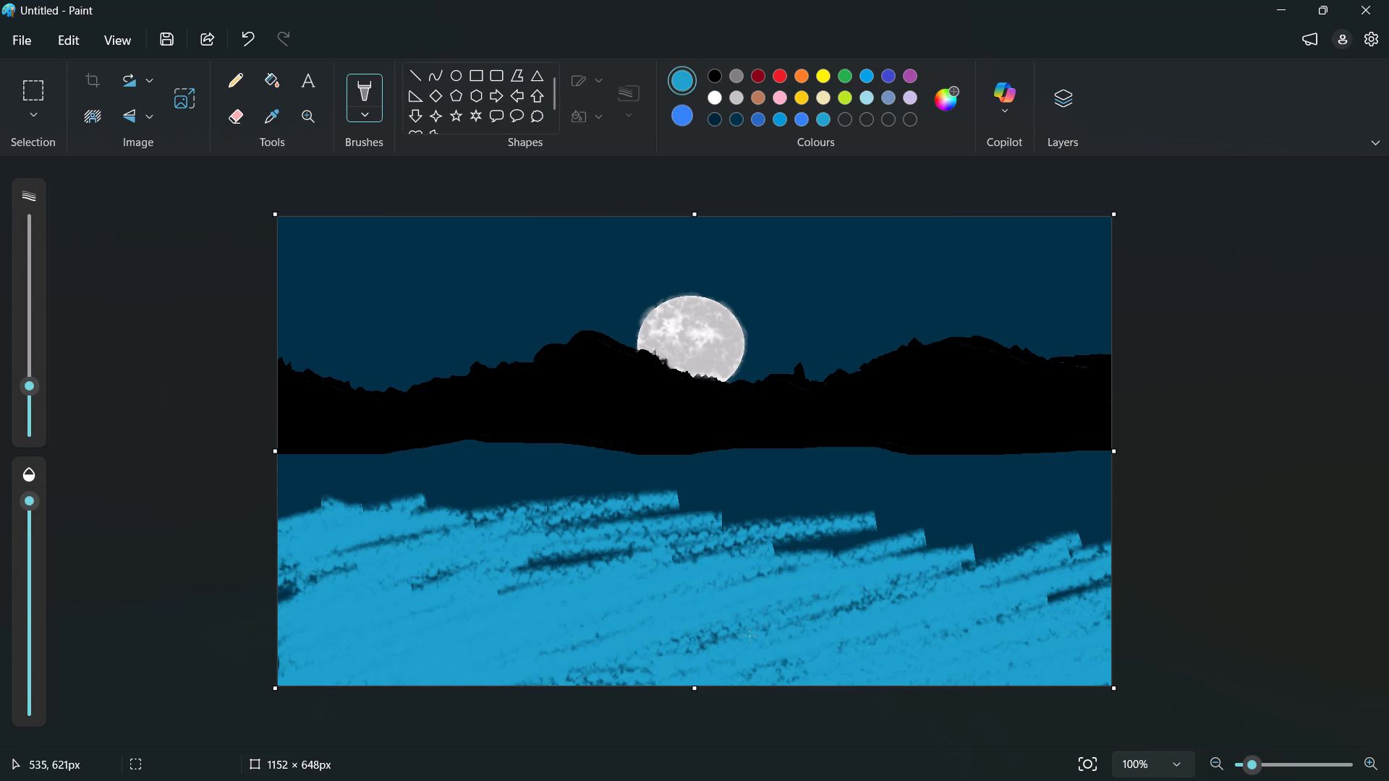
left_click_drag(749, 636, 636, 702)
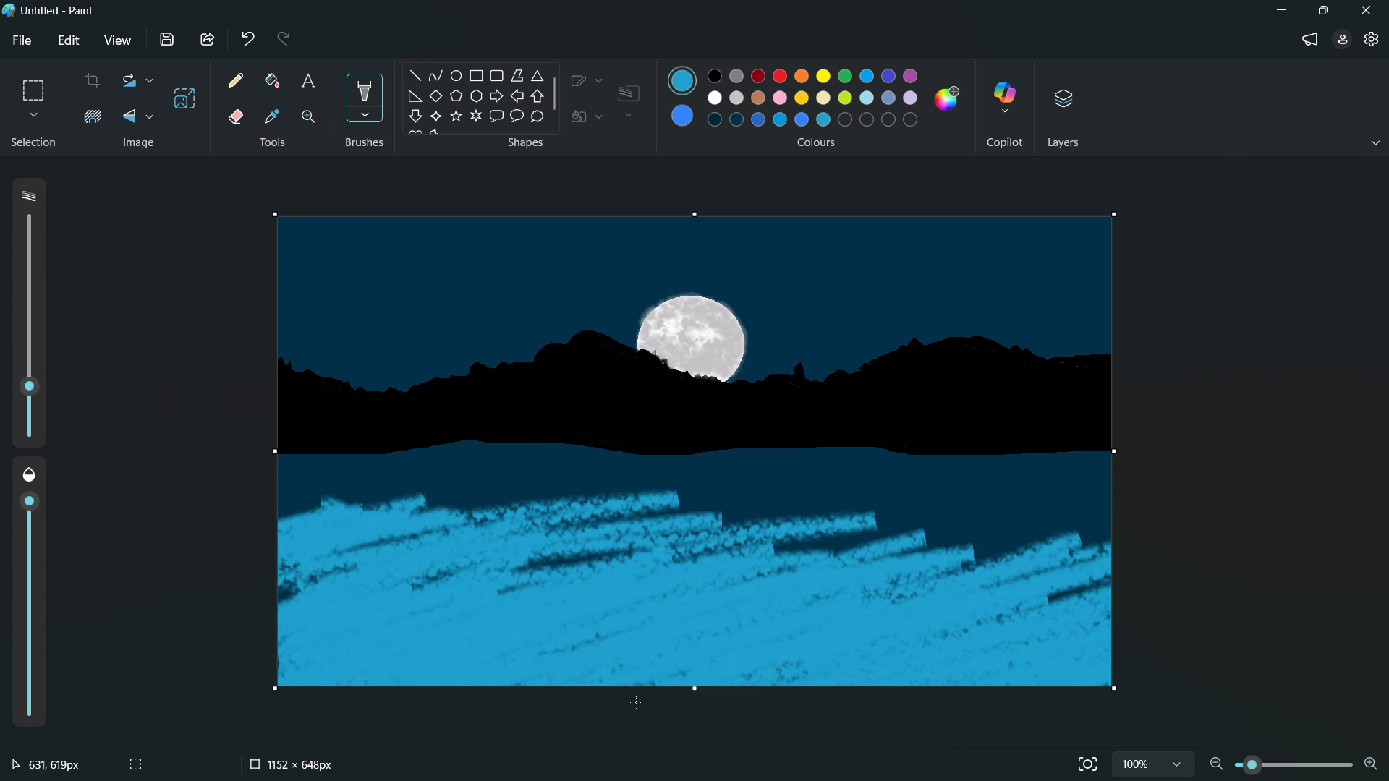
left_click_drag(636, 702, 1011, 633)
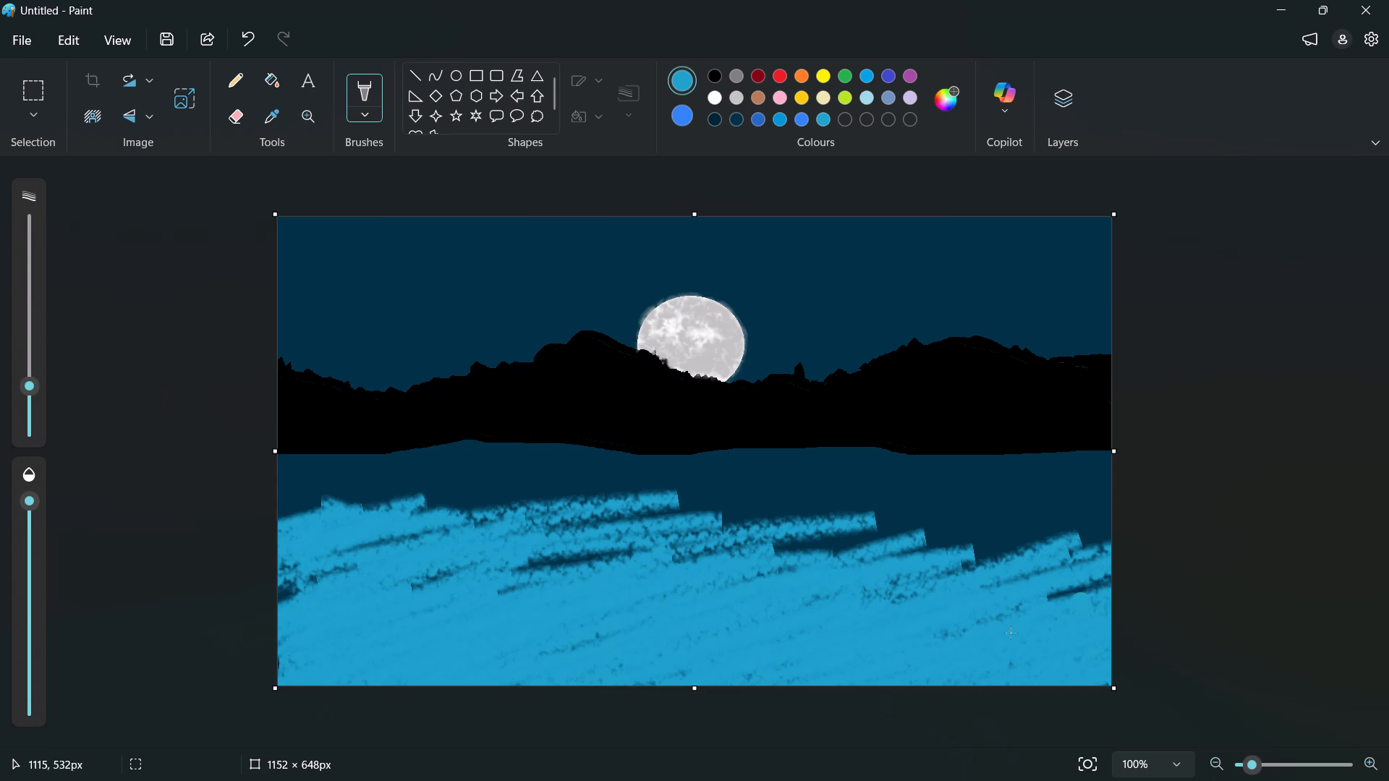
left_click_drag(1011, 633, 331, 679)
left_click_drag(331, 679, 295, 616)
left_click_drag(295, 616, 447, 597)
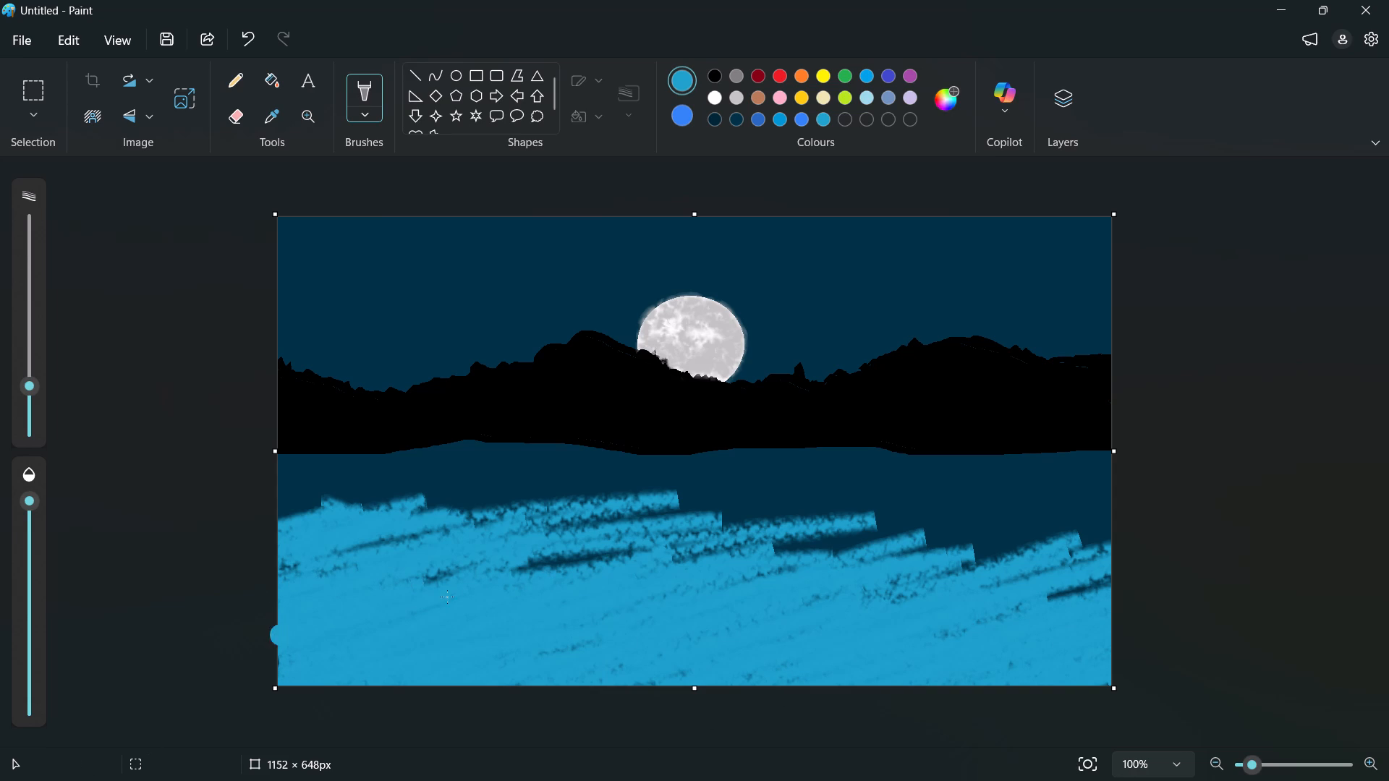
left_click_drag(447, 597, 973, 615)
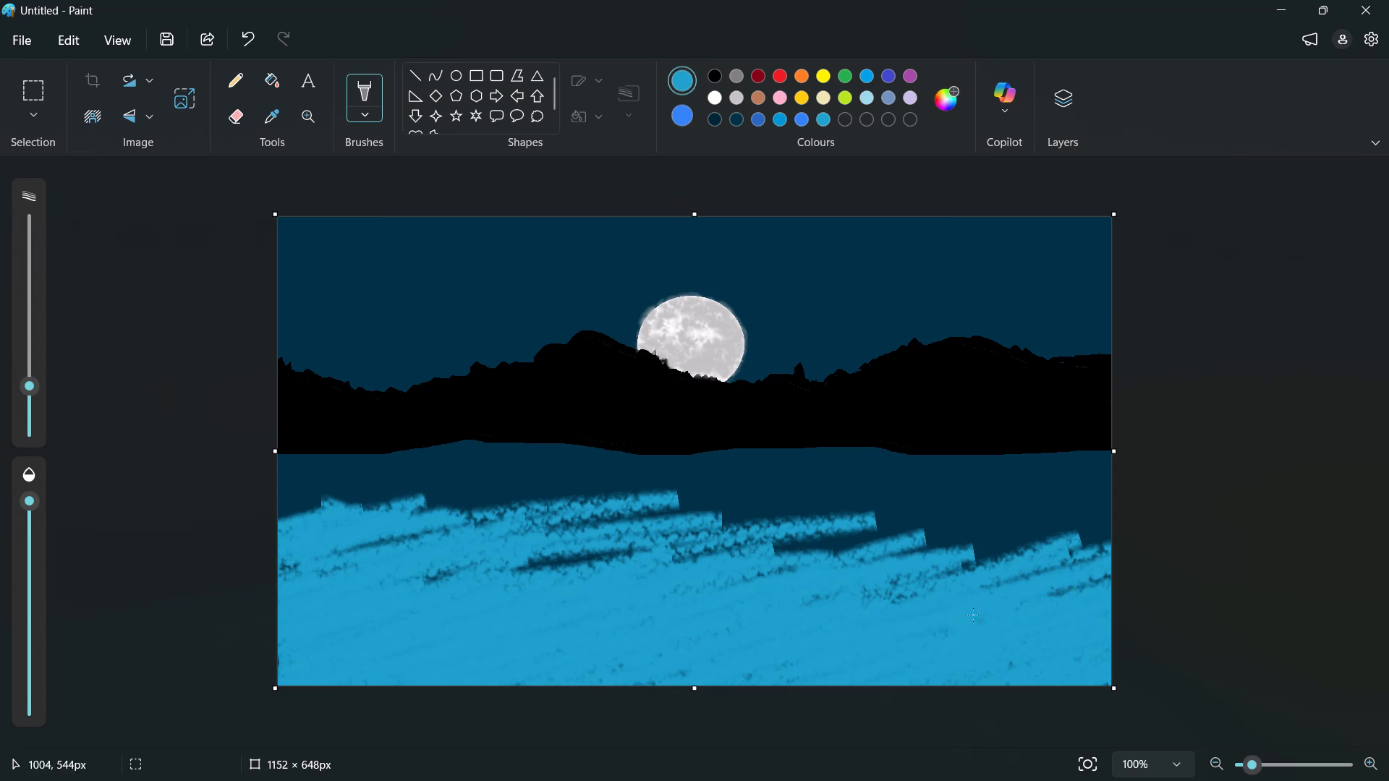
left_click_drag(973, 615, 530, 571)
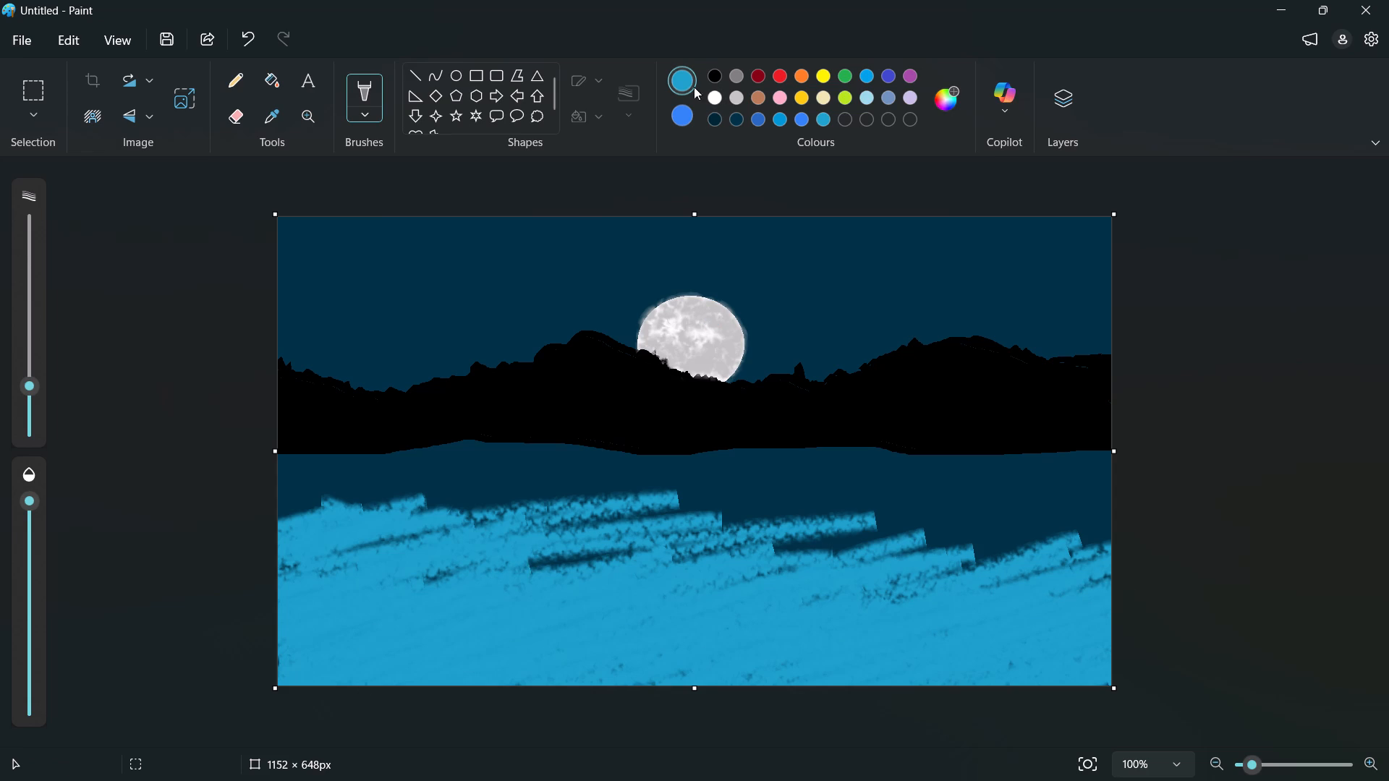
Mix dark teal #136580 and paint Crayon strokes over the turquoise's upper edge from the lake's centre to its right shore.
left_click(688, 81)
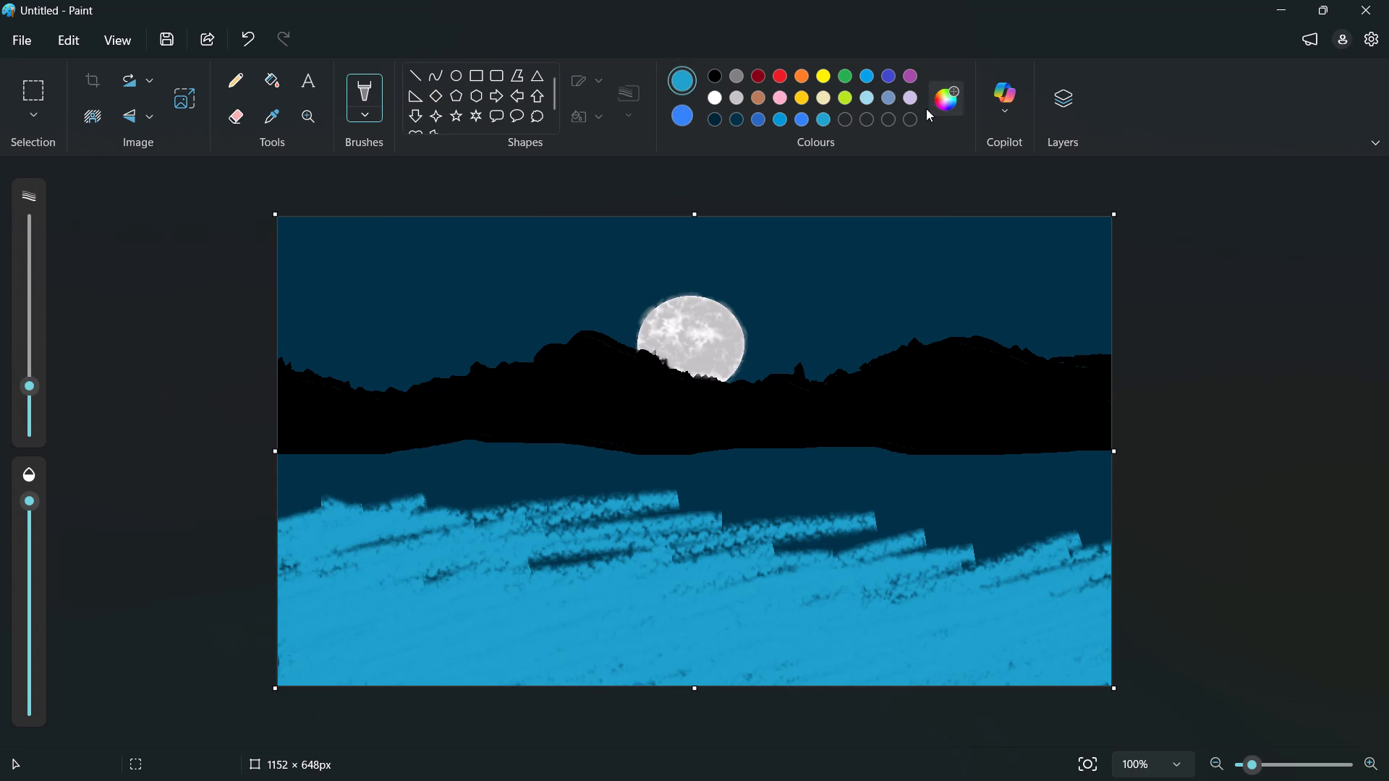
left_click(935, 105)
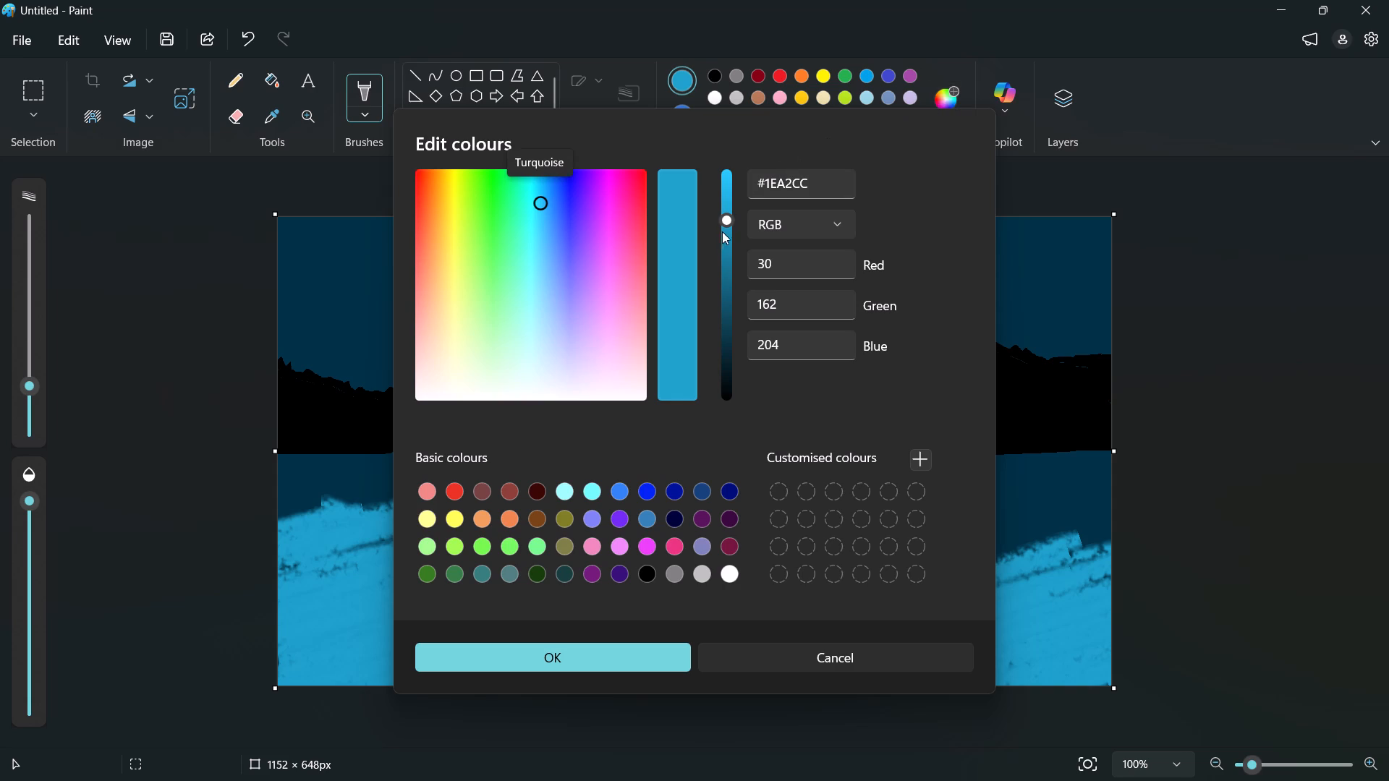
left_click_drag(721, 247, 721, 271)
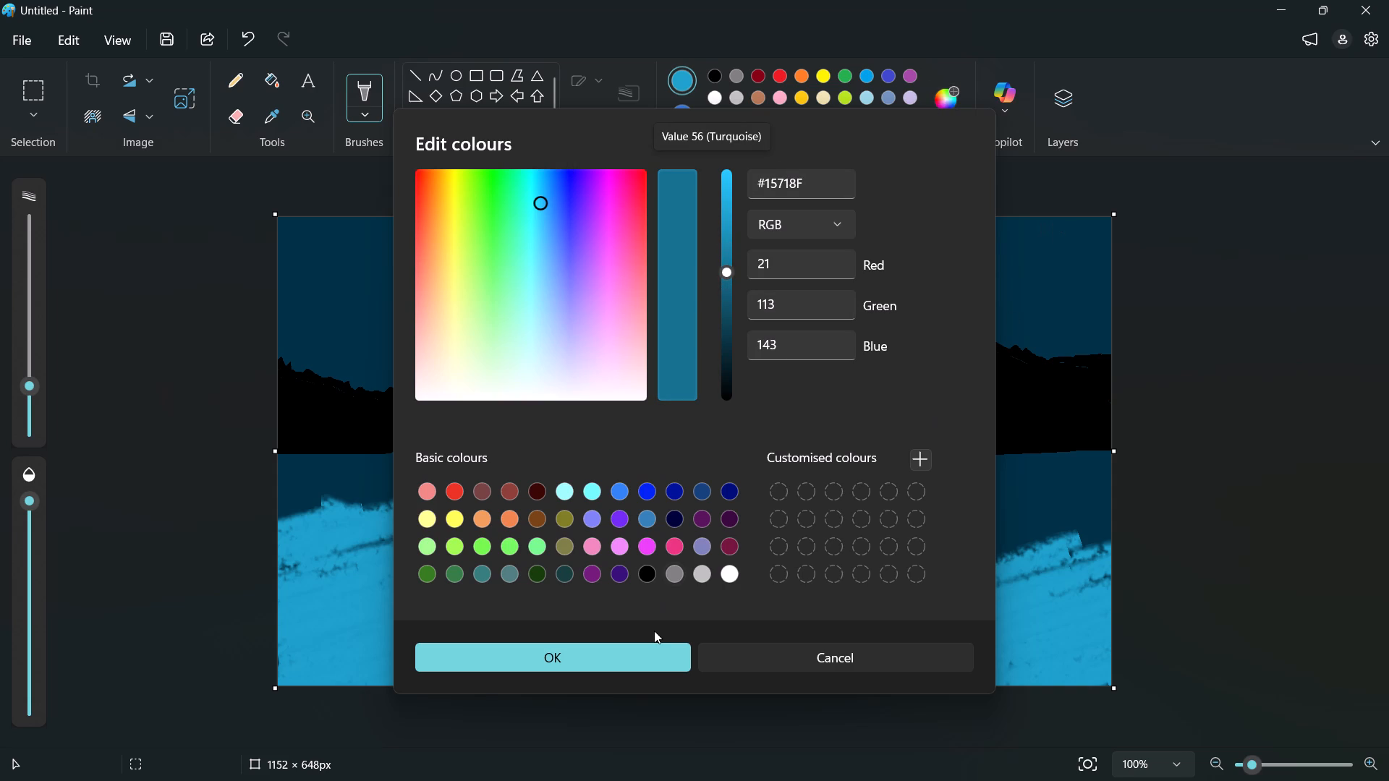
left_click(730, 284)
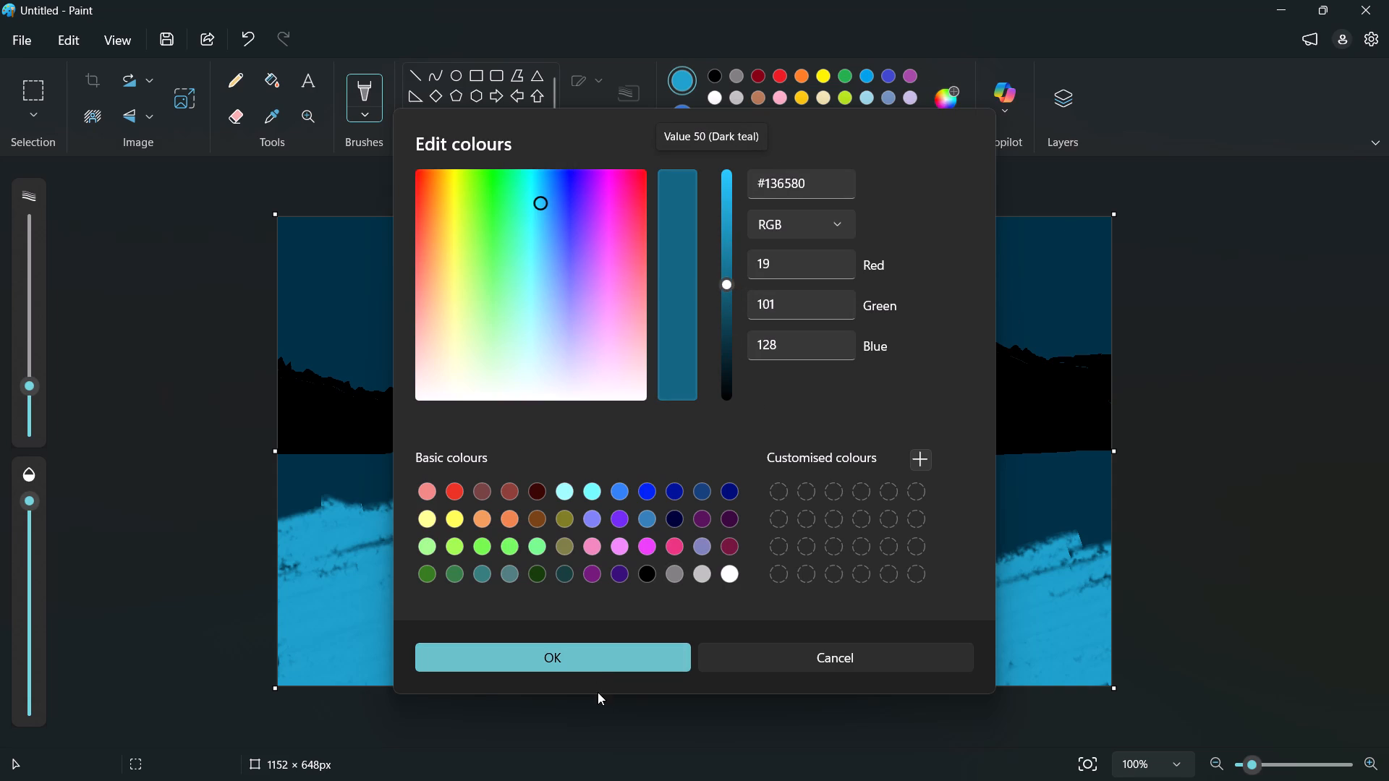
left_click(598, 665)
left_click(718, 504)
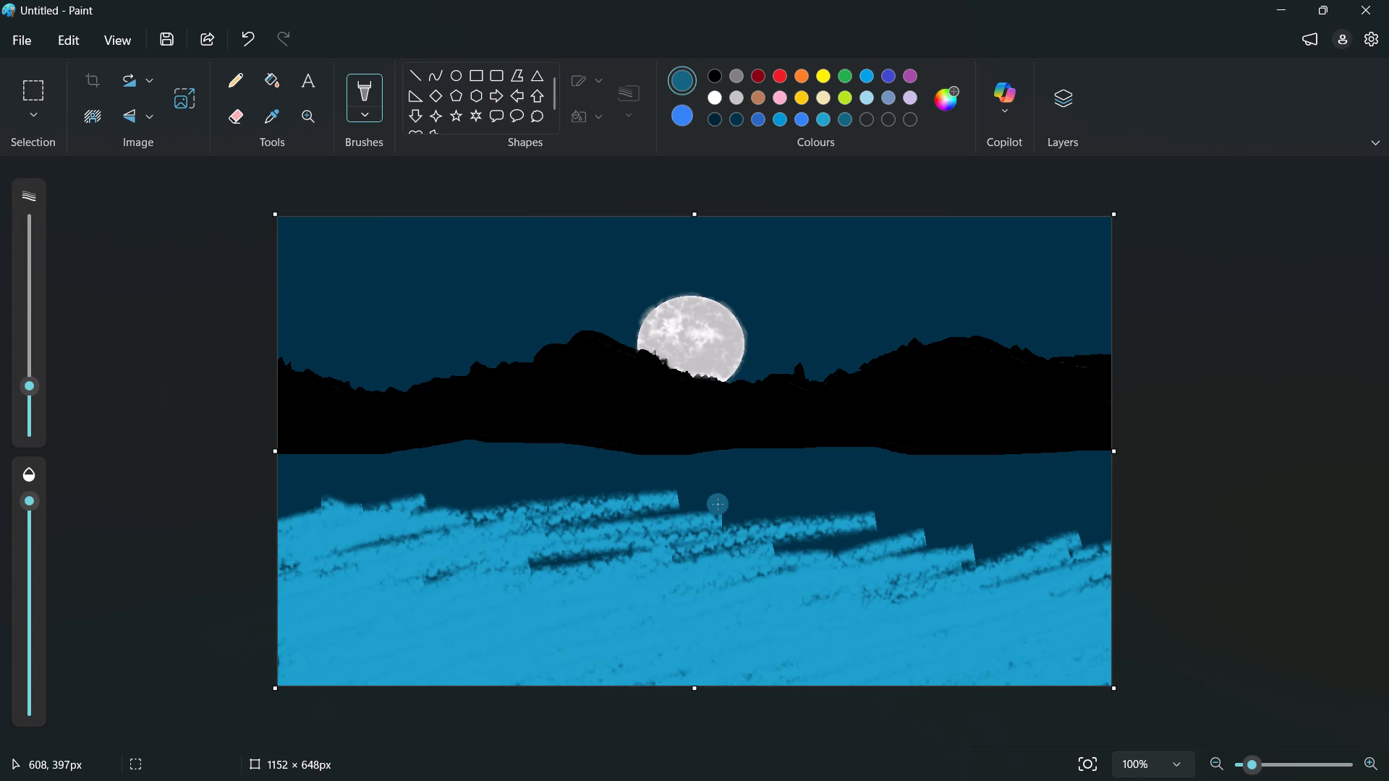
left_click_drag(718, 504, 844, 516)
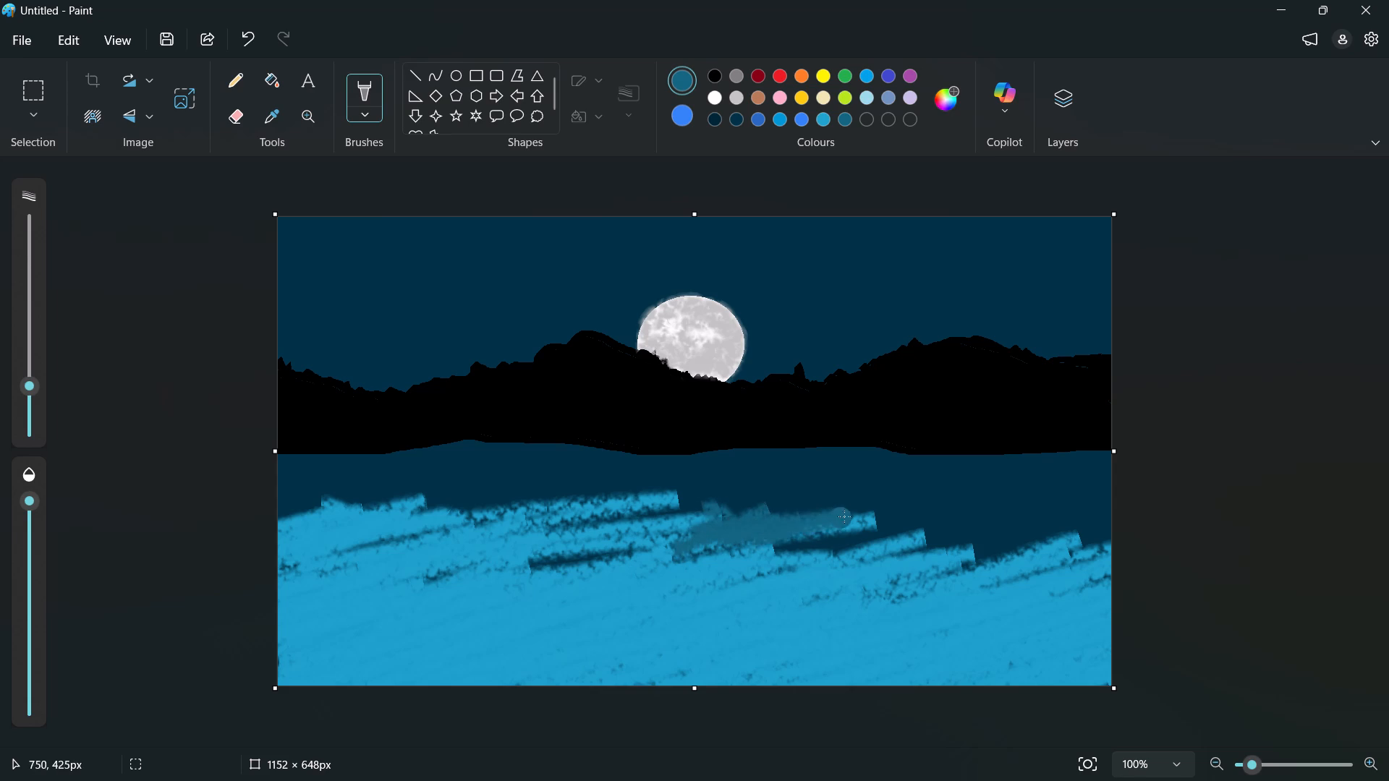
left_click_drag(844, 516, 799, 555)
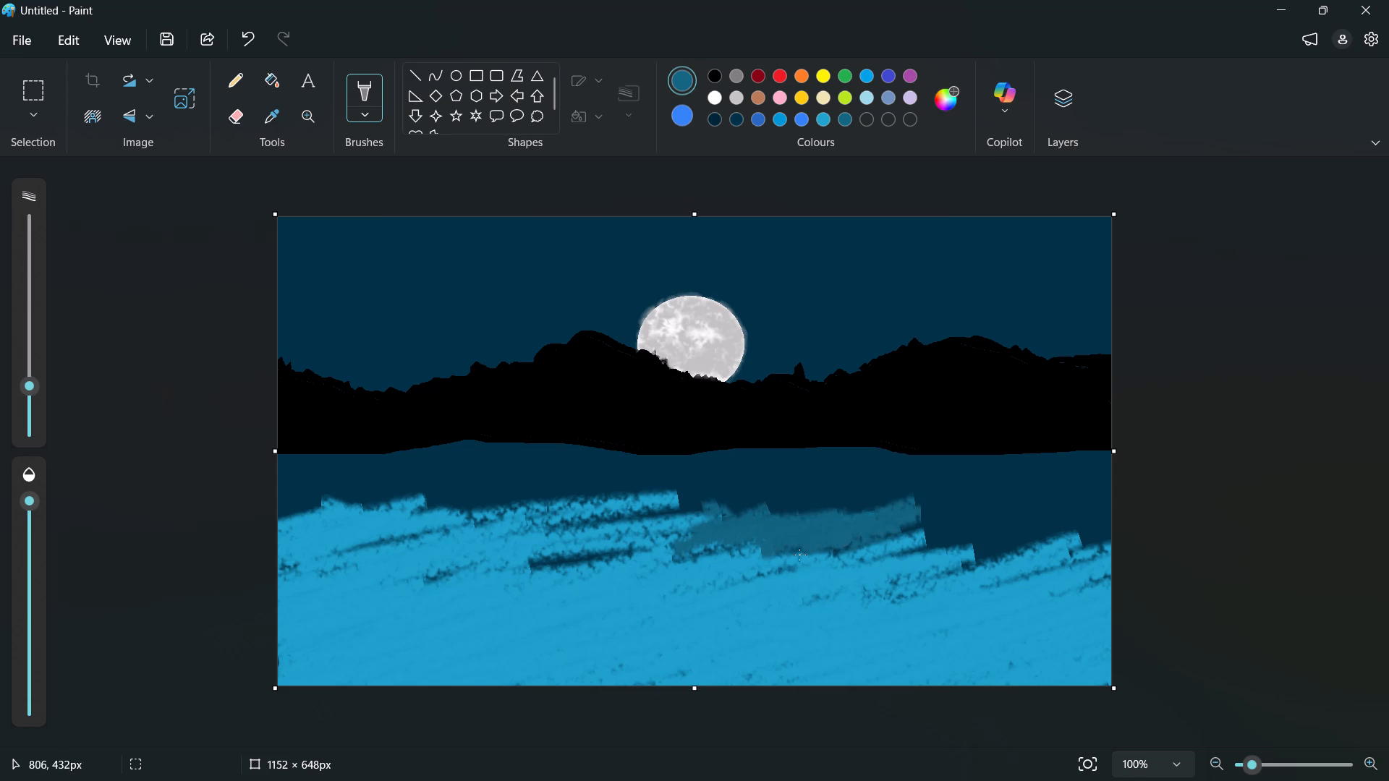
left_click_drag(799, 555, 998, 534)
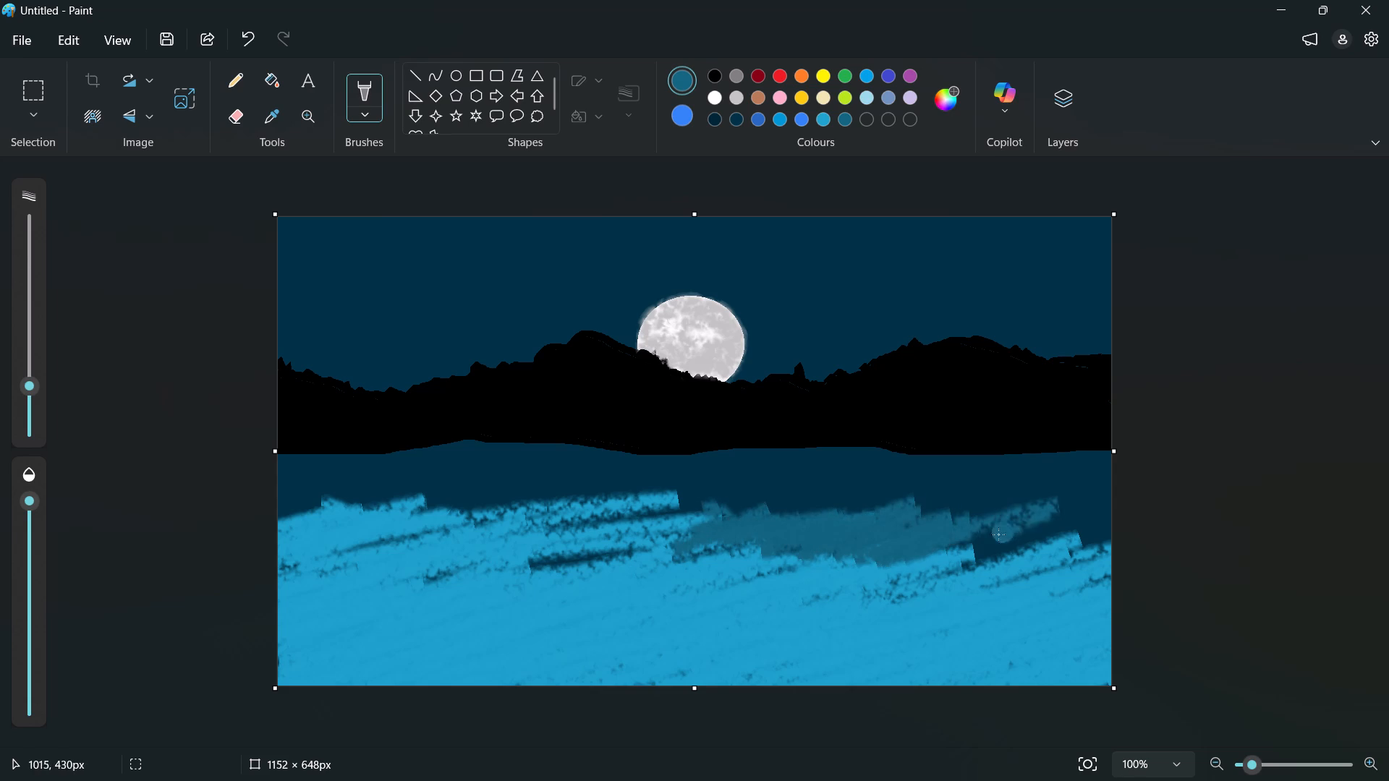
left_click_drag(998, 534, 1048, 552)
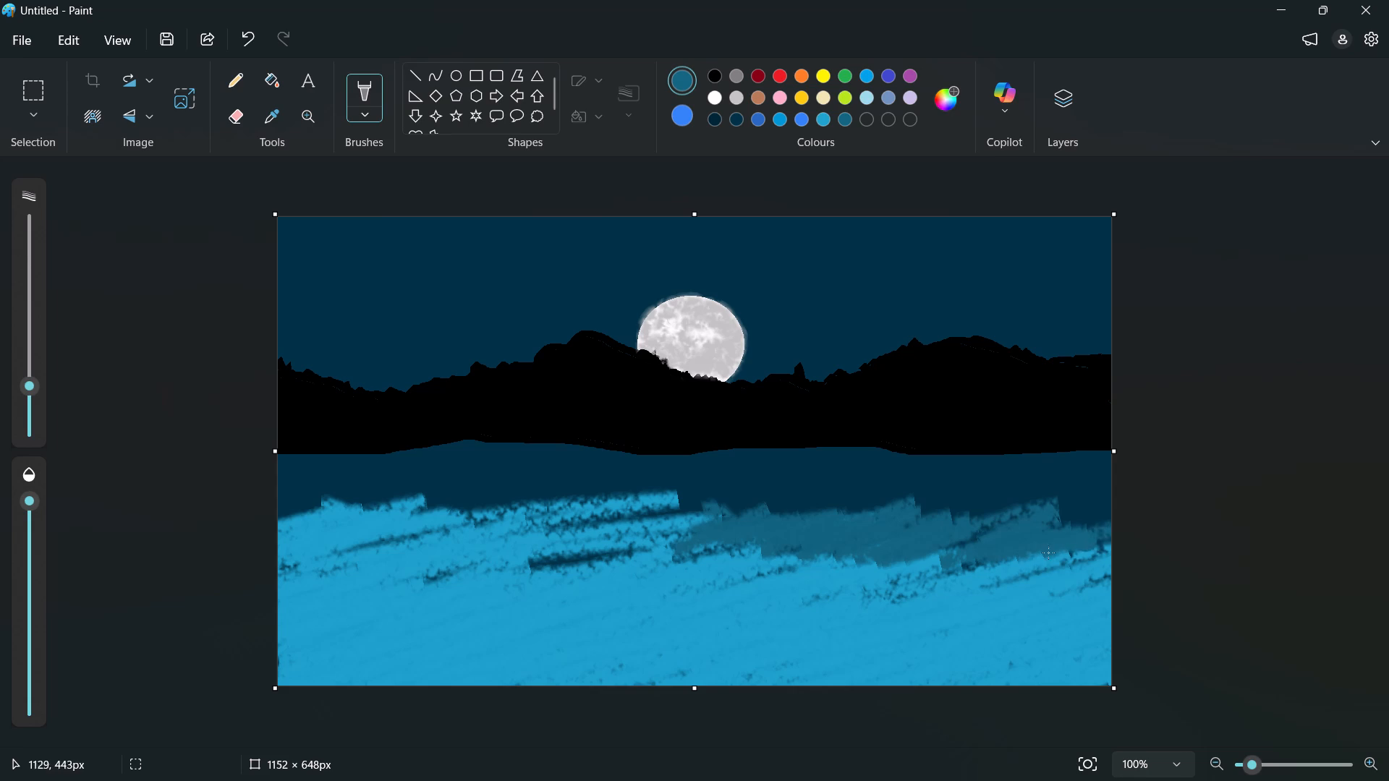
left_click_drag(1048, 552, 1127, 566)
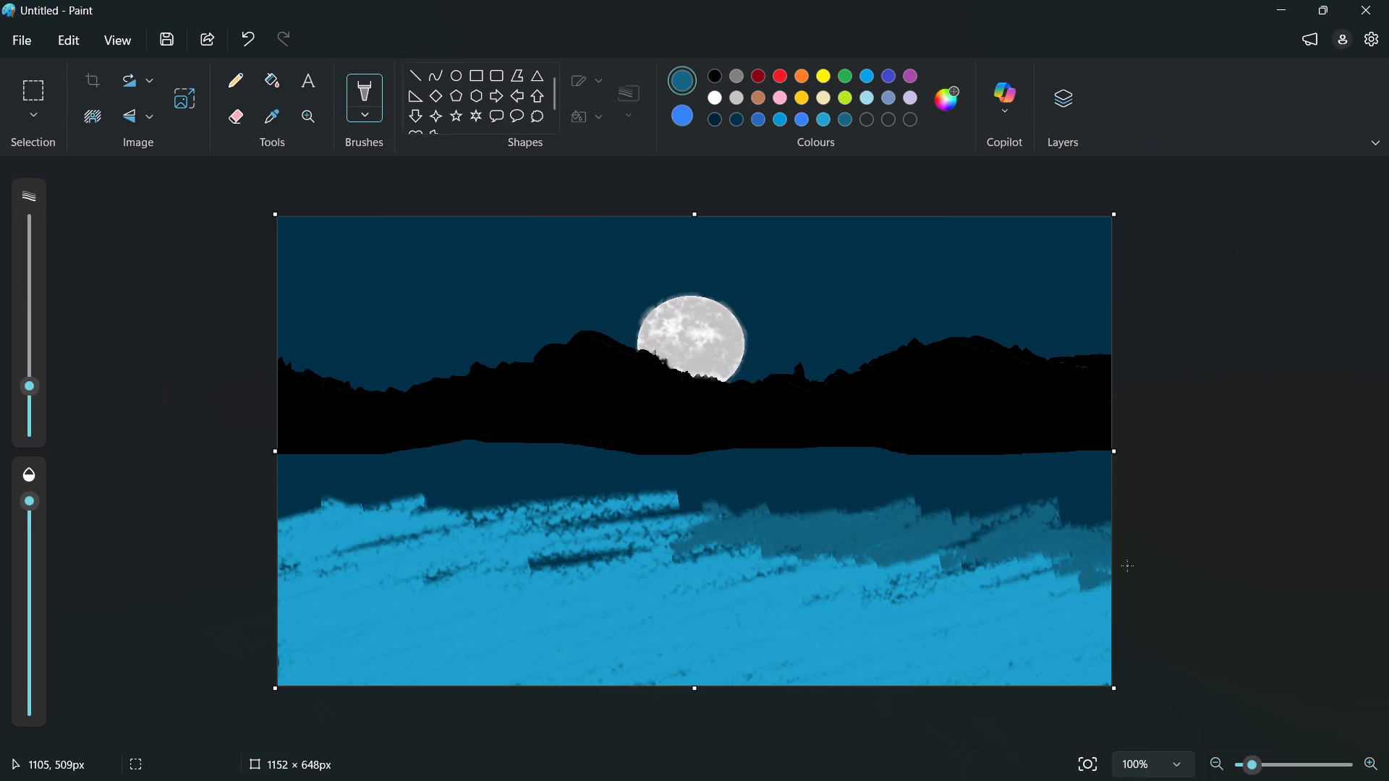
left_click_drag(1127, 566, 646, 588)
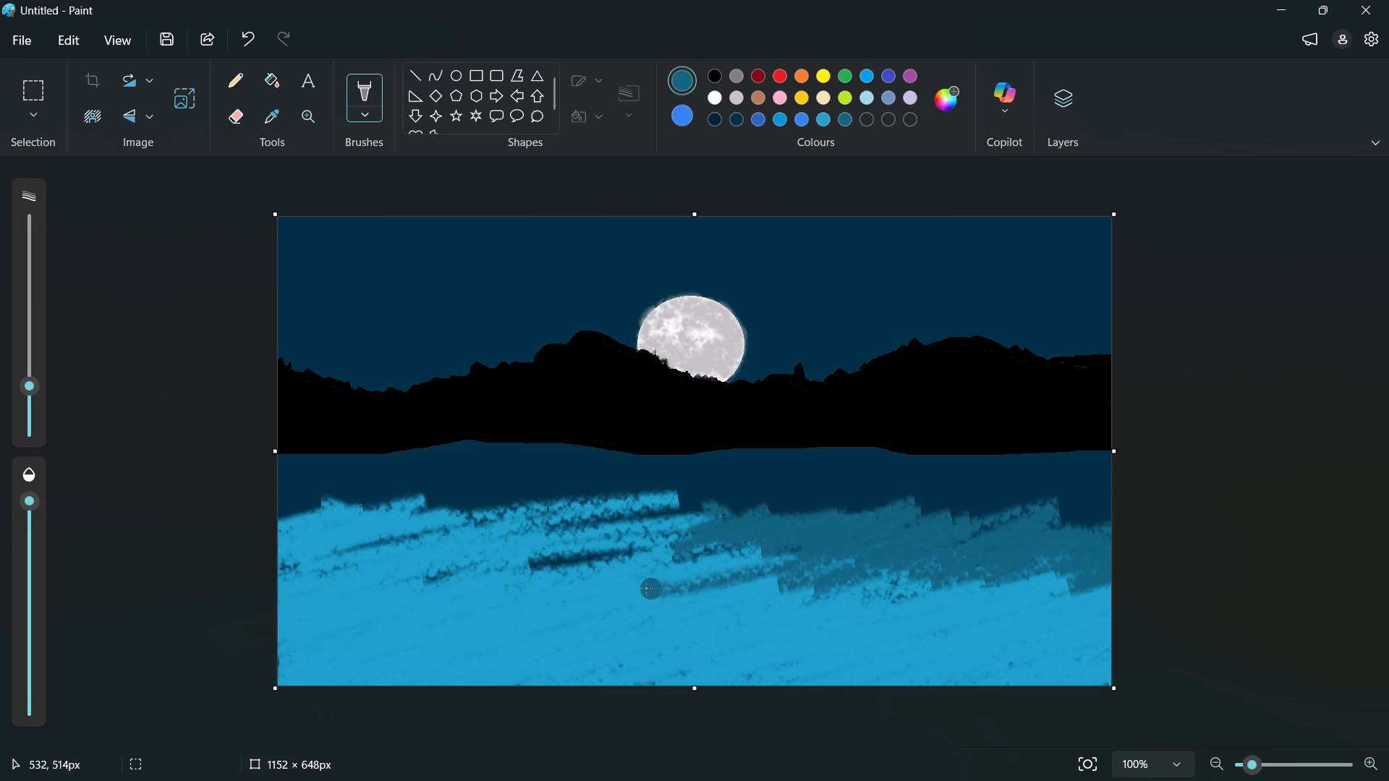
Extend the dark teal Crayon band across the lake's middle and left side, with a rough, uneven upper edge.
left_click_drag(646, 588, 655, 521)
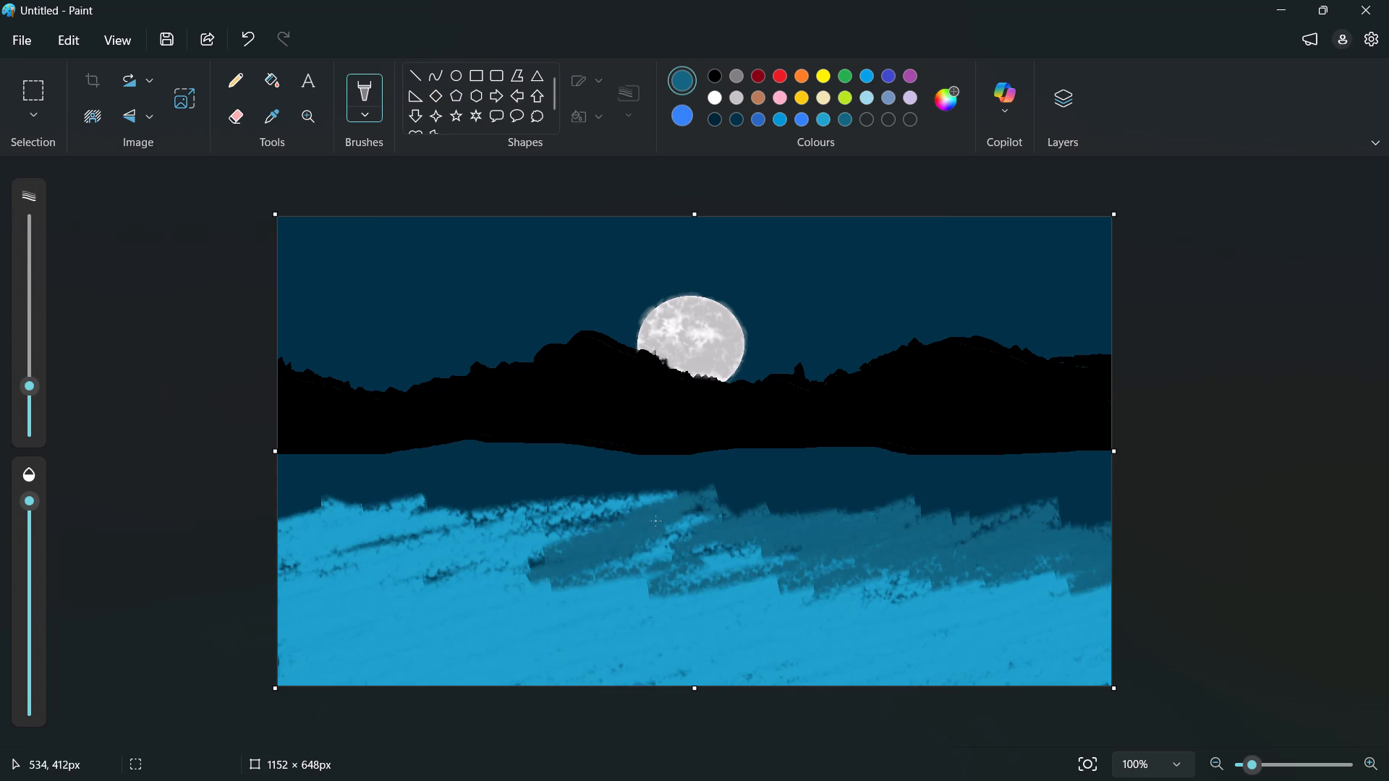
left_click_drag(655, 521, 462, 516)
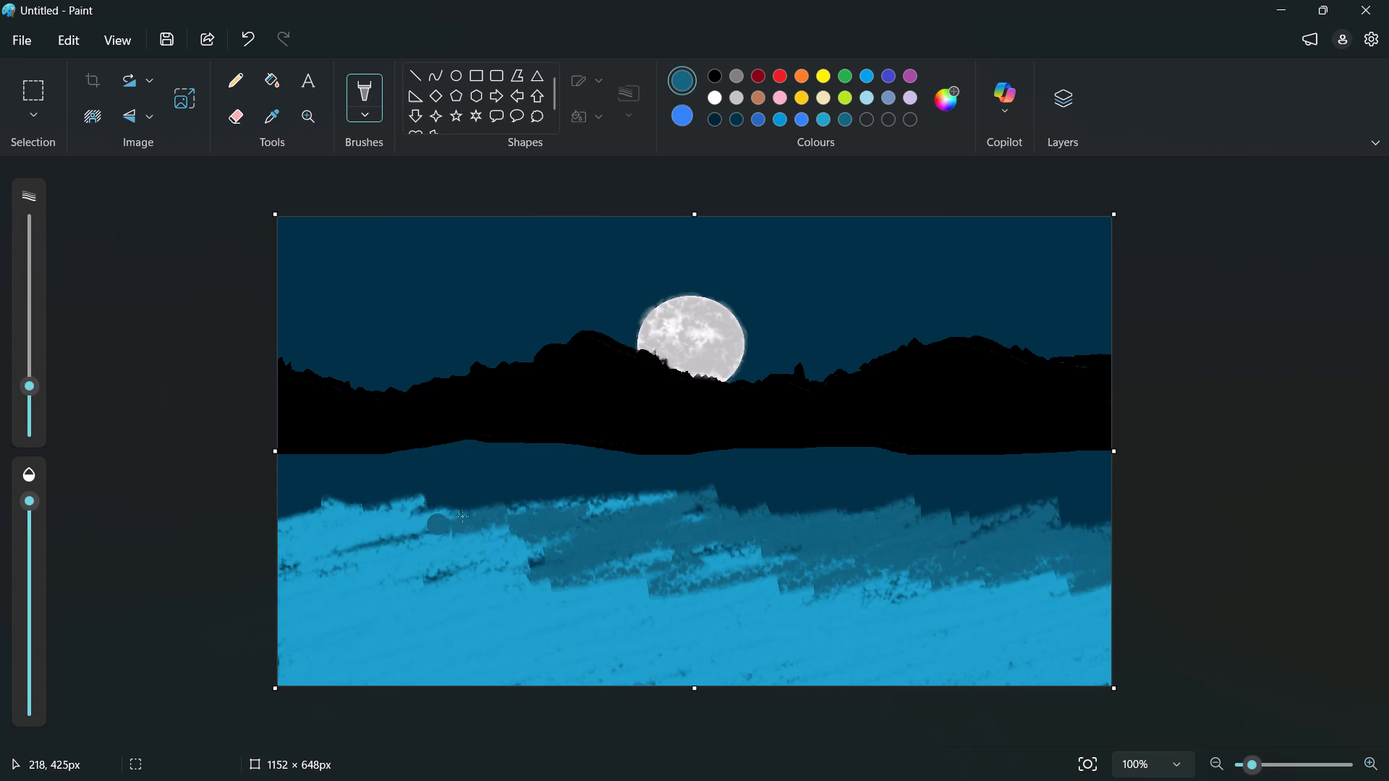
left_click_drag(462, 516, 324, 512)
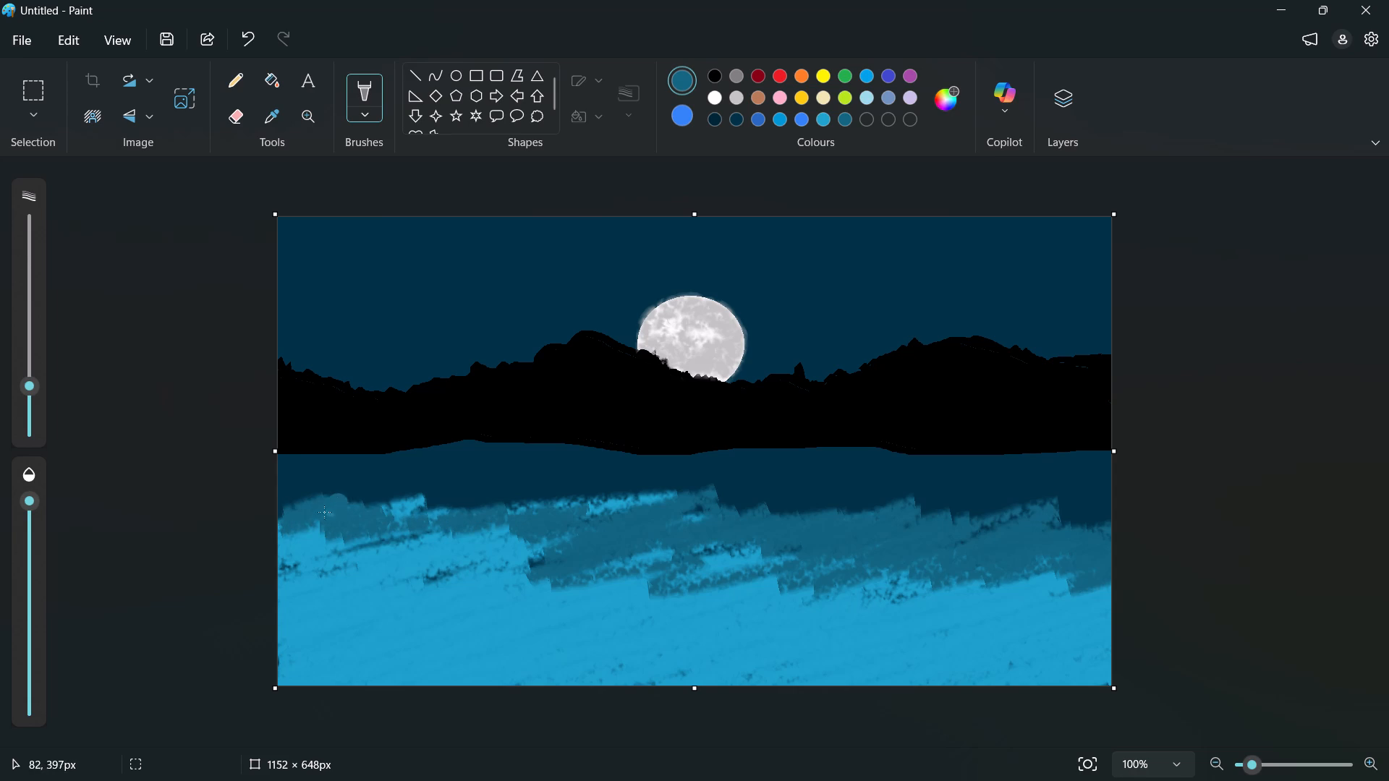
left_click_drag(324, 512, 444, 524)
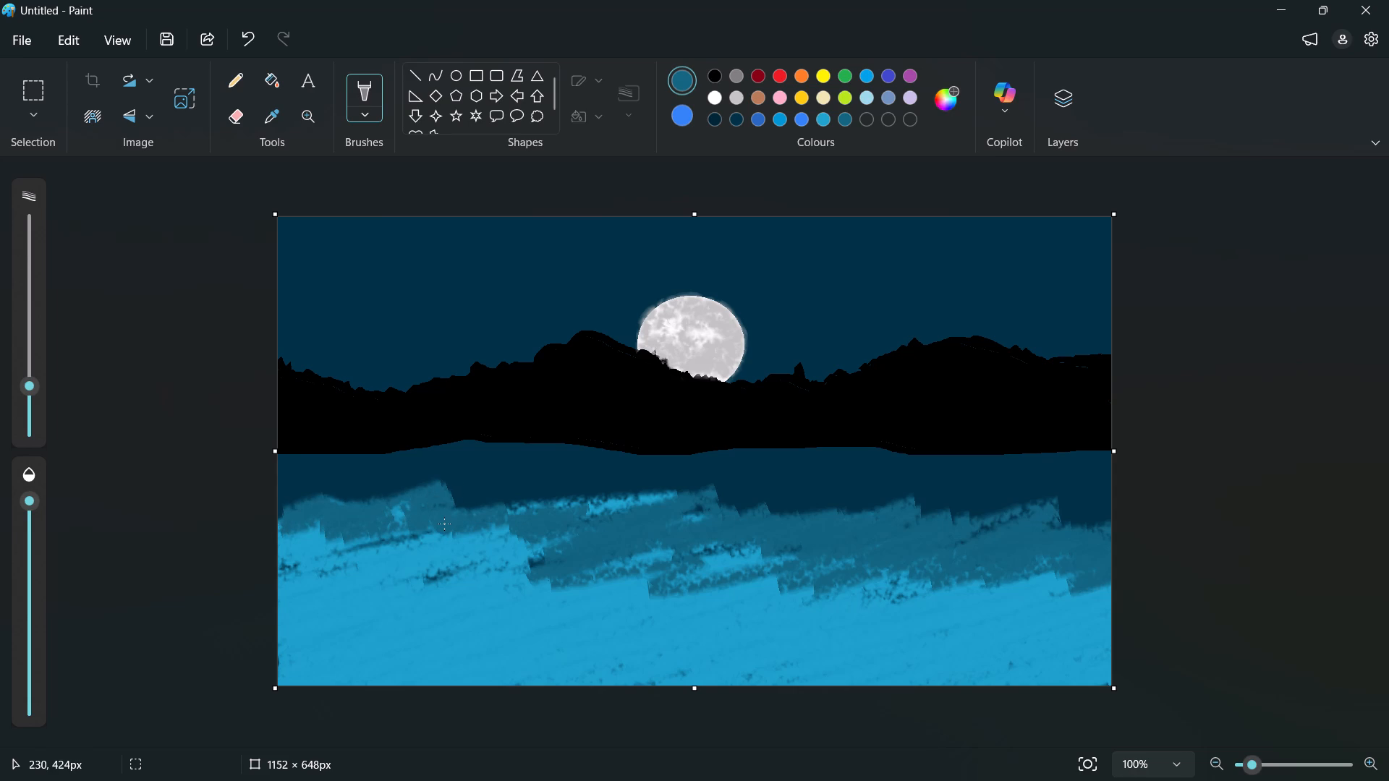
Mix mid-tone turquoise #1881A3 and paint Crayon strokes along the dark teal band's lower edge, from left of centre to the right shore.
left_click(941, 98)
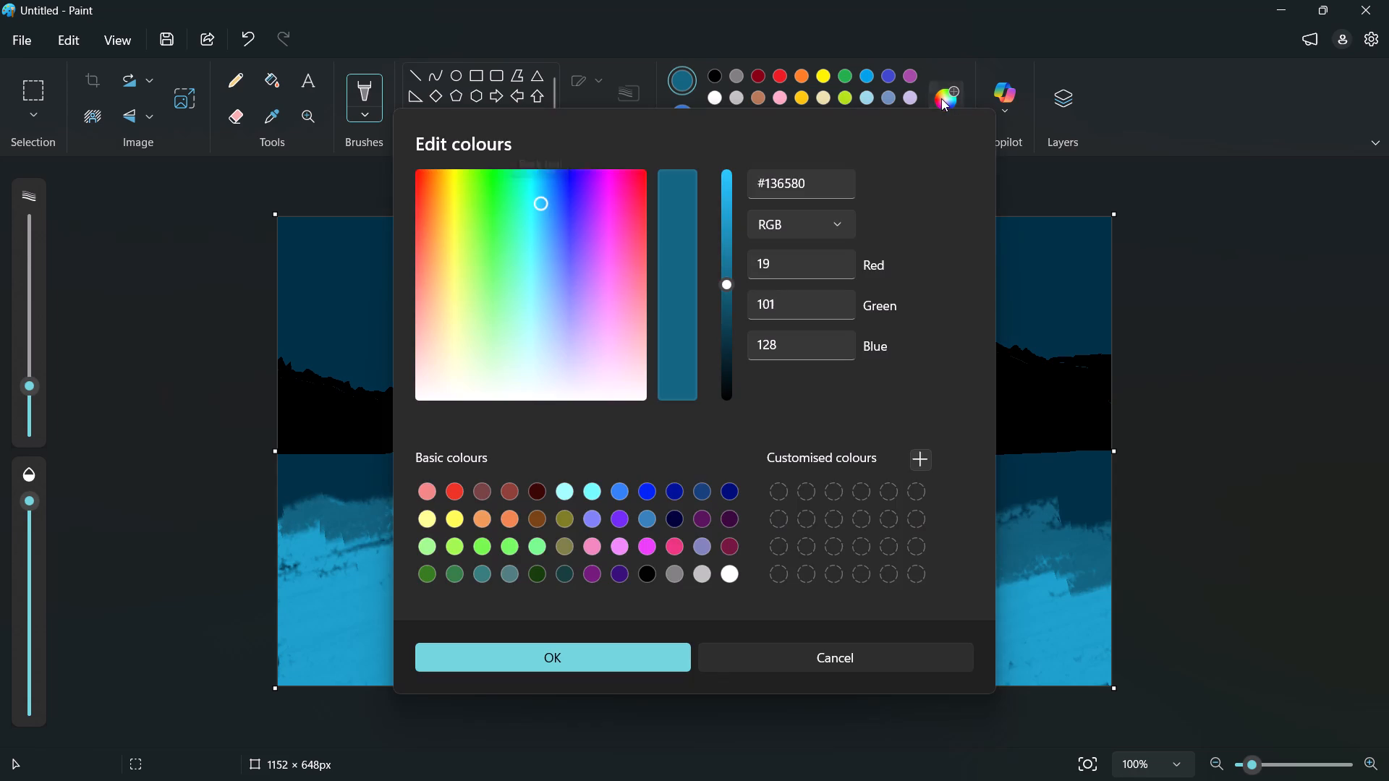
left_click(722, 255)
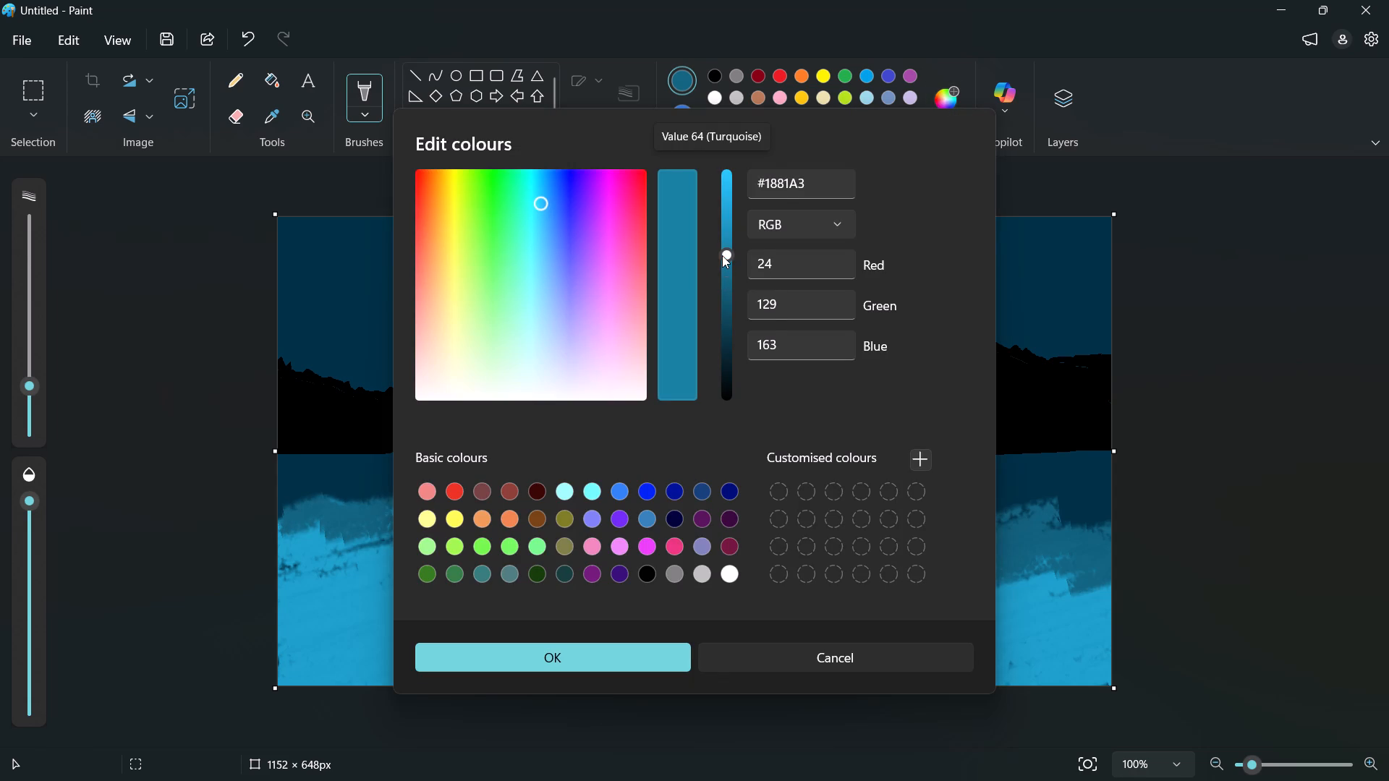
left_click(726, 268)
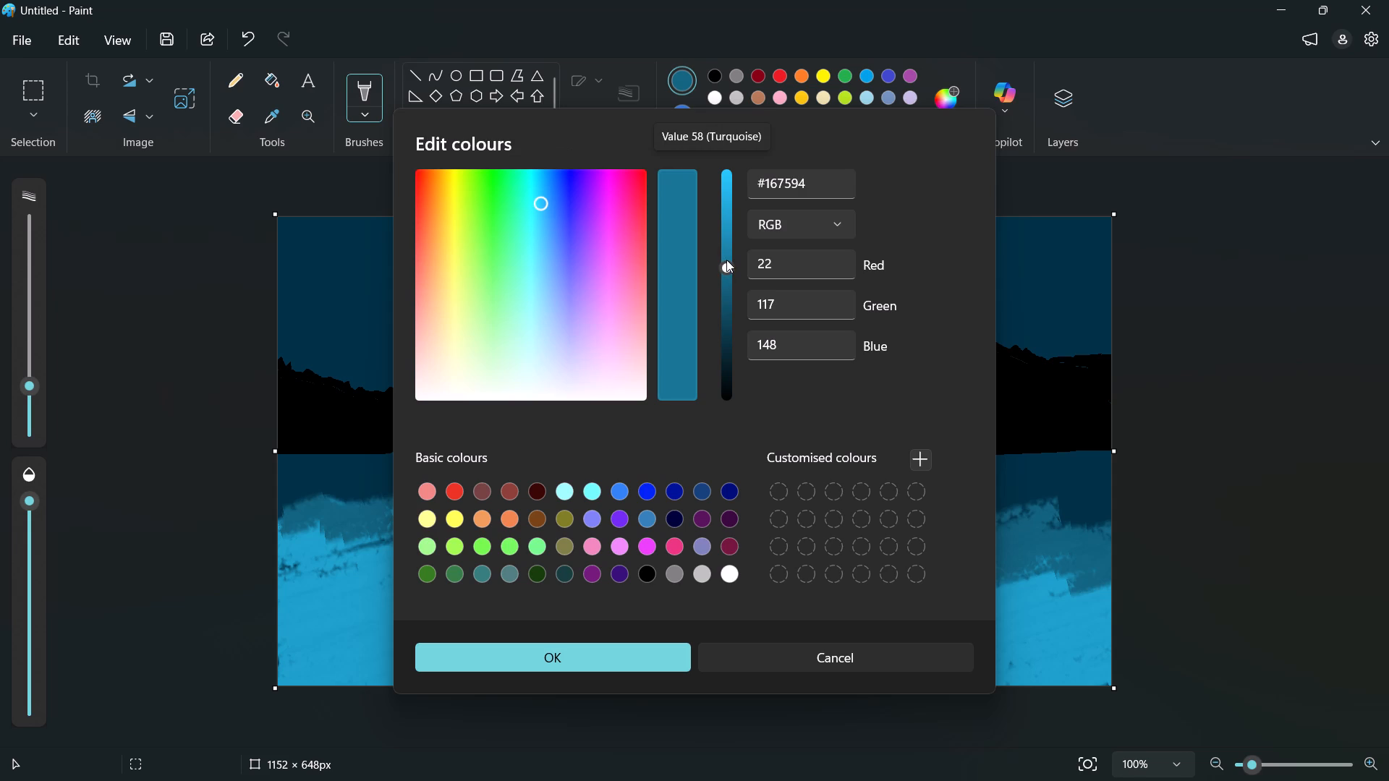
left_click(726, 260)
left_click(726, 255)
double_click(592, 649)
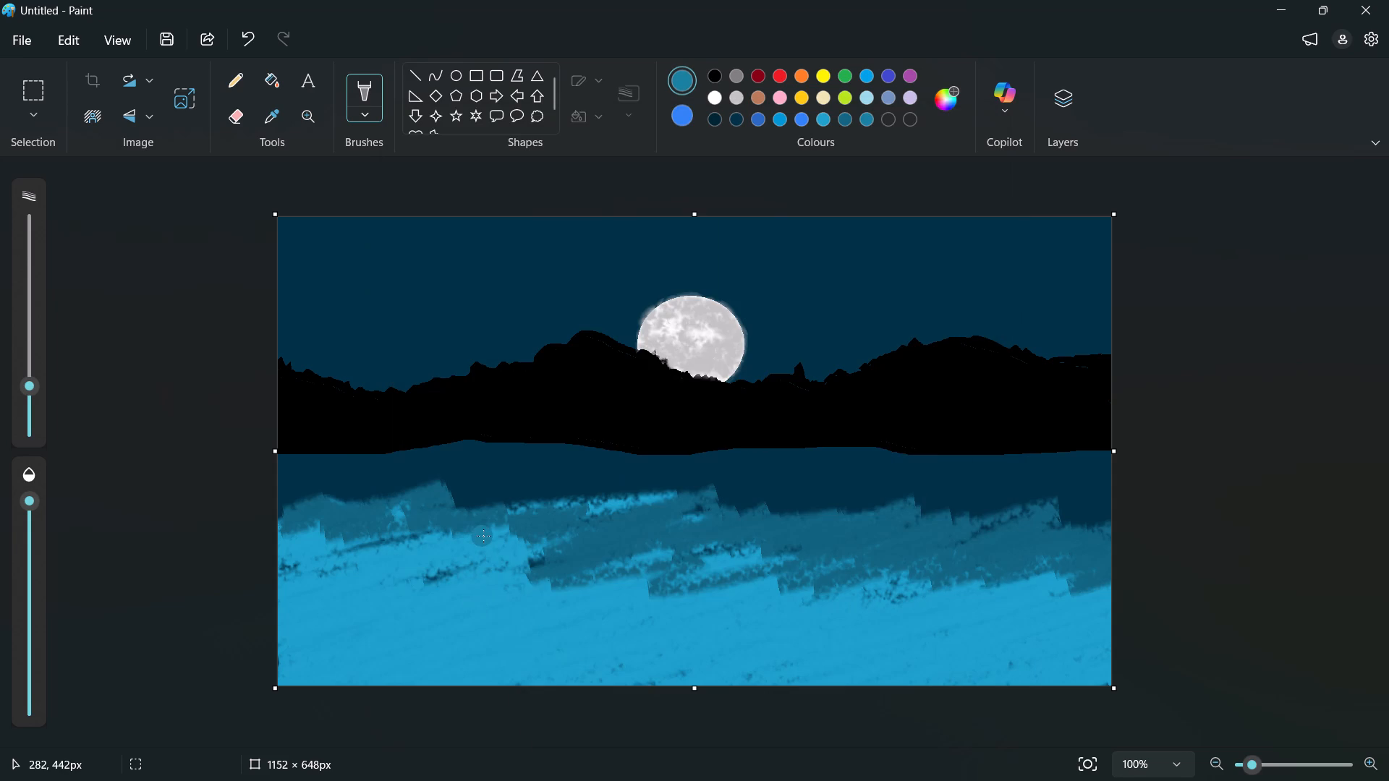
left_click_drag(483, 536, 715, 568)
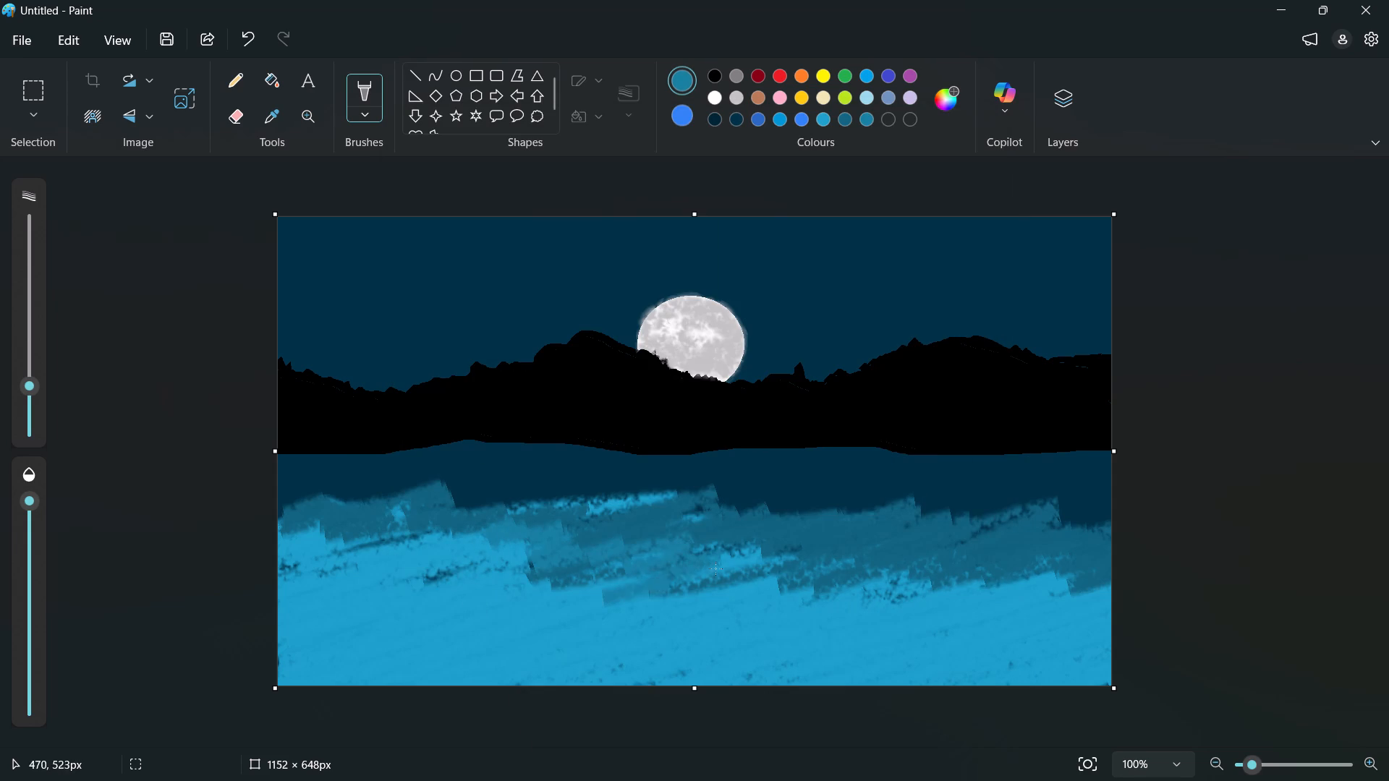
left_click_drag(715, 568, 710, 566)
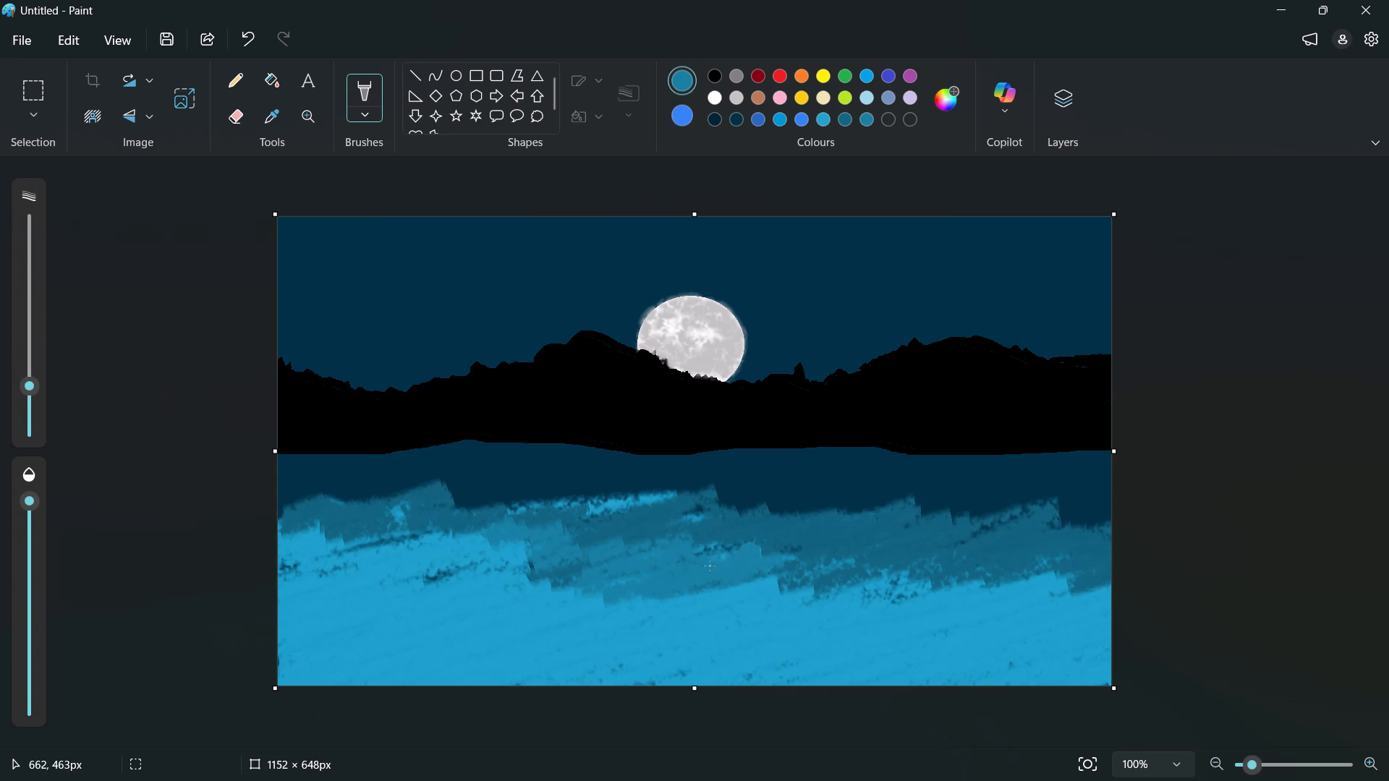
left_click_drag(710, 566, 979, 567)
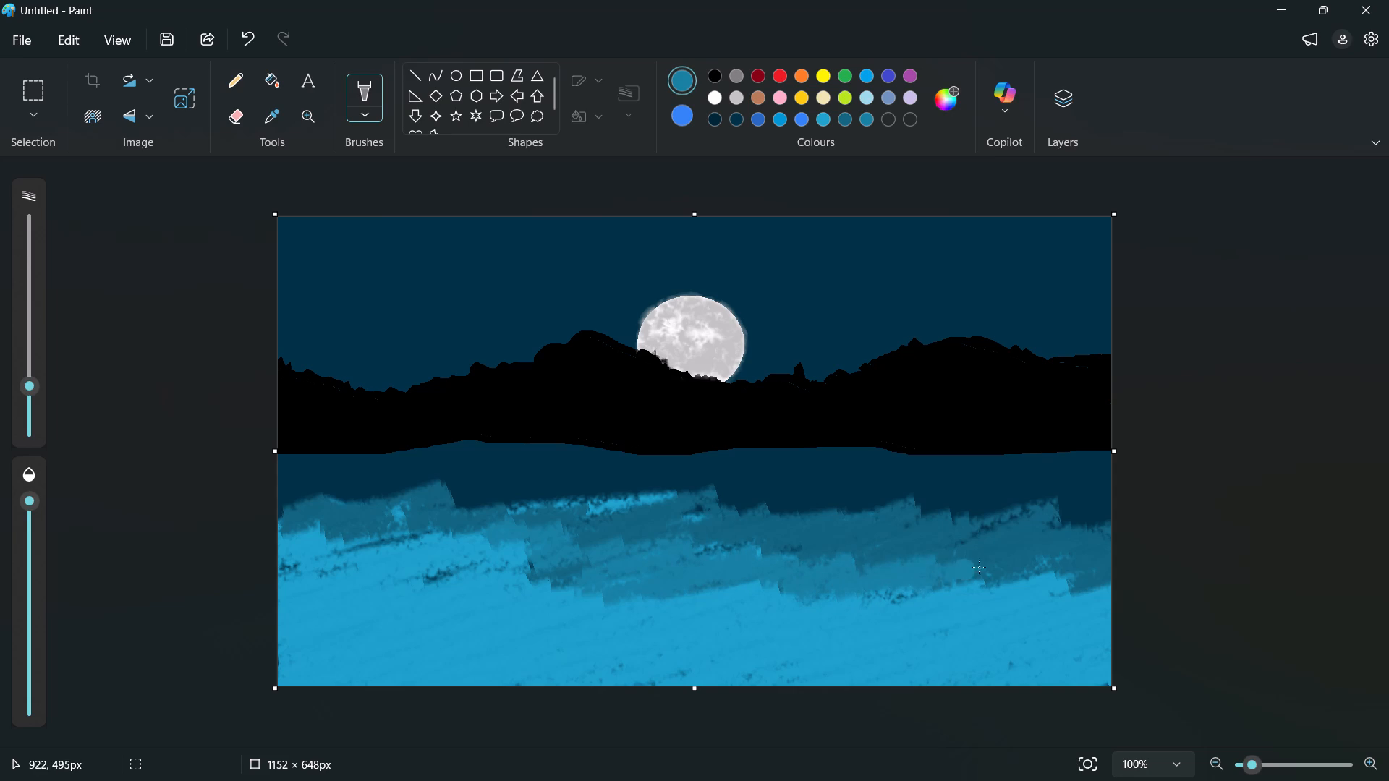
left_click_drag(979, 567, 1091, 581)
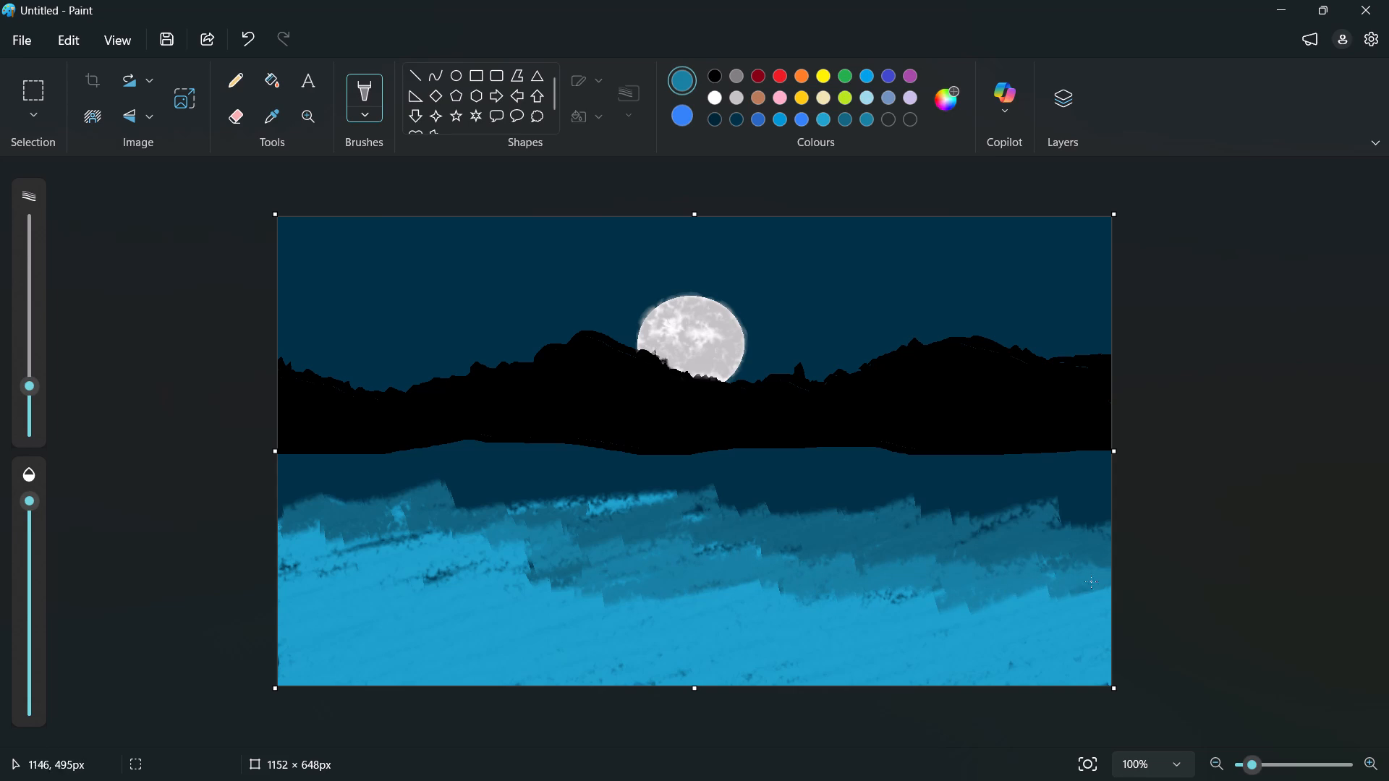
Thicken the mid-tone turquoise Crayon band back through the lake's centre and extend it to the left shore, covering dark specks.
left_click_drag(1091, 581, 846, 586)
left_click_drag(846, 586, 591, 546)
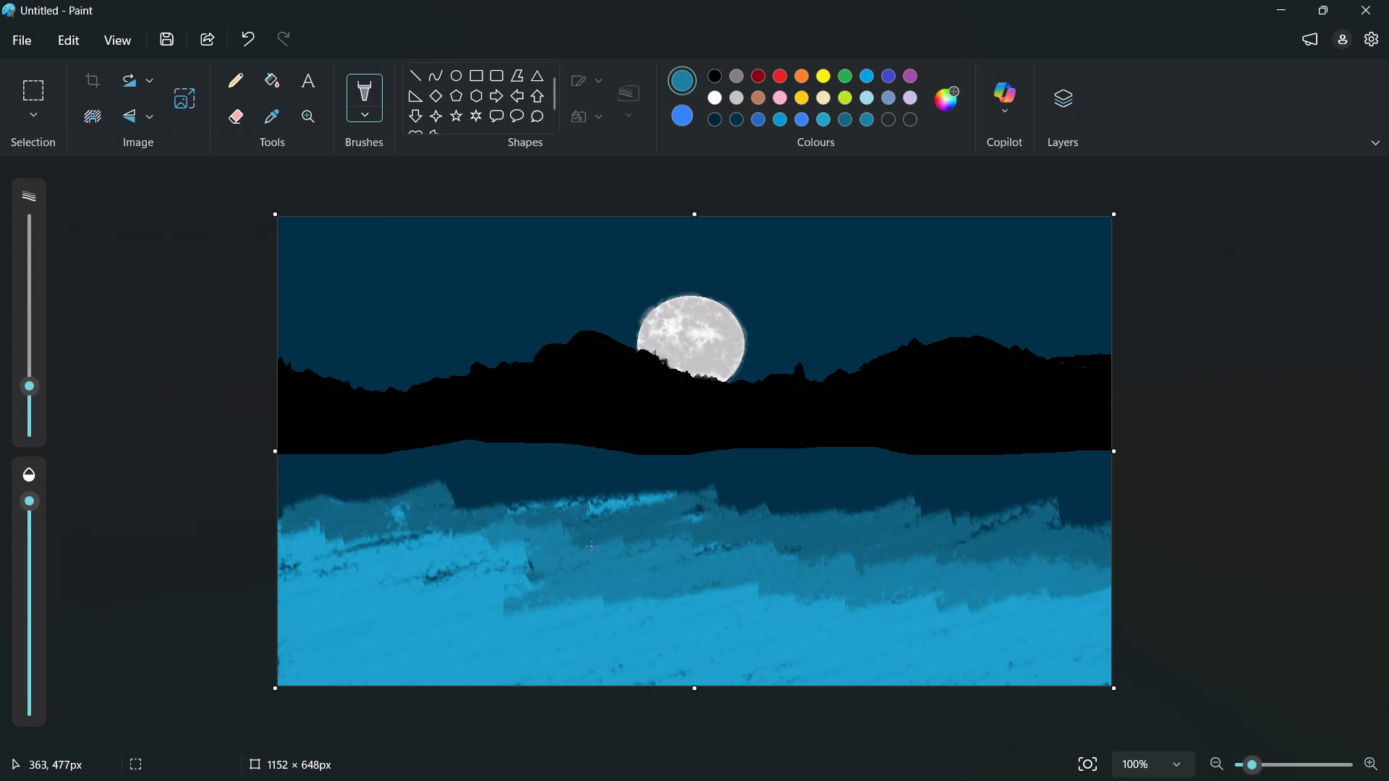
left_click_drag(591, 546, 372, 537)
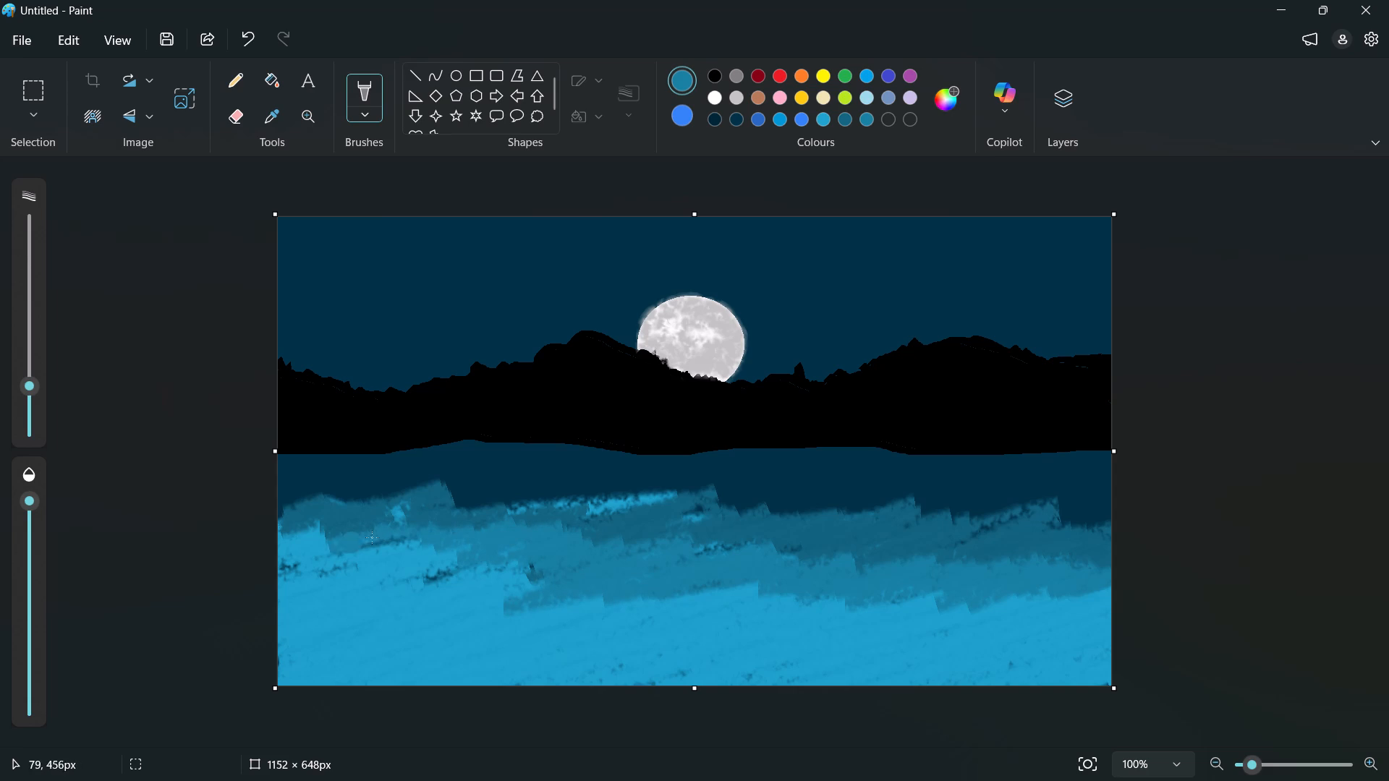
left_click_drag(372, 537, 313, 534)
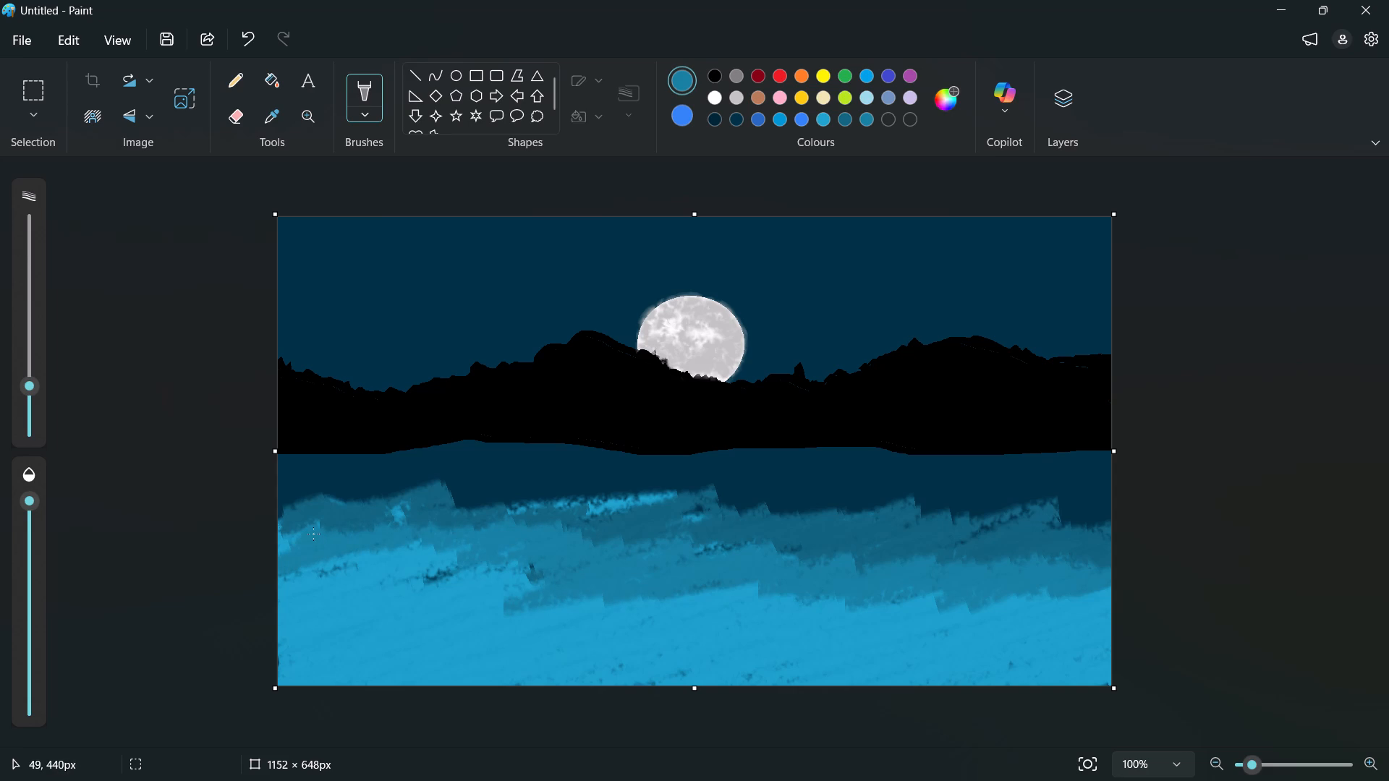
left_click_drag(313, 534, 443, 551)
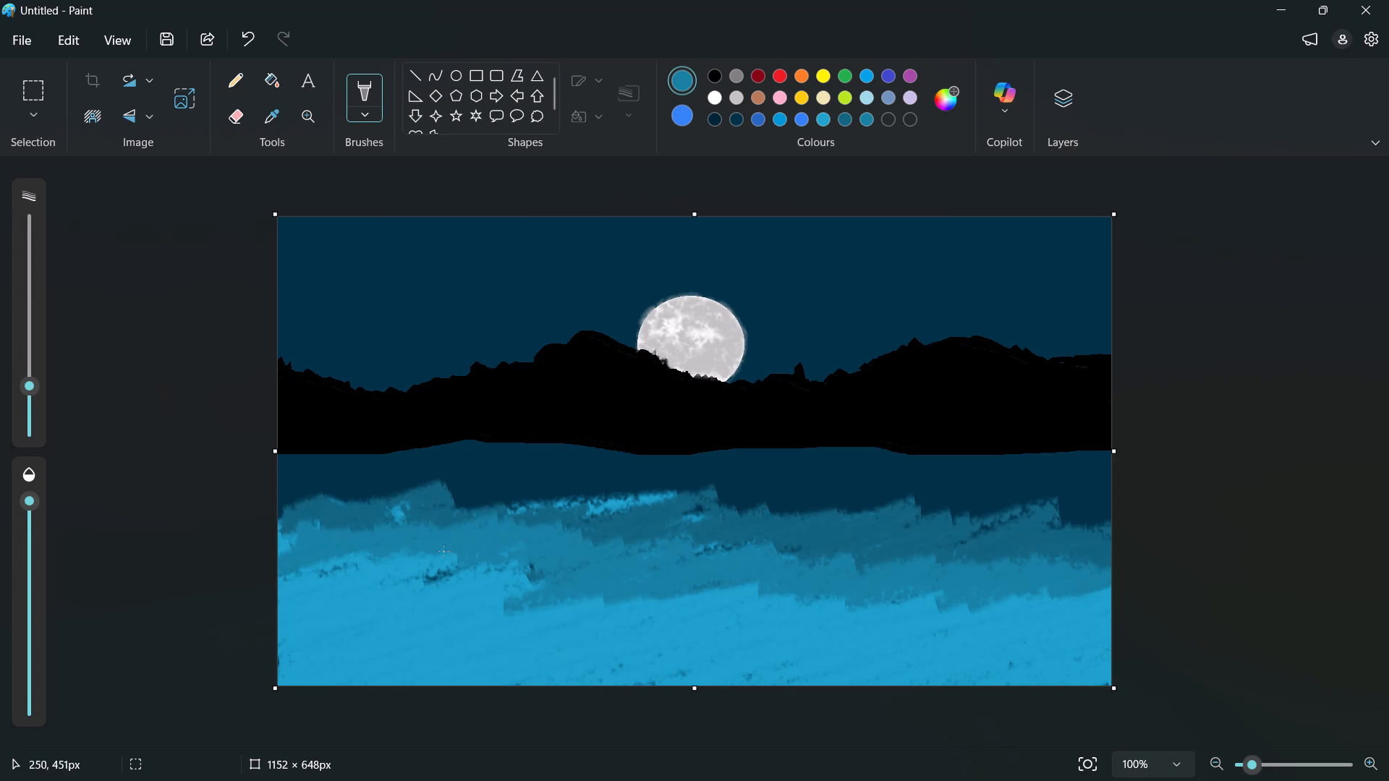
left_click_drag(443, 551, 580, 569)
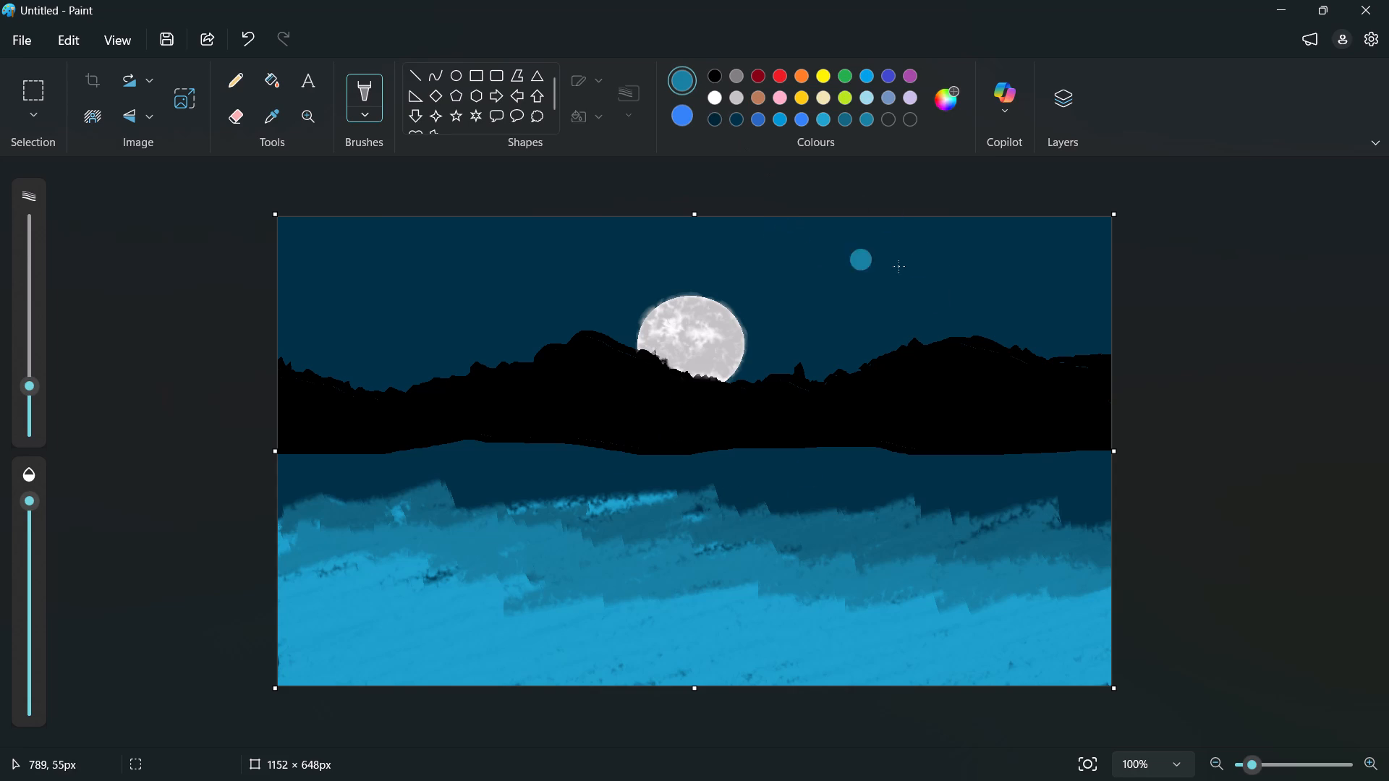
Set the Crayon colour to a darker teal, #0E495C.
left_click(690, 72)
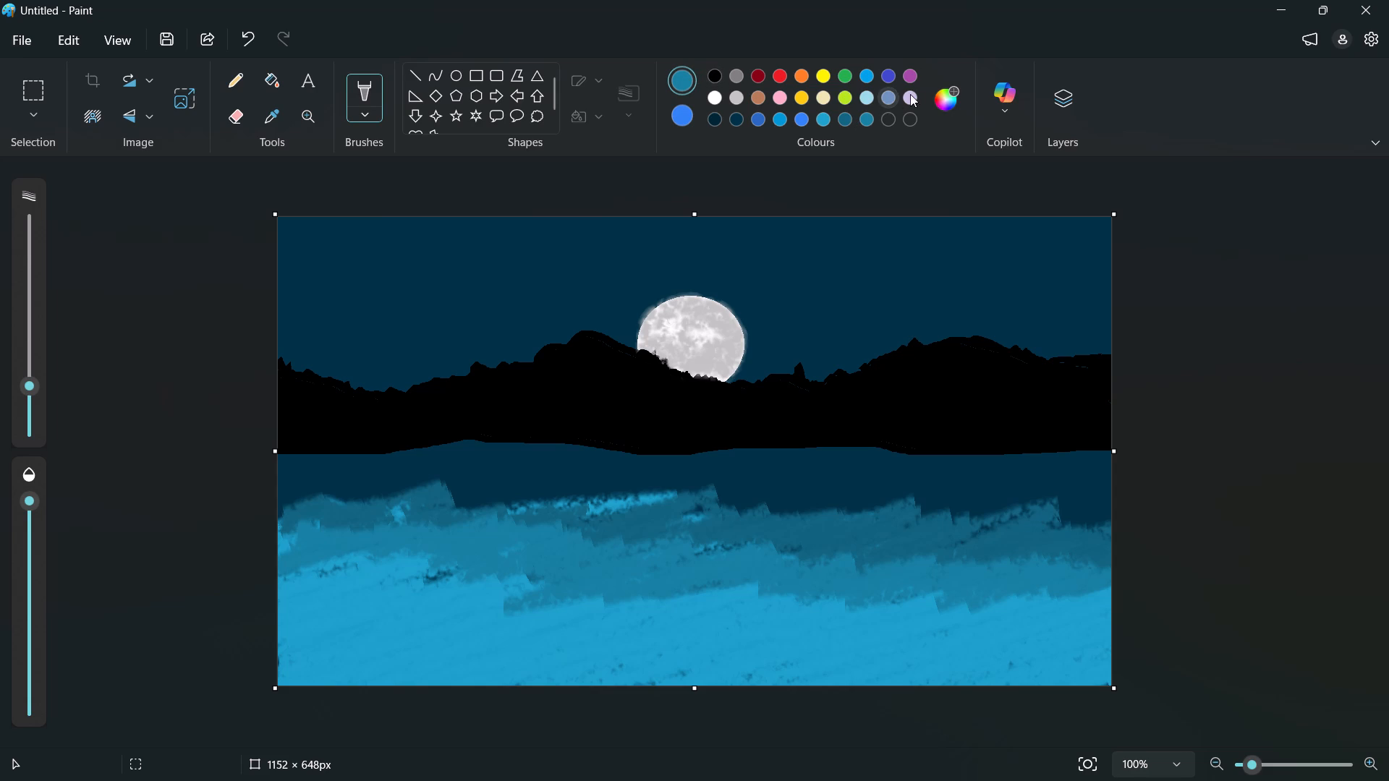
left_click(931, 95)
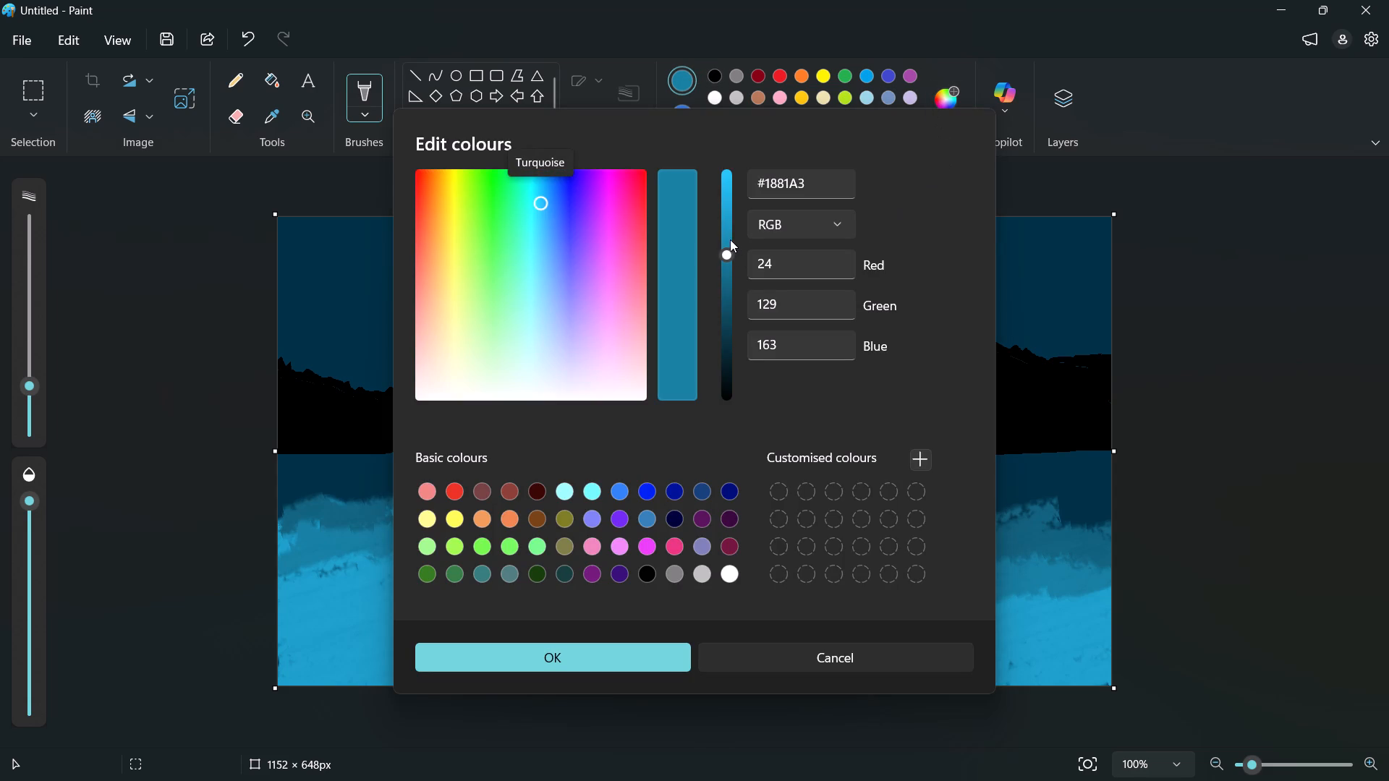
left_click(723, 328)
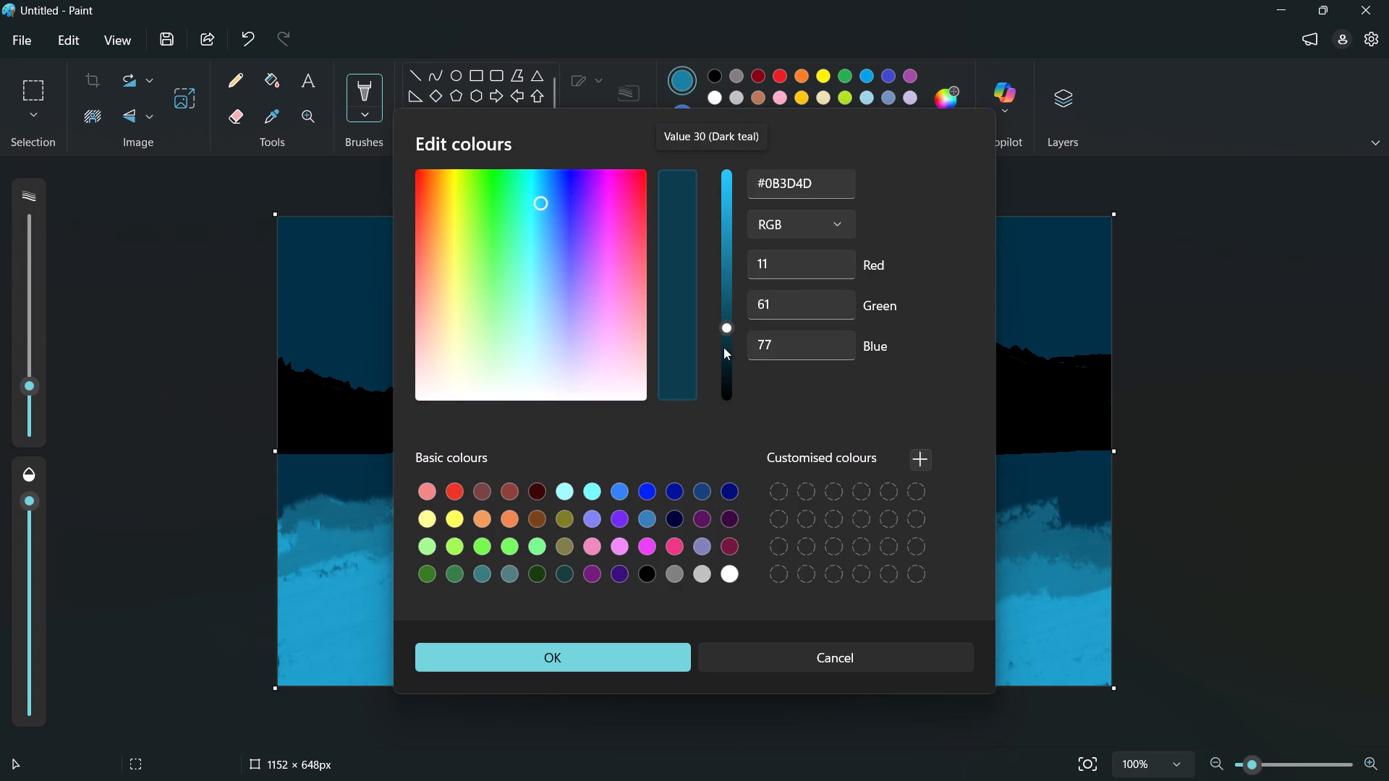
left_click(726, 316)
left_click(597, 661)
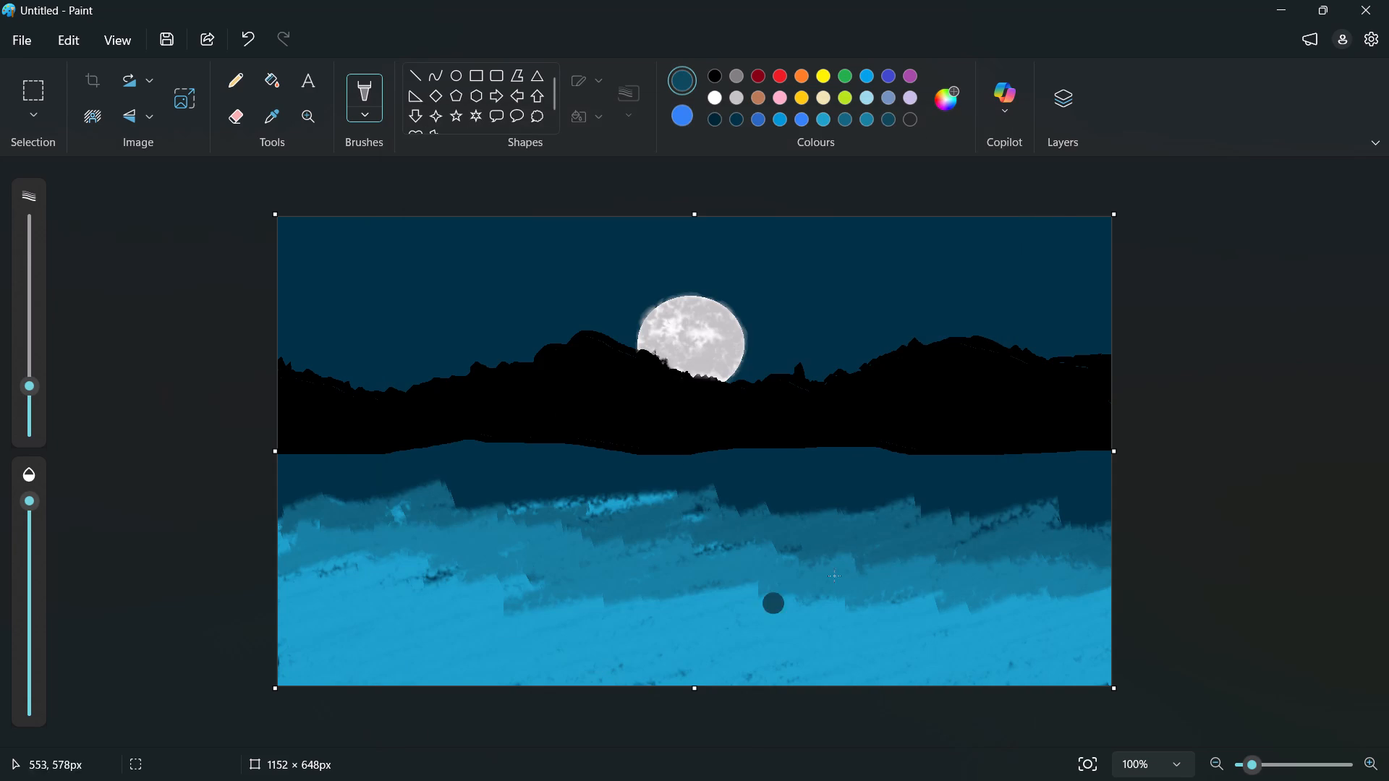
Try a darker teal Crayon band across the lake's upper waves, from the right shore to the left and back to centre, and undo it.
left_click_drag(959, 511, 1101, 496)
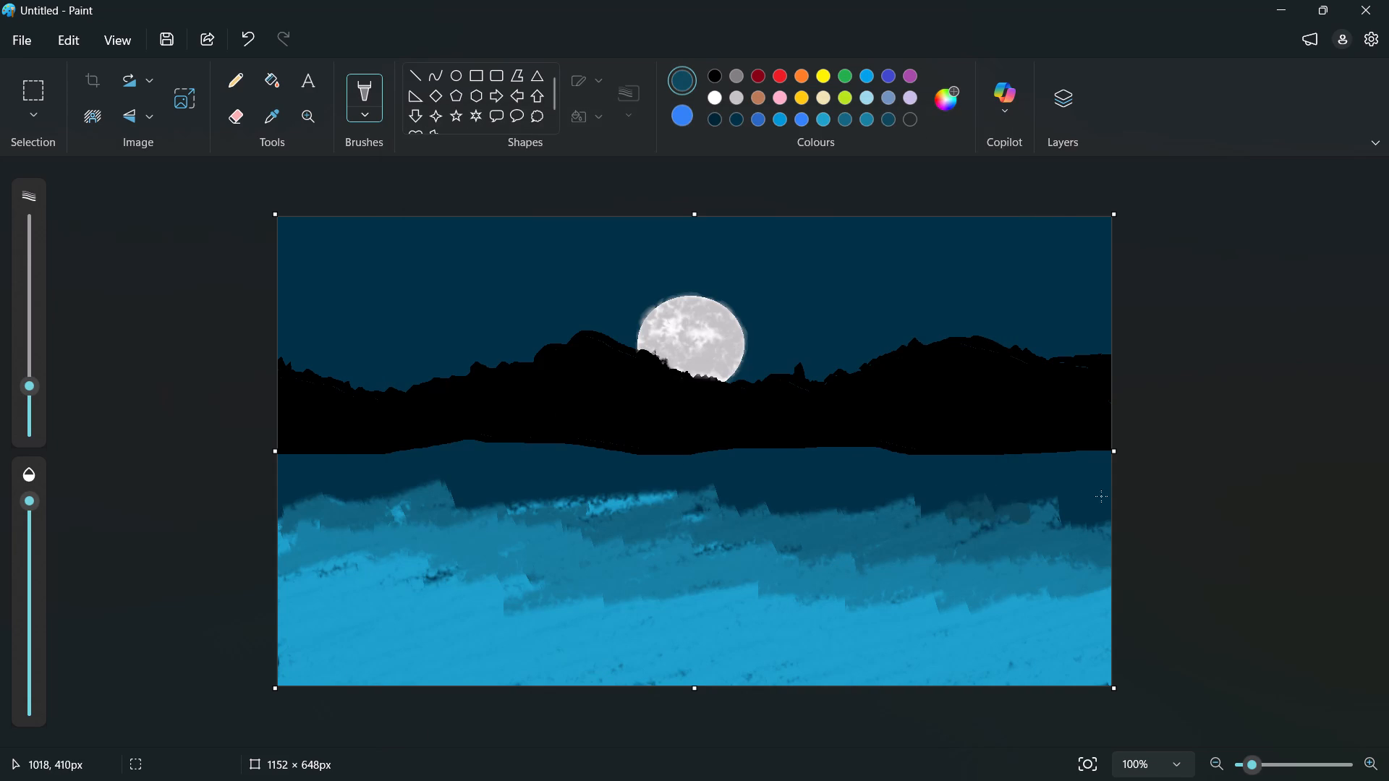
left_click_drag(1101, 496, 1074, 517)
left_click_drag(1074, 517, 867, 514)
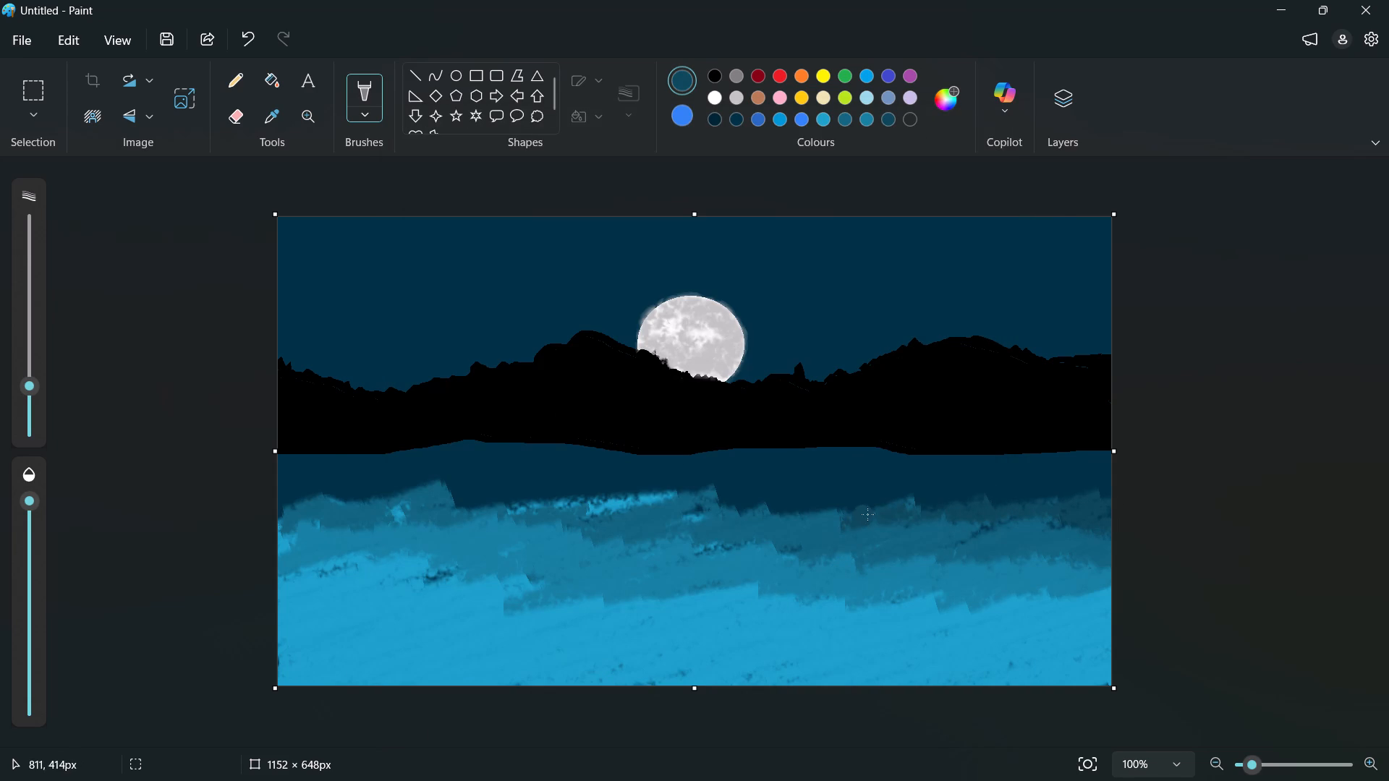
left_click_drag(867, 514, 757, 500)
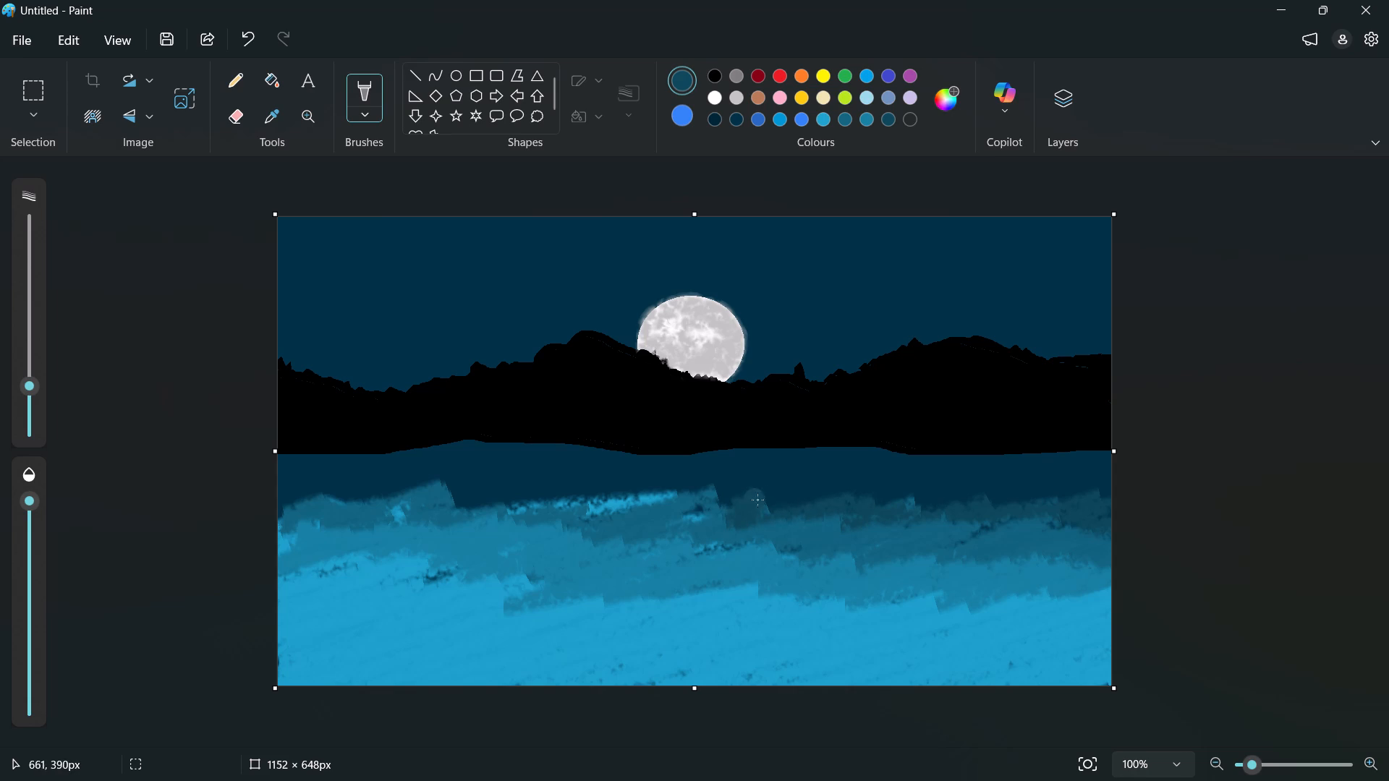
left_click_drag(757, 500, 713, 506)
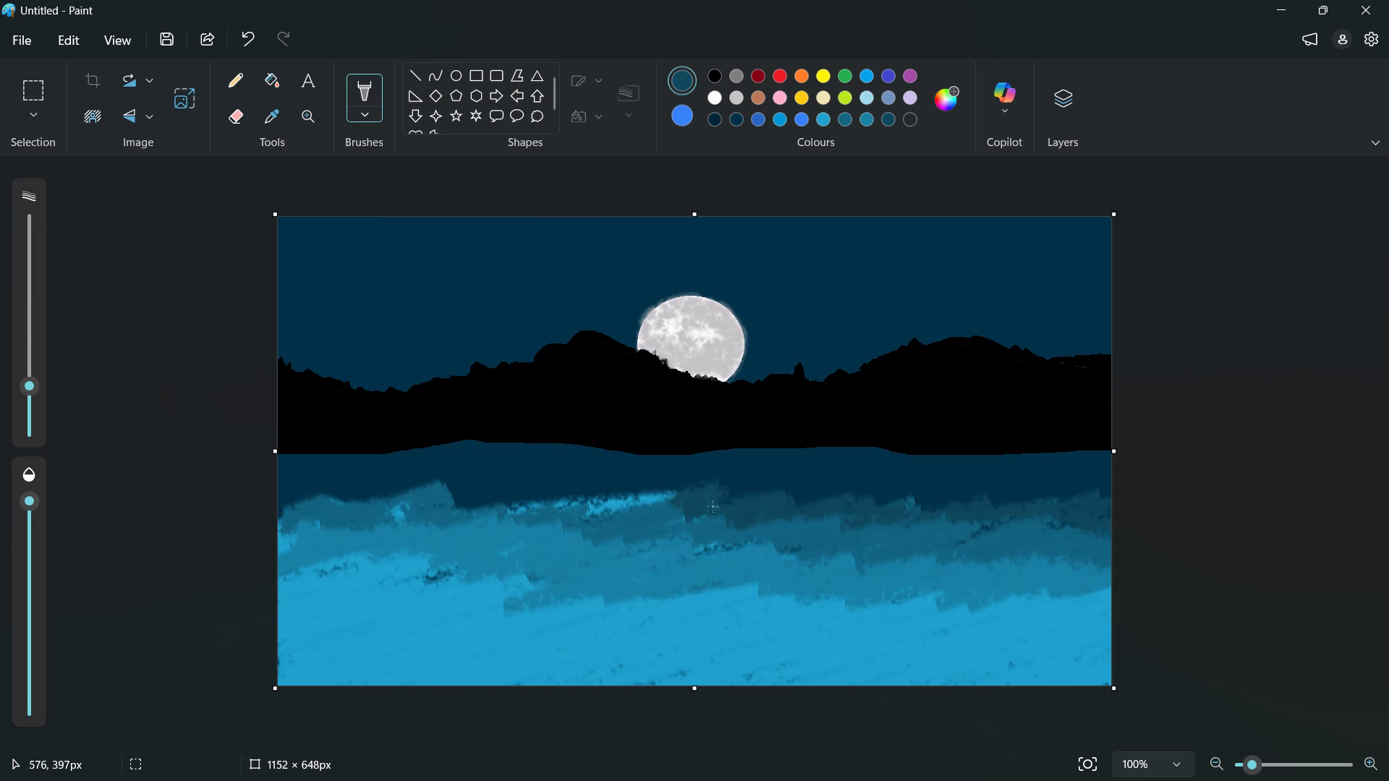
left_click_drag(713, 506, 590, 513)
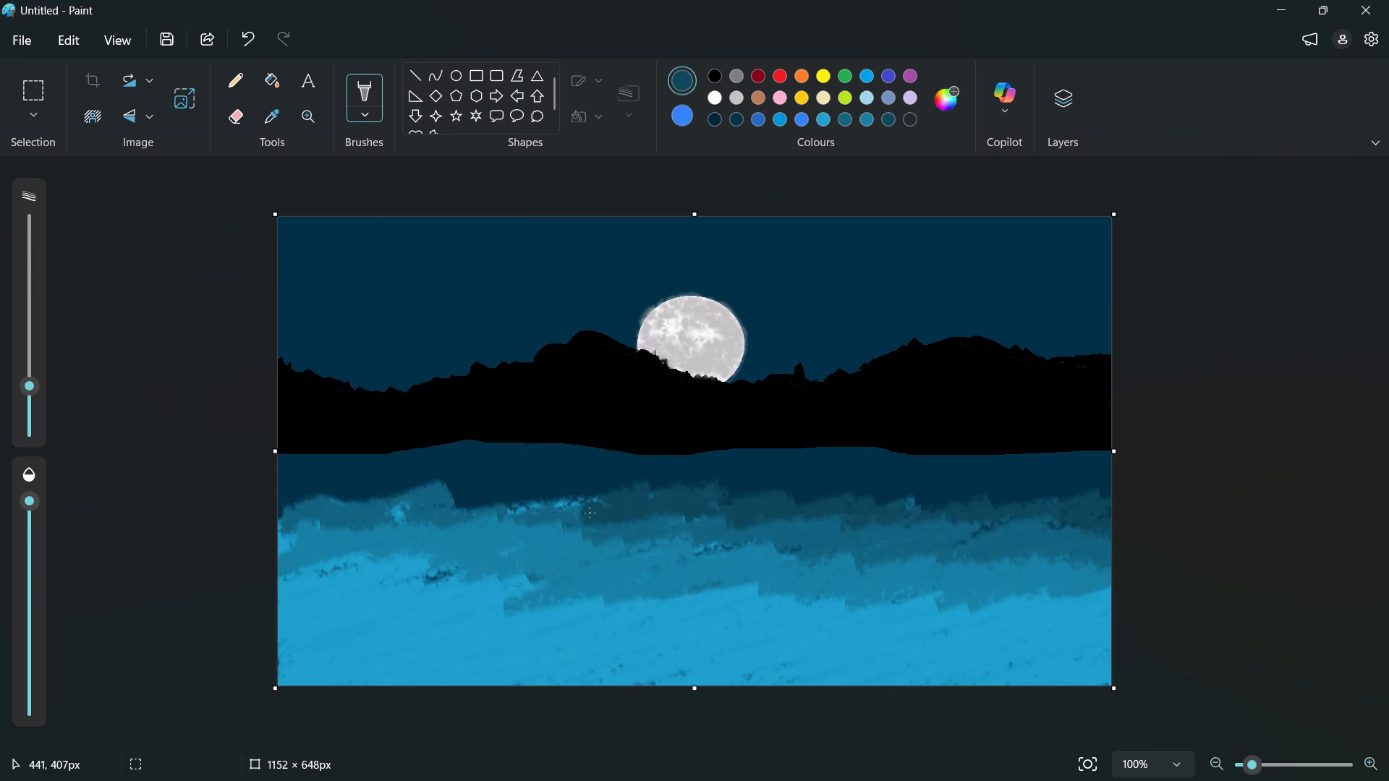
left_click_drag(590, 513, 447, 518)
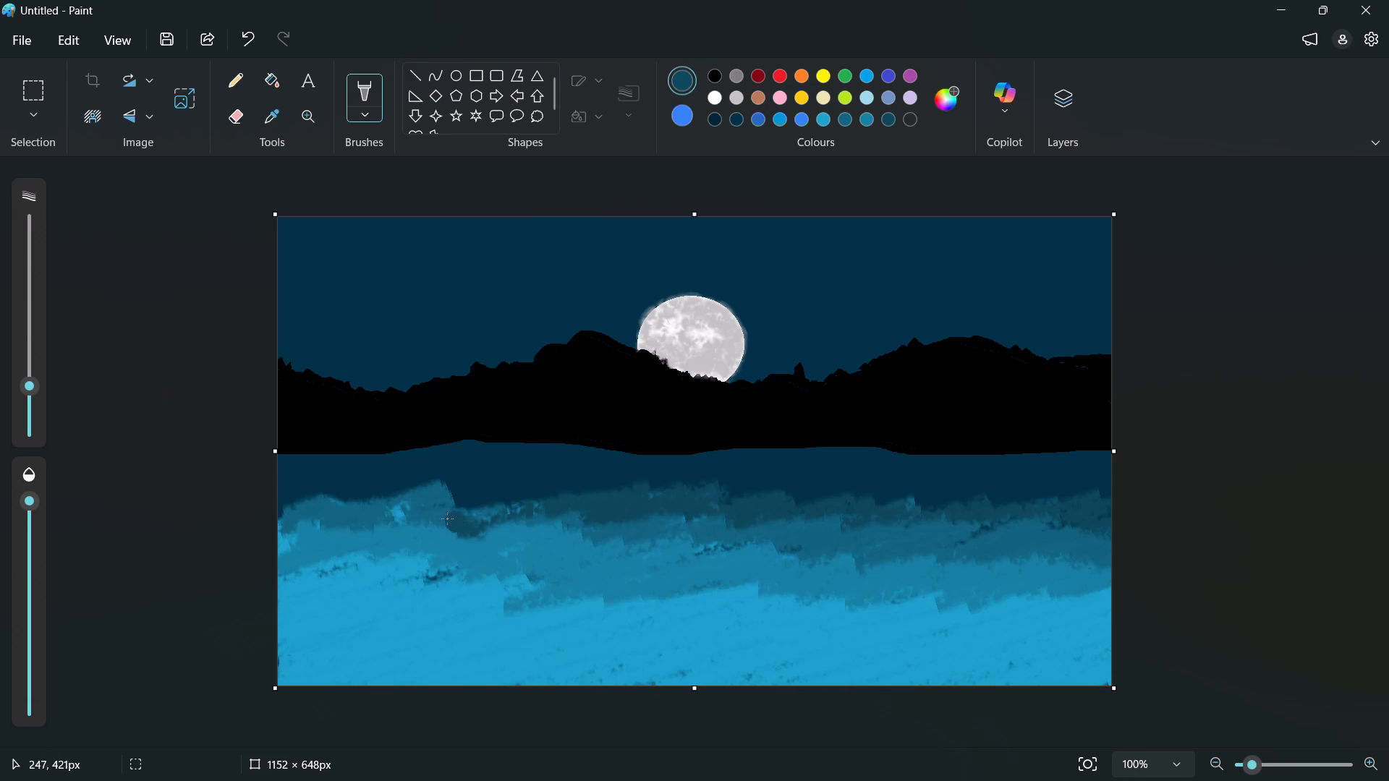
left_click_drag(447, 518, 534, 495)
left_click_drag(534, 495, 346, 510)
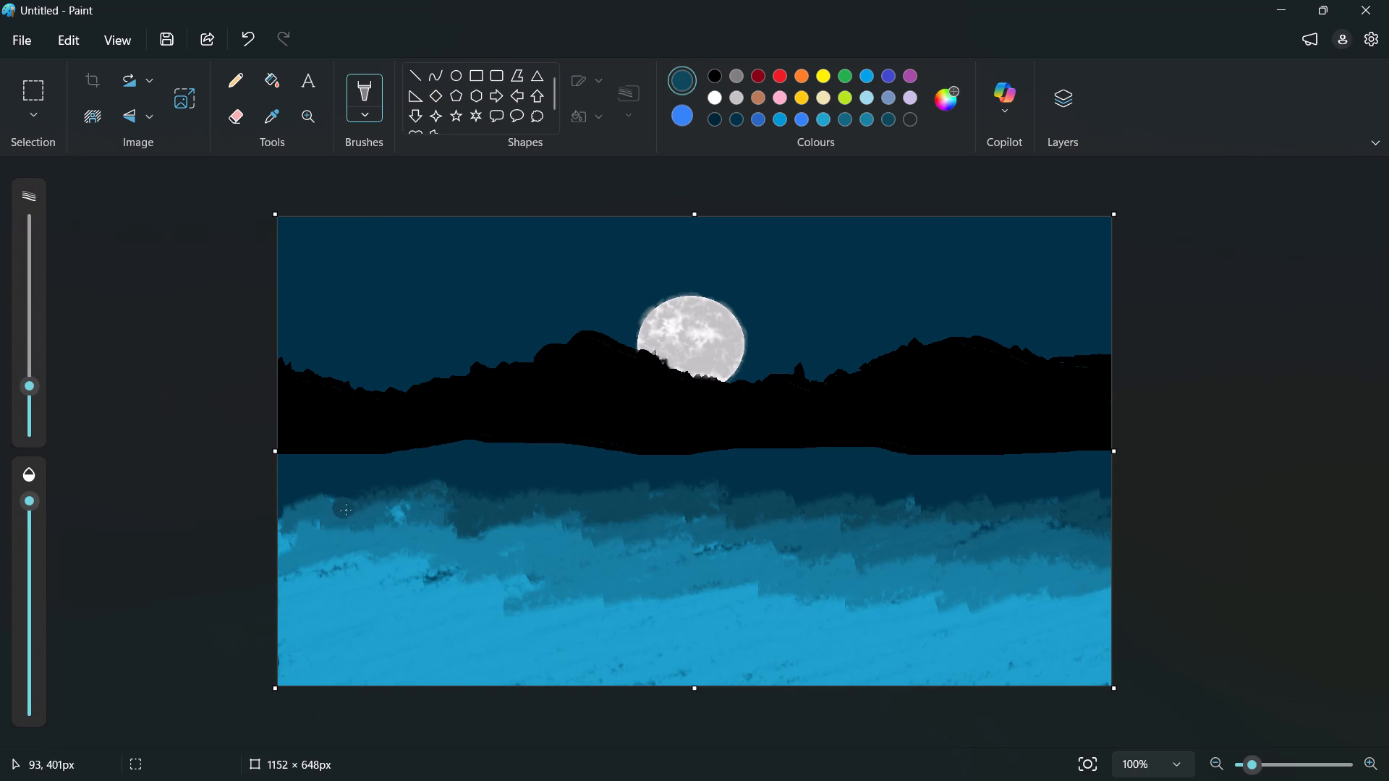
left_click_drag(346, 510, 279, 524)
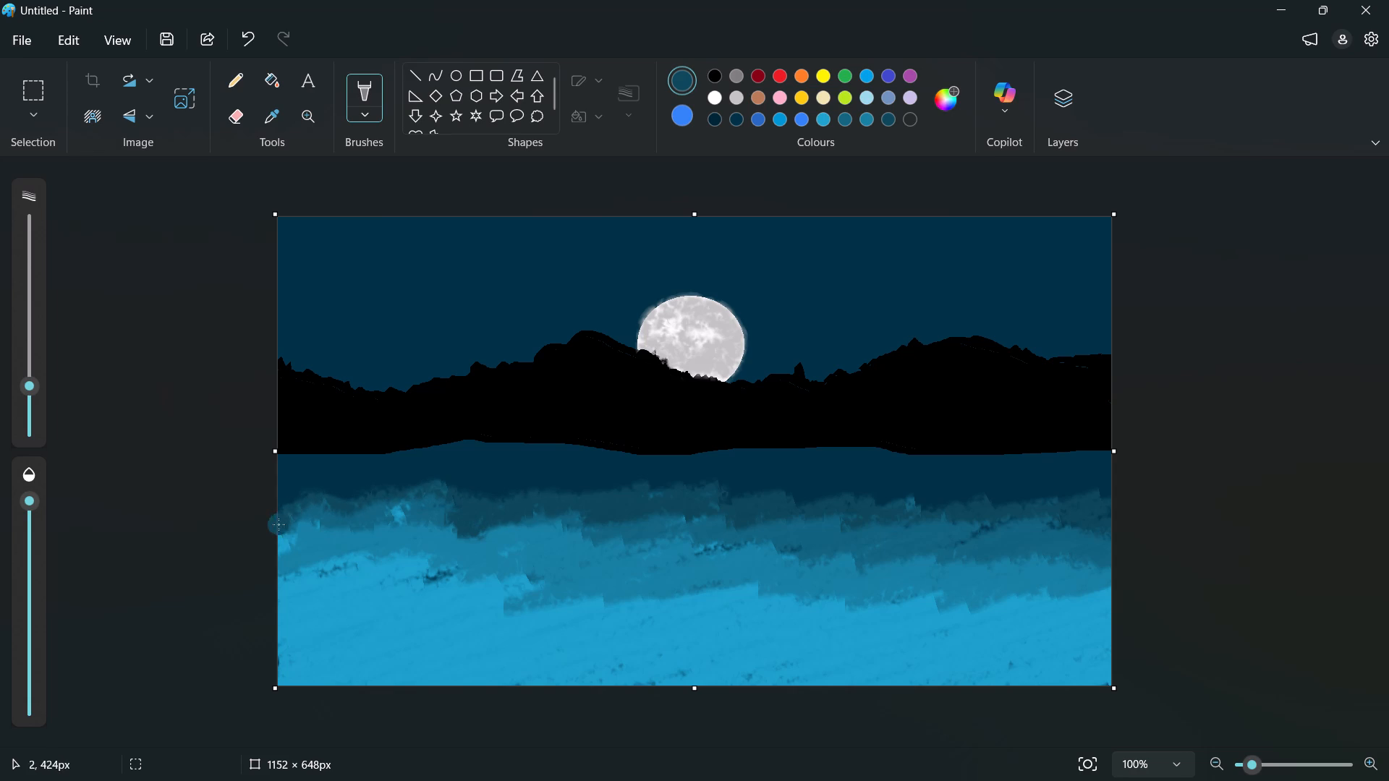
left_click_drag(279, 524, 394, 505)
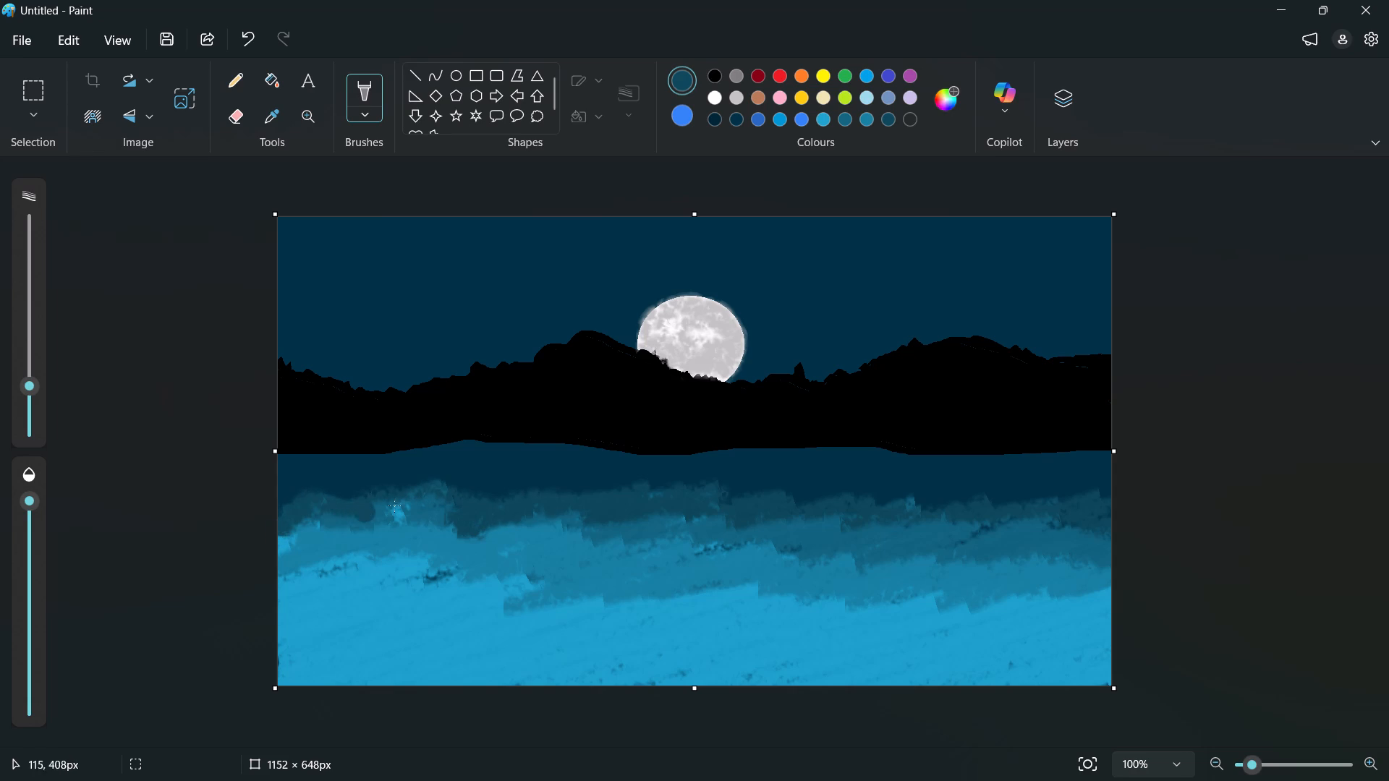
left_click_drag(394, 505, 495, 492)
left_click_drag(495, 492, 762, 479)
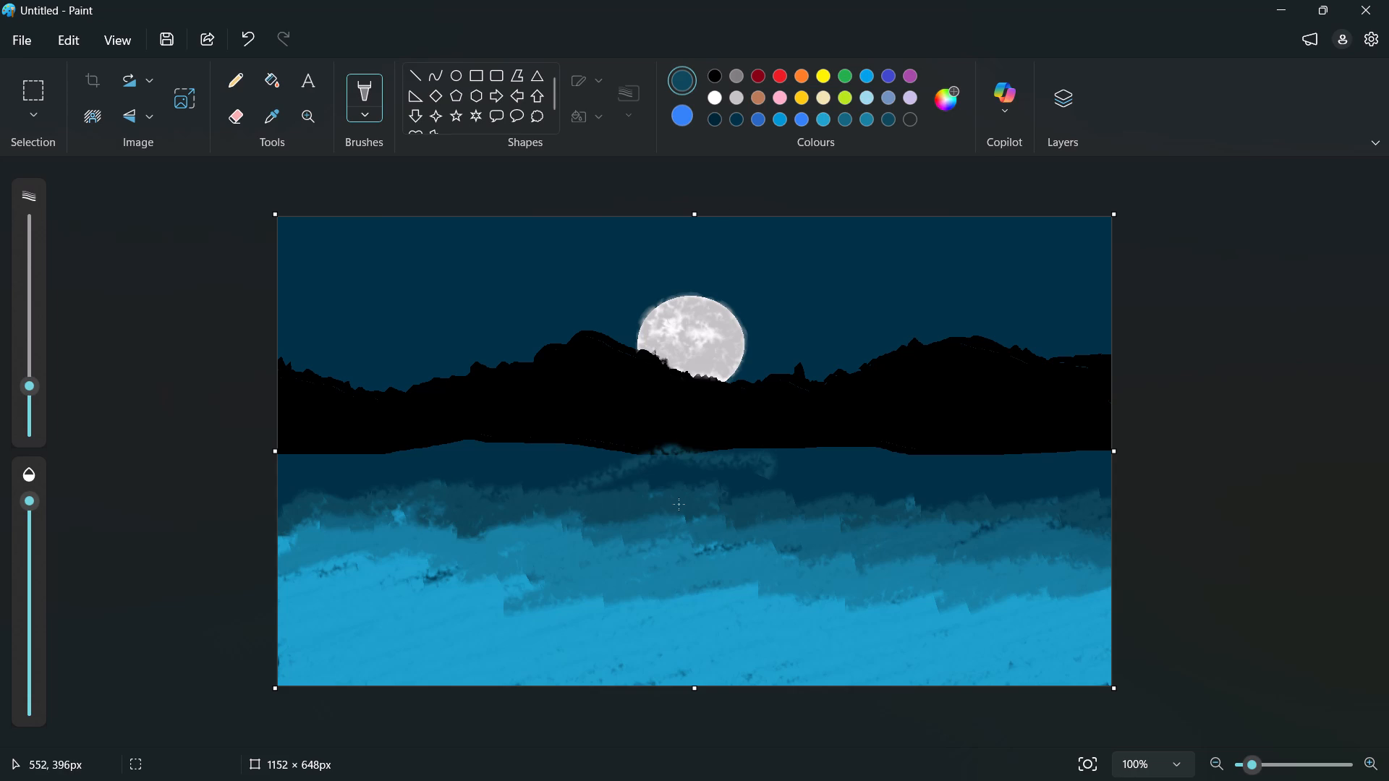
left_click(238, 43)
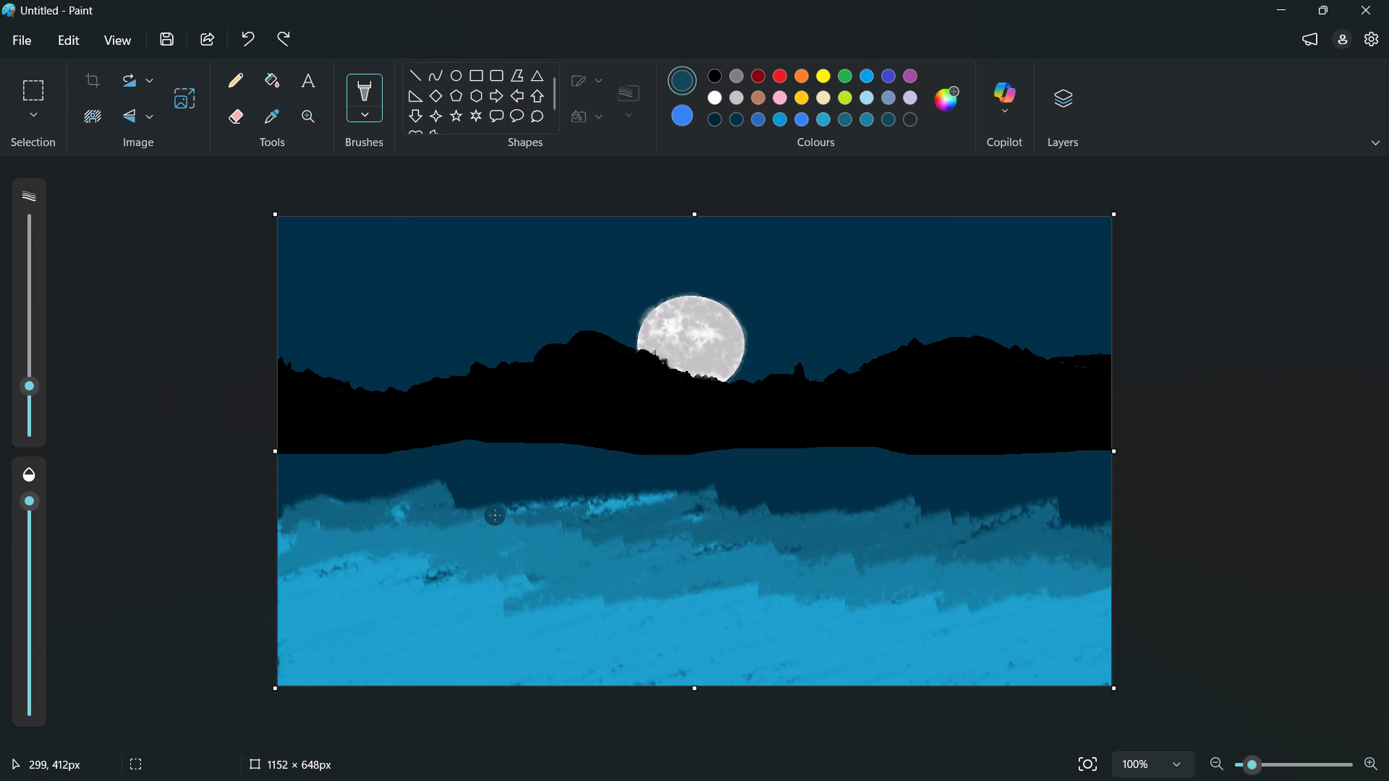
Paint the darker teal Crayon band along the top of the lake's lighter layers, from left of centre to the right shore.
left_click_drag(495, 515, 632, 499)
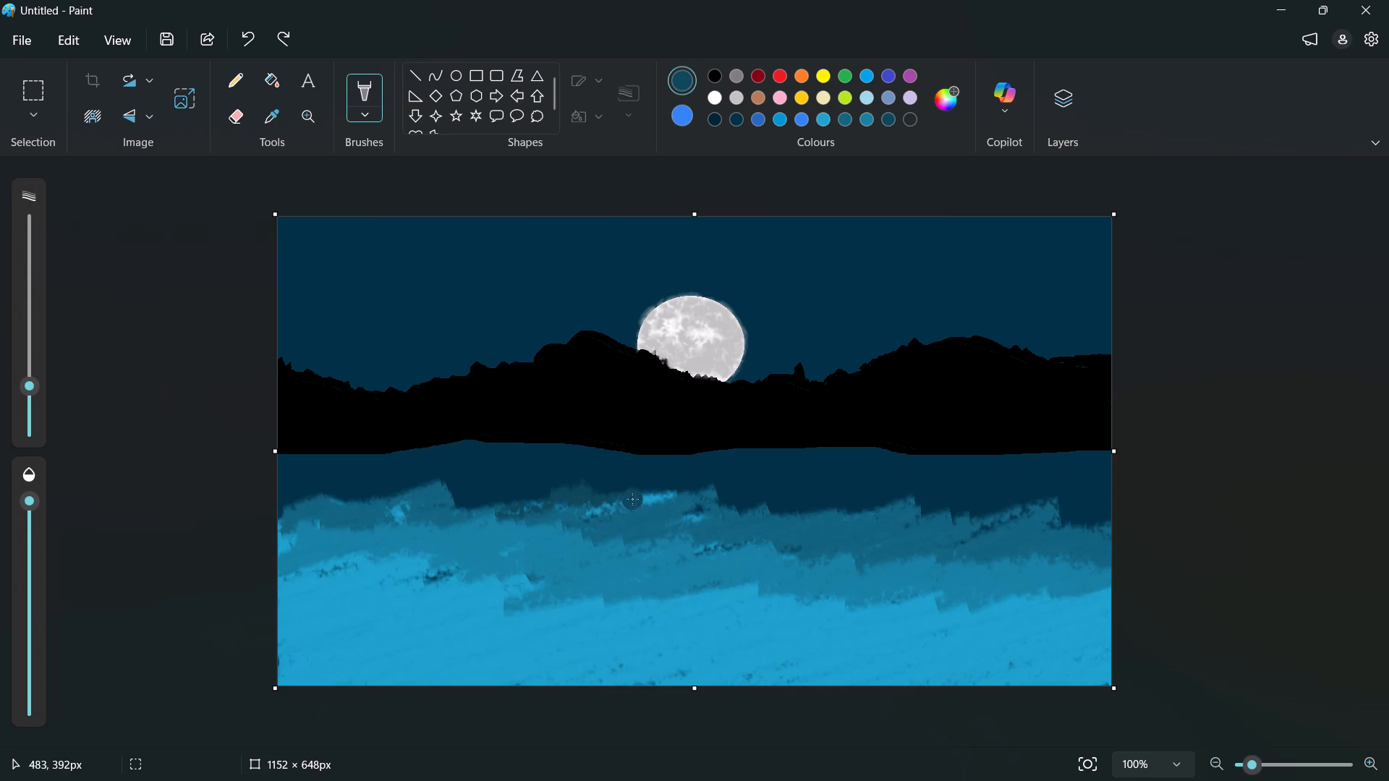
left_click_drag(632, 499, 731, 504)
left_click_drag(731, 504, 834, 513)
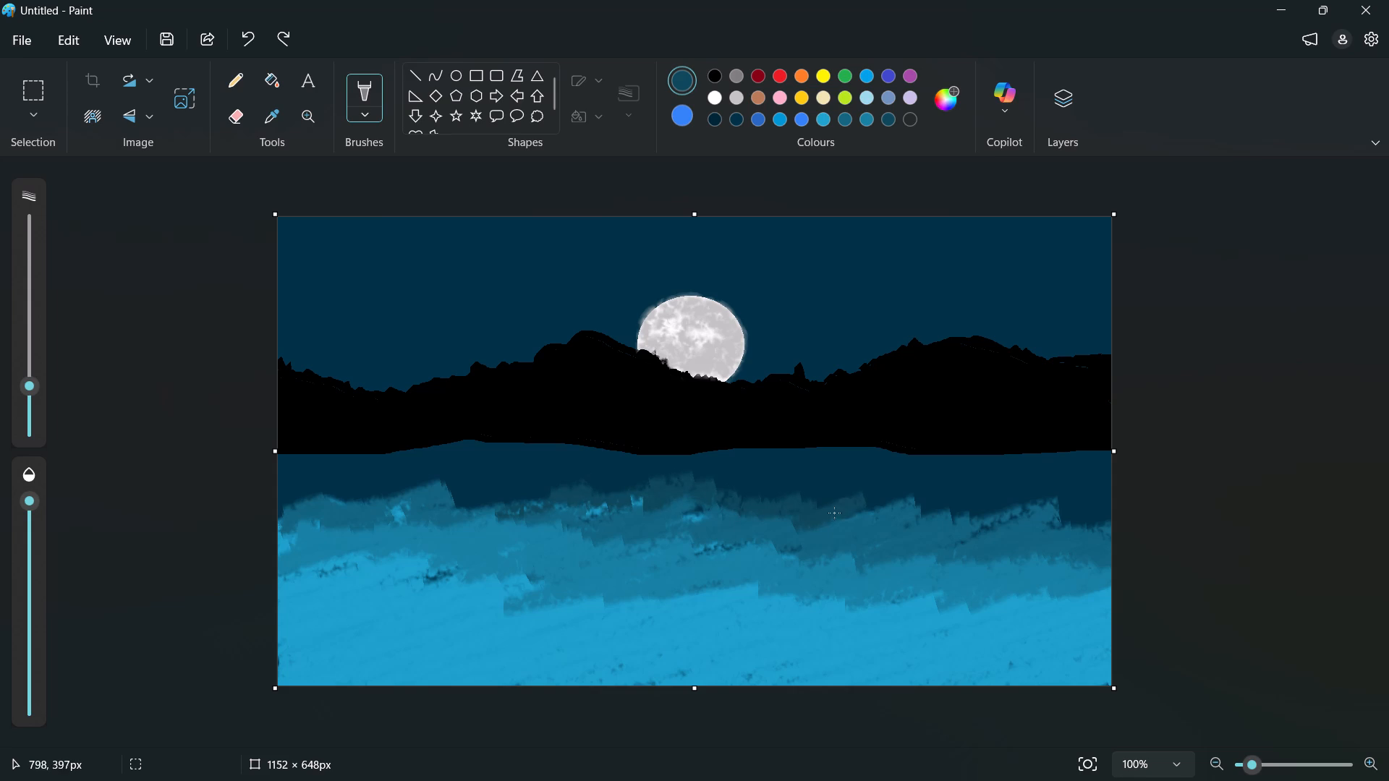
left_click_drag(834, 513, 948, 521)
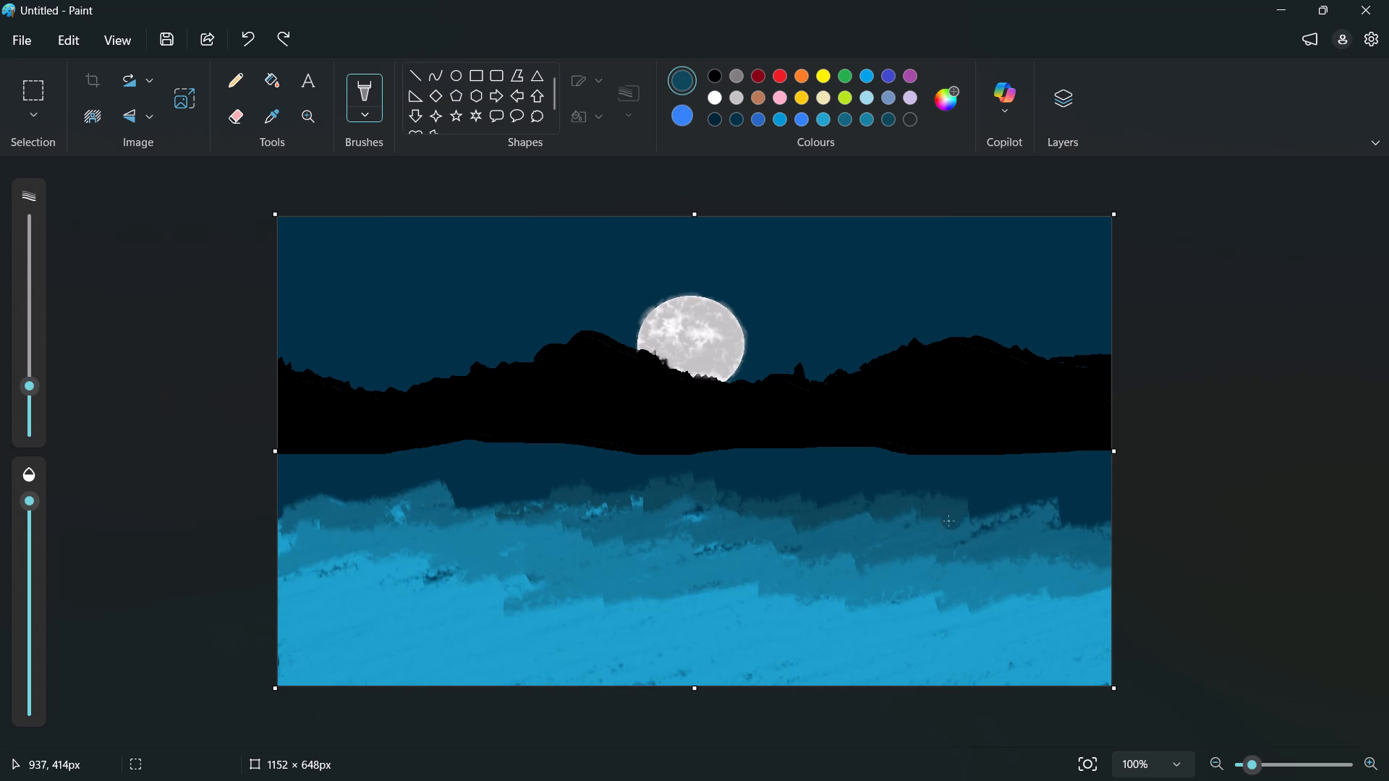
left_click_drag(948, 521, 1076, 512)
left_click_drag(1076, 512, 1102, 526)
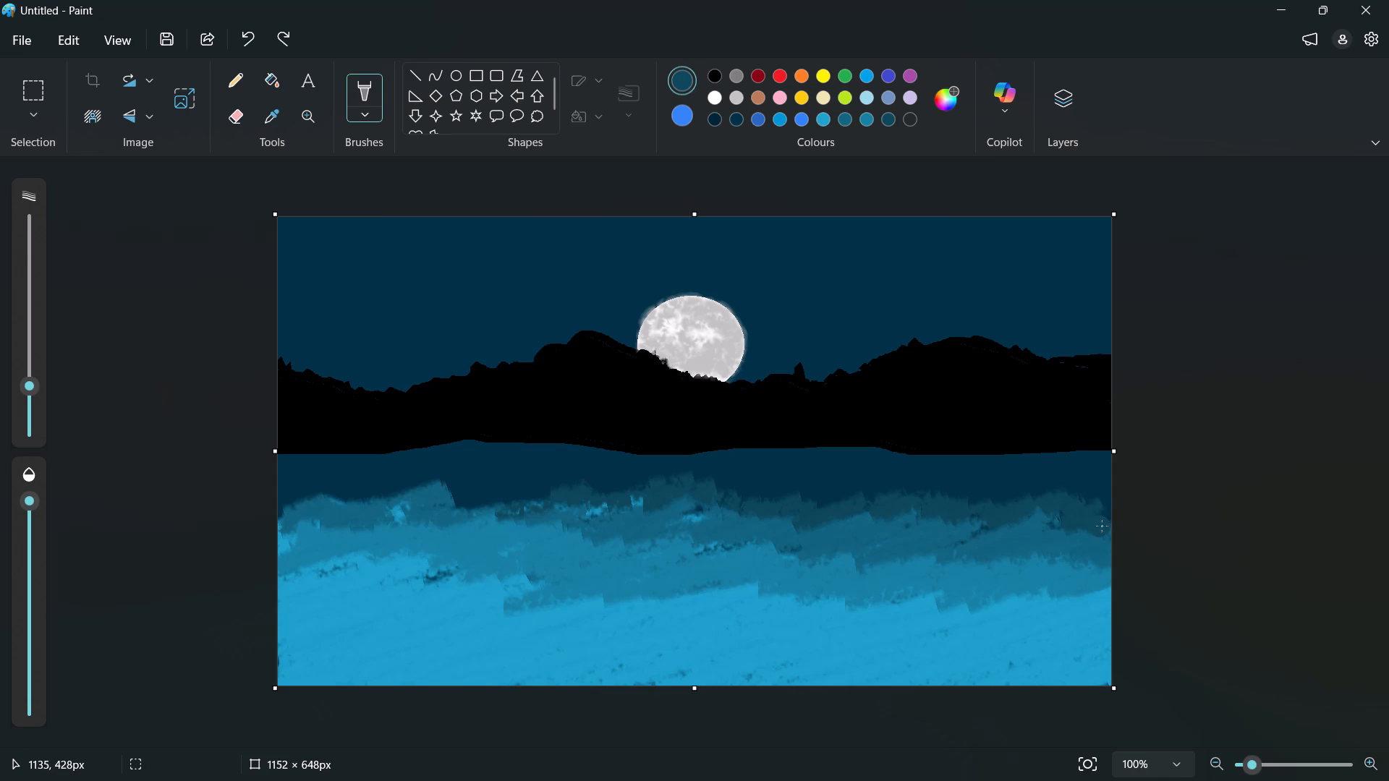
left_click_drag(1102, 526, 1056, 508)
left_click_drag(1056, 508, 1035, 503)
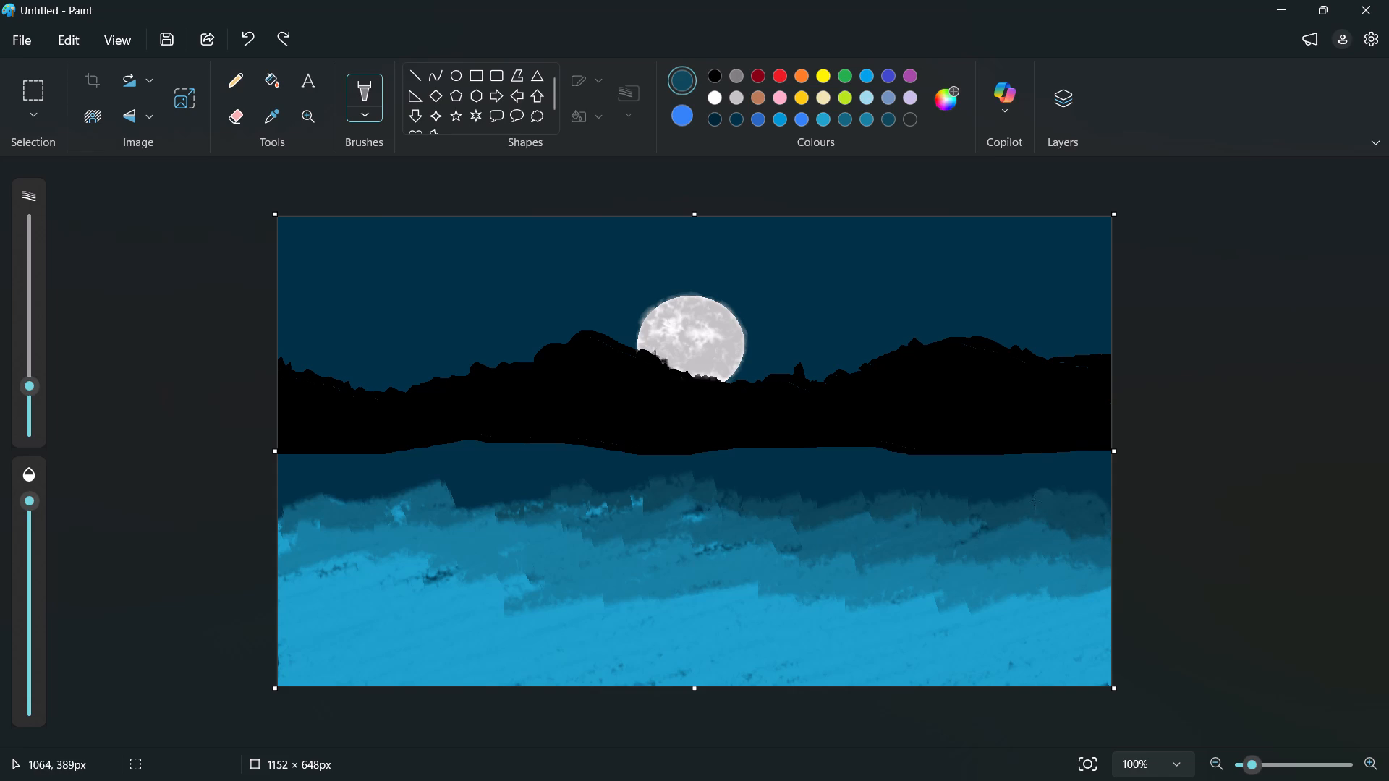
Extend the darker teal Crayon band back through the centre to the left shore, adding rough strokes along the left side's lower edge.
left_click_drag(1035, 503, 637, 493)
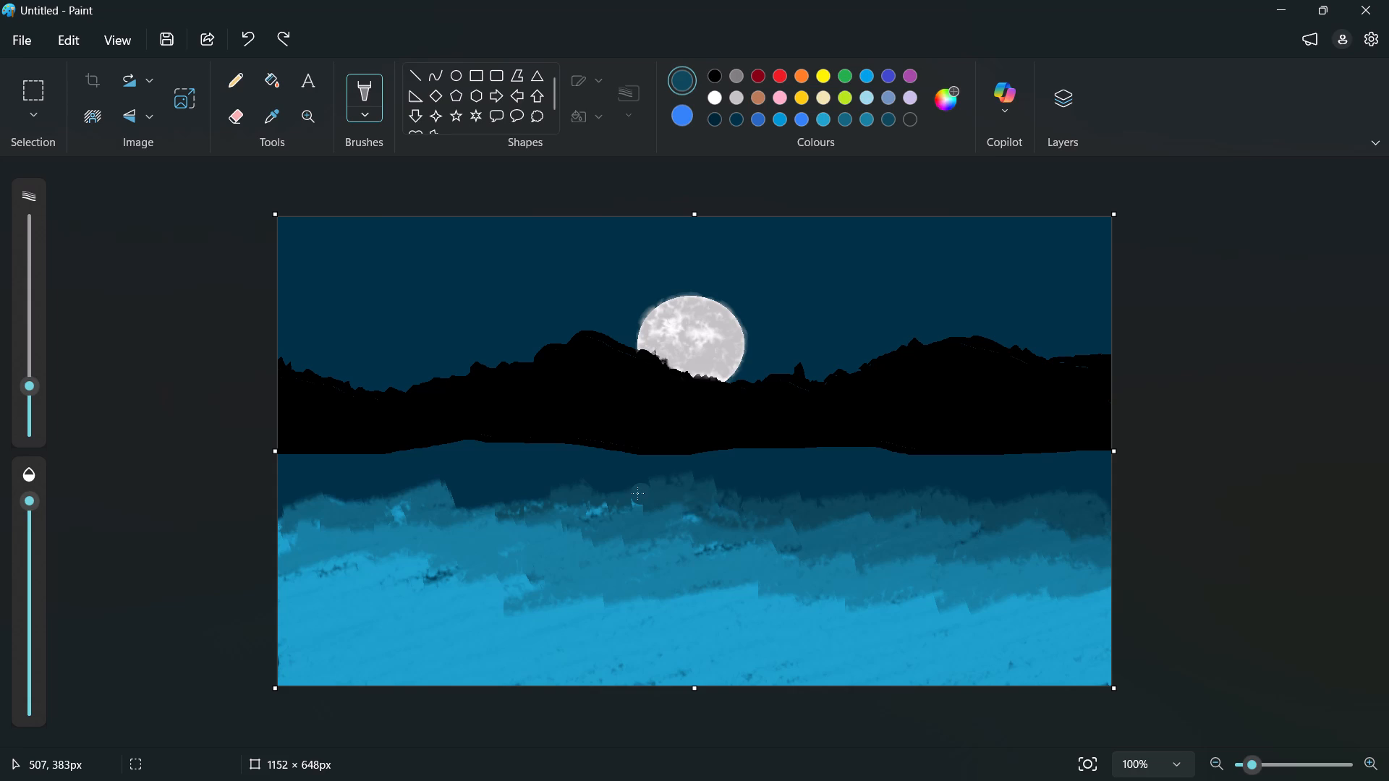
left_click_drag(637, 493, 467, 502)
left_click_drag(467, 502, 426, 487)
left_click_drag(426, 487, 307, 503)
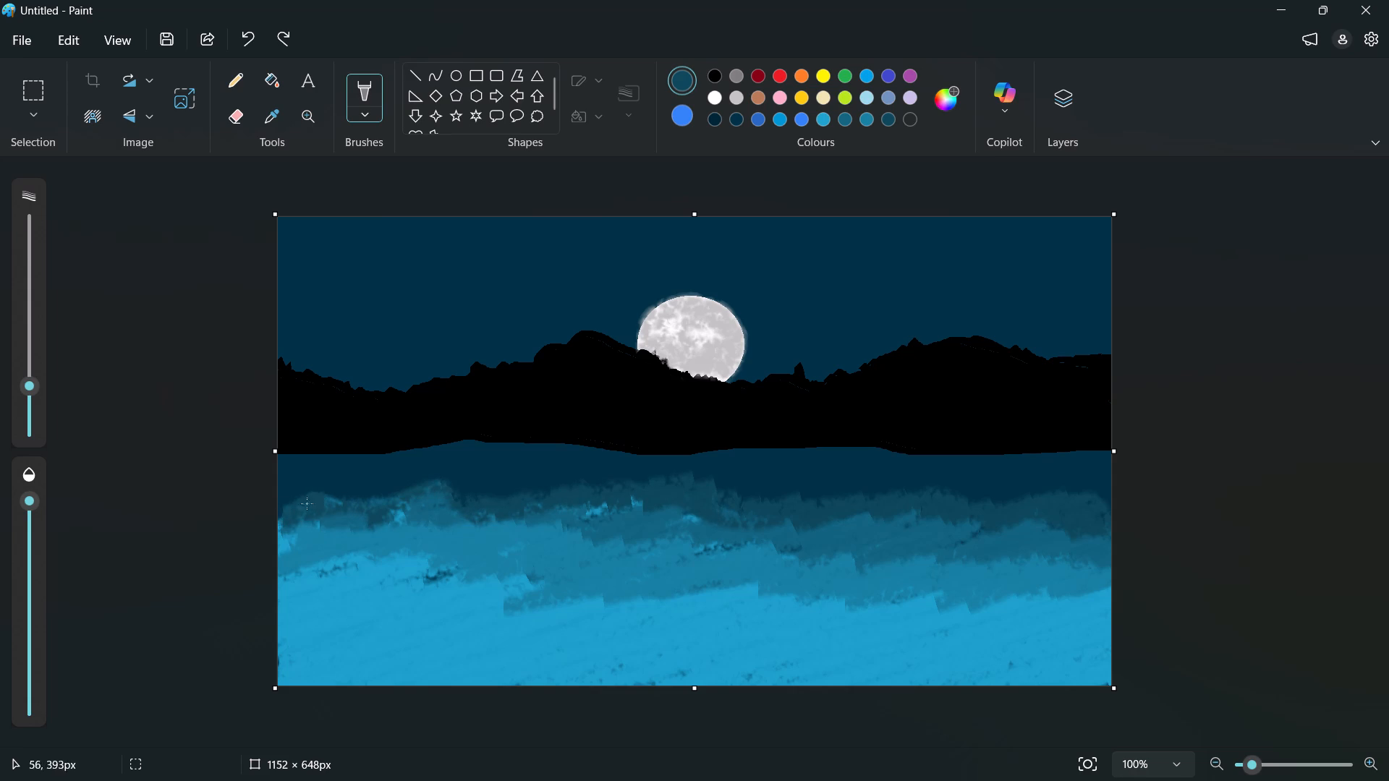
left_click_drag(307, 503, 285, 552)
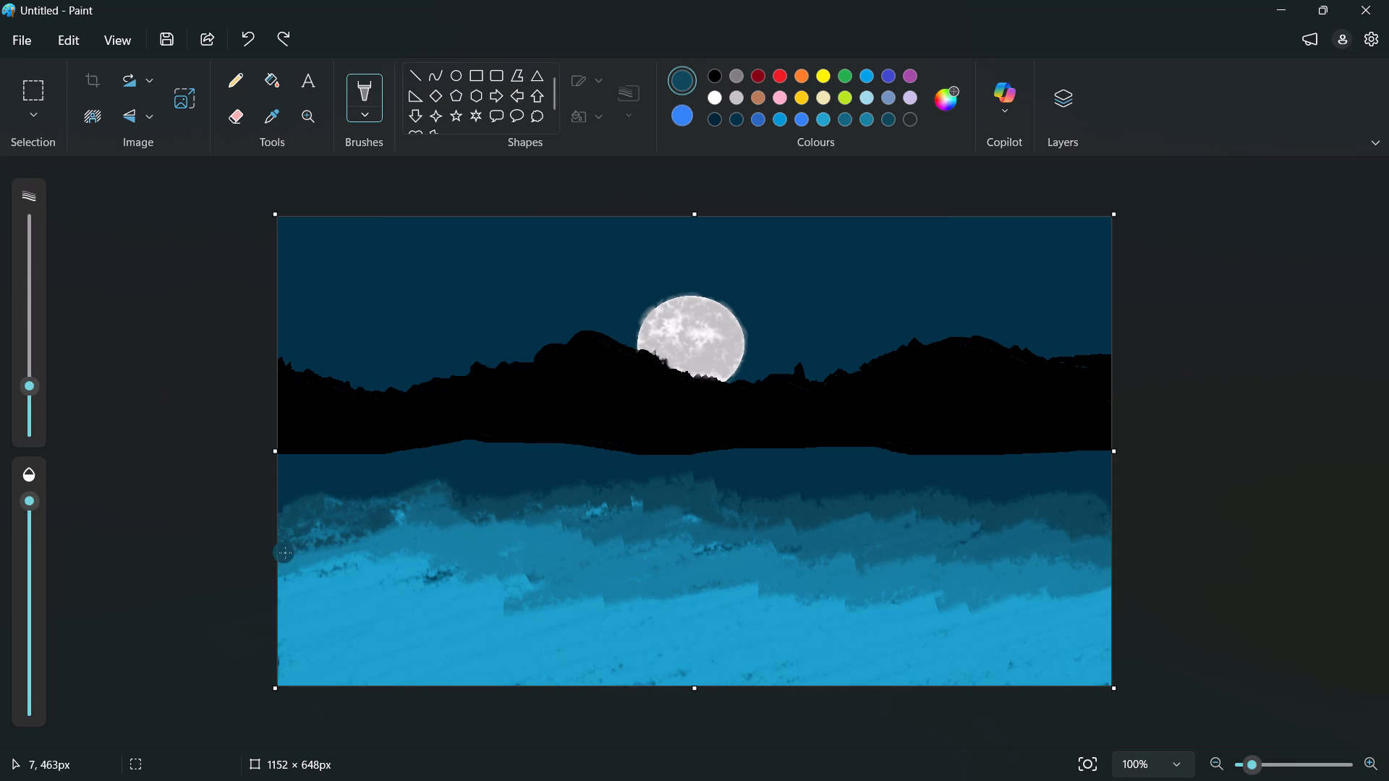
left_click_drag(285, 552, 598, 533)
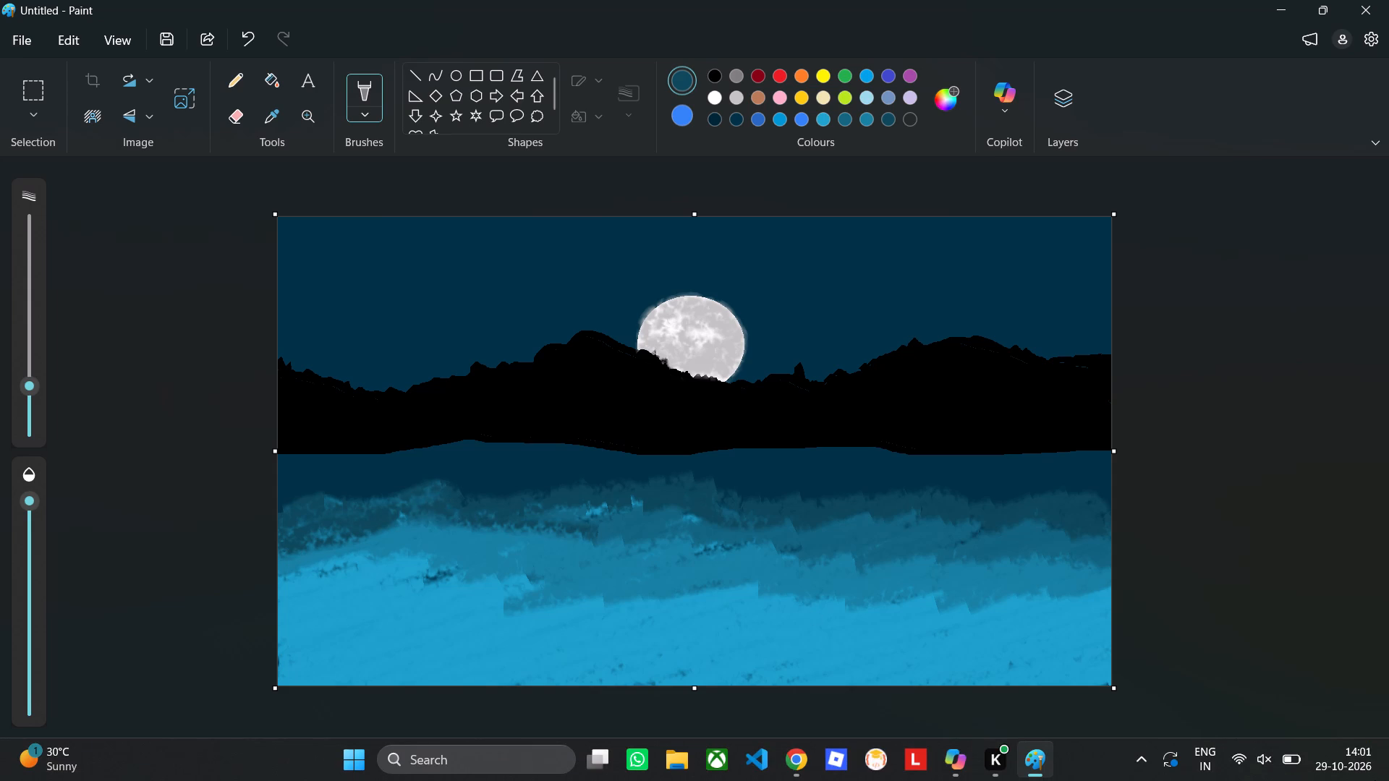
Set the Crayon colour to a near-black teal, #051C24.
left_click(935, 104)
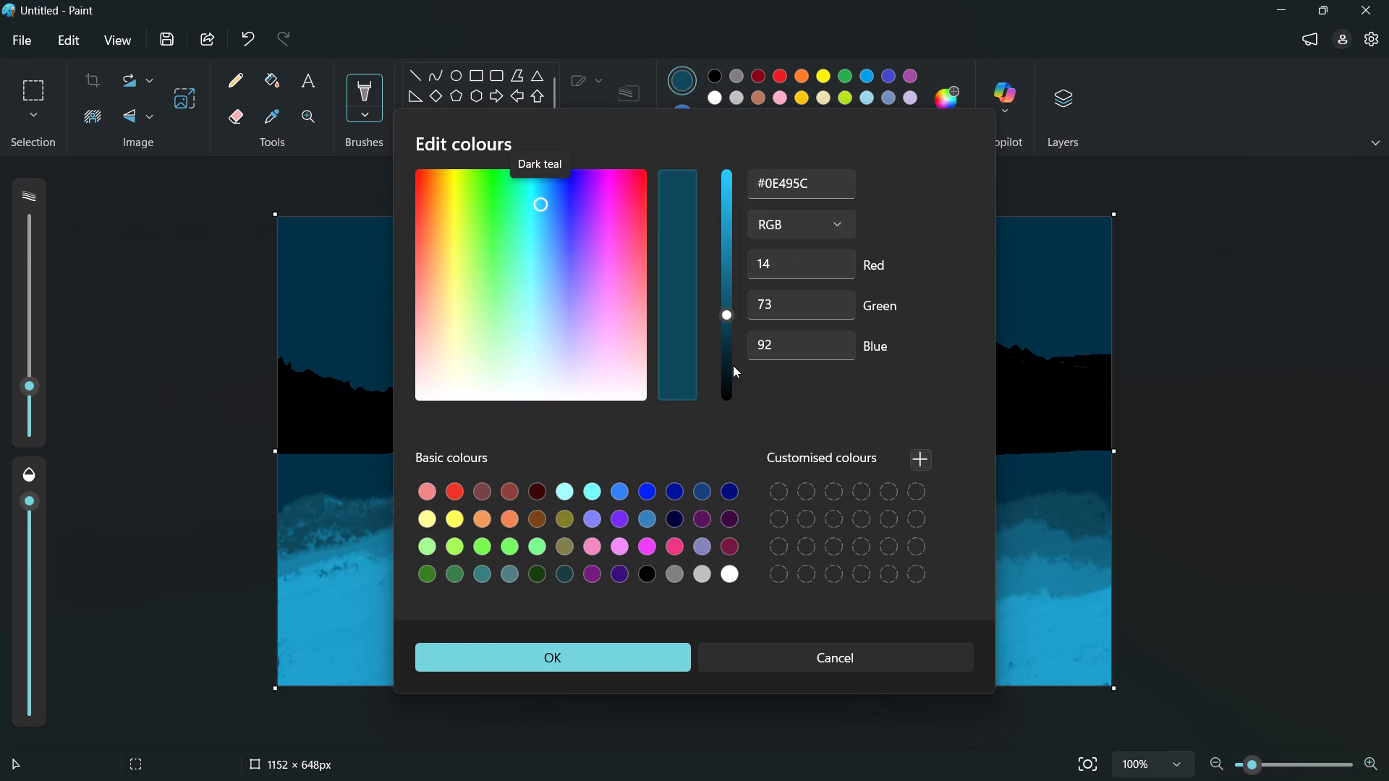
left_click(726, 372)
left_click(727, 364)
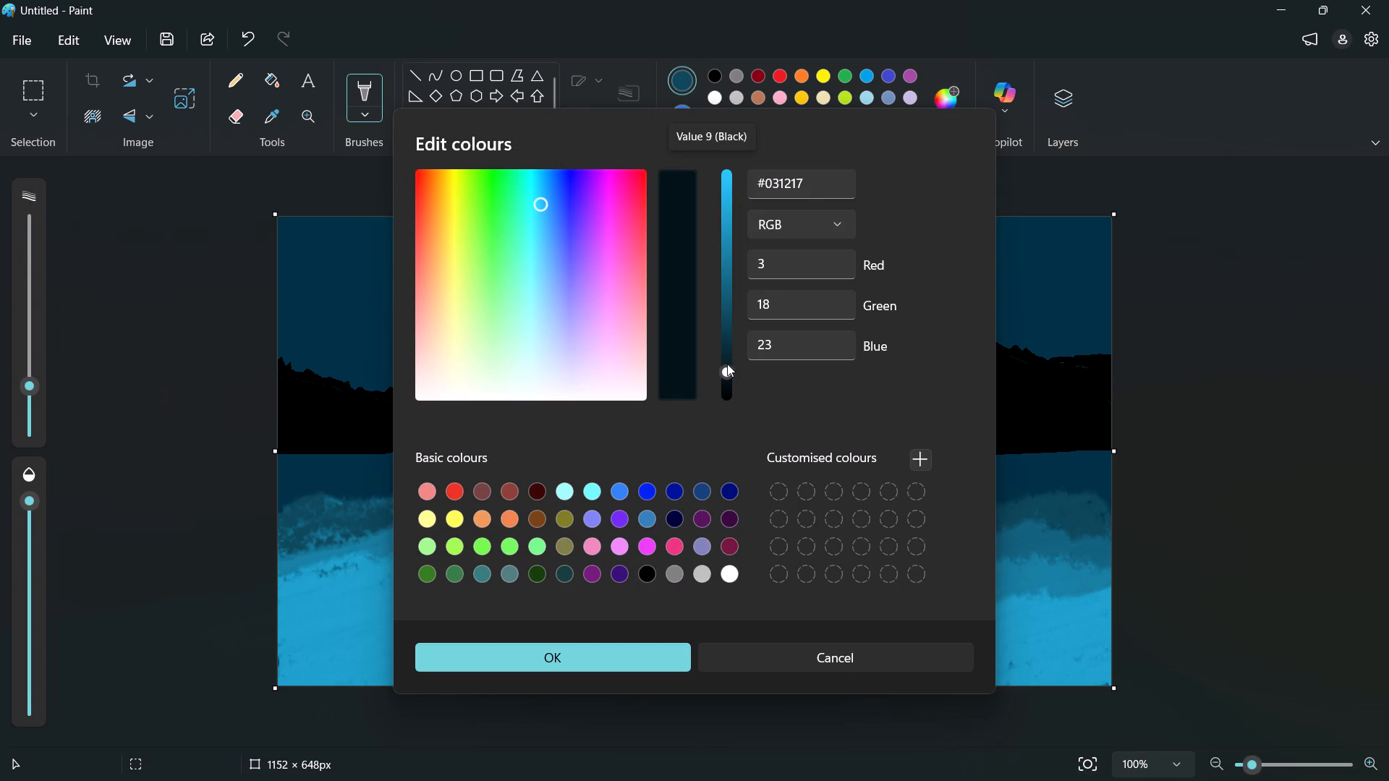
left_click(727, 362)
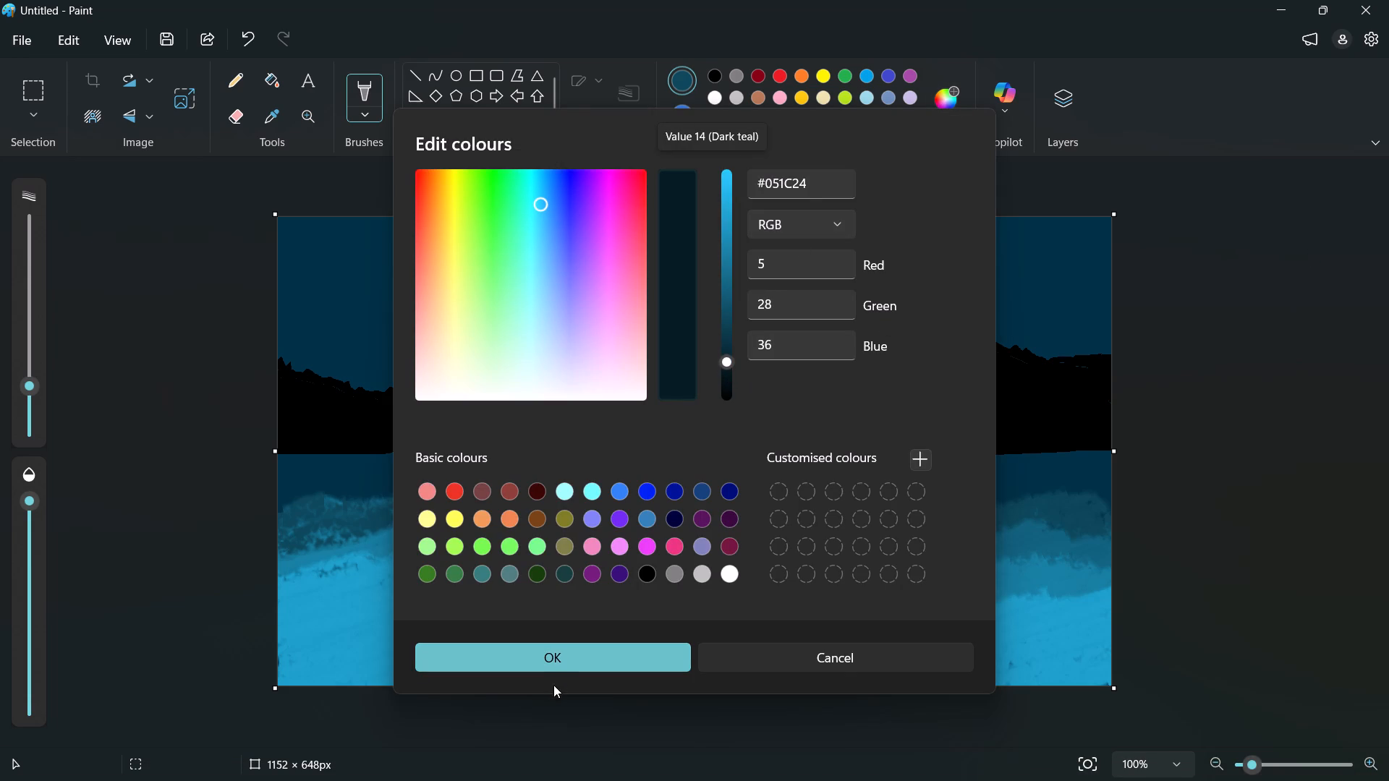
left_click(566, 652)
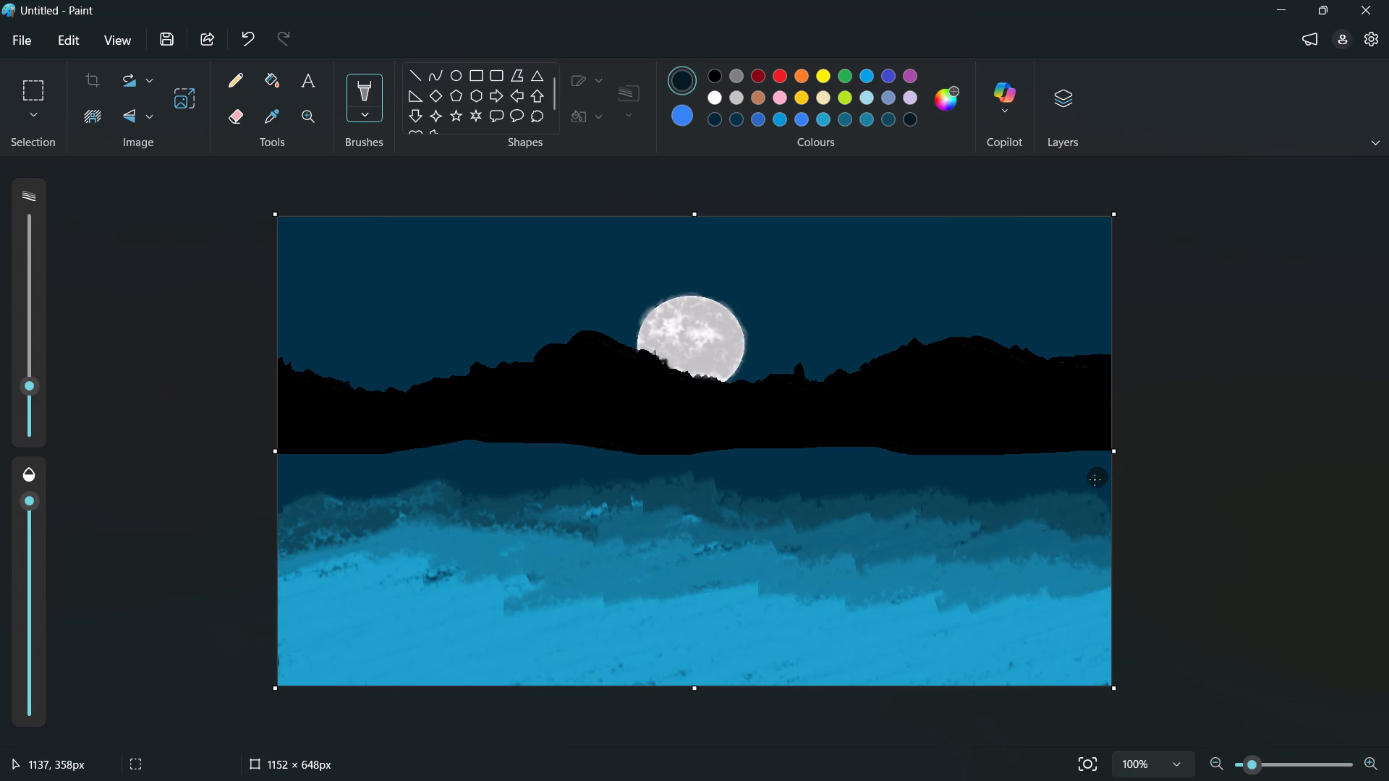
Paint a near-black teal Crayon band along the lake's upper wave edge, from the right shore inward across roughly the right fifth.
left_click_drag(1099, 496, 1117, 495)
left_click_drag(1117, 495, 1092, 481)
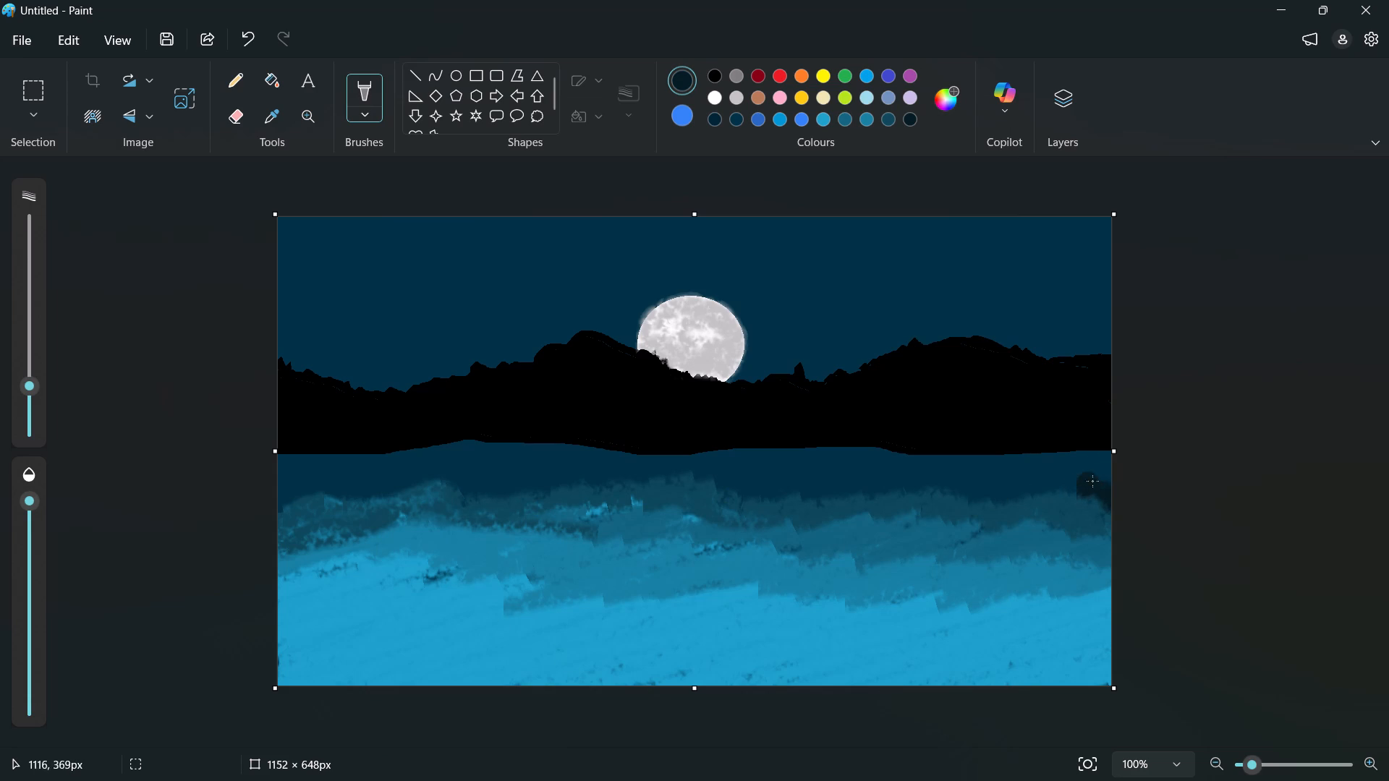
left_click_drag(1092, 481, 1049, 490)
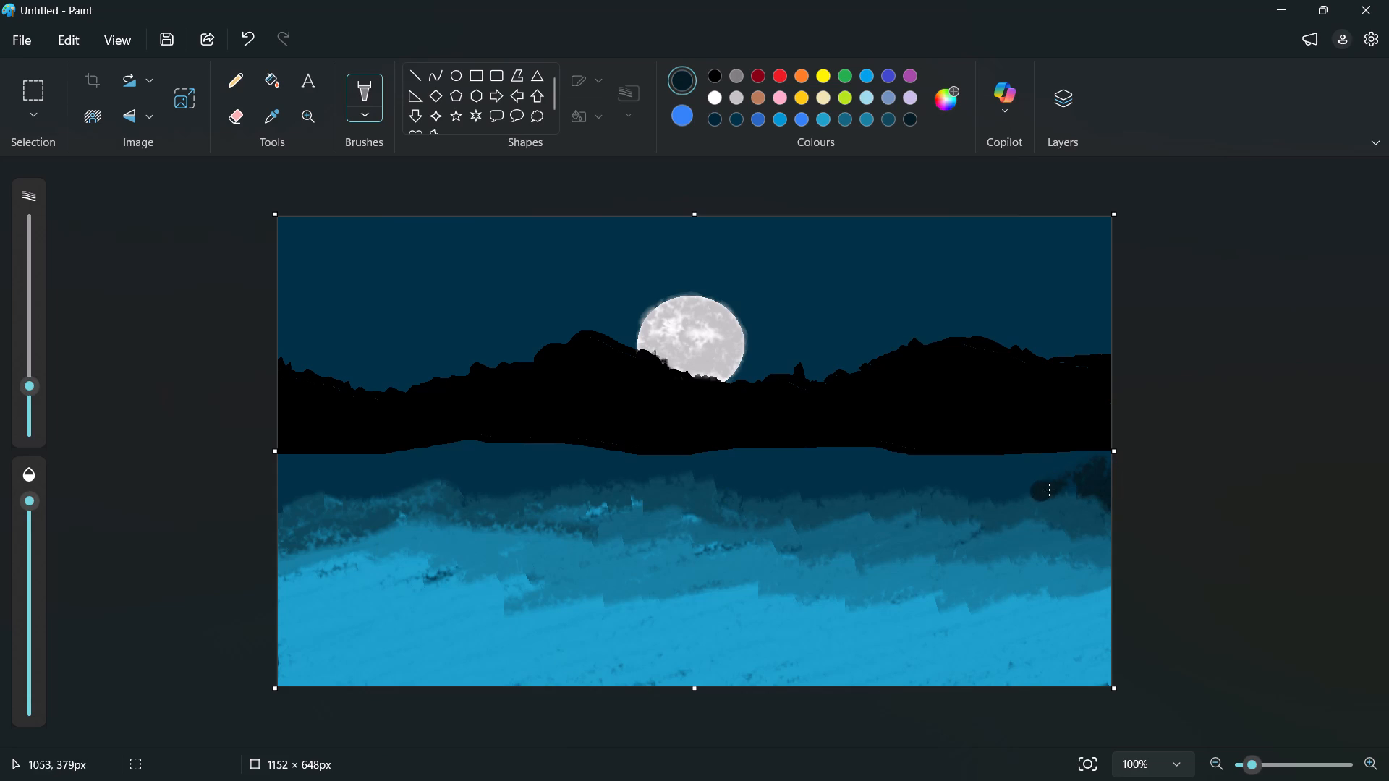
left_click_drag(1049, 490, 990, 499)
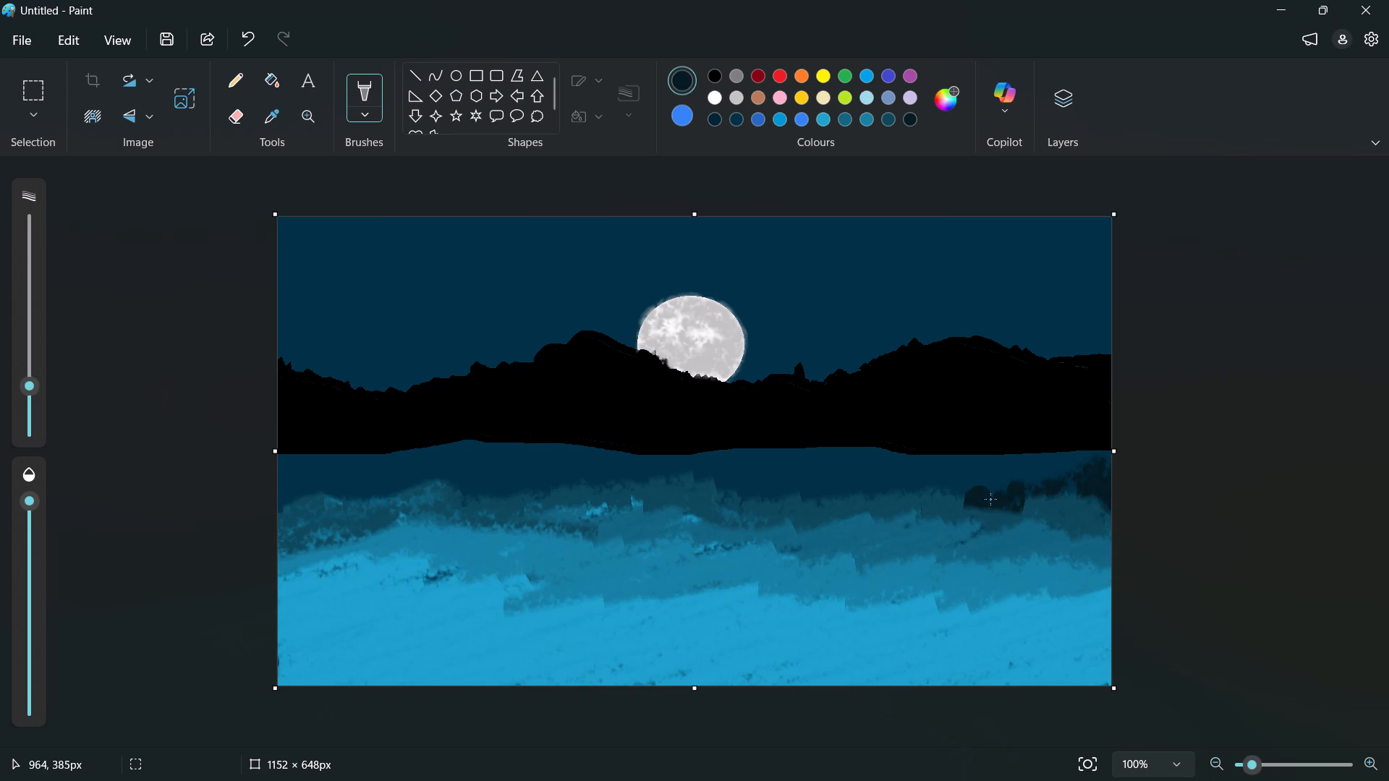
left_click_drag(990, 499, 967, 491)
left_click_drag(967, 491, 972, 492)
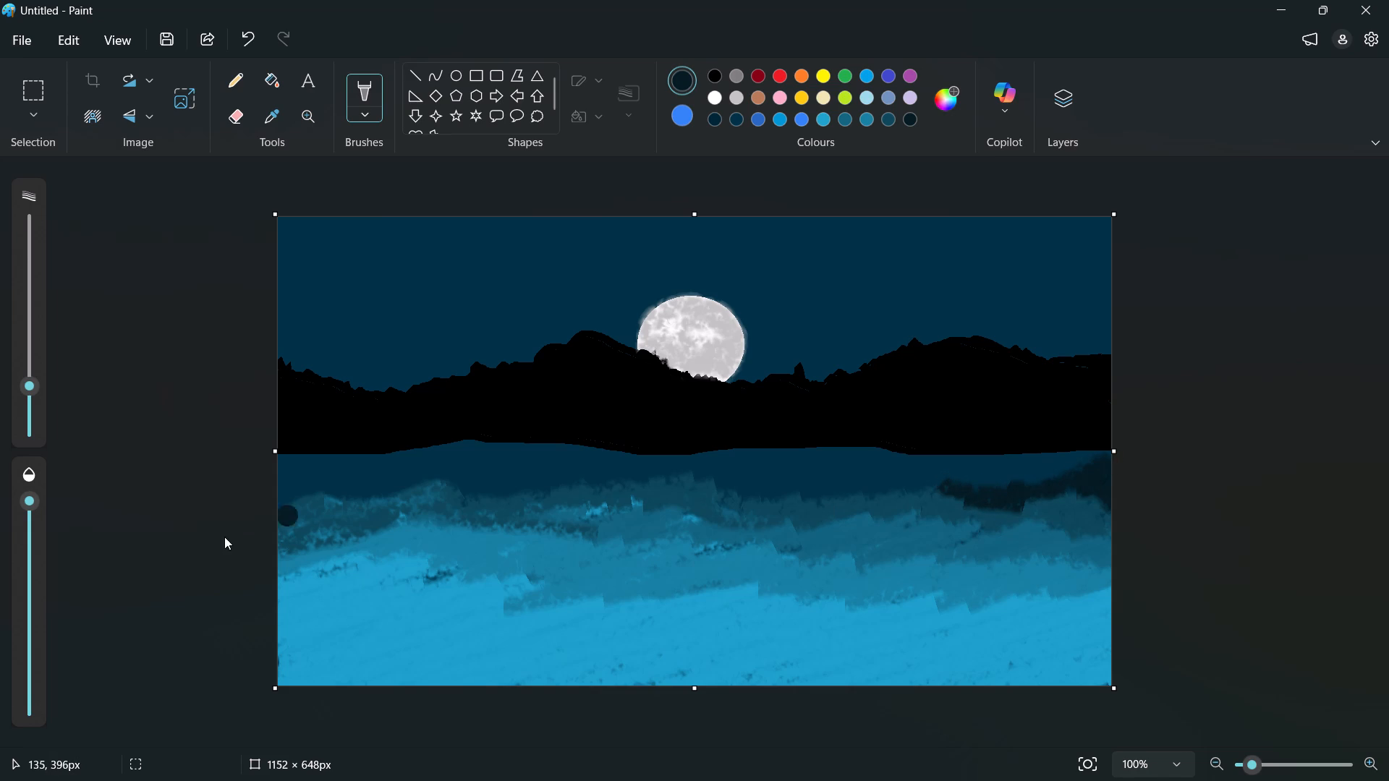
Paint near-black teal Crayon patches along the lake's upper wave edge at the left shore, working inward.
left_click_drag(286, 505, 270, 505)
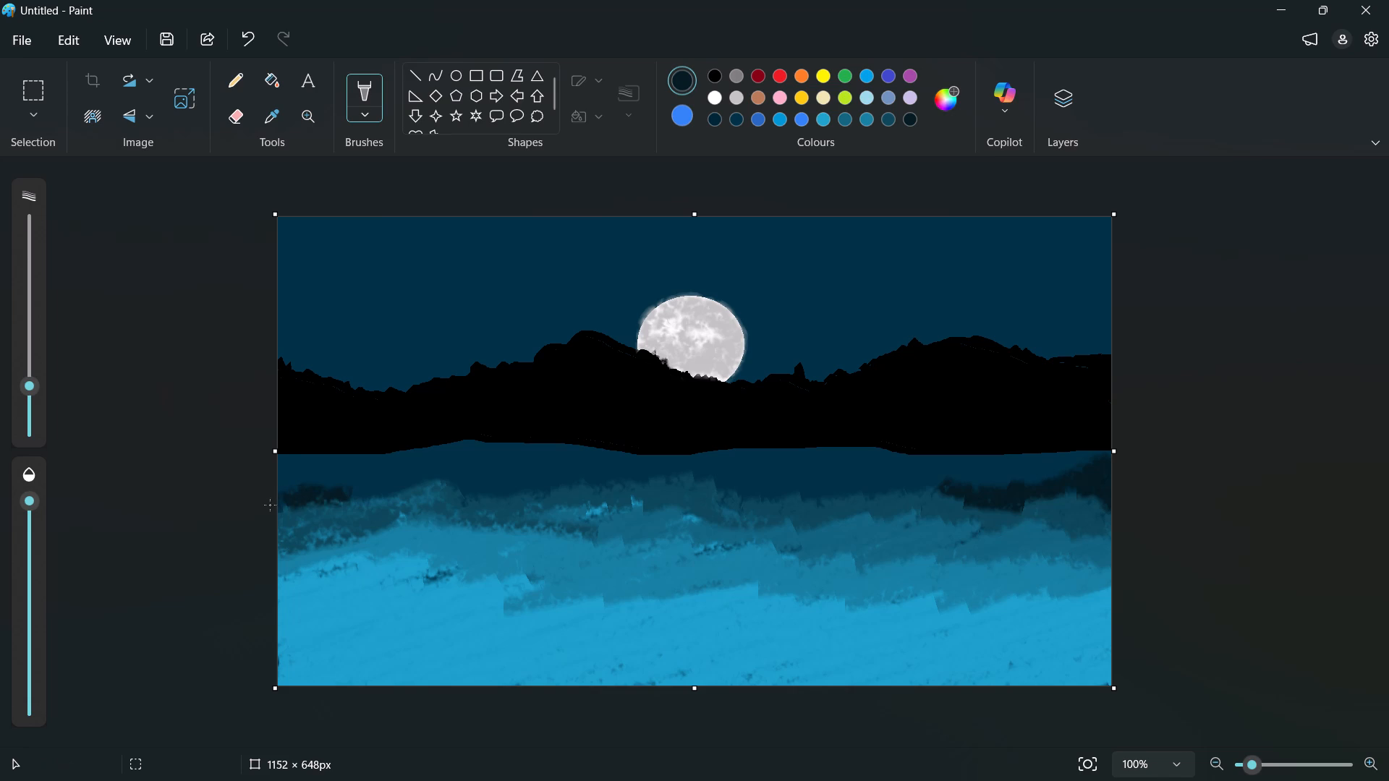
left_click_drag(270, 505, 362, 499)
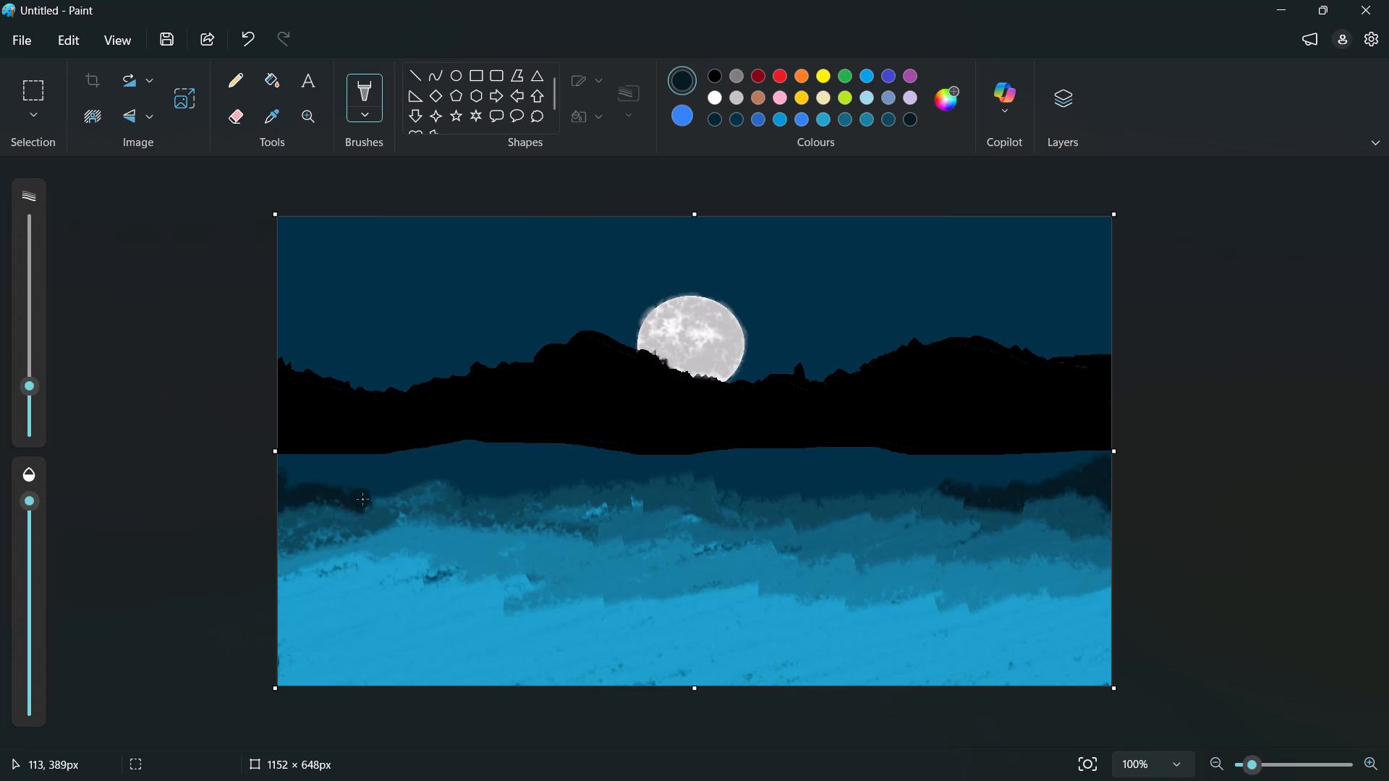
left_click_drag(362, 499, 405, 502)
triple_click(504, 490)
left_click(504, 490)
Switch from the Crayon to the Pencil with white as the drawing colour.
left_click(718, 90)
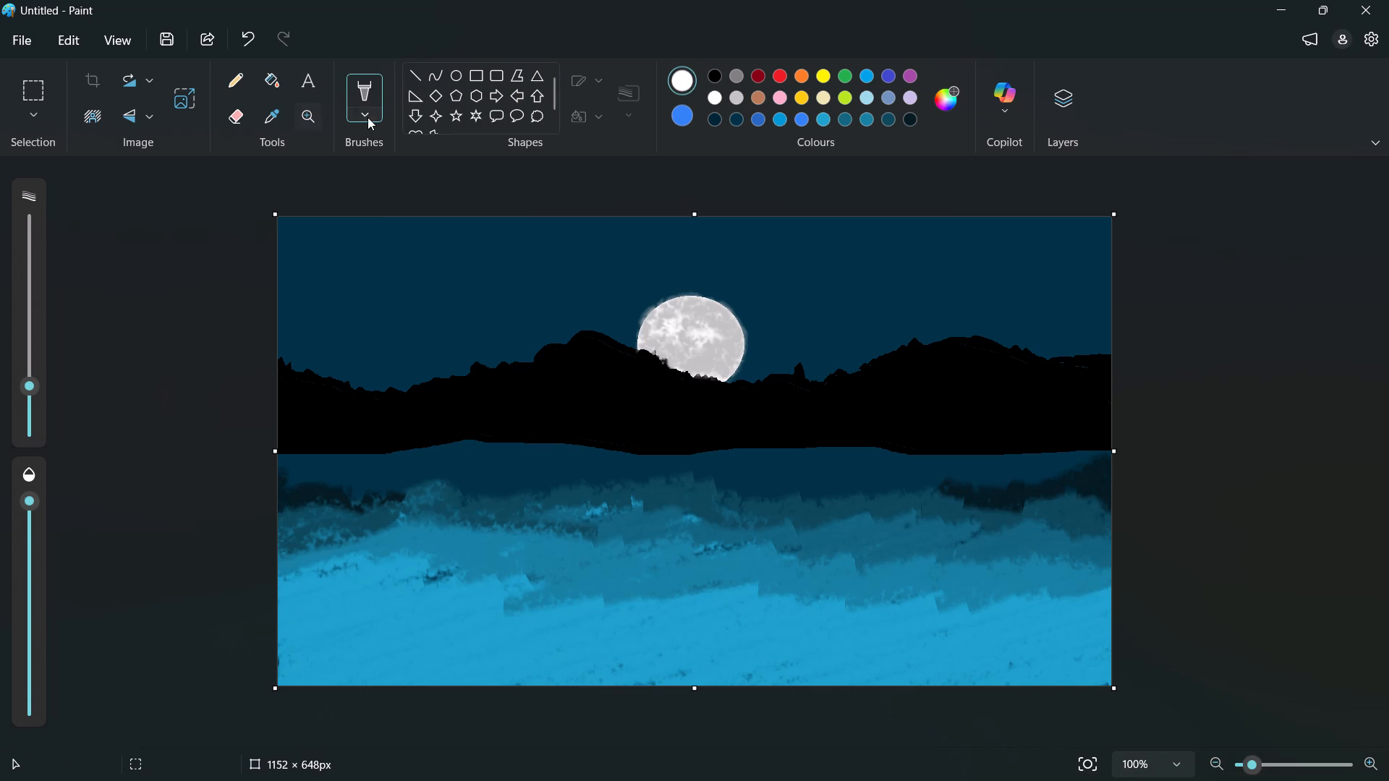
left_click(368, 119)
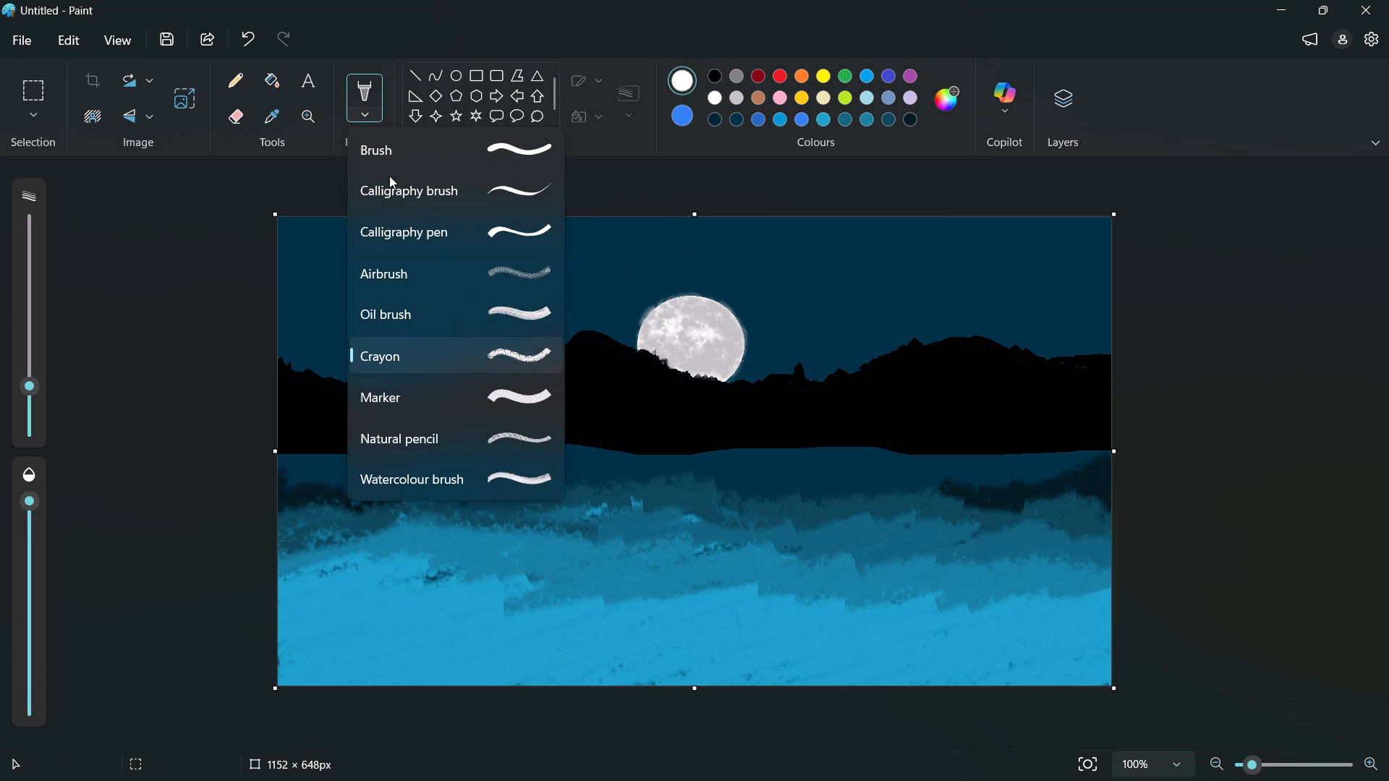
left_click(368, 109)
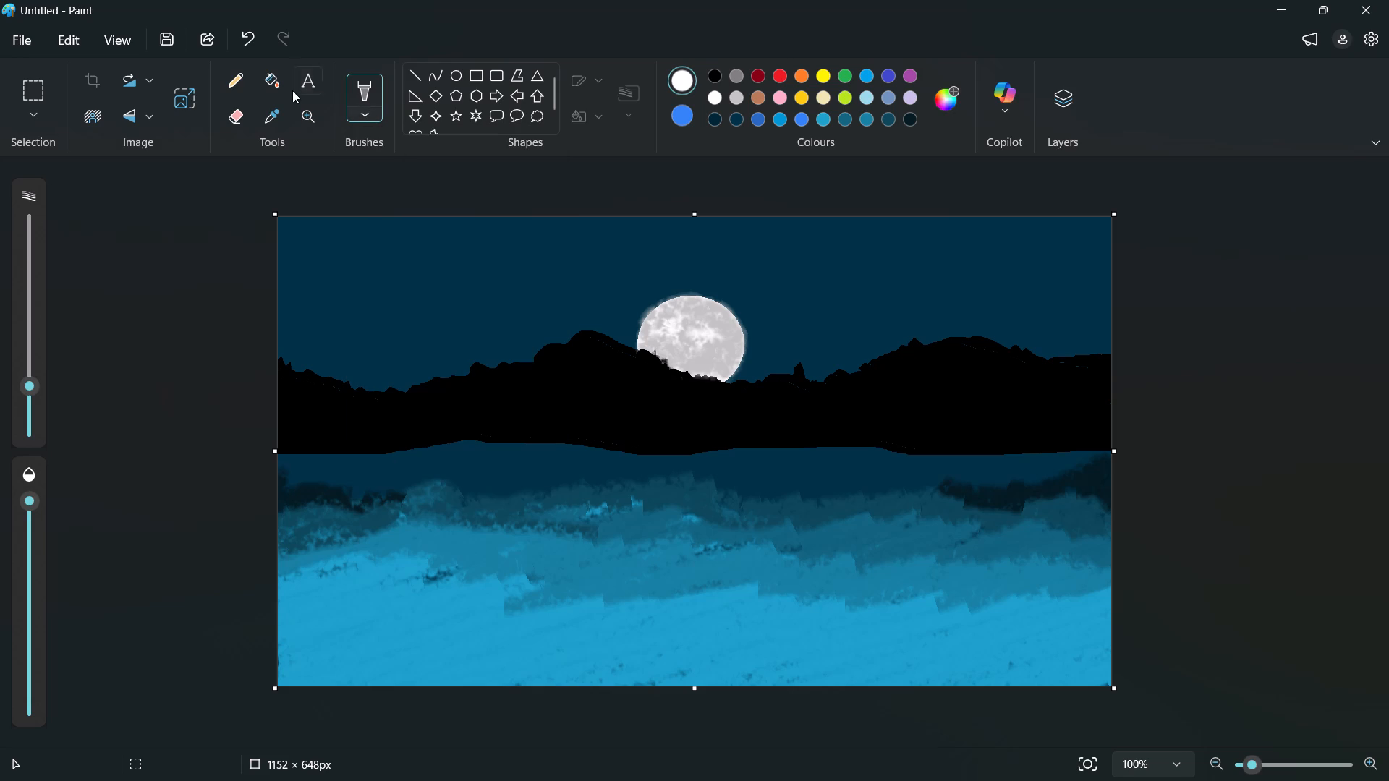
left_click(236, 71)
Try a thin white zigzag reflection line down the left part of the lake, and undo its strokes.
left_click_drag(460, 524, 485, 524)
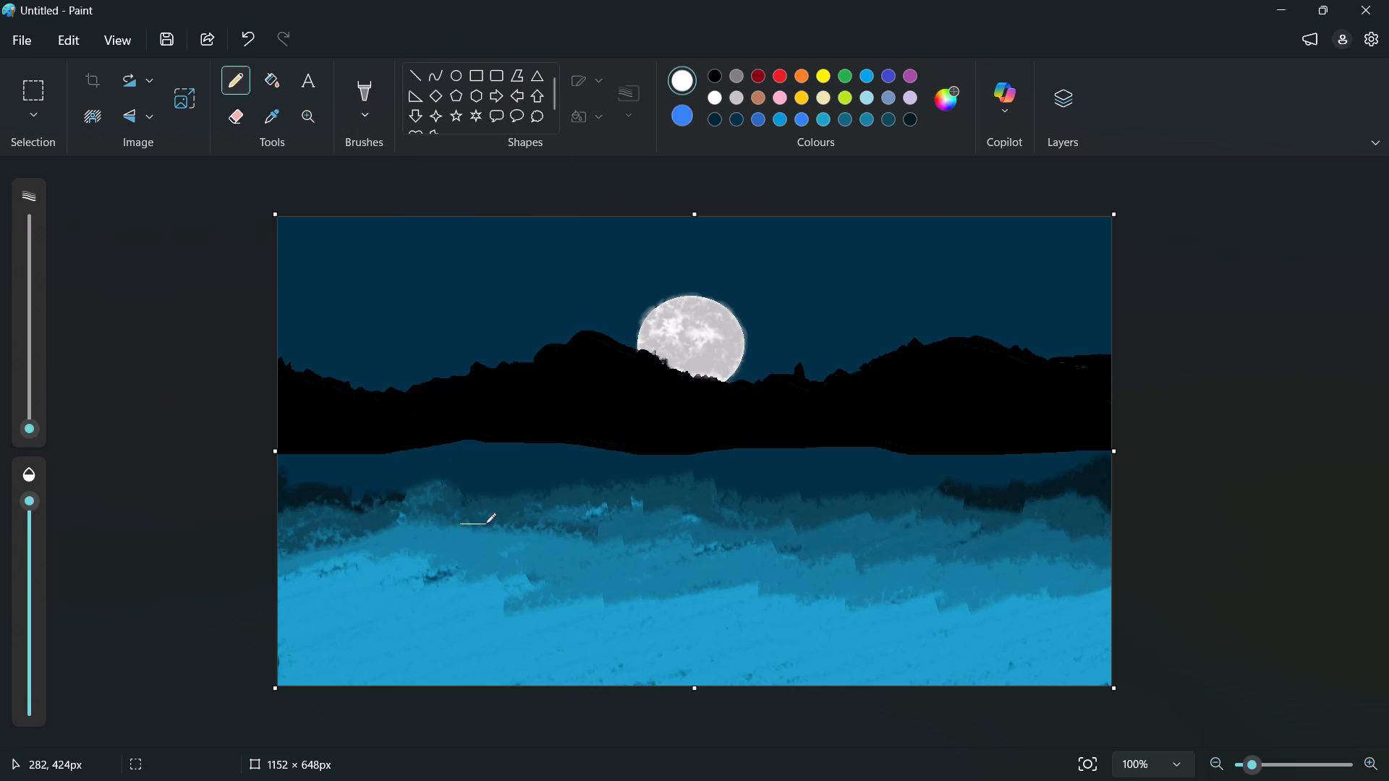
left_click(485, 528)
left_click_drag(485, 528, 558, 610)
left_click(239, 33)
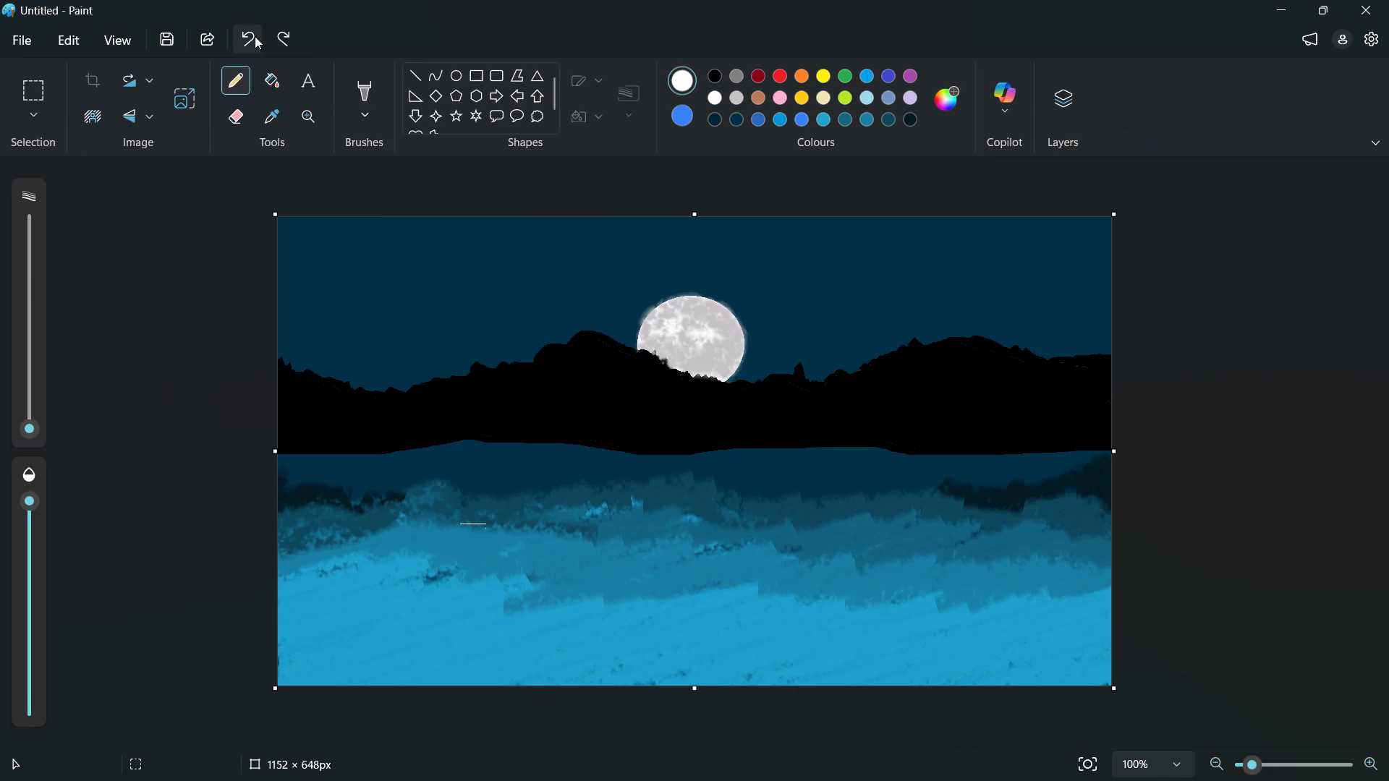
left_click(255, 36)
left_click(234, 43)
Sketch thin white zigzag reflection lines on the water directly below the moon, running down from just under the mountain shoreline.
left_click(704, 462)
left_click_drag(704, 462, 717, 465)
left_click_drag(717, 465, 720, 495)
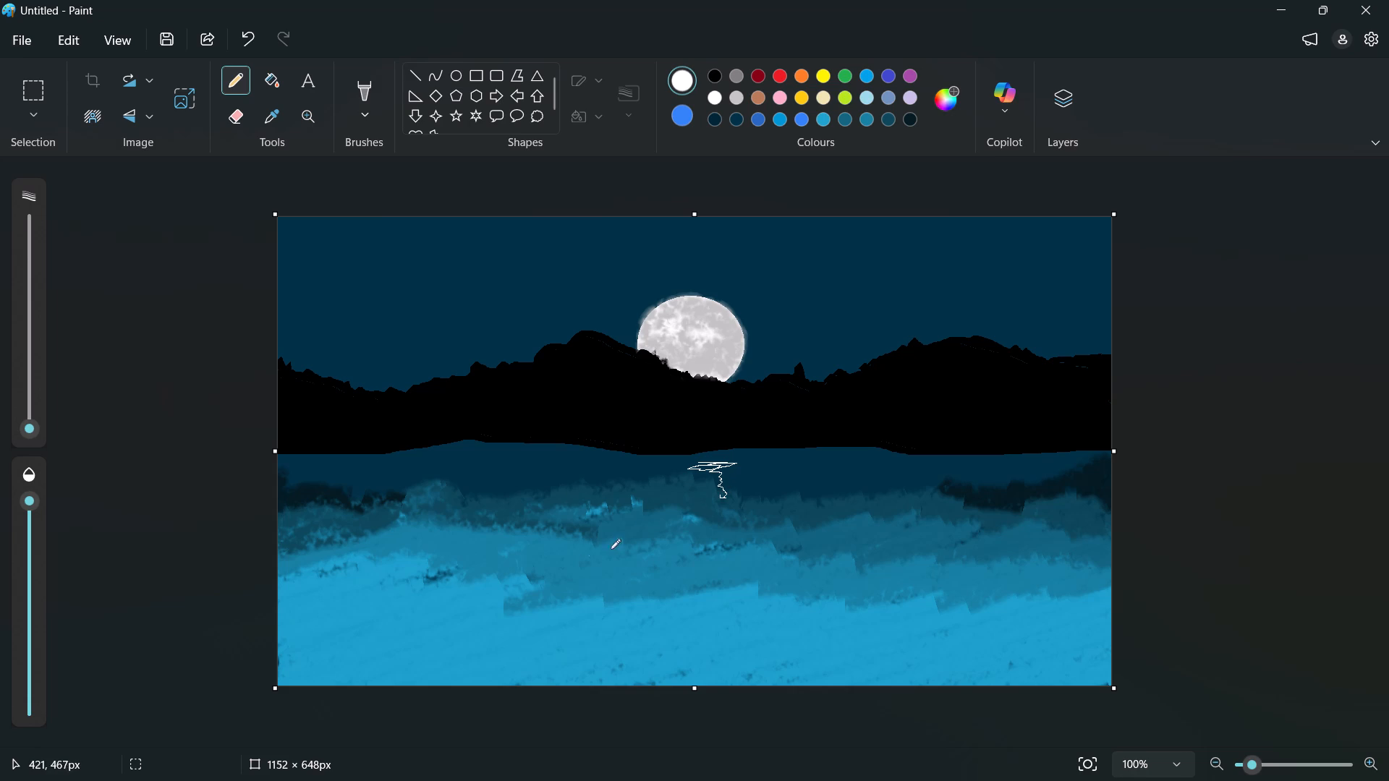
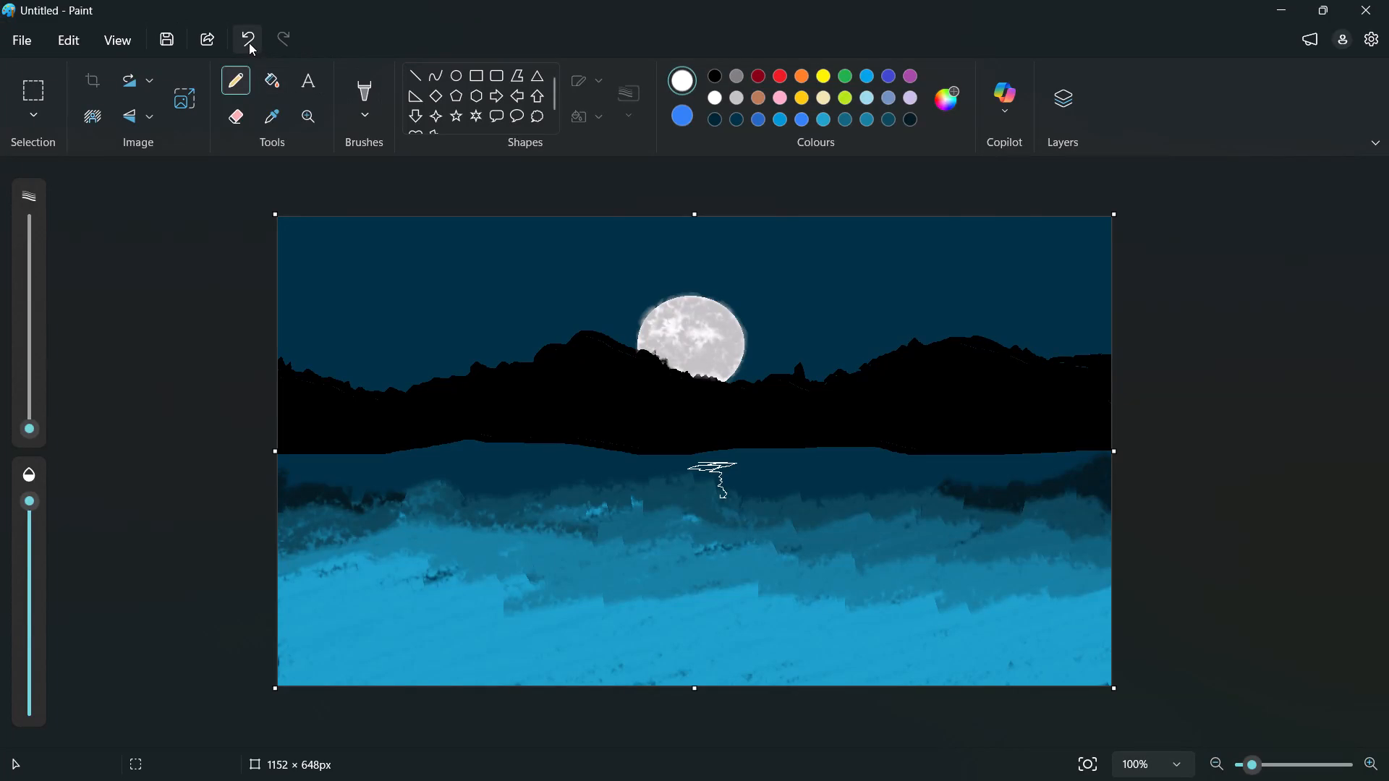
Undo the white zigzag reflection lines on the water below the moon.
left_click(249, 43)
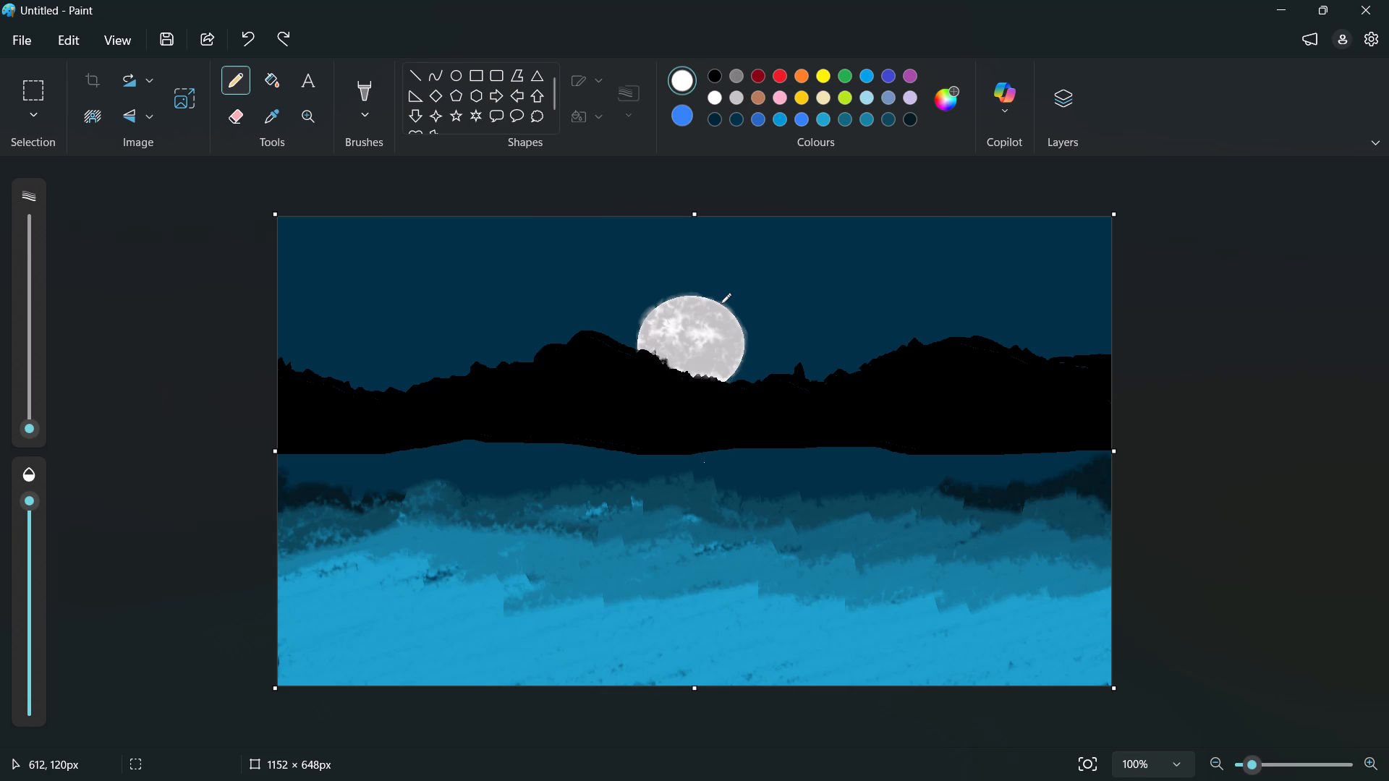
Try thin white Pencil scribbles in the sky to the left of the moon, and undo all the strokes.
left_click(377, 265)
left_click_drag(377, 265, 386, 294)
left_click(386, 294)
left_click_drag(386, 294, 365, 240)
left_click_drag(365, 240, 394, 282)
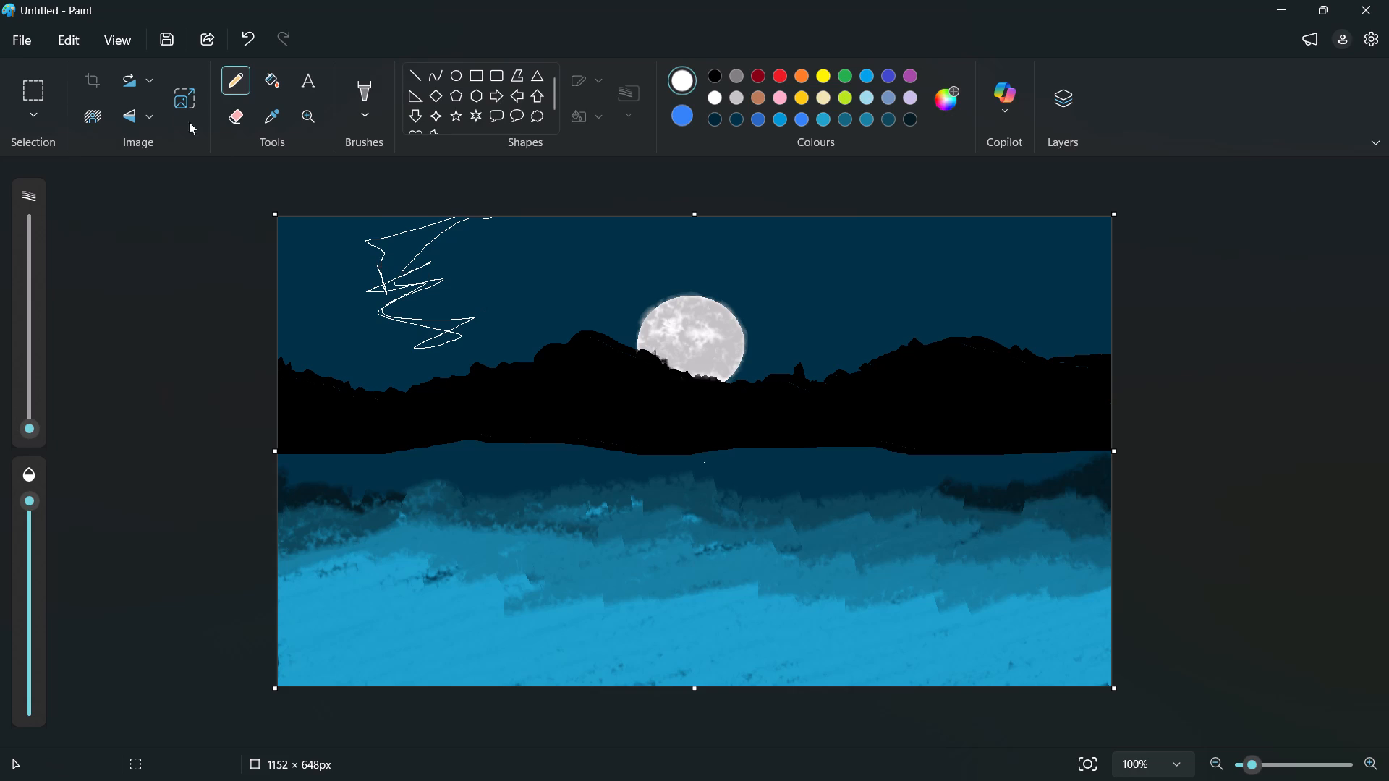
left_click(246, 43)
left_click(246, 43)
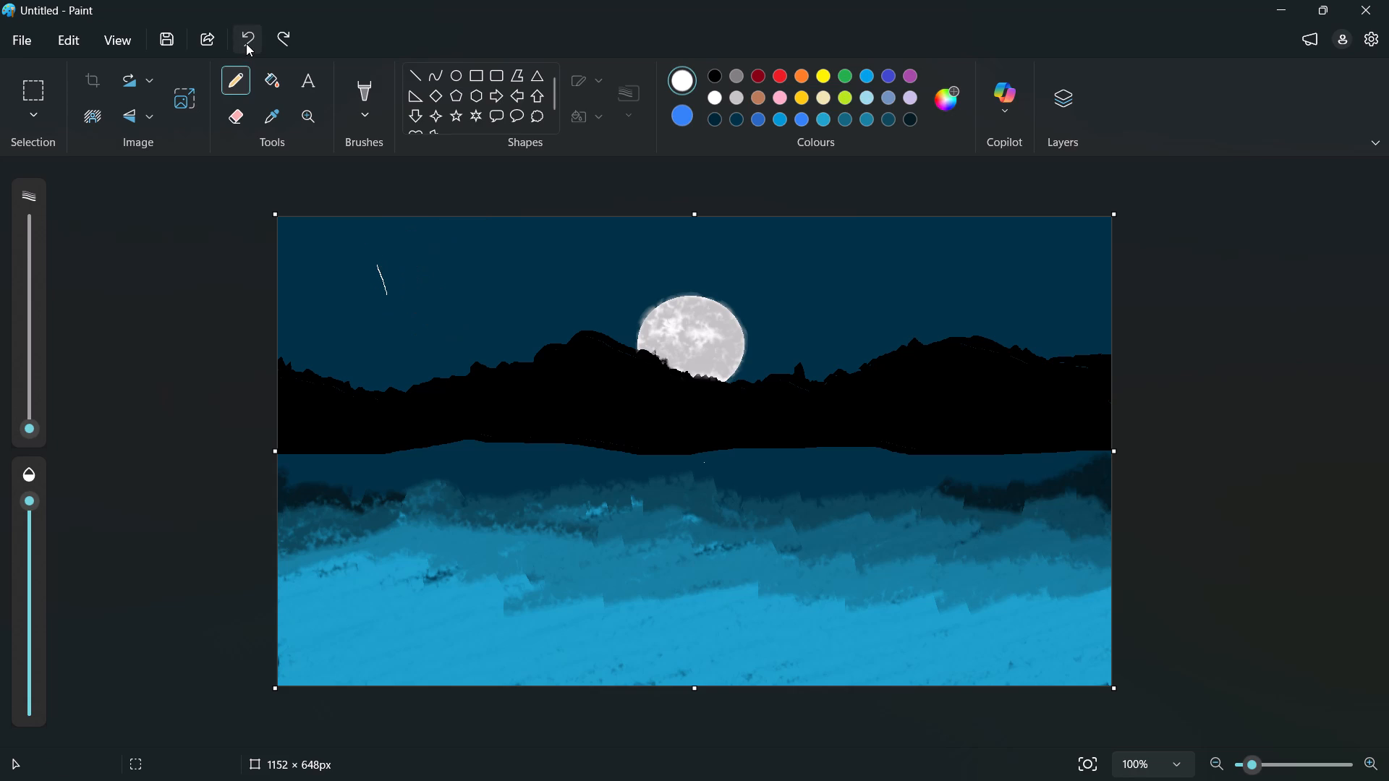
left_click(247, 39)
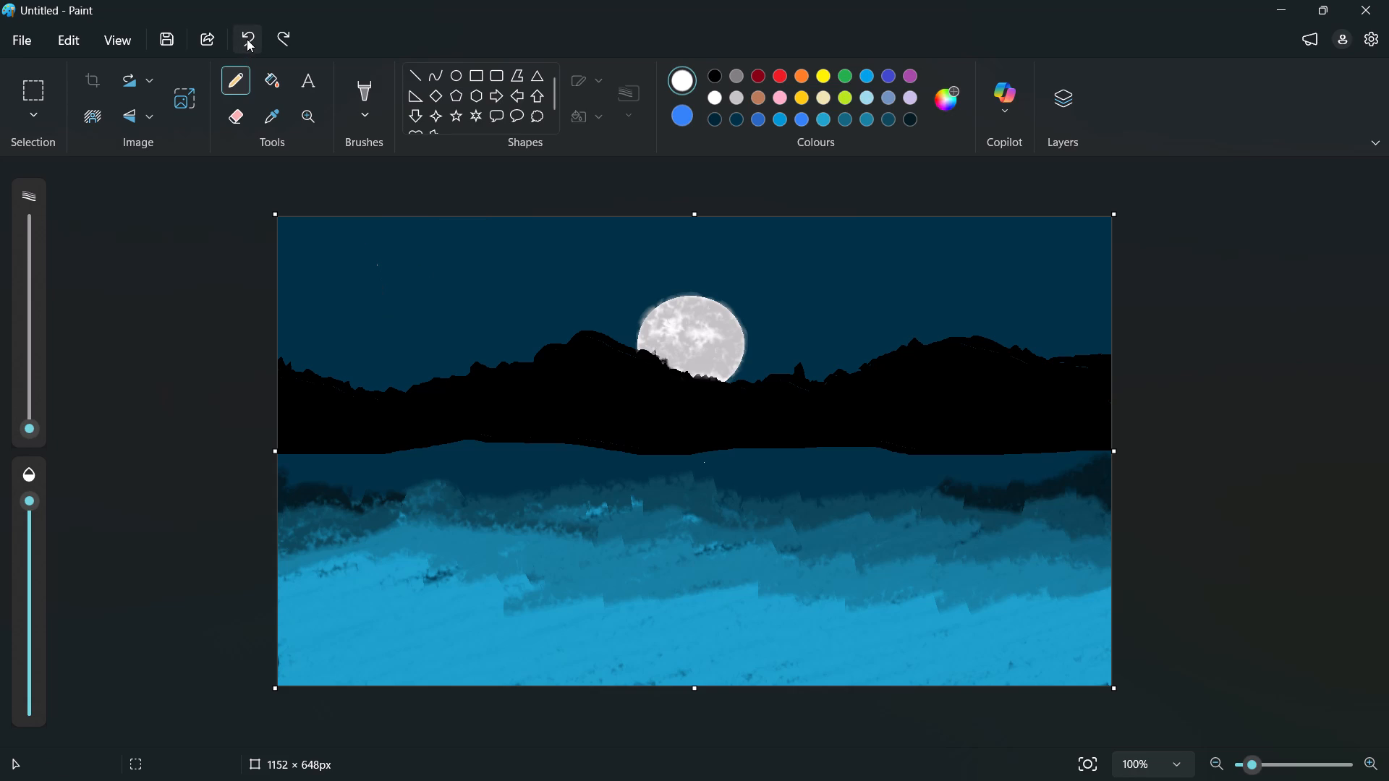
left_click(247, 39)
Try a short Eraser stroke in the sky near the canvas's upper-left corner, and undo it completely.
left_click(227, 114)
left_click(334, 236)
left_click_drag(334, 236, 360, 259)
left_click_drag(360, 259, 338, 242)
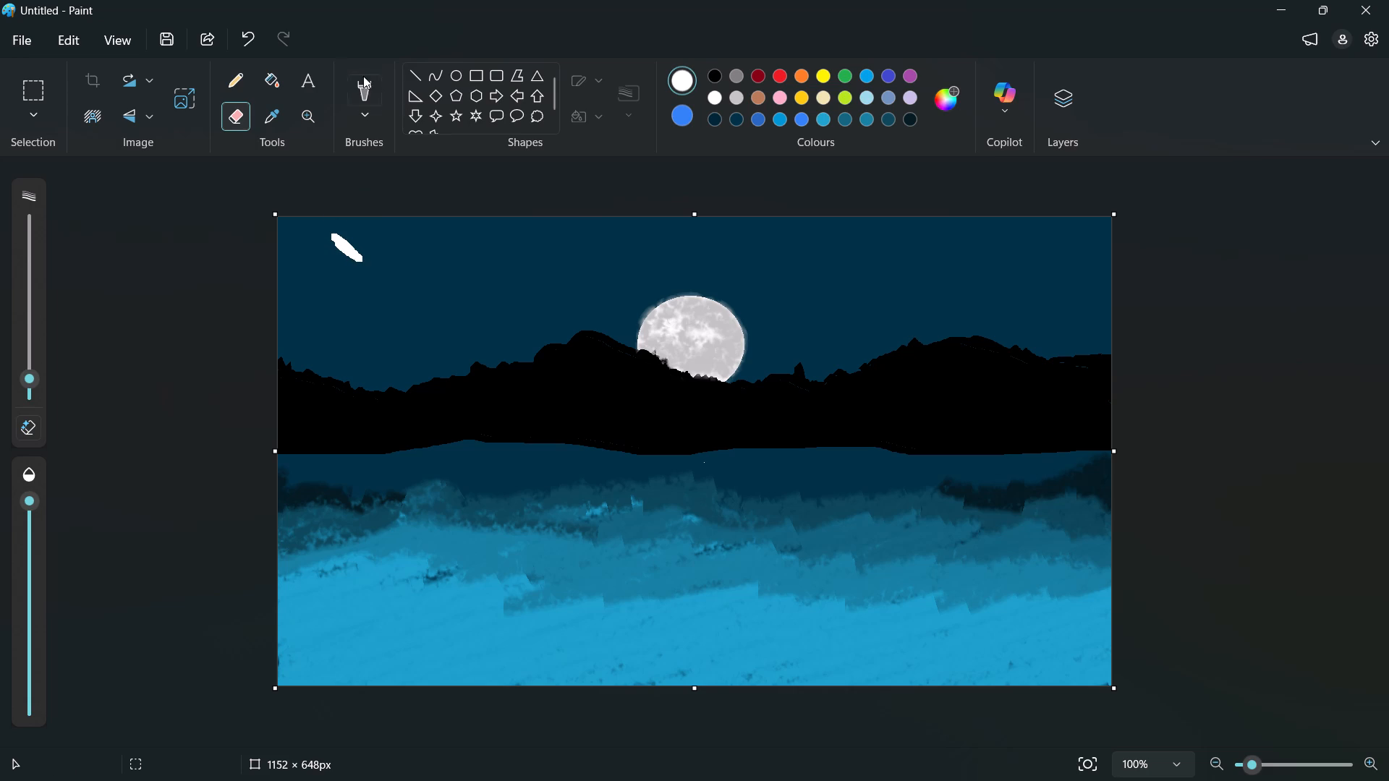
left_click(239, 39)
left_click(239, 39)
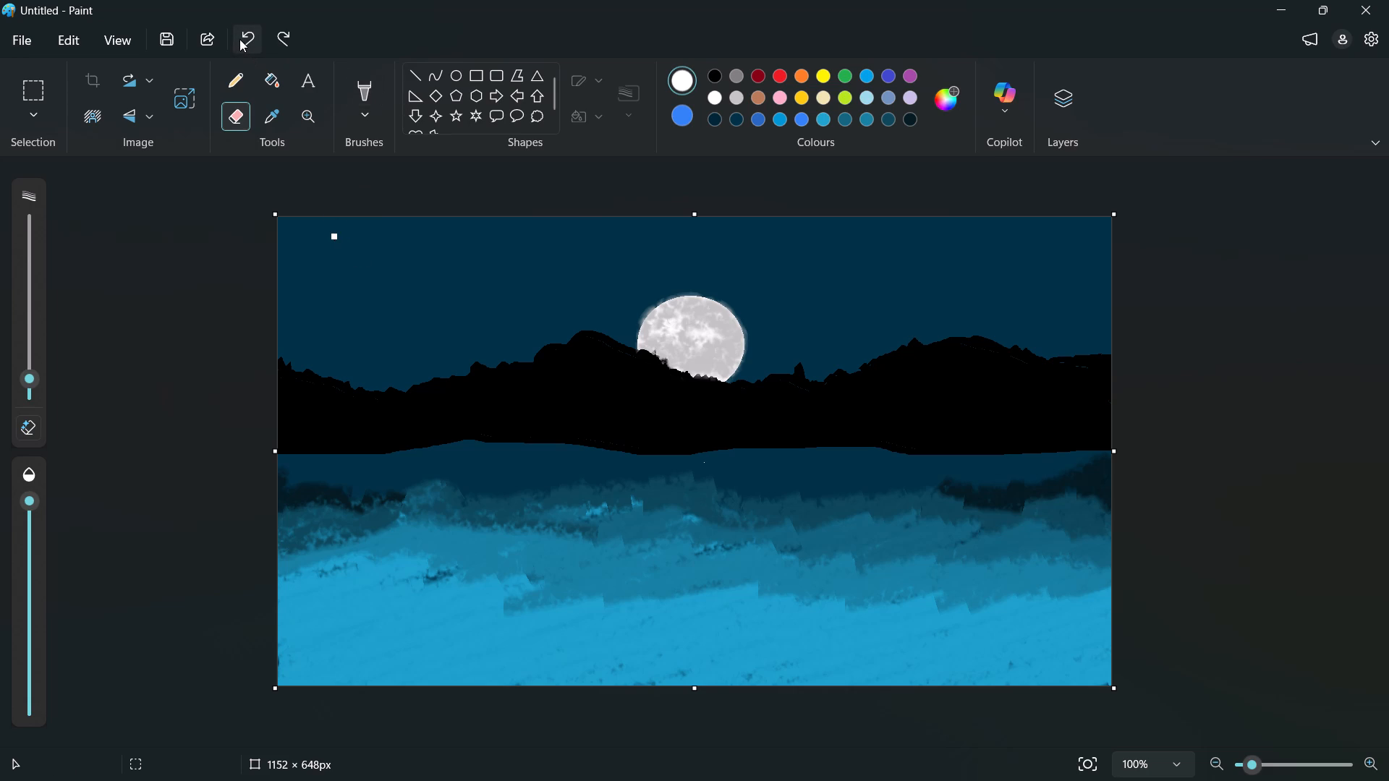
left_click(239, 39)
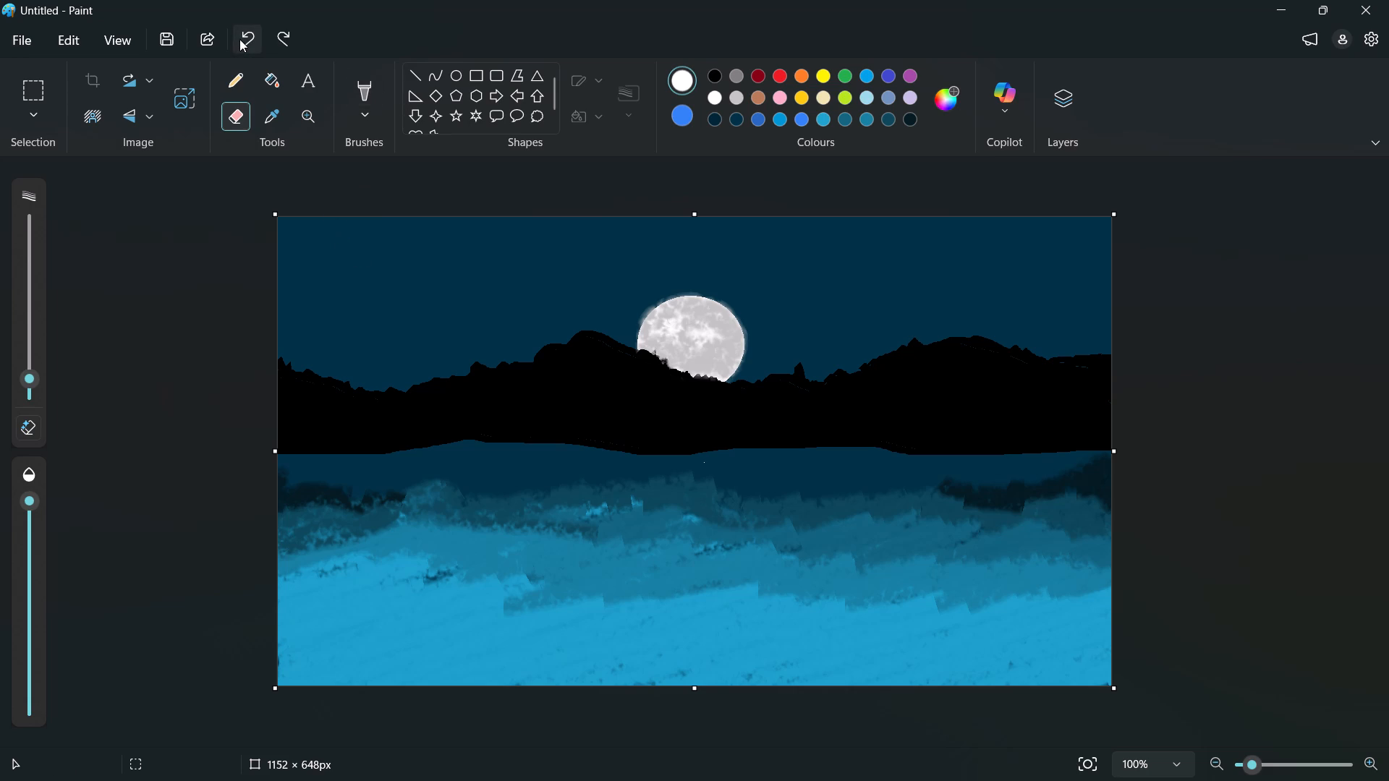
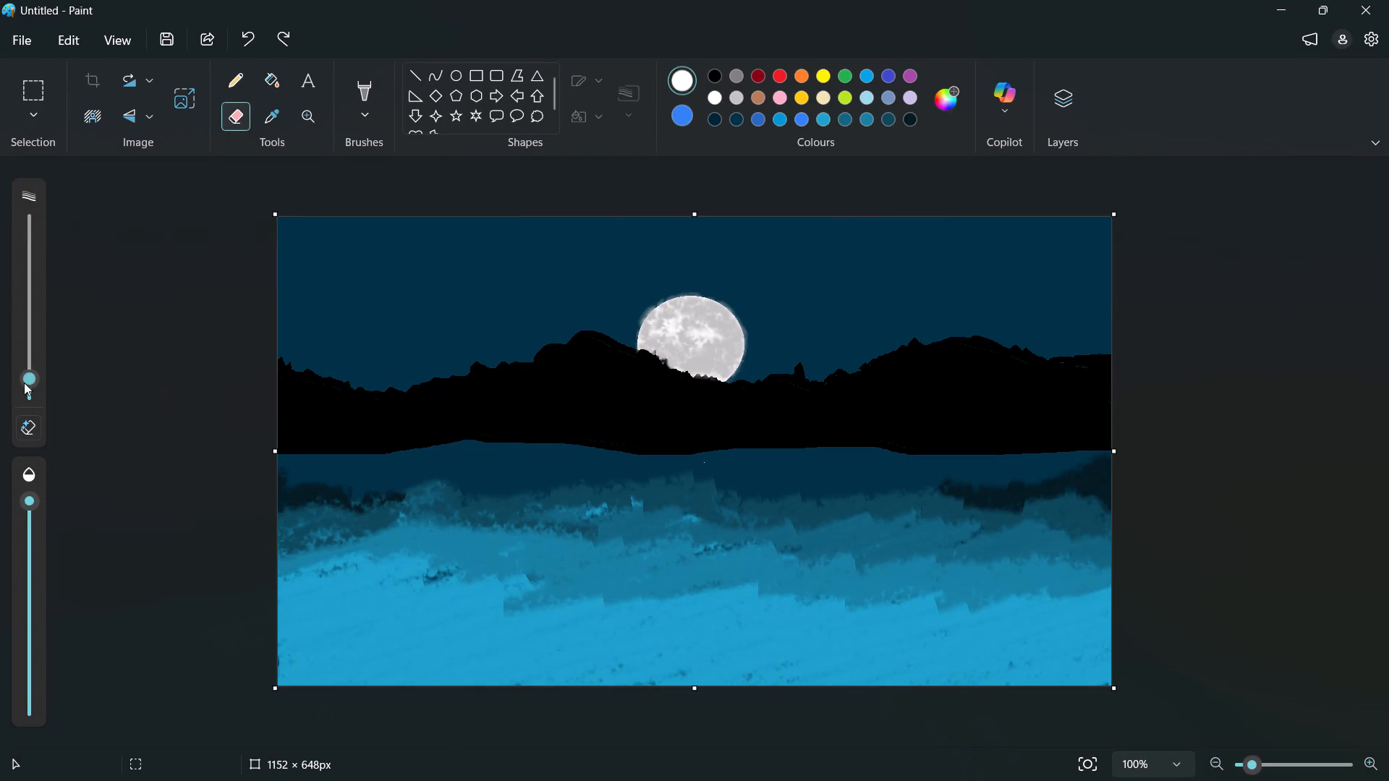
Reduce the Eraser to its smallest size and dab tiny white specks on the lake near its left edge.
left_click_drag(24, 383, 24, 404)
left_click(305, 558)
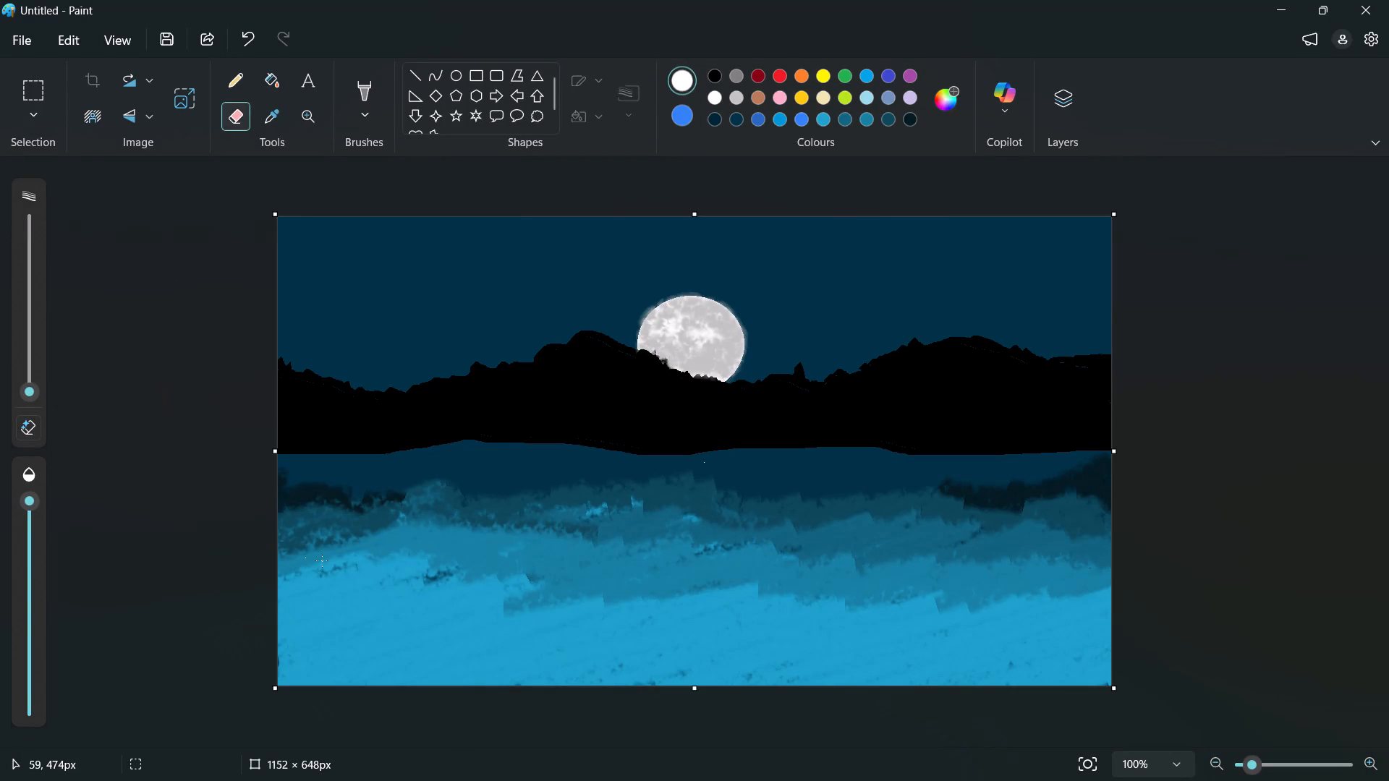
double_click(322, 560)
double_click(353, 552)
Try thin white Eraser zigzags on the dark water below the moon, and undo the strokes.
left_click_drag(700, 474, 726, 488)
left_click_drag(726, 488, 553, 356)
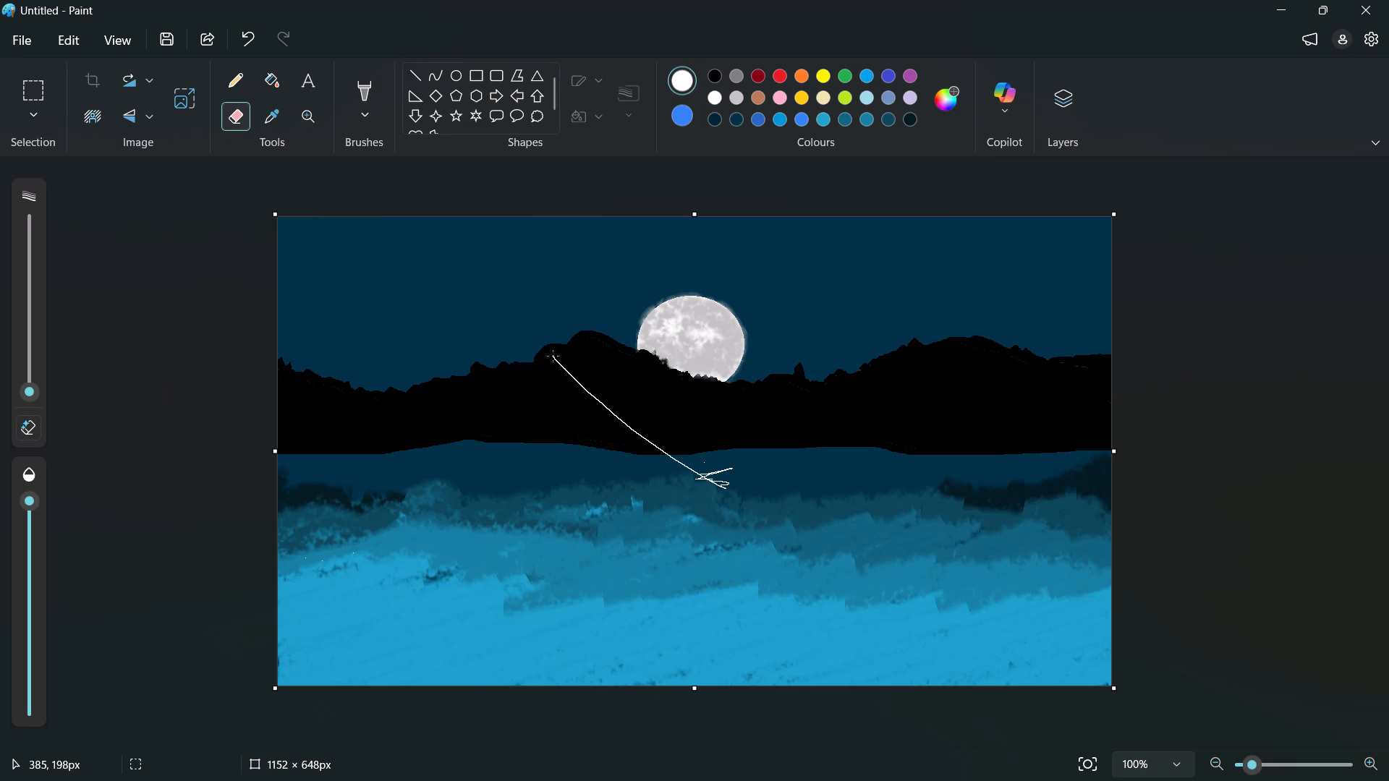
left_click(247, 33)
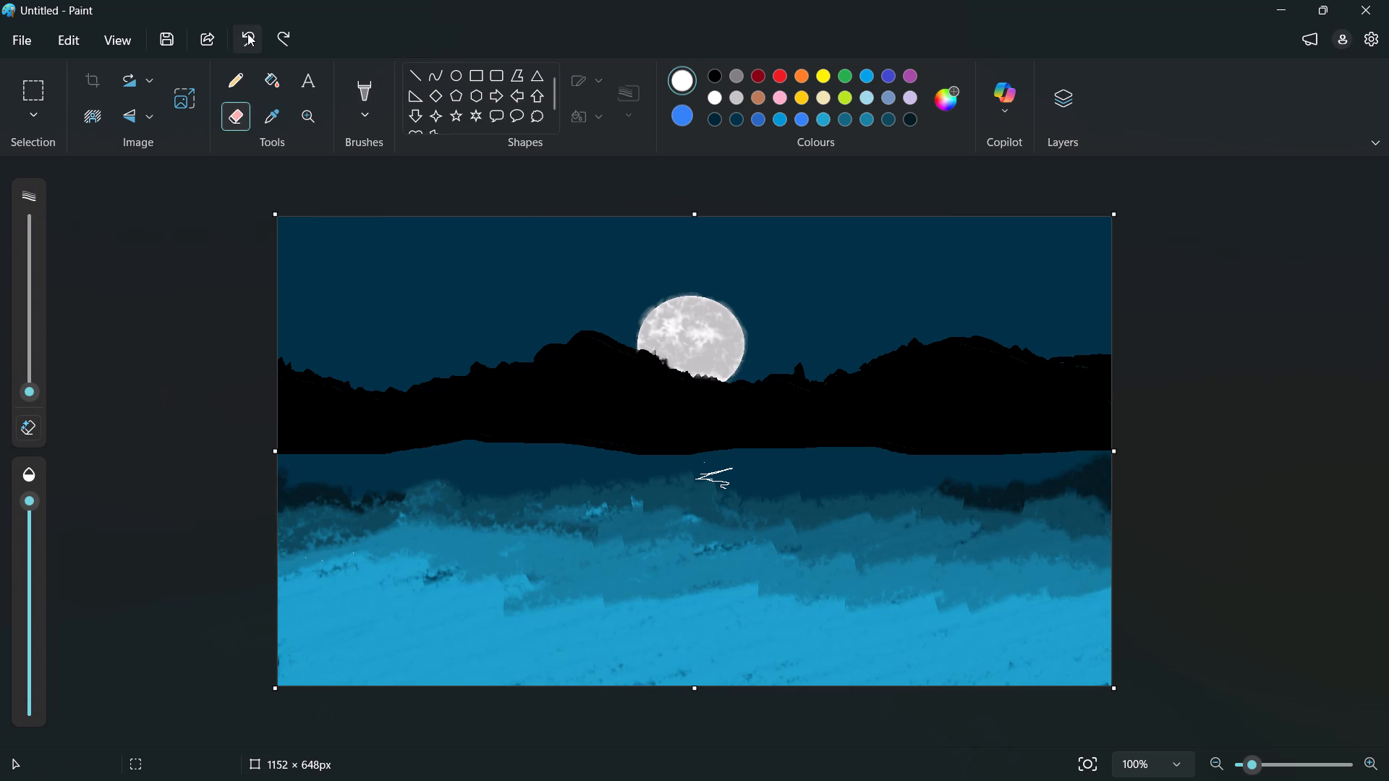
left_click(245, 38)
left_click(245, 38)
Dot six tiny white stars with the Eraser across the sky to the left of the moon.
left_click(326, 254)
left_click(355, 283)
left_click(387, 283)
left_click(464, 312)
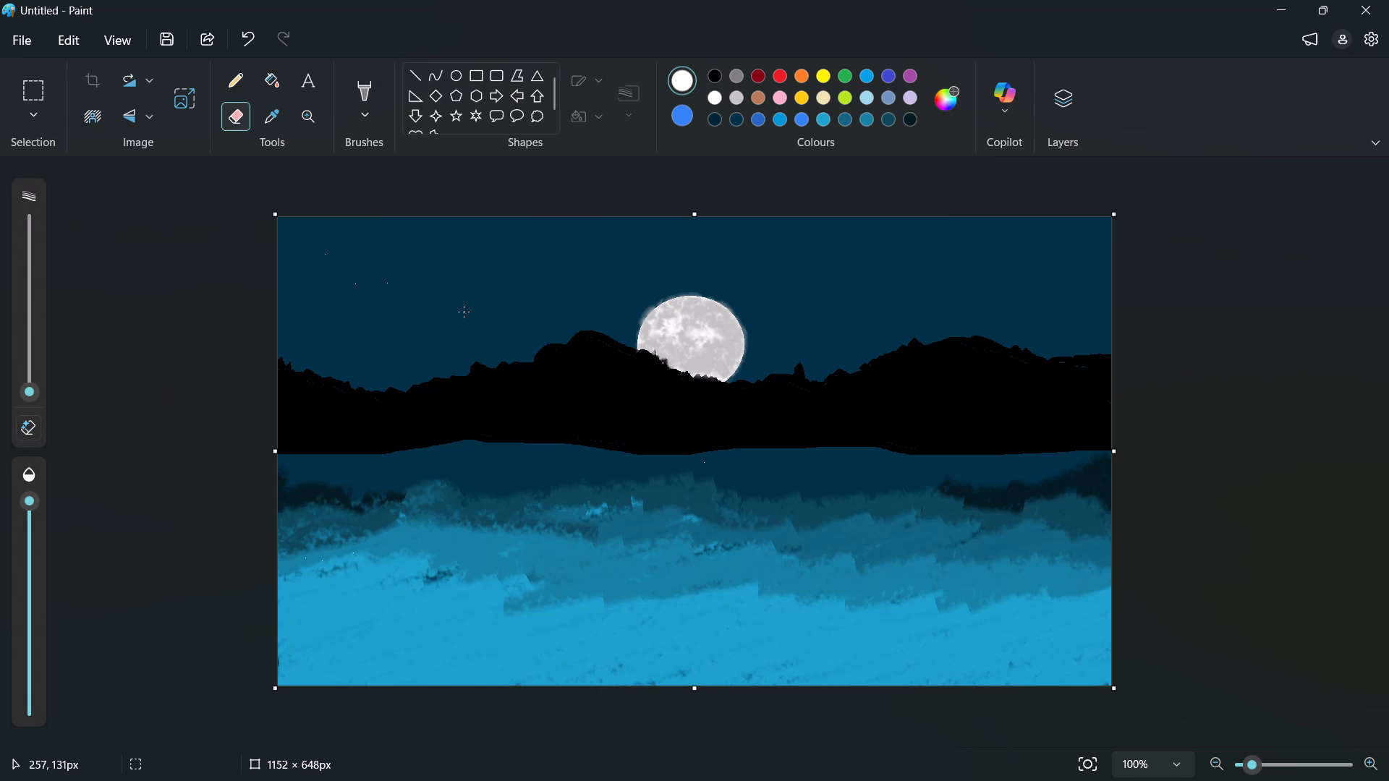
left_click(510, 273)
left_click(566, 314)
Scatter thirteen tiny white stars with the Eraser across the sky to the right of and above the moon.
left_click(835, 263)
left_click(924, 261)
left_click(844, 313)
left_click(982, 330)
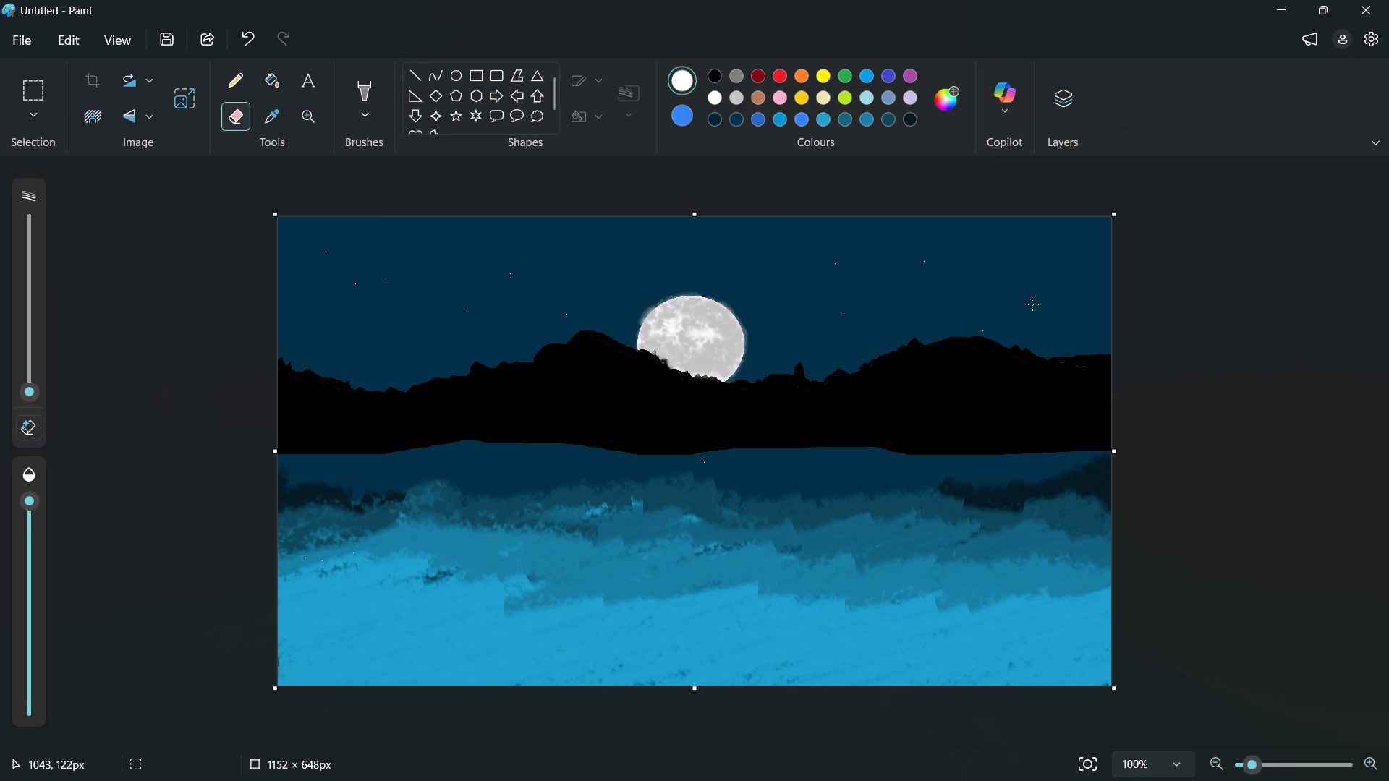
left_click(1032, 304)
left_click(1034, 264)
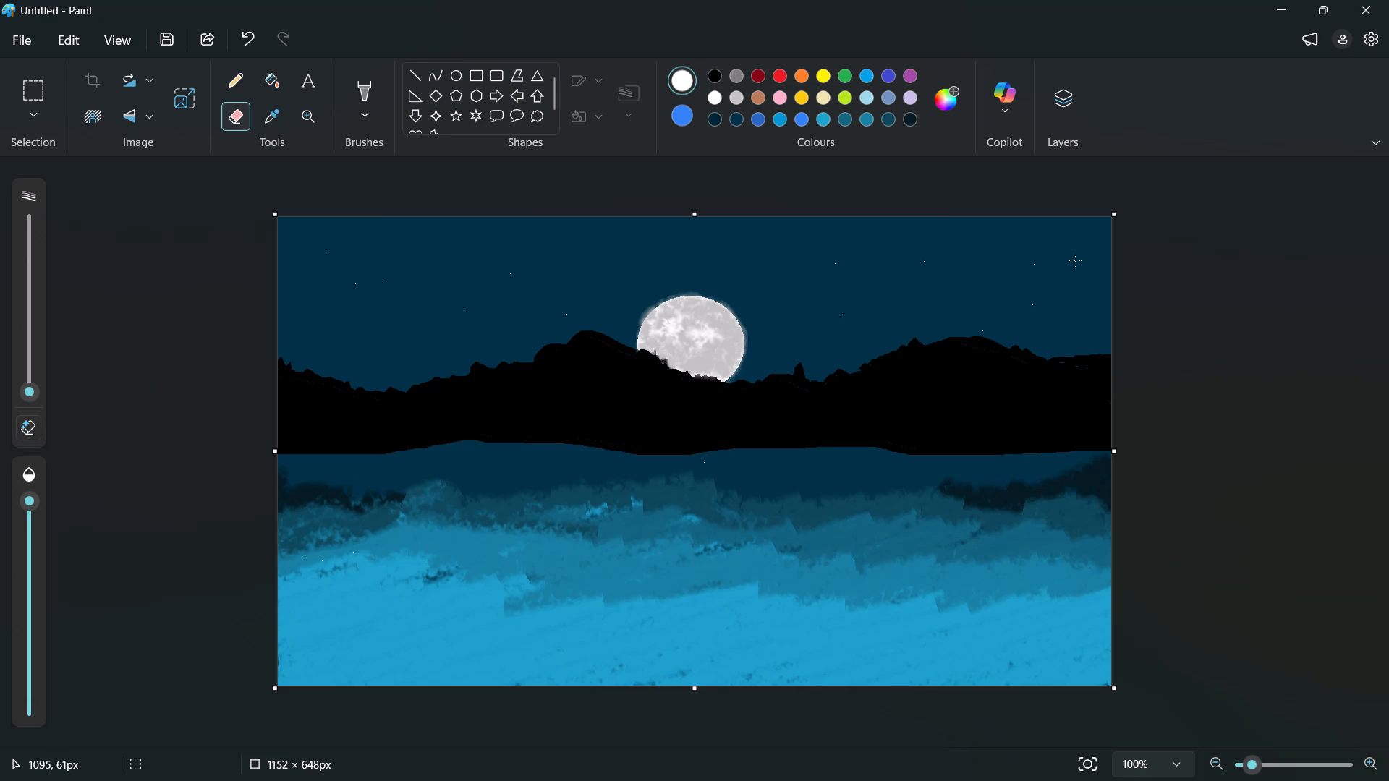
left_click(1075, 260)
left_click(1085, 311)
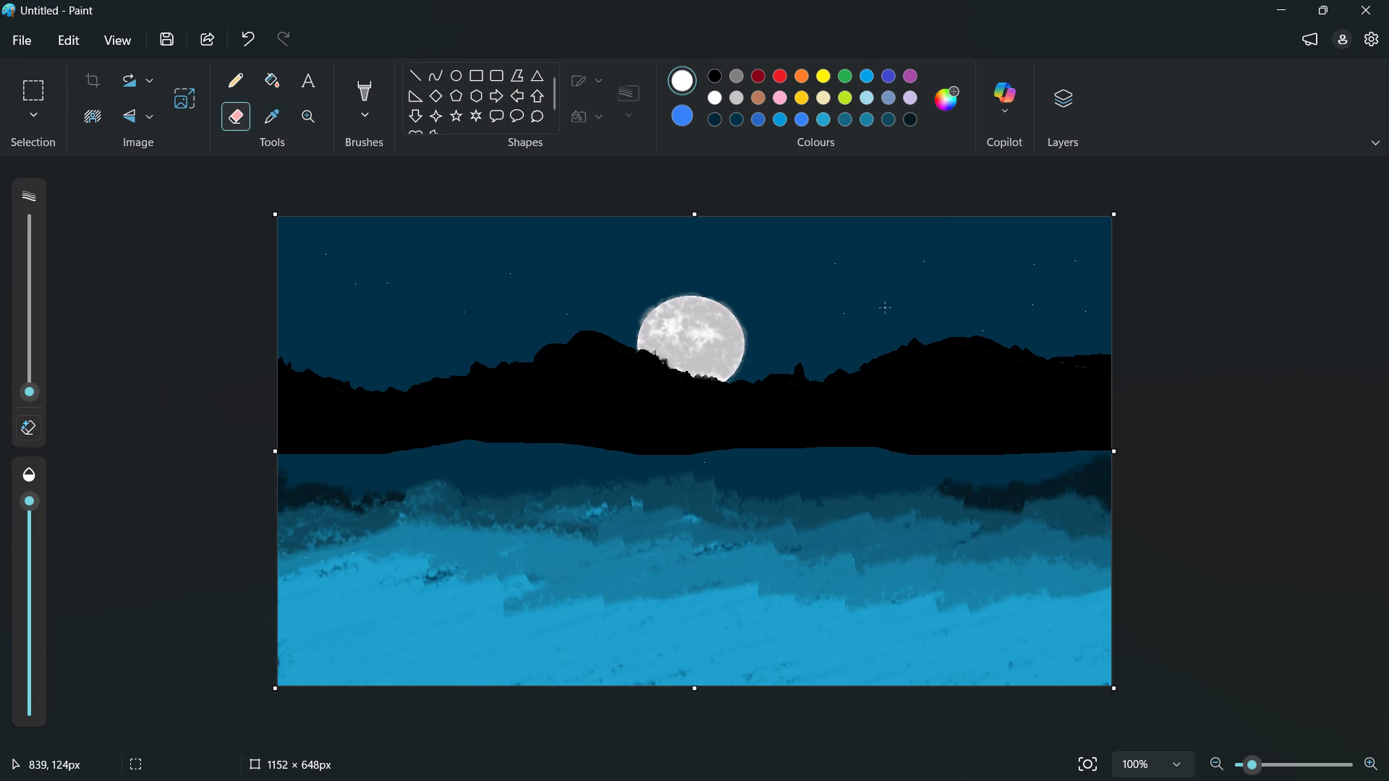
left_click(885, 307)
left_click(817, 347)
left_click(797, 310)
left_click(742, 237)
left_click(658, 254)
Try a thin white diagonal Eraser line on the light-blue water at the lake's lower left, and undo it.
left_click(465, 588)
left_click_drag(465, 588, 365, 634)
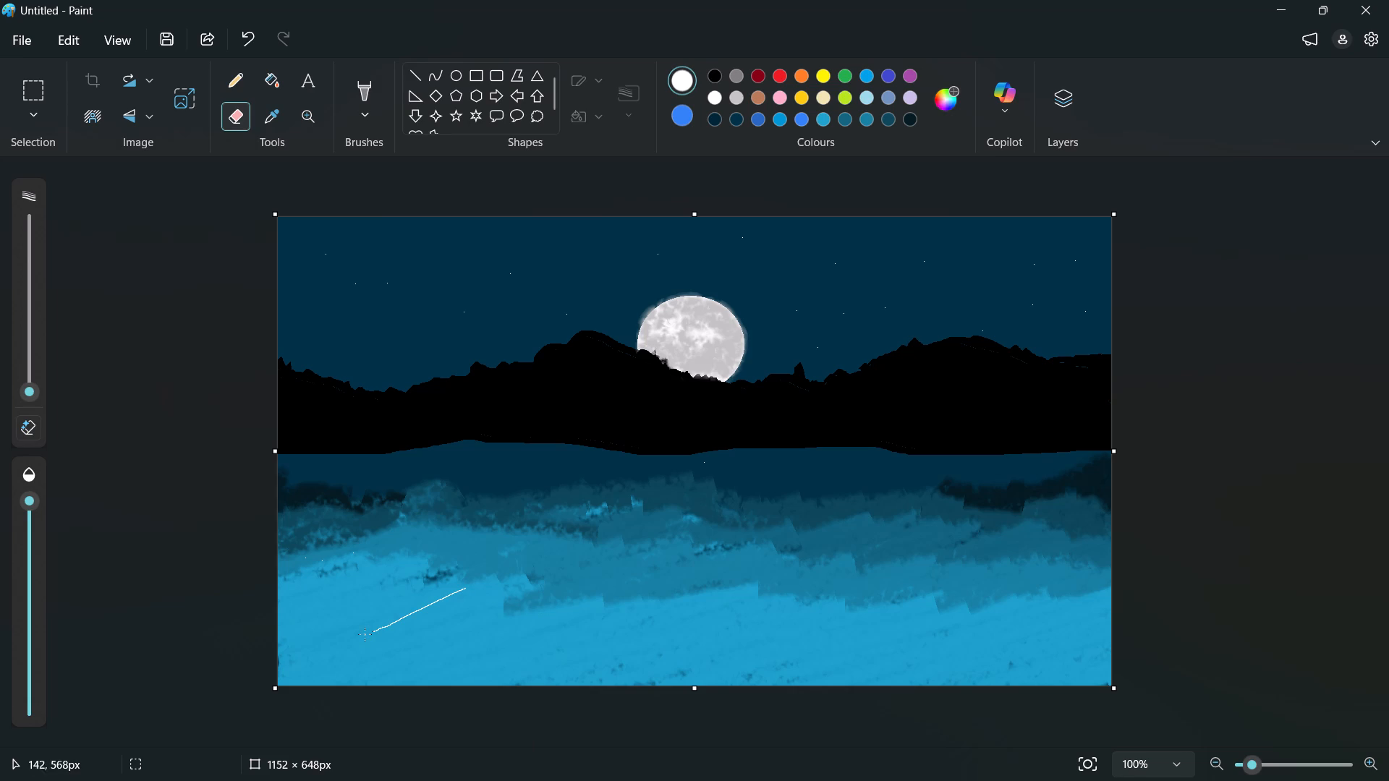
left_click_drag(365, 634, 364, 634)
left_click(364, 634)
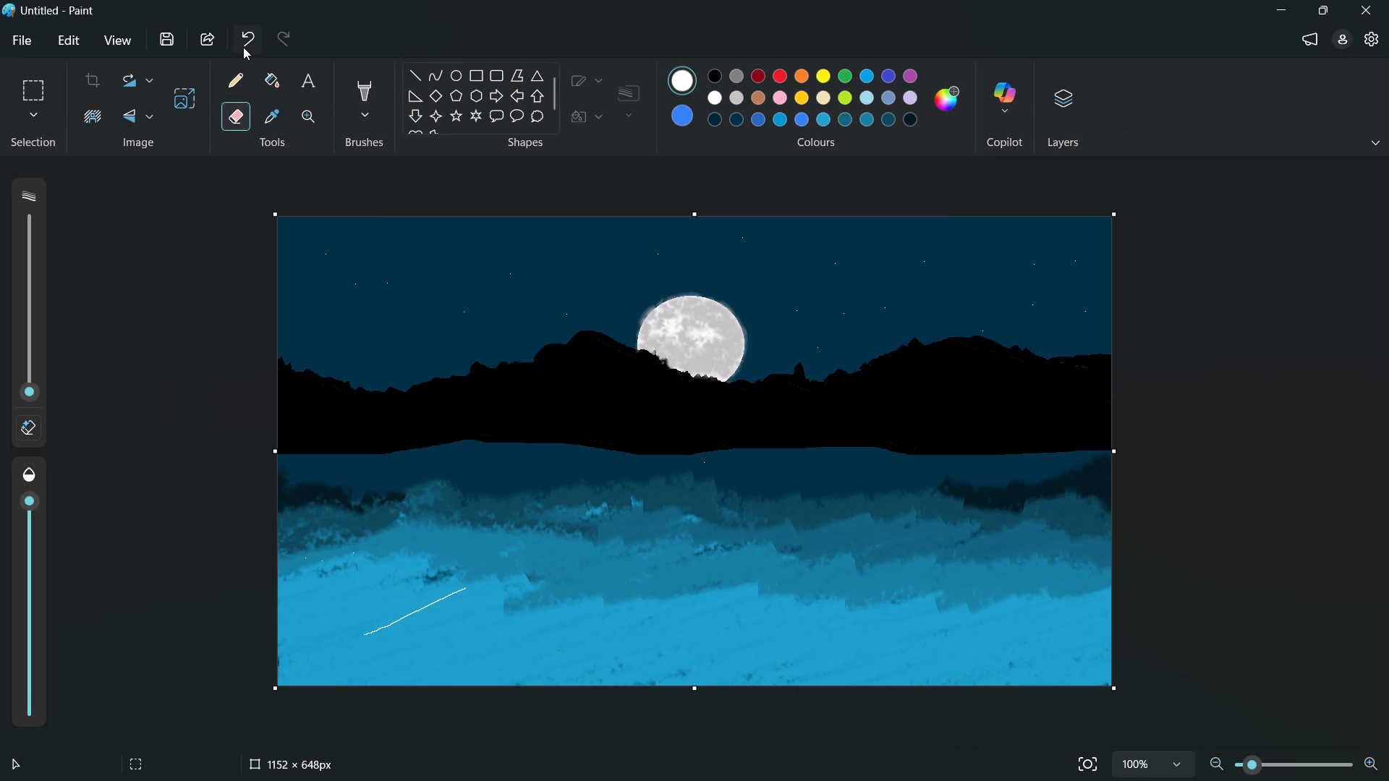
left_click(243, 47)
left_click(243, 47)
Dab a tiny white speck with the Eraser on the light-blue water left of the lake's centre.
triple_click(467, 590)
triple_click(467, 590)
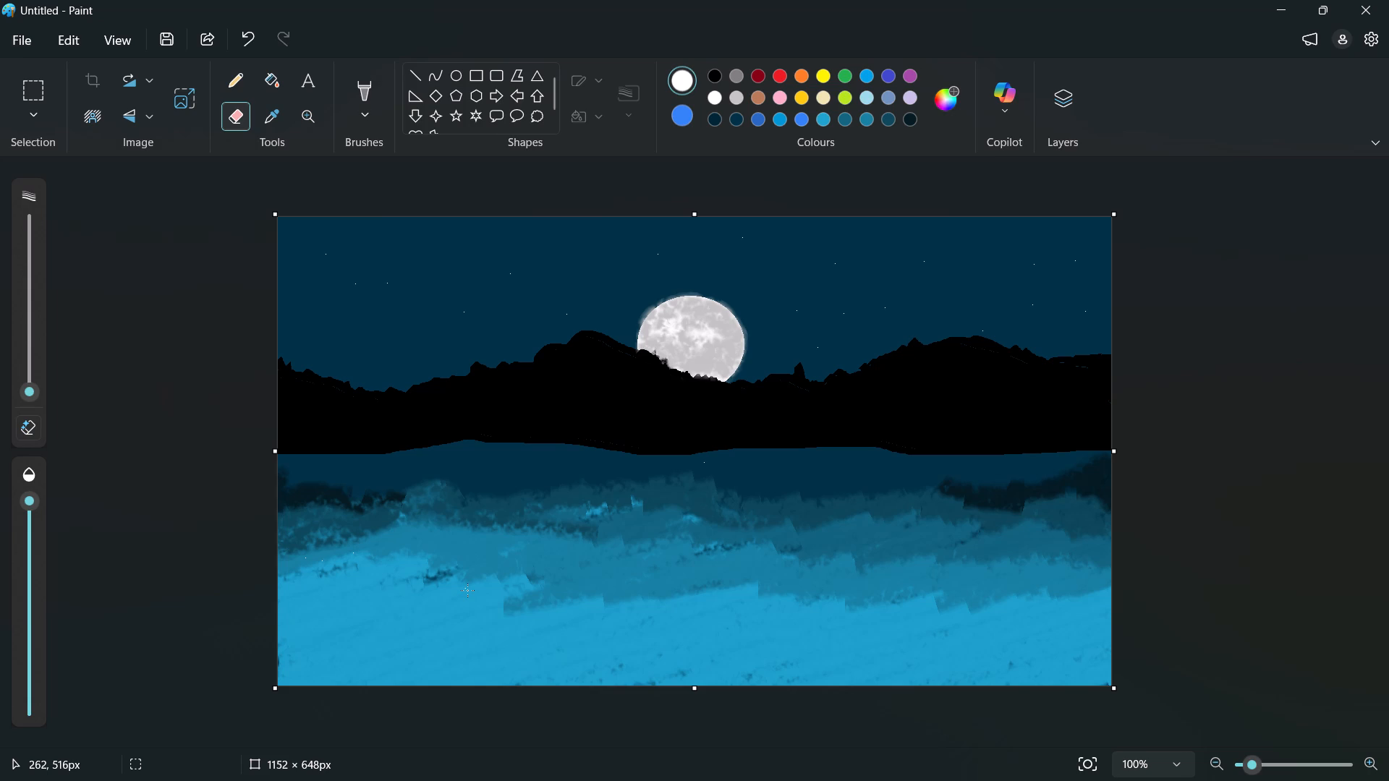
triple_click(467, 590)
left_click(467, 590)
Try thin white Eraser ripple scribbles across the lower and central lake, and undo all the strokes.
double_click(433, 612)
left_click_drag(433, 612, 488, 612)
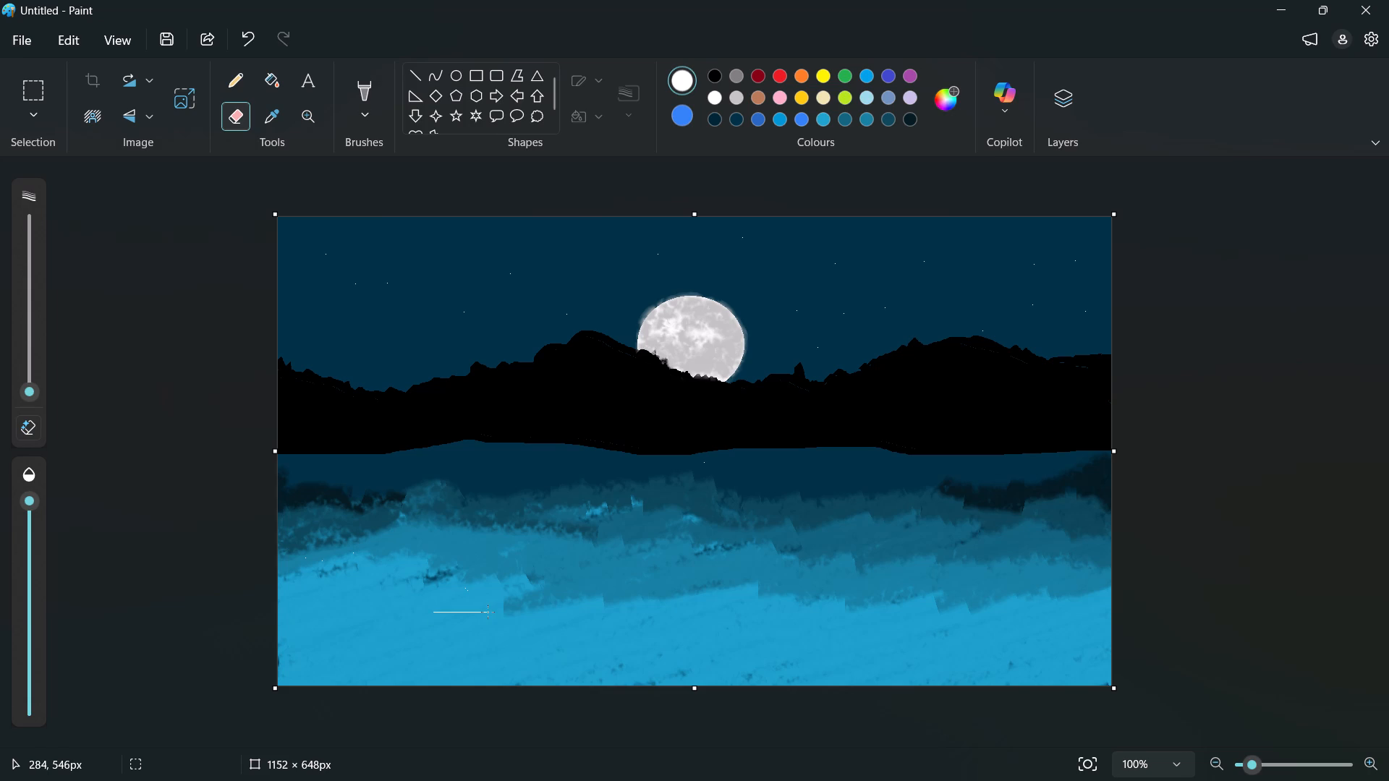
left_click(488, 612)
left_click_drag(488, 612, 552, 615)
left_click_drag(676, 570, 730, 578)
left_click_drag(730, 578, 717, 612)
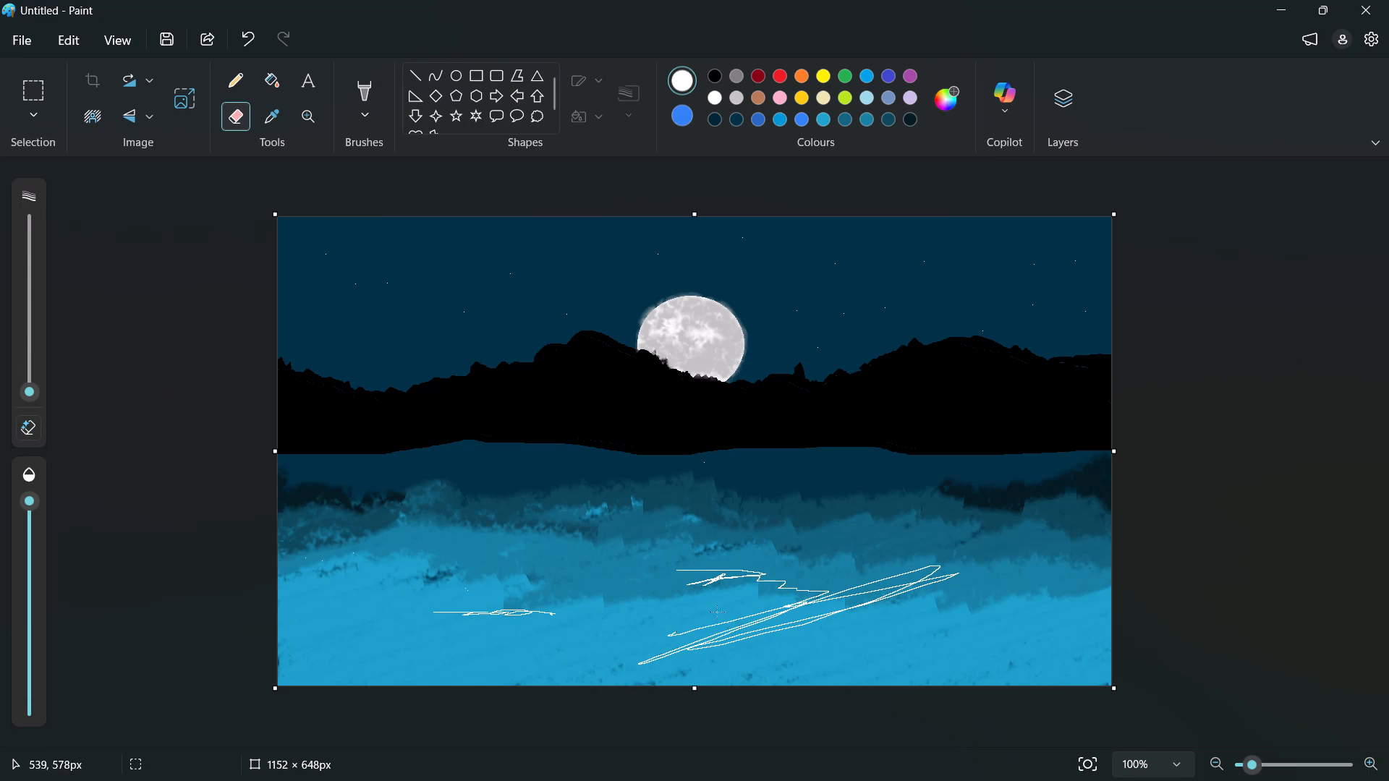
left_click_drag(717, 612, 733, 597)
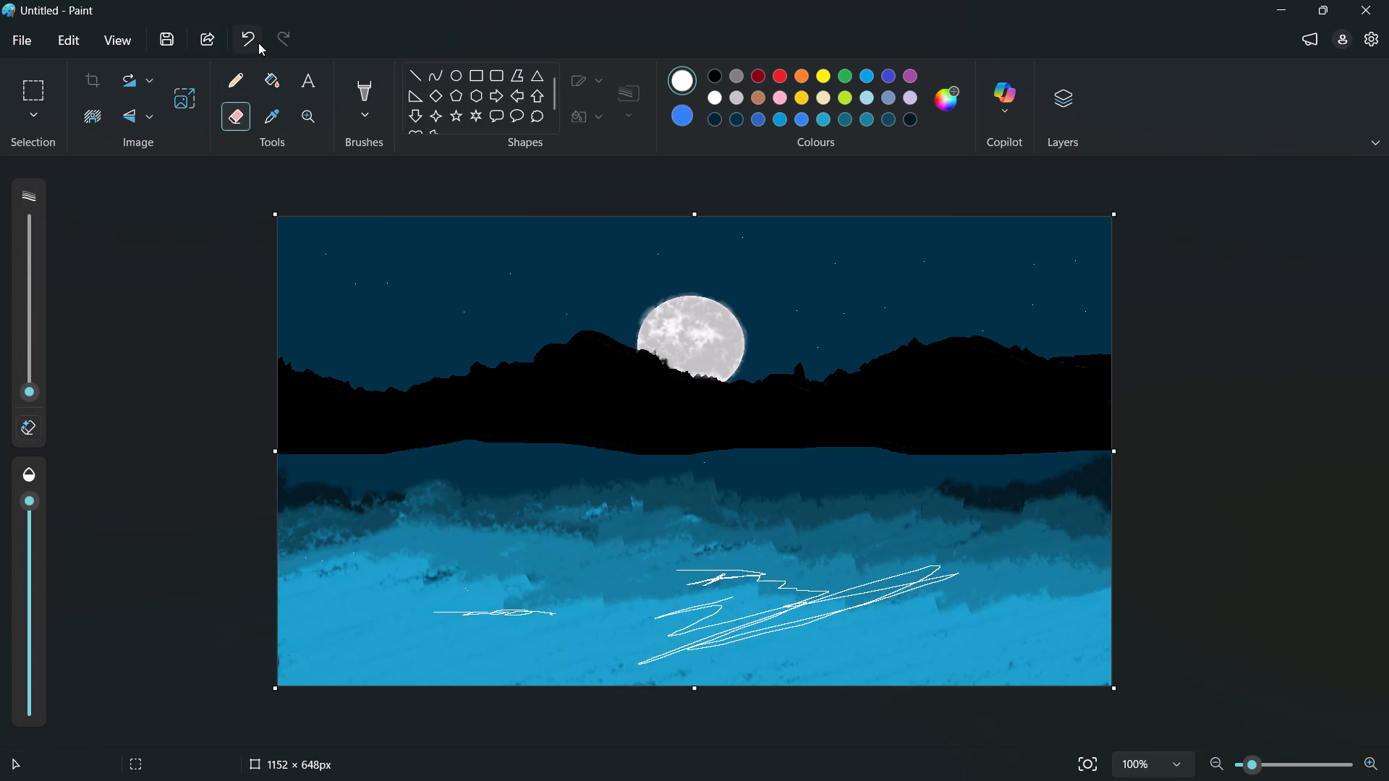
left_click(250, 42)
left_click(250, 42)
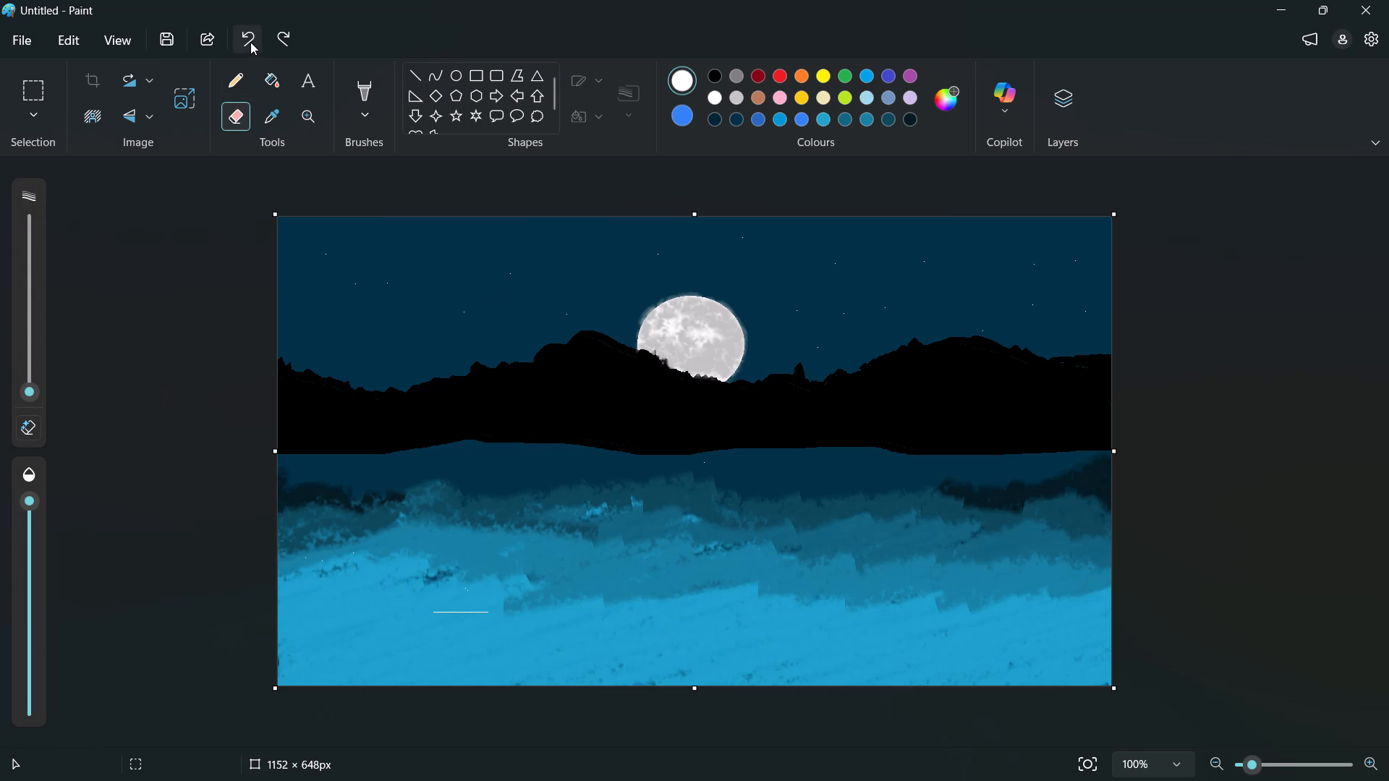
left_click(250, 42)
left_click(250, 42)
Dab two tiny white specks with the Eraser on the upper lake, left of the moon's position.
left_click(577, 502)
left_click(624, 503)
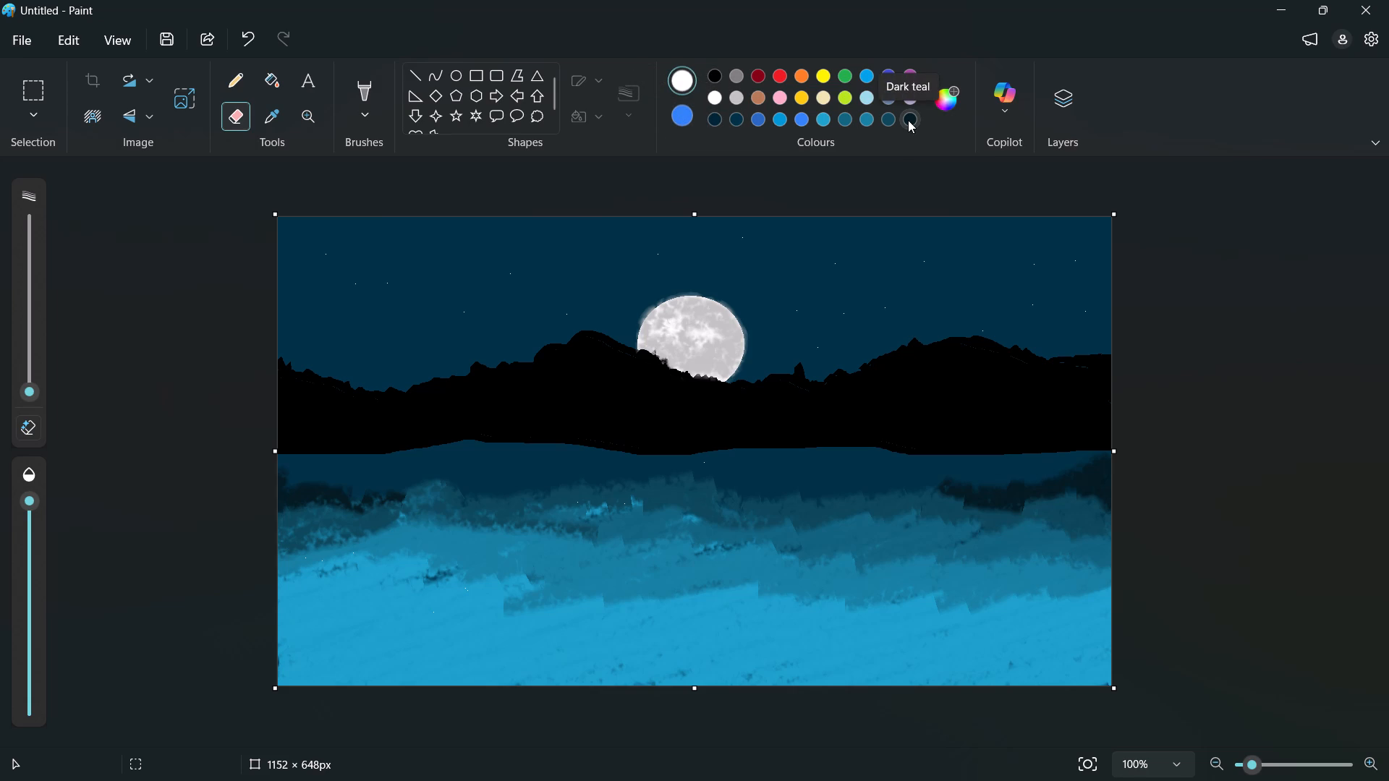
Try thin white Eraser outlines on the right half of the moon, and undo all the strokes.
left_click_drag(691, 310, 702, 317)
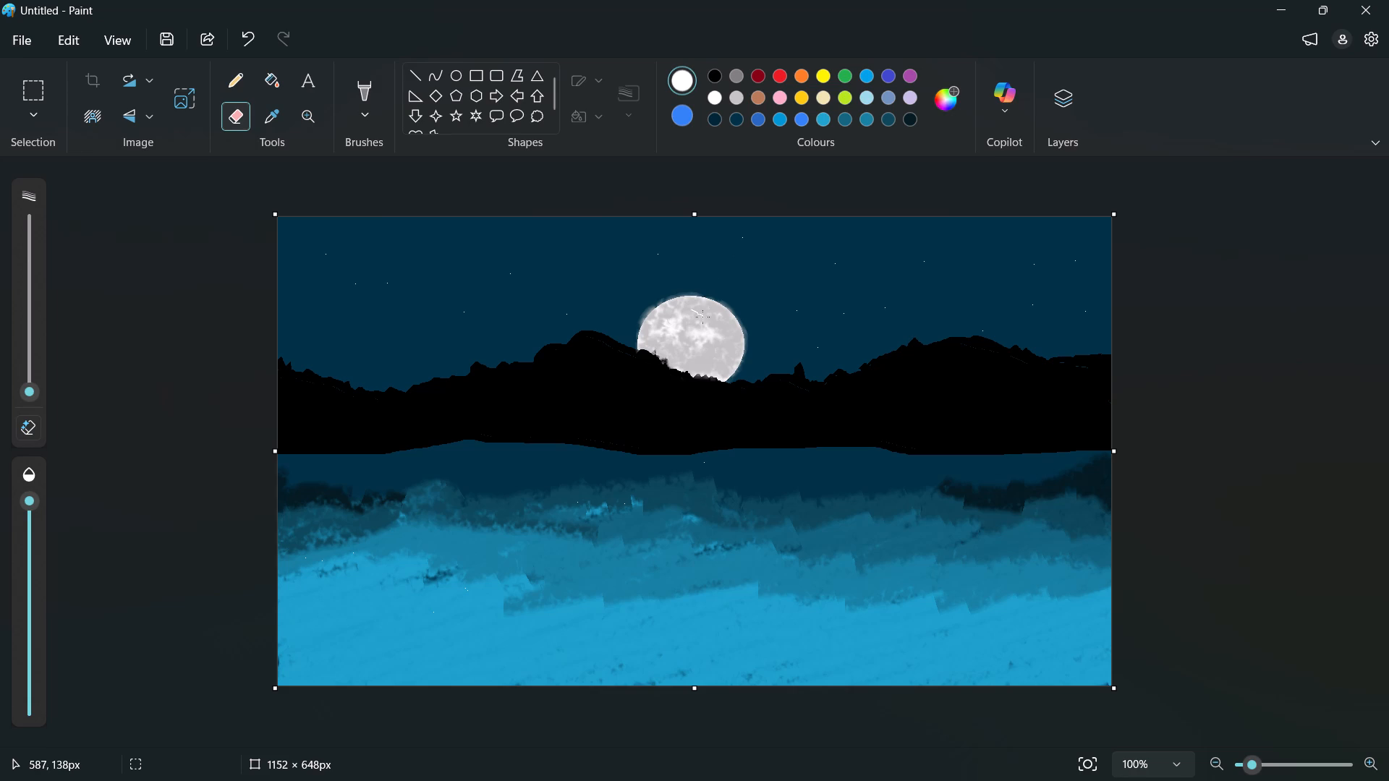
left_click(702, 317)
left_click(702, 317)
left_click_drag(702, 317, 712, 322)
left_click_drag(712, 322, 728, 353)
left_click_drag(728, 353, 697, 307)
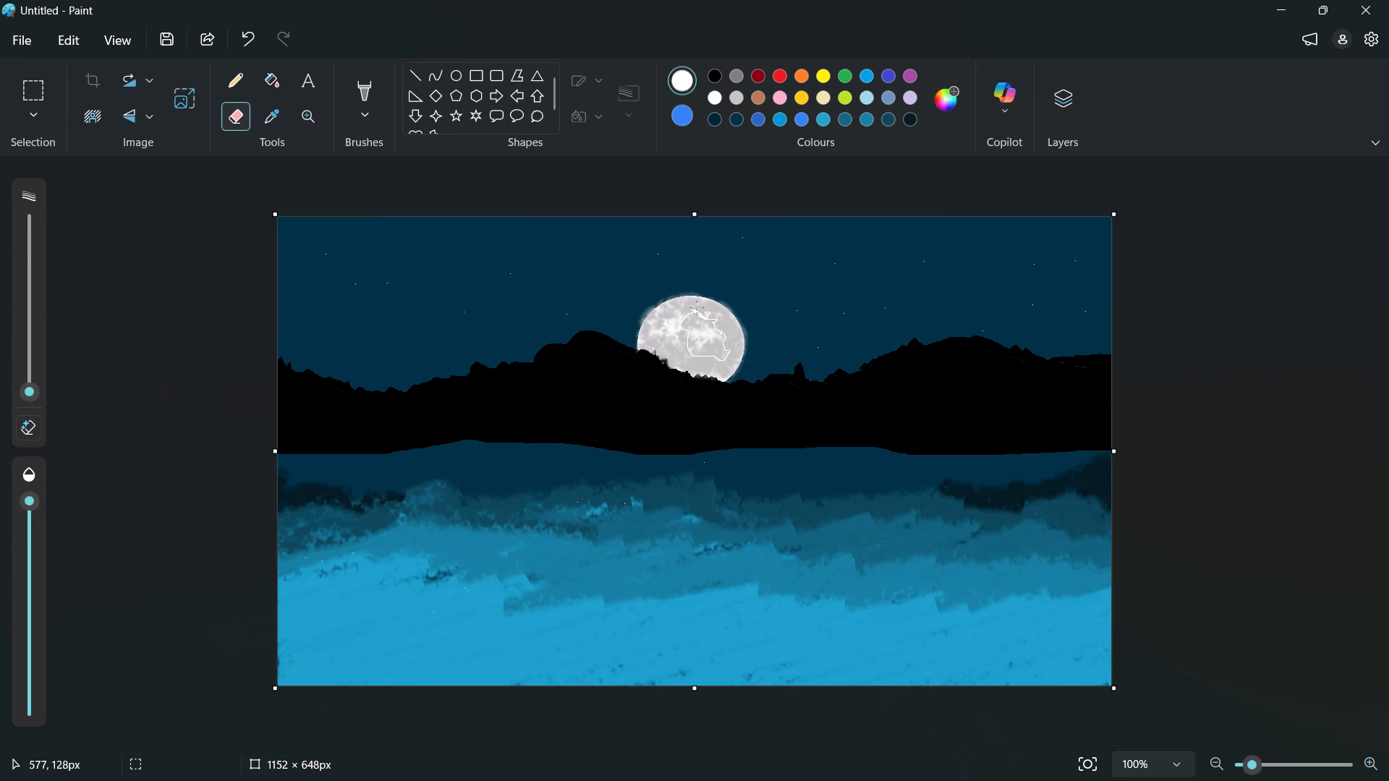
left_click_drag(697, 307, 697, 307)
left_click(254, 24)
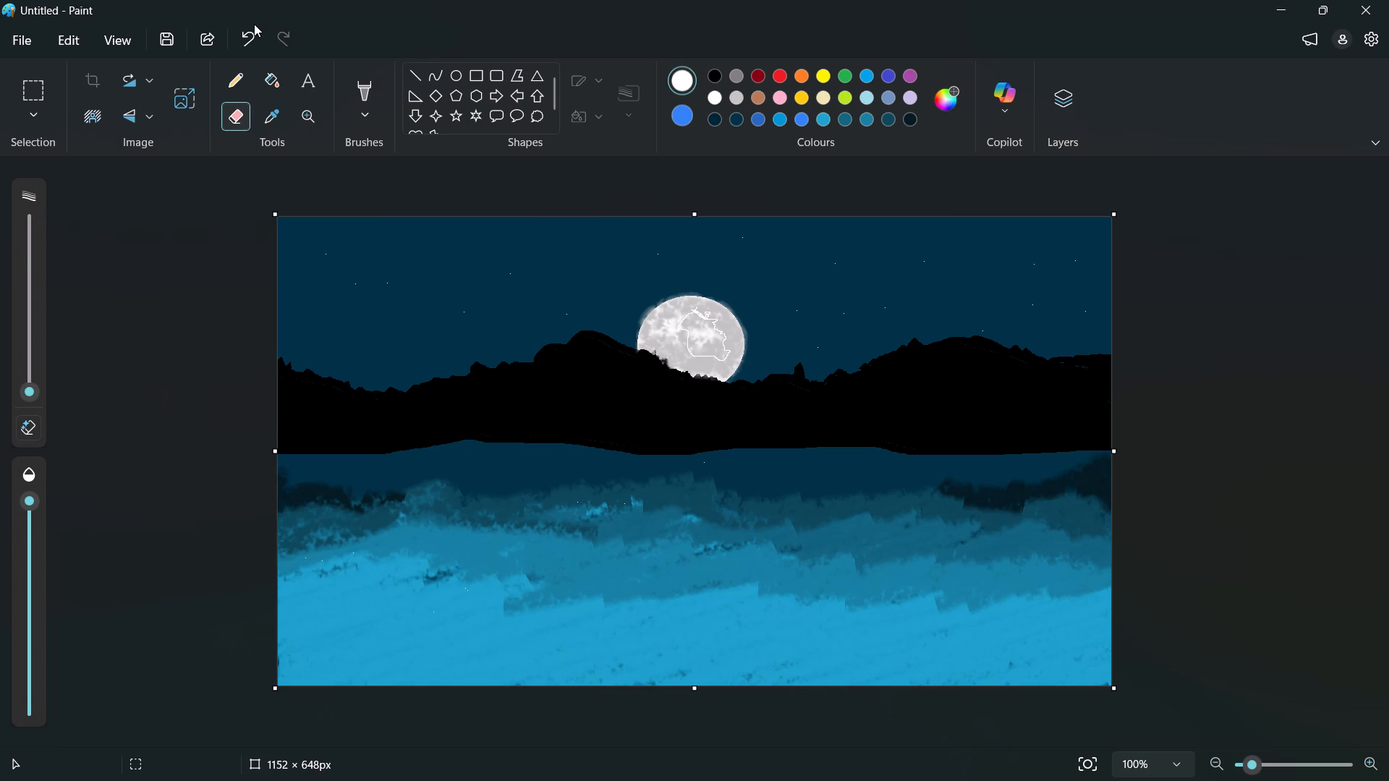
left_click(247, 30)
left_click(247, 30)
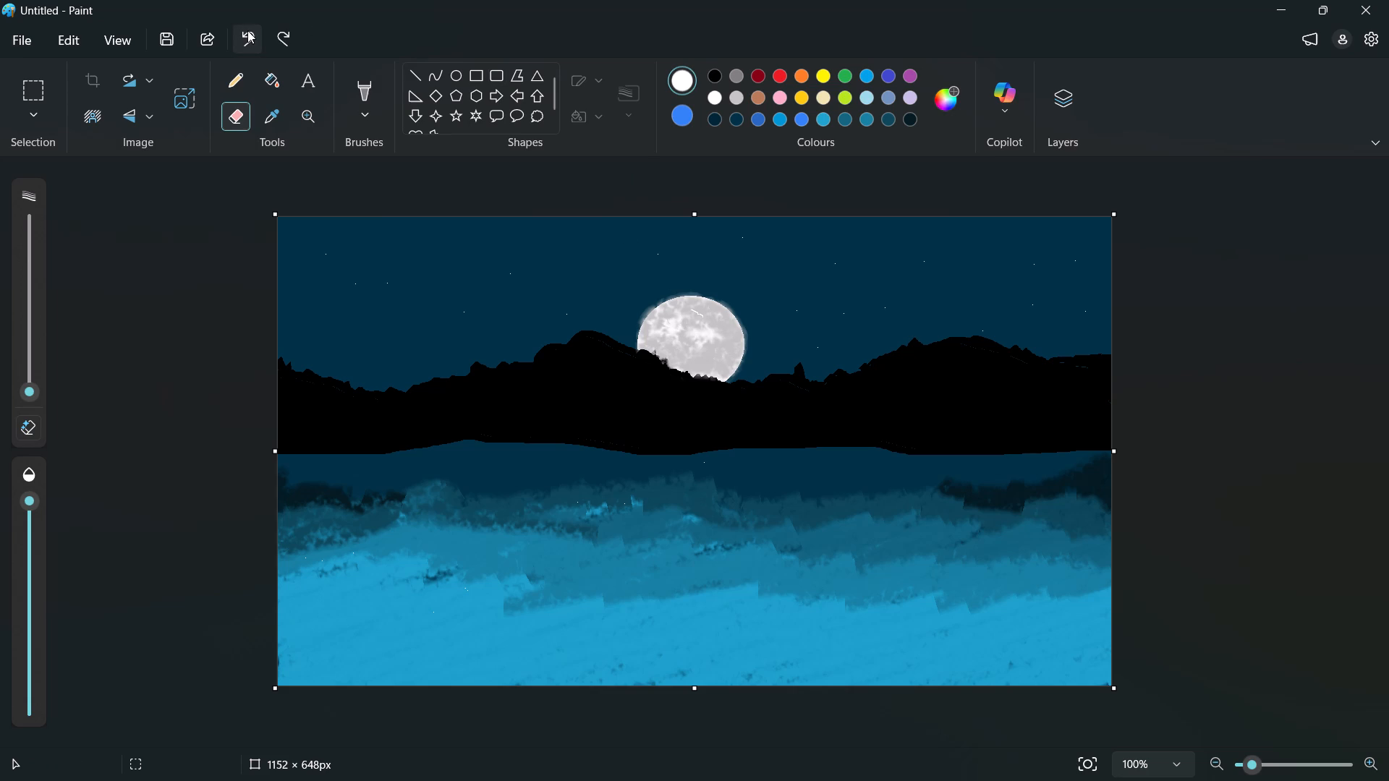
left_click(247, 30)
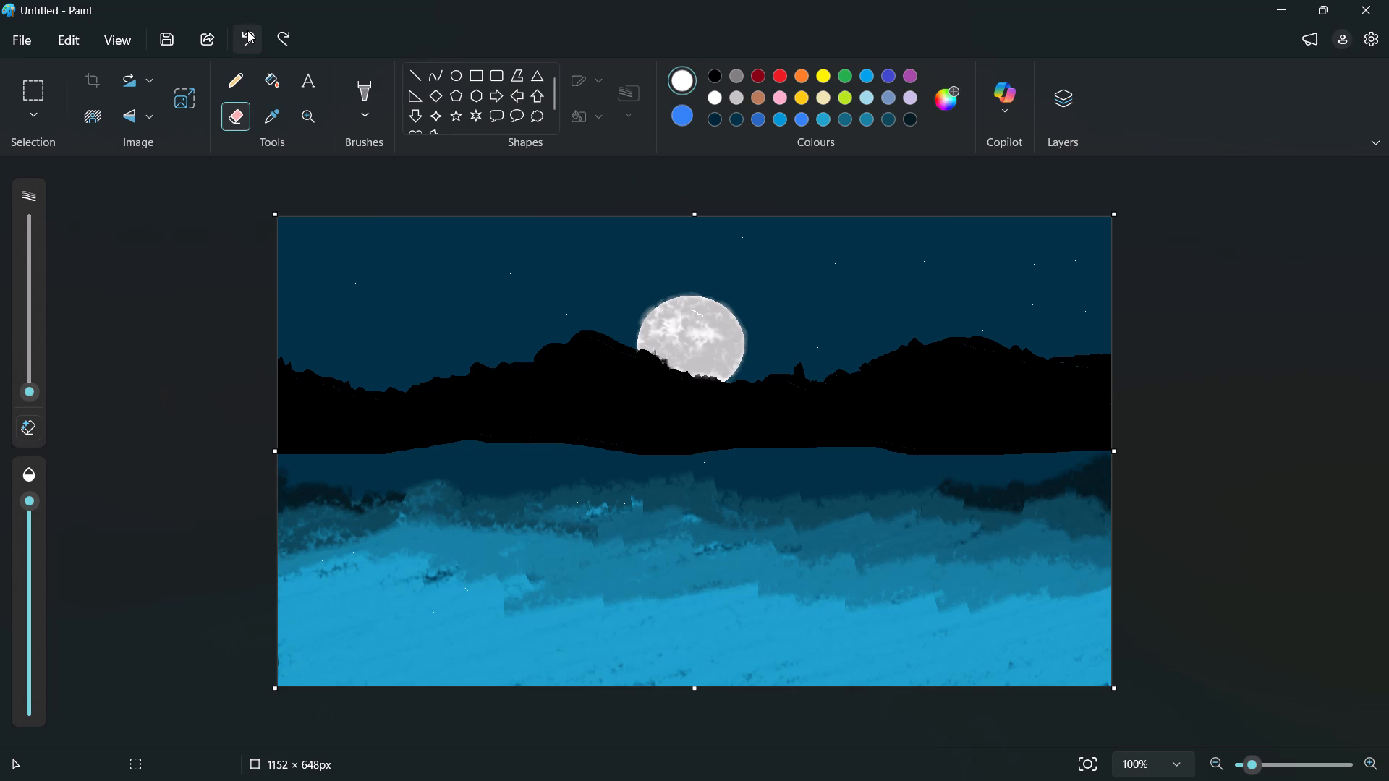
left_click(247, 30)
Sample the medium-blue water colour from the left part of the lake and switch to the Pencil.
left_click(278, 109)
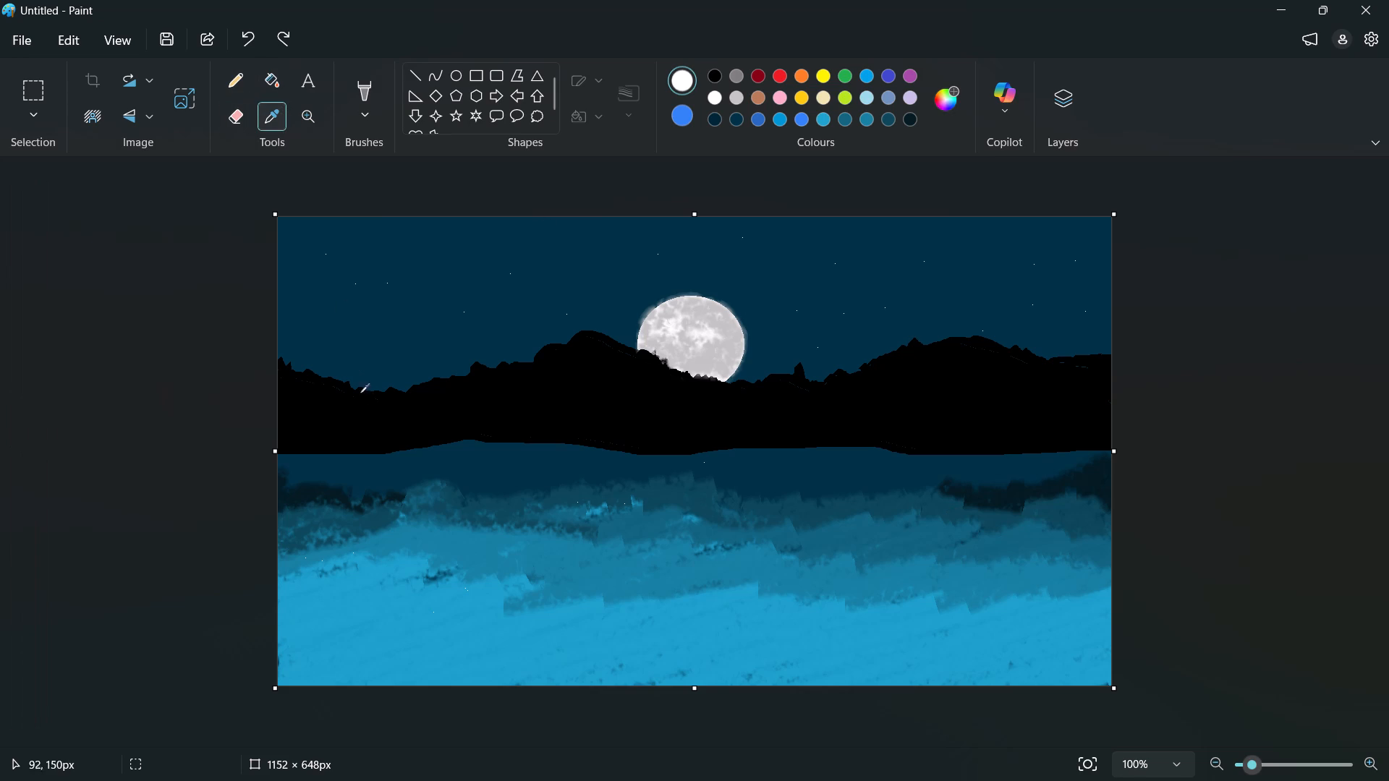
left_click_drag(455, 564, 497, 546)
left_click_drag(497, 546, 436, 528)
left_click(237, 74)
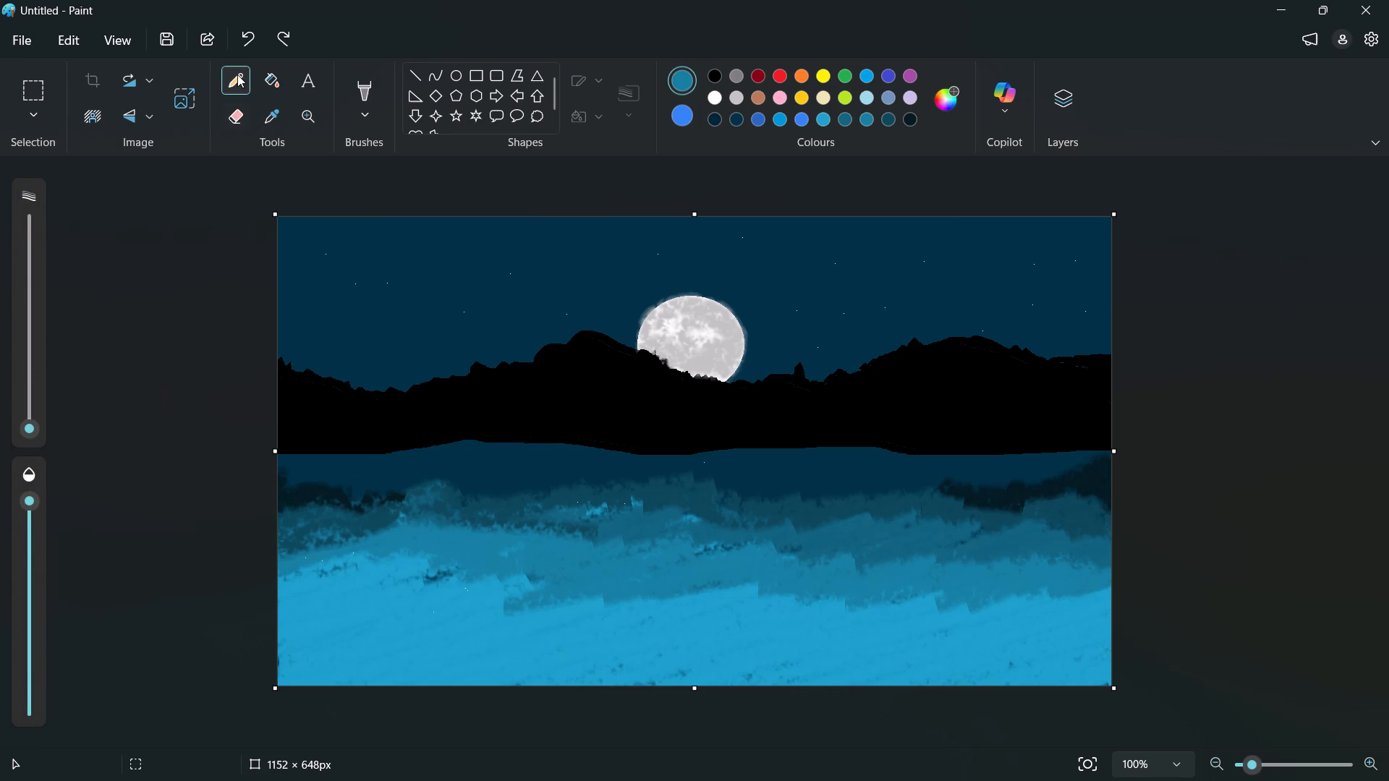
Set up the Natural pencil brush with white as the drawing colour.
left_click(358, 103)
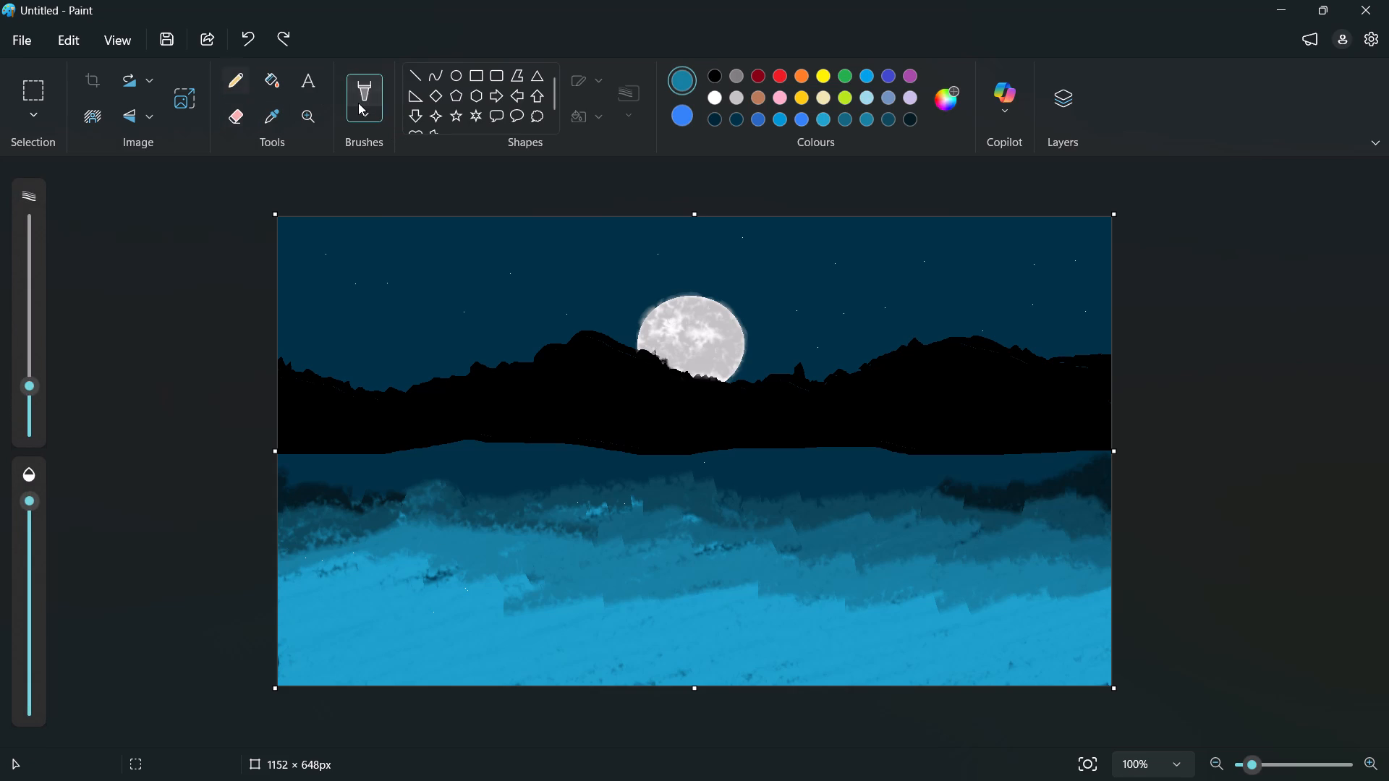
left_click(364, 117)
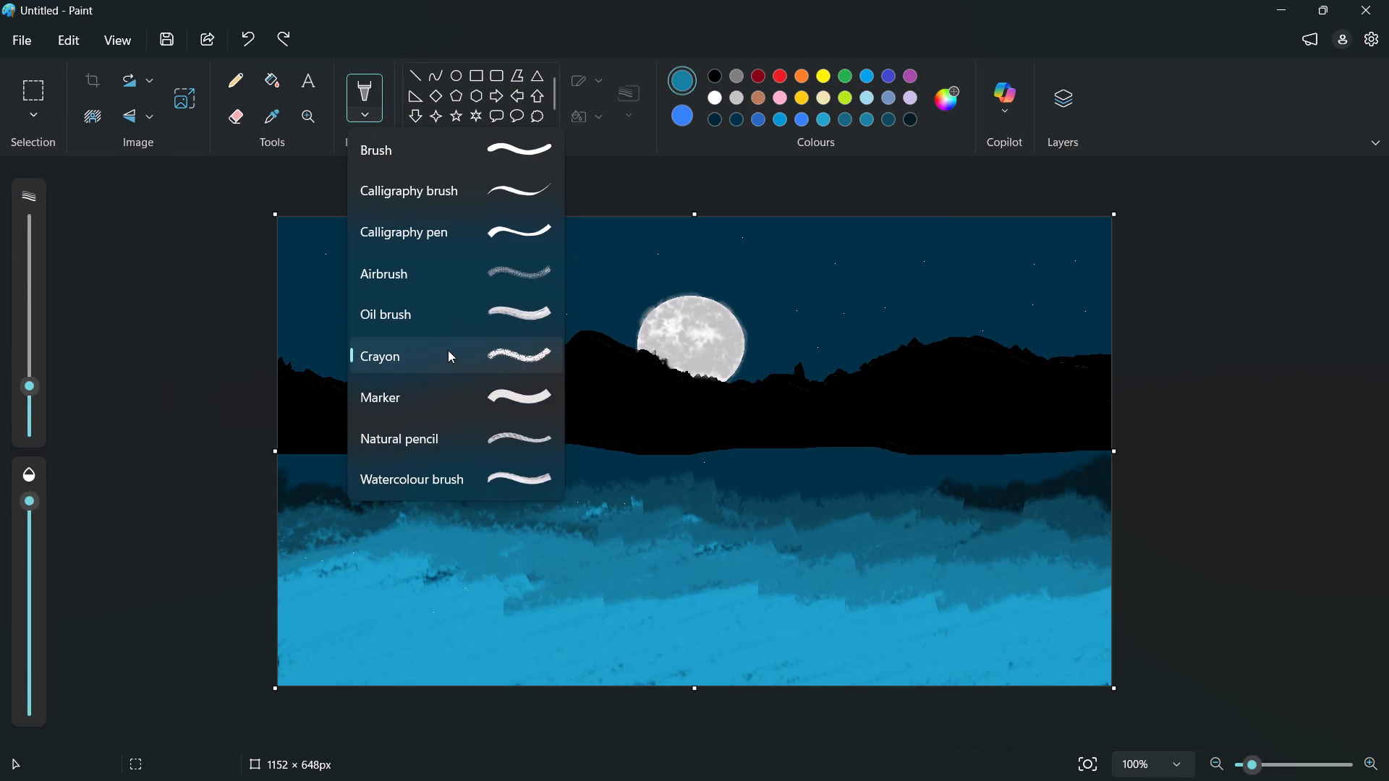
left_click(460, 439)
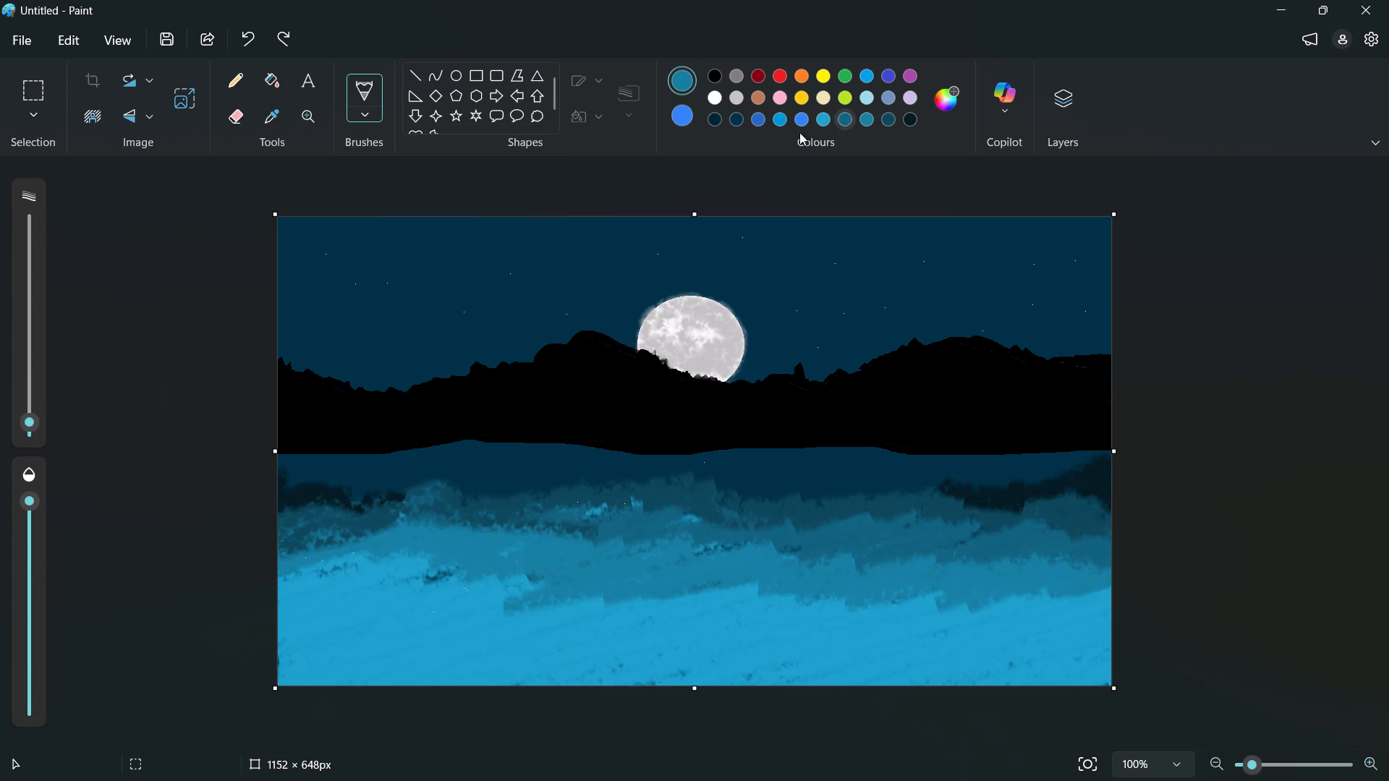
left_click(710, 93)
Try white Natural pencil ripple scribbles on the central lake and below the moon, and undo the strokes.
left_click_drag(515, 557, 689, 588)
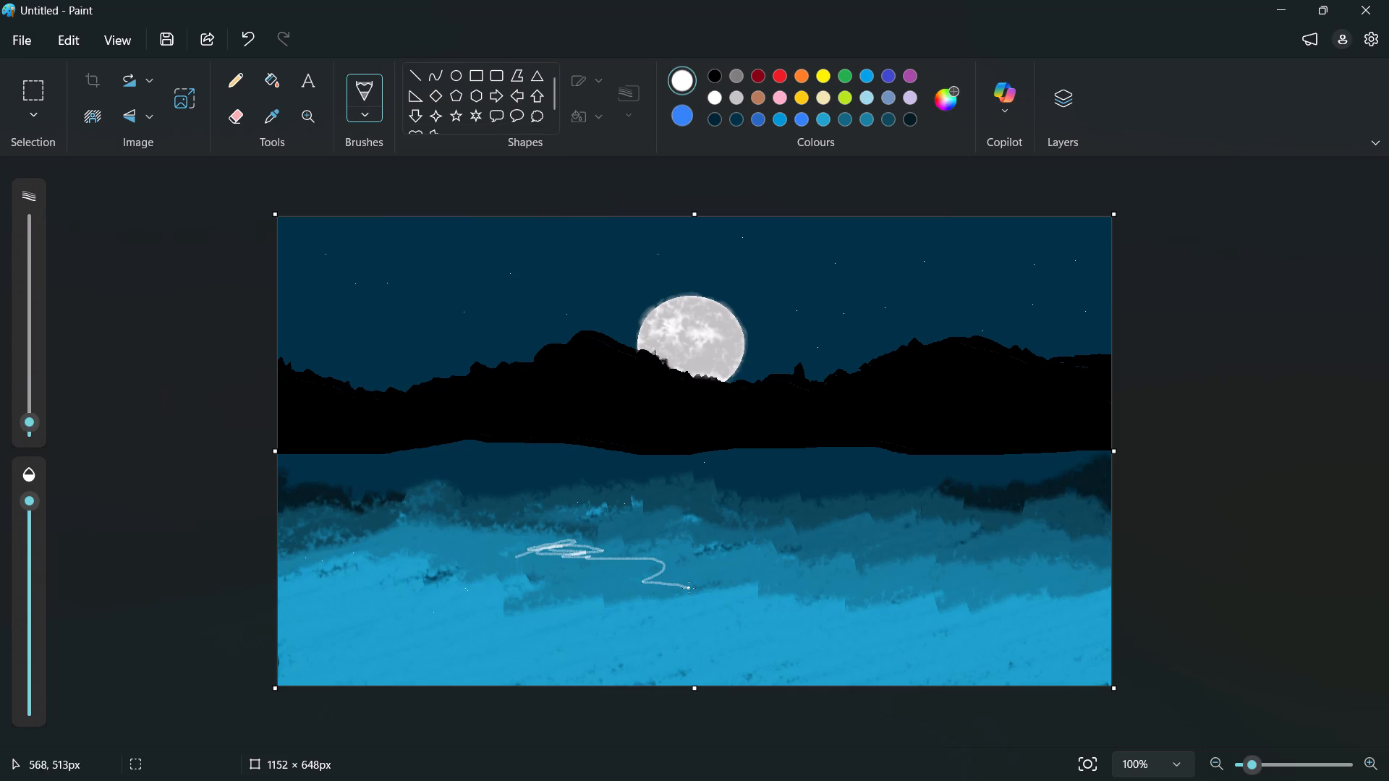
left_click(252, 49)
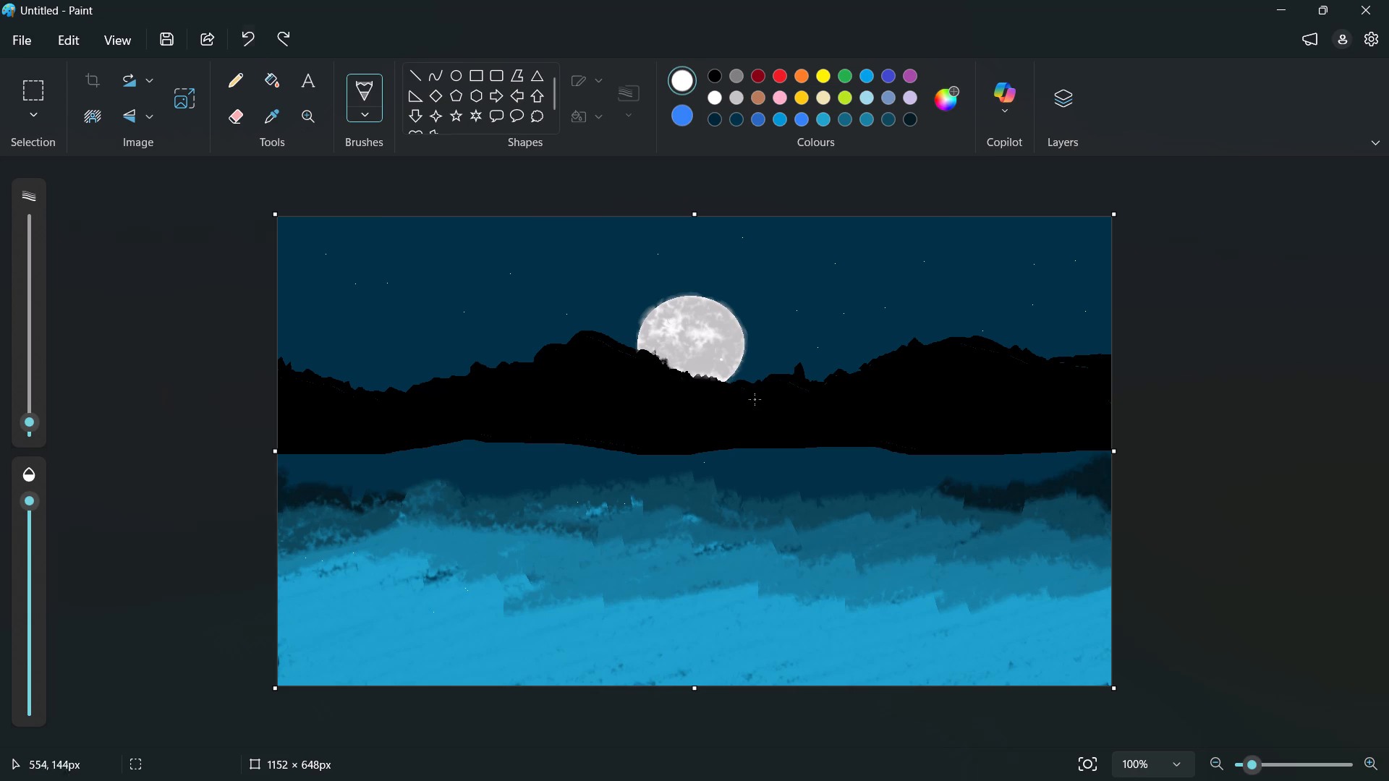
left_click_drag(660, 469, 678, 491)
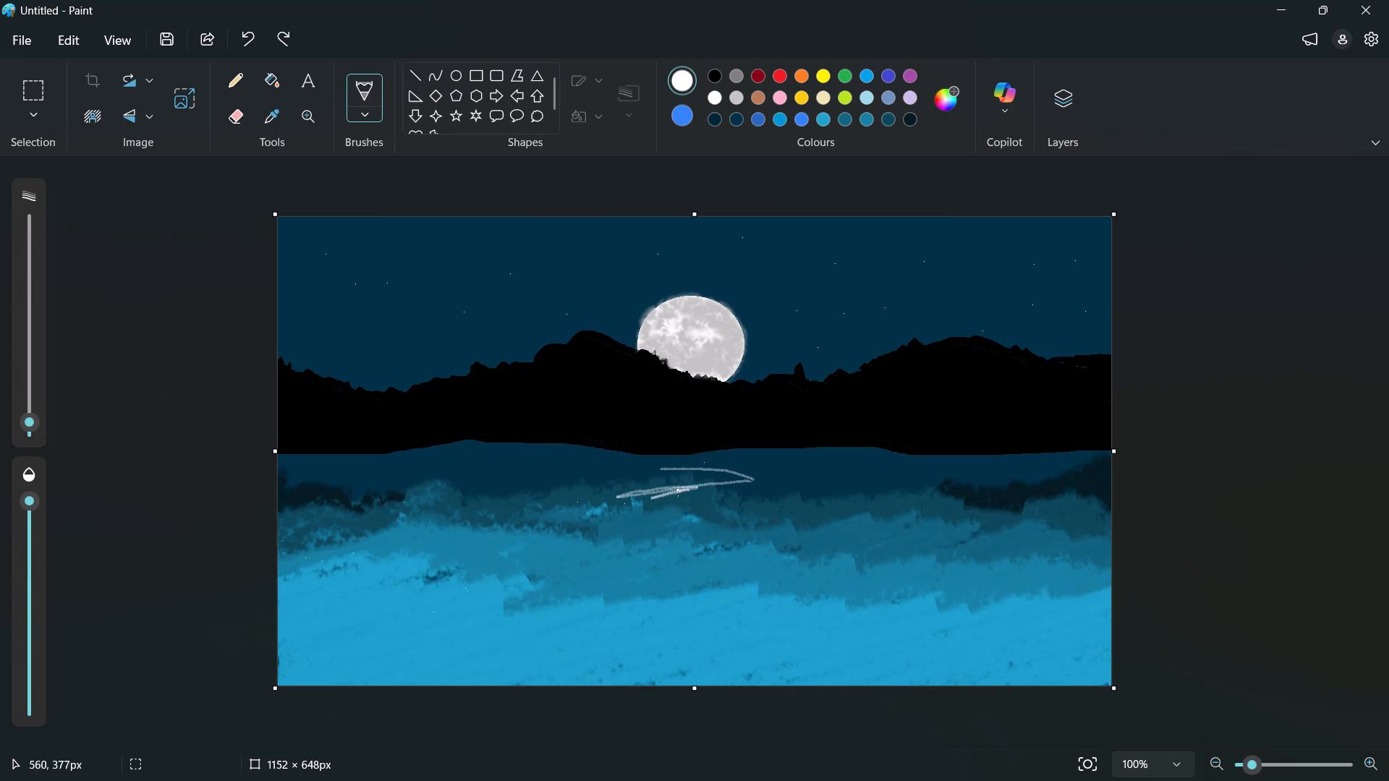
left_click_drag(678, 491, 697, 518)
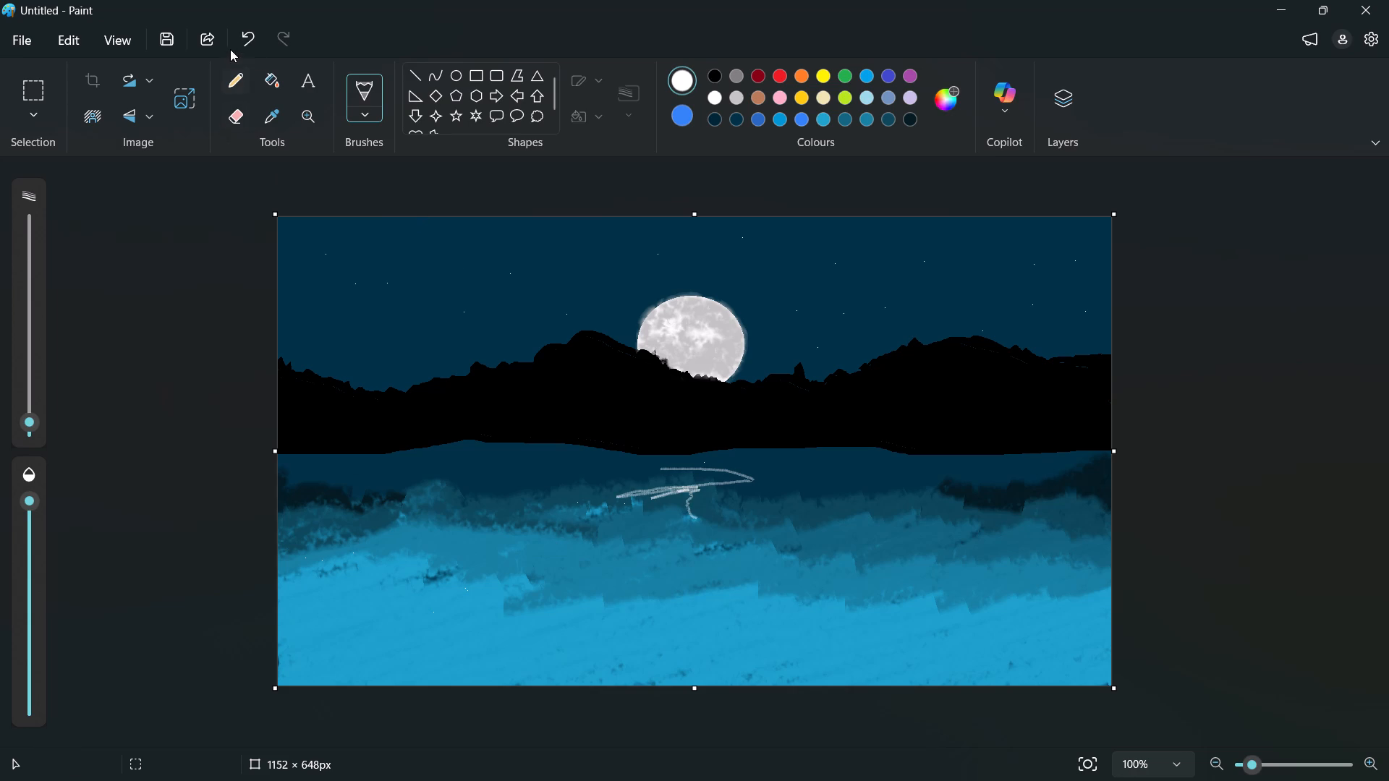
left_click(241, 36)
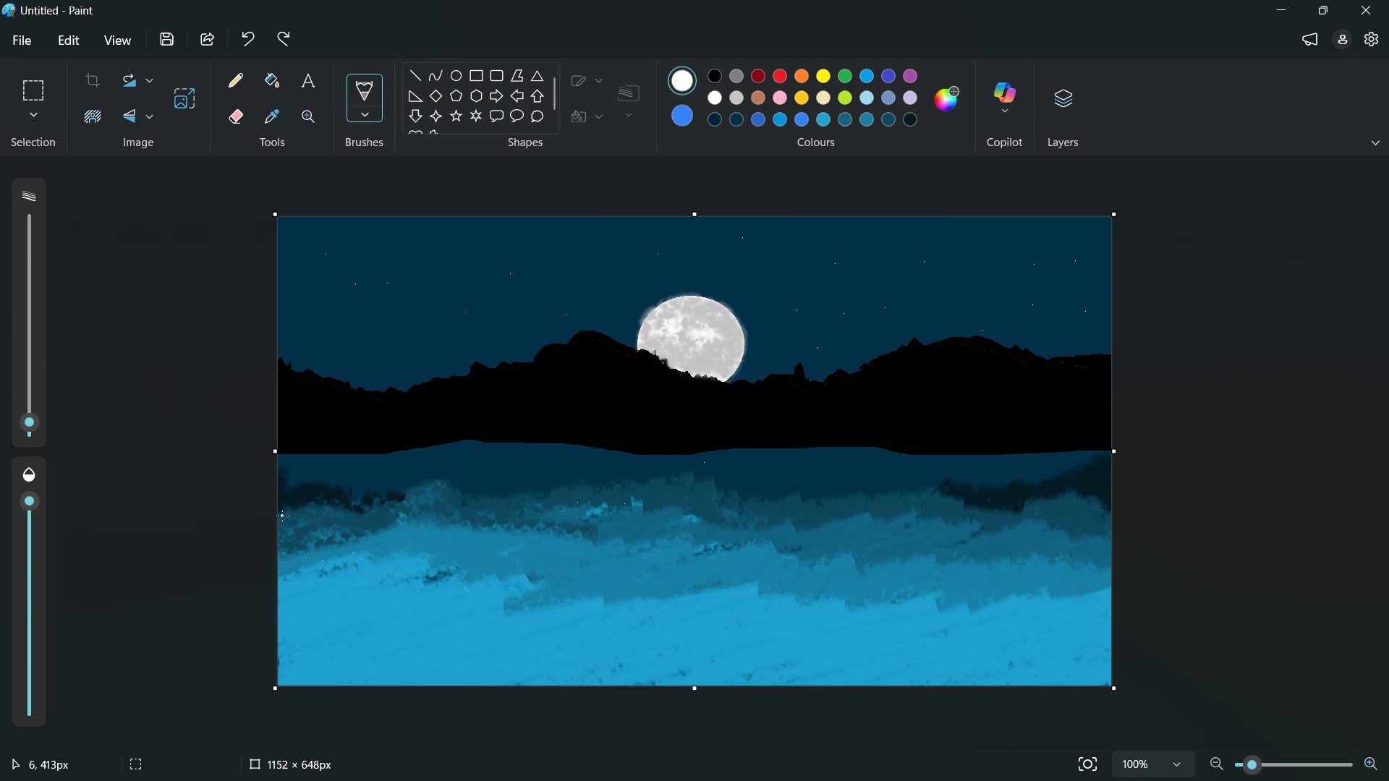
Scribble a short white Natural pencil ripple at the lake's left edge, just below the dark water patch.
left_click_drag(282, 516, 282, 516)
left_click_drag(282, 516, 282, 516)
left_click_drag(282, 516, 322, 510)
left_click_drag(322, 510, 298, 511)
left_click_drag(298, 511, 295, 520)
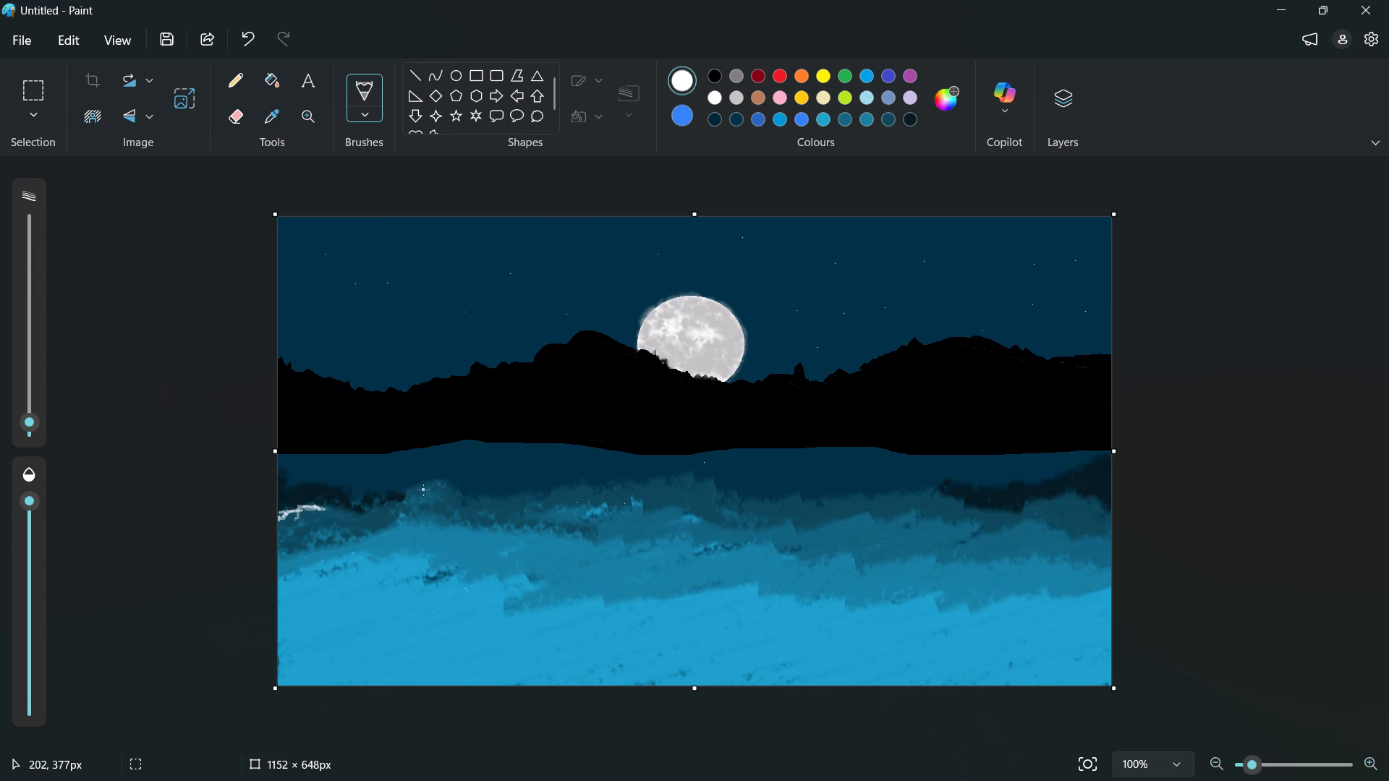
Draw a thin wavy white ripple on the upper-left lake, dipping in the middle and extending toward the centre.
left_click_drag(423, 490, 425, 485)
left_click_drag(425, 485, 459, 491)
left_click_drag(459, 491, 460, 490)
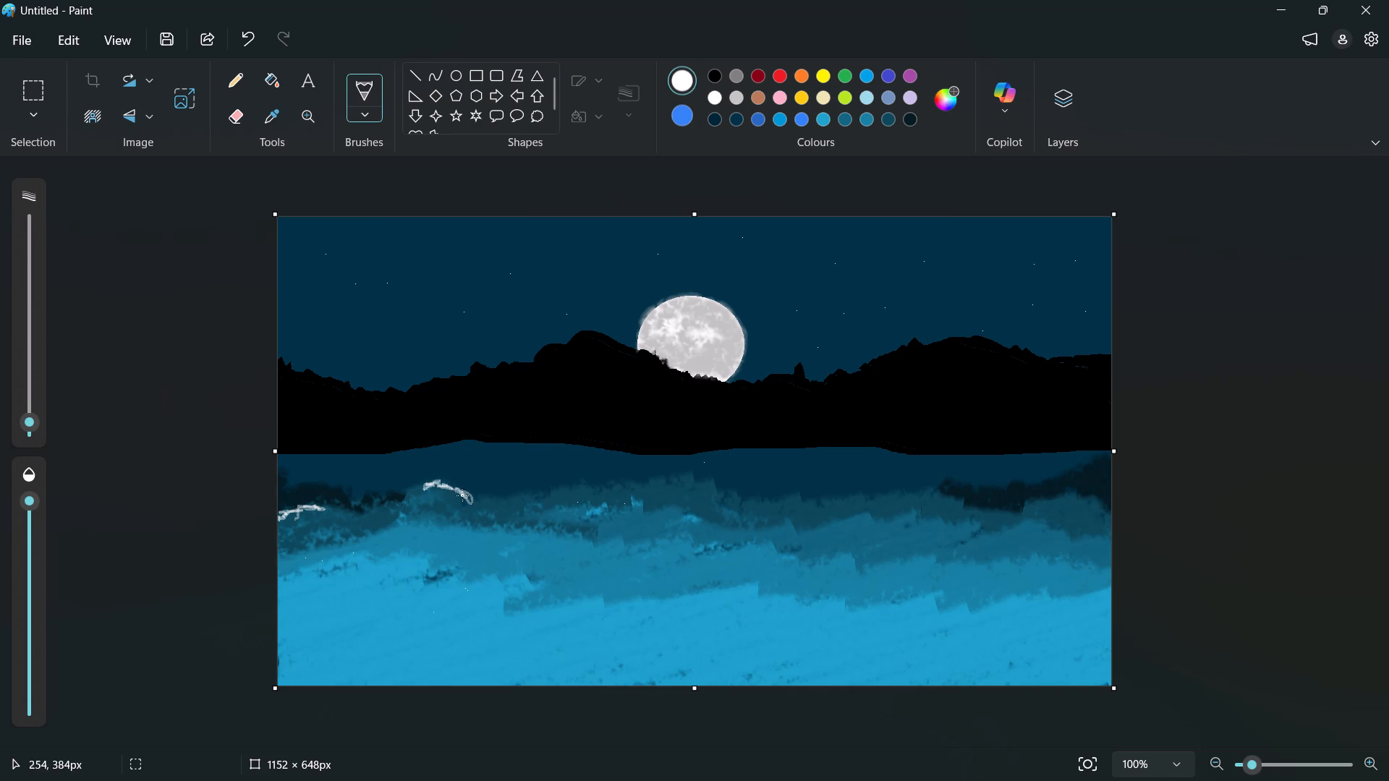
left_click(462, 495)
left_click_drag(462, 495, 472, 494)
left_click_drag(472, 494, 490, 495)
left_click_drag(490, 495, 496, 494)
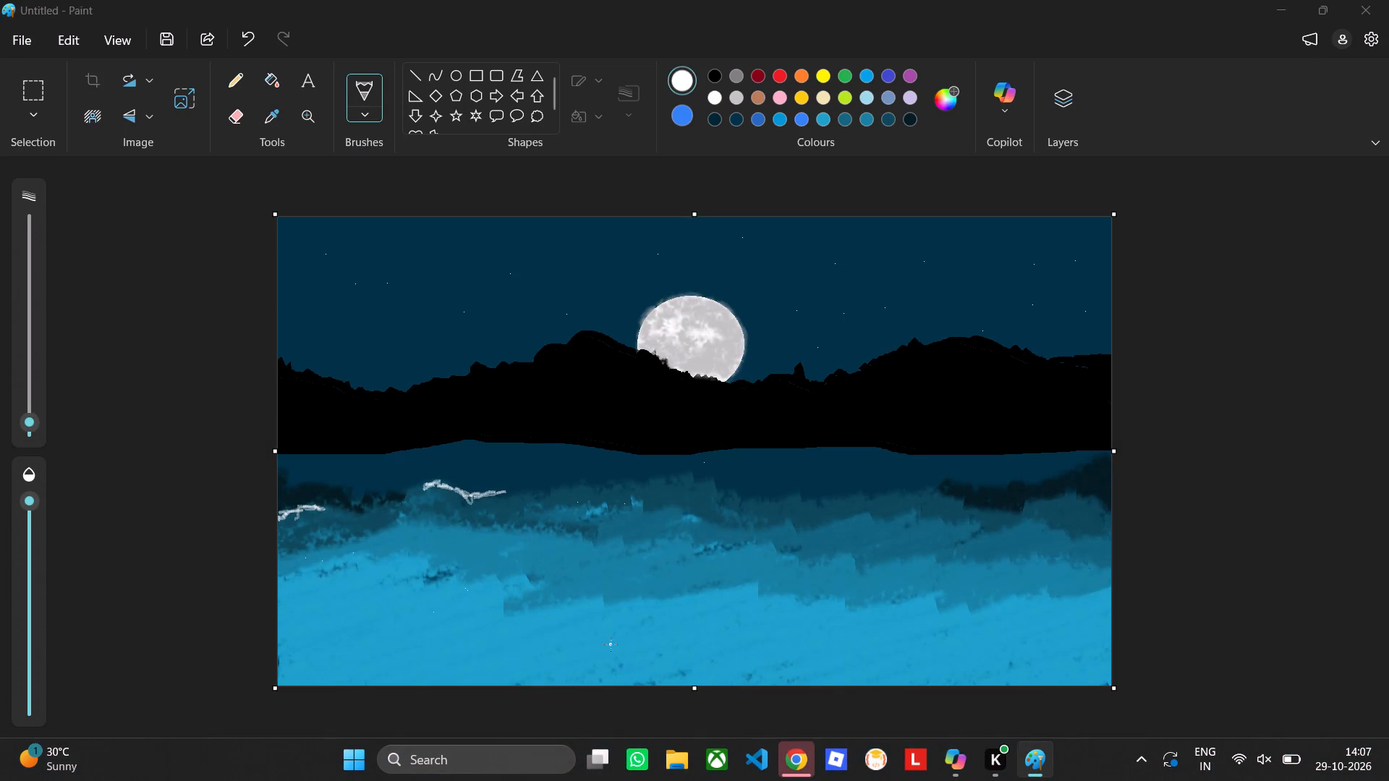
Scribble a thicker white ripple on the lake left of centre, below the moon's left side, with a tail rising rightward.
left_click_drag(563, 527, 566, 526)
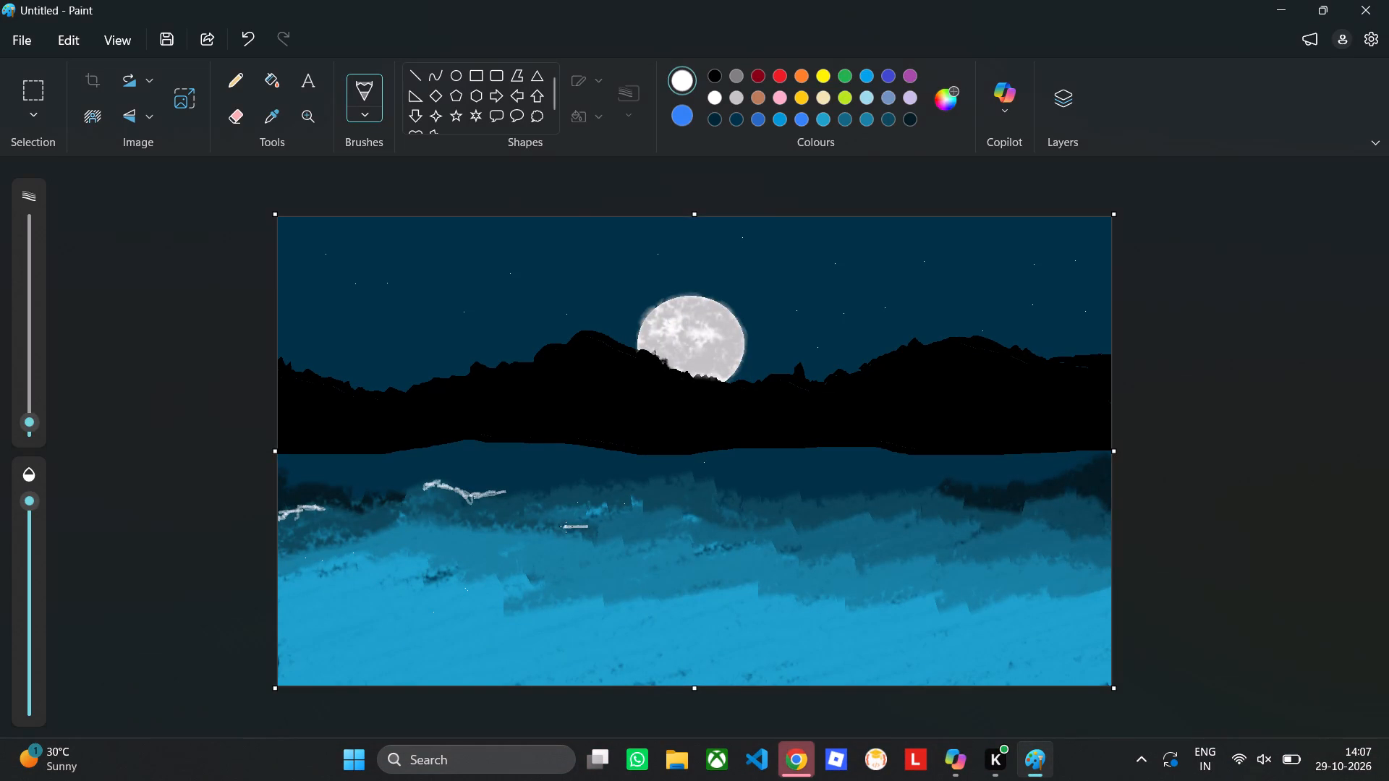
left_click_drag(566, 526, 589, 531)
left_click_drag(589, 531, 600, 526)
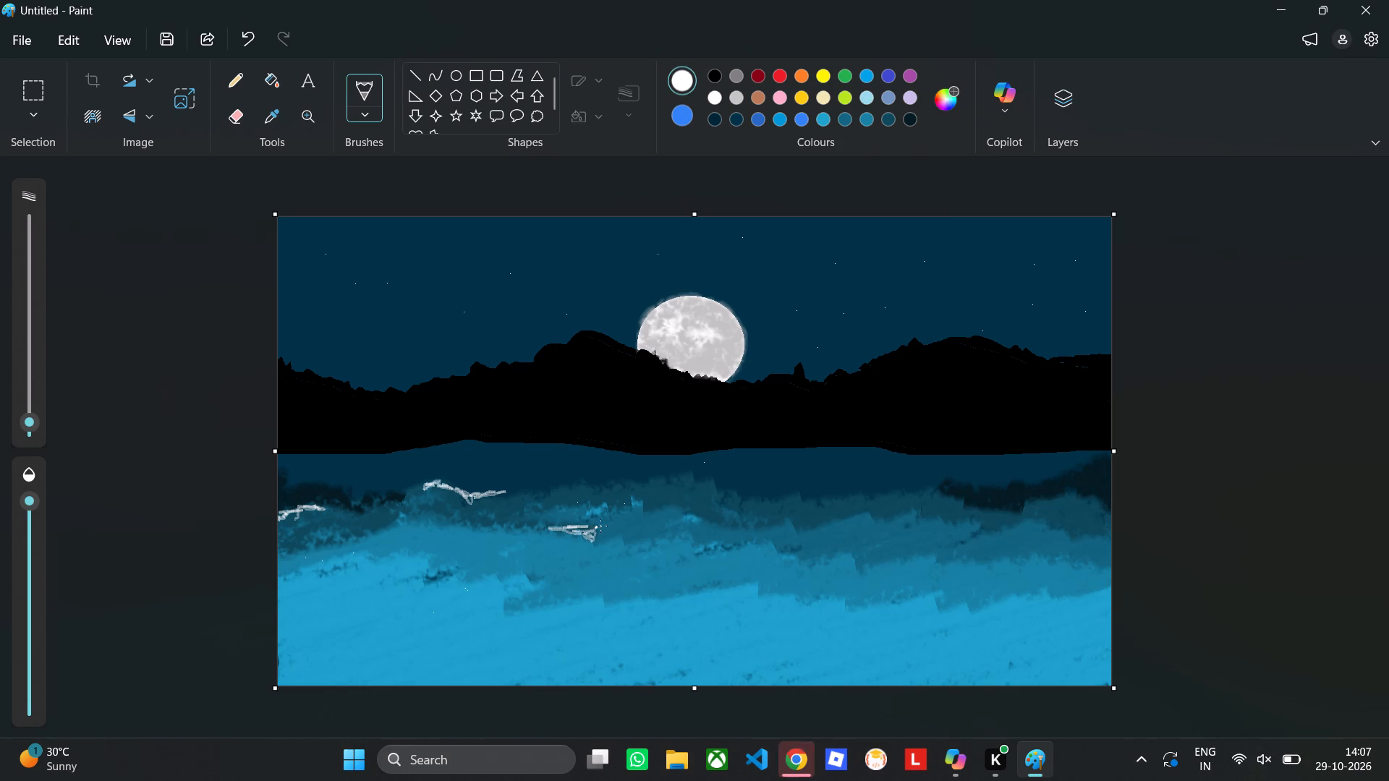
left_click_drag(600, 526, 564, 530)
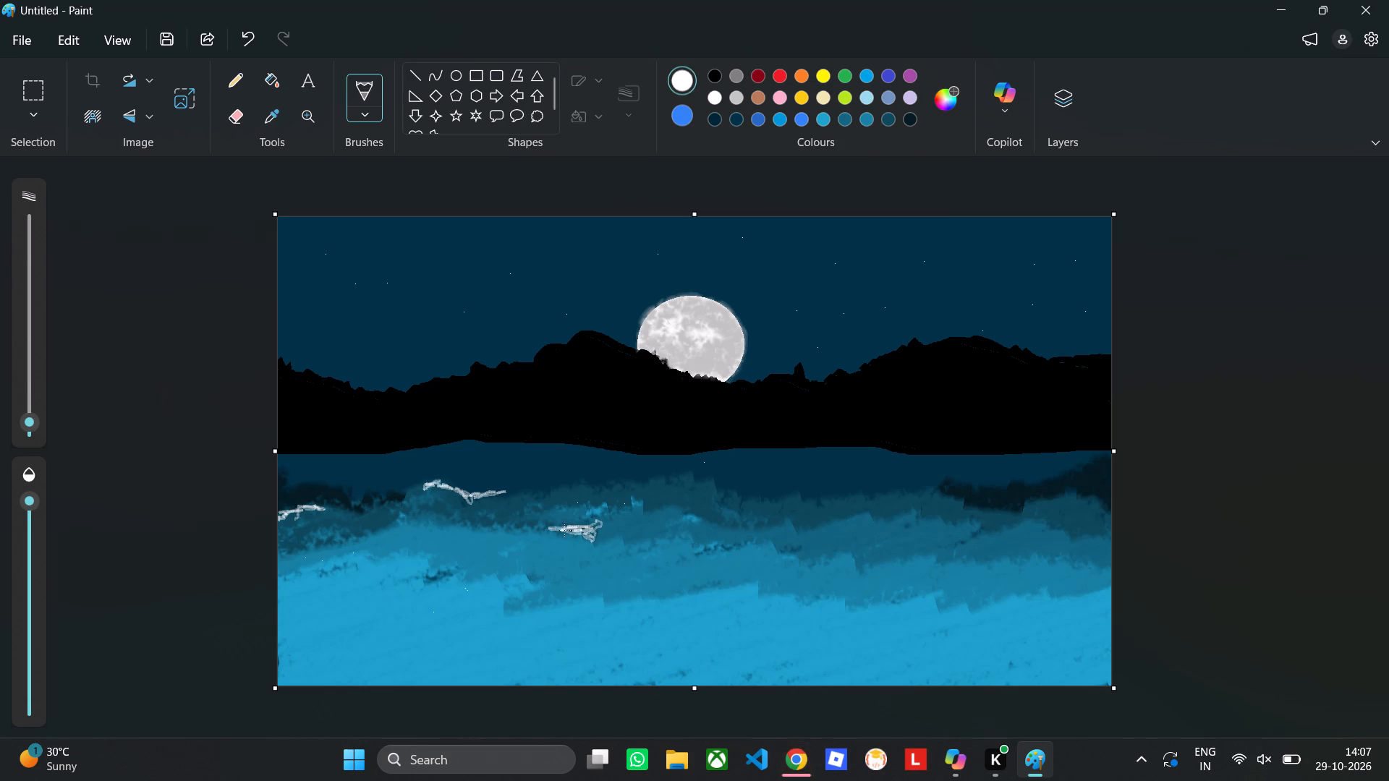
left_click_drag(564, 530, 595, 533)
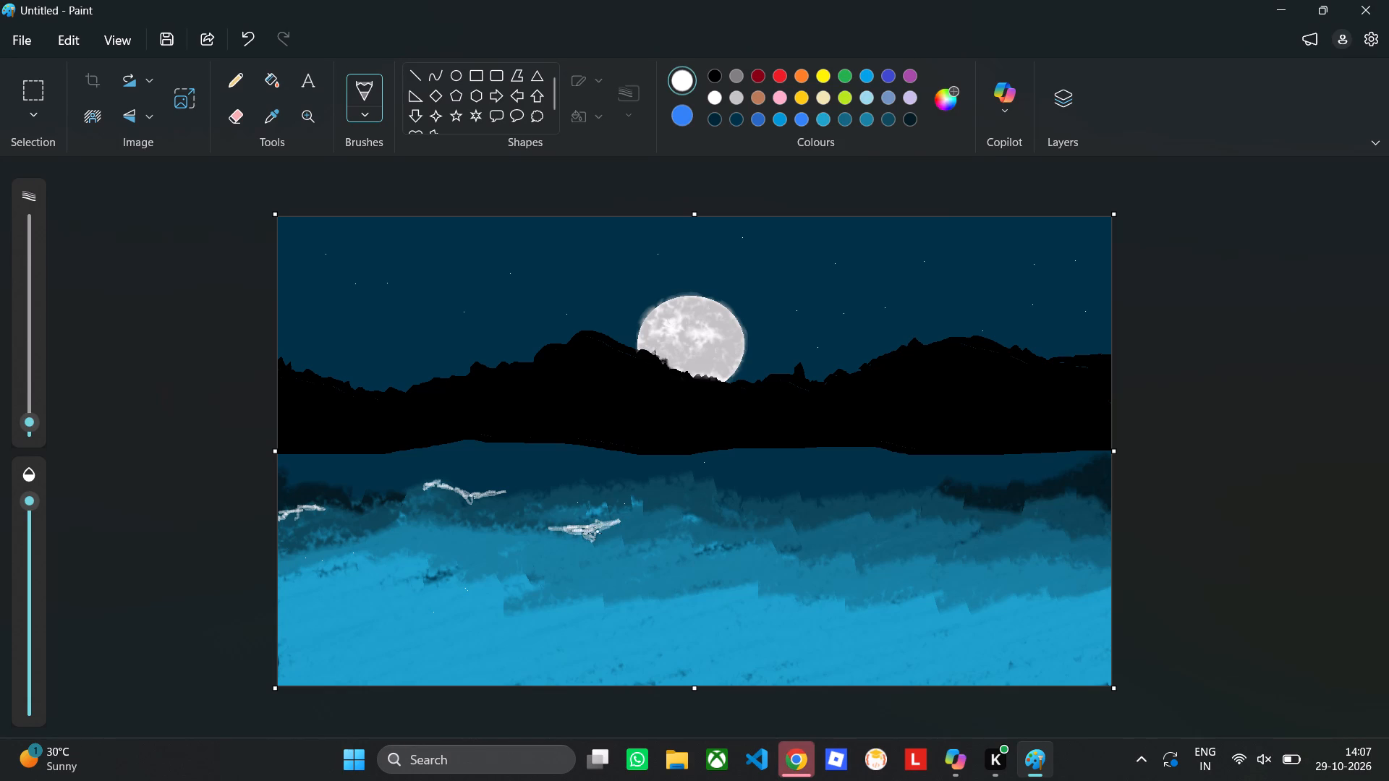
left_click_drag(595, 533, 642, 518)
Draw a shallow V-shaped white ripple on the lake right of centre, level with the previous ripple.
left_click_drag(791, 524, 802, 528)
left_click_drag(802, 528, 829, 524)
left_click_drag(829, 524, 769, 523)
left_click_drag(769, 523, 840, 519)
left_click_drag(840, 519, 823, 525)
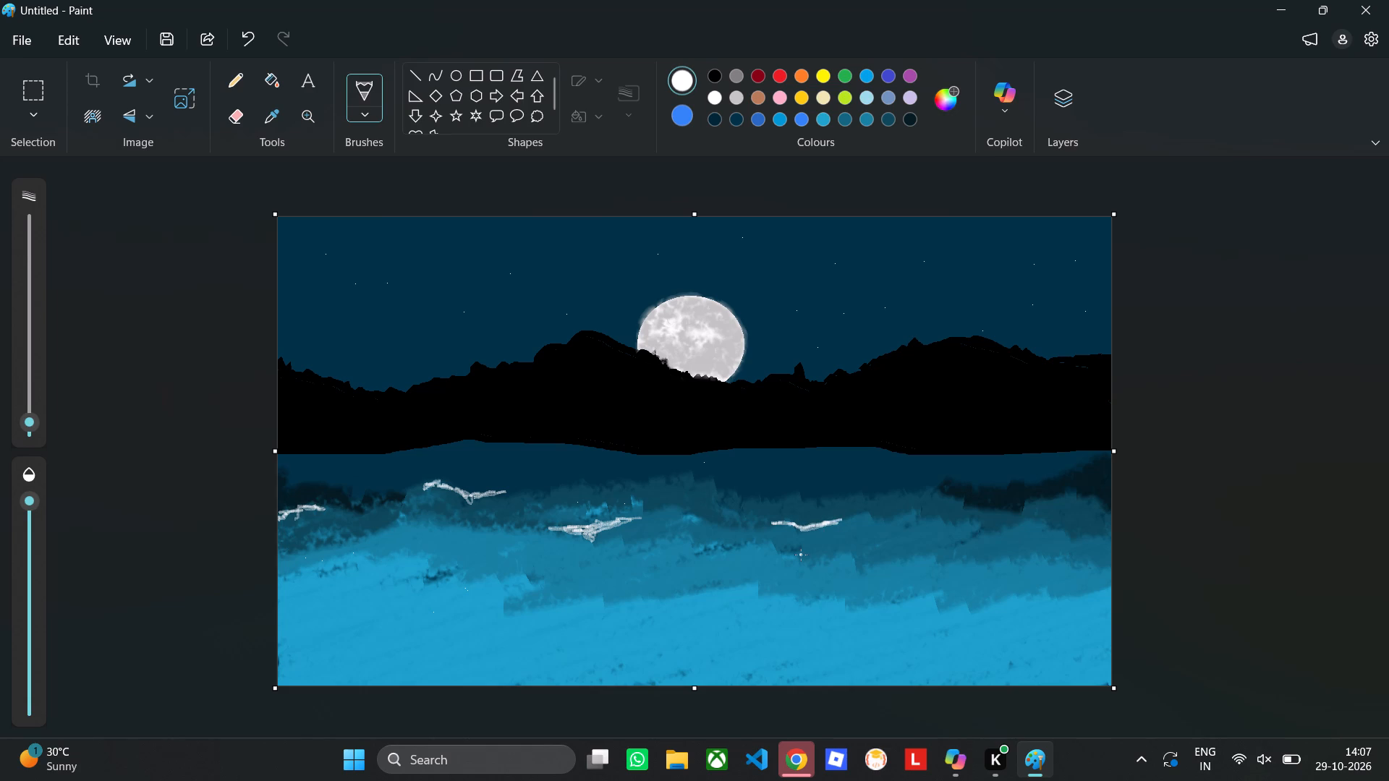
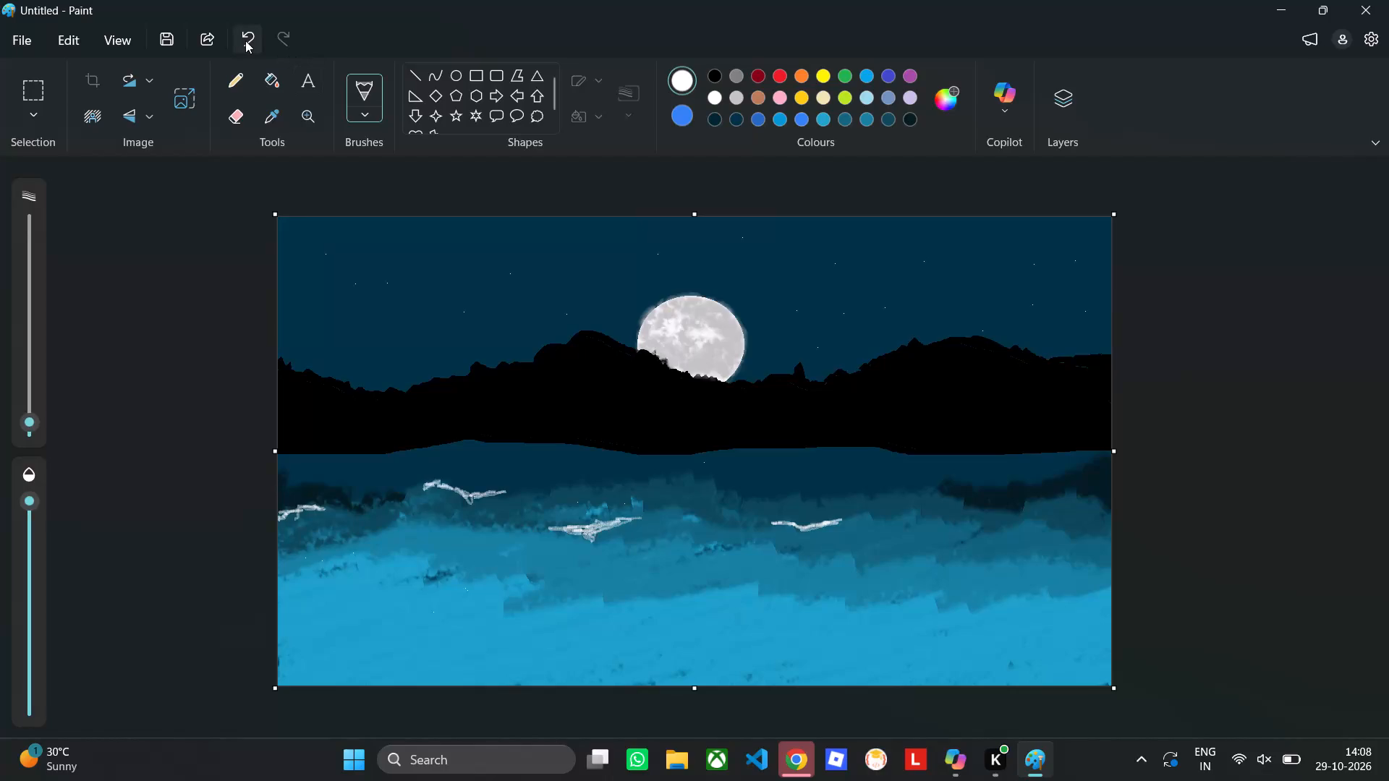
Undo the recent white ripple strokes, keeping only the ripple at the lake's left edge.
left_click(245, 40)
left_click(245, 40)
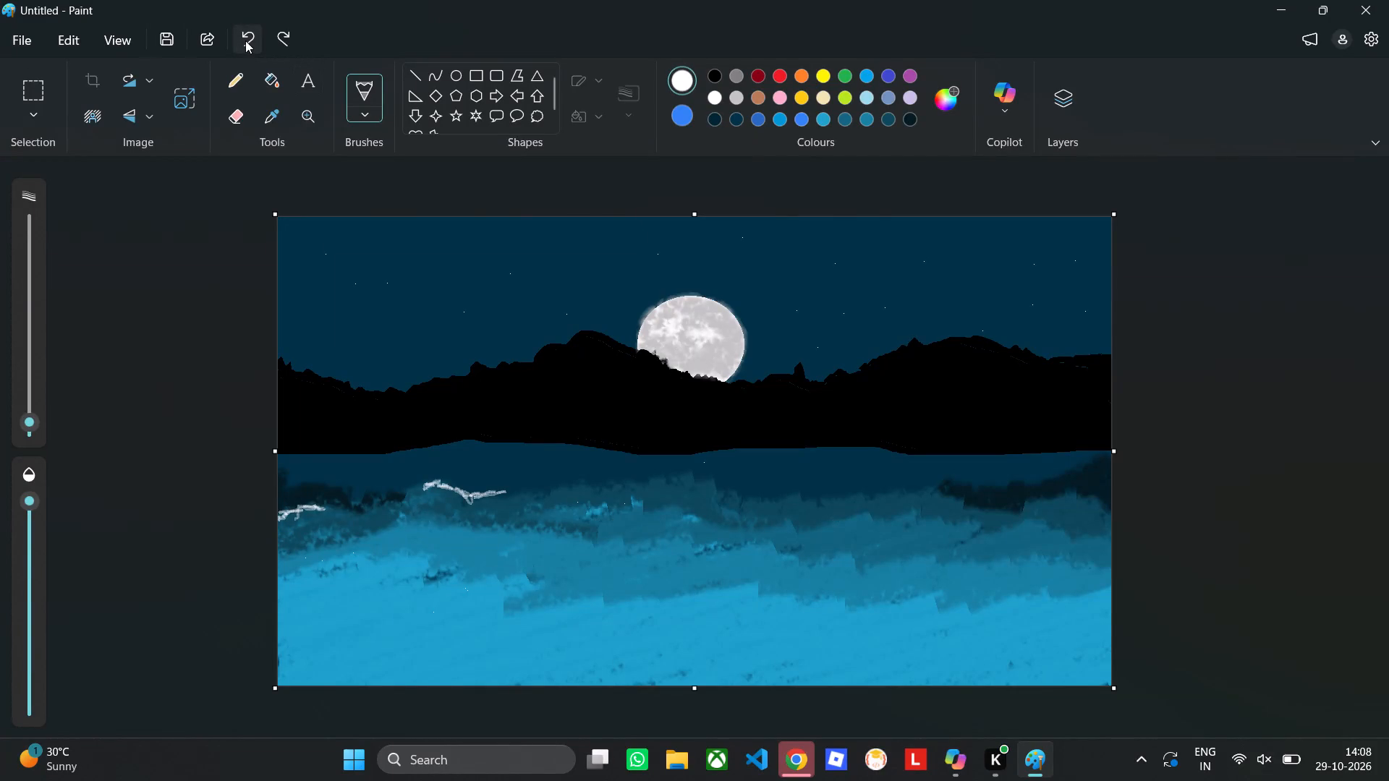
left_click(245, 40)
left_click(245, 40)
left_click(245, 40)
Thicken the white ripple at the lake's left edge and extend it rightward in a gentle rise over the dark water patch.
left_click_drag(282, 516, 279, 513)
left_click_drag(279, 513, 285, 512)
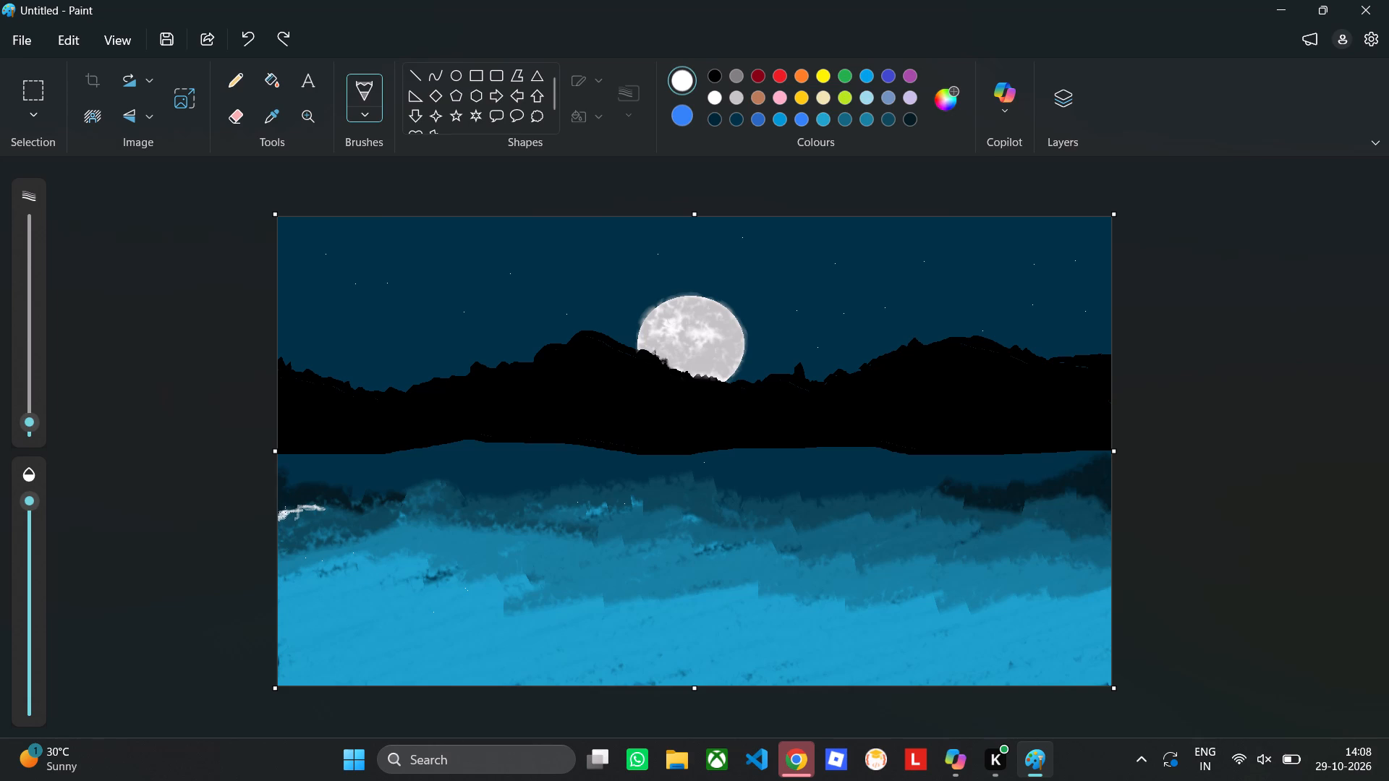
left_click_drag(285, 512, 301, 511)
left_click_drag(301, 511, 297, 516)
left_click_drag(297, 516, 306, 504)
left_click_drag(306, 504, 313, 506)
left_click_drag(320, 506, 323, 503)
left_click_drag(323, 503, 332, 500)
left_click_drag(332, 500, 316, 505)
left_click_drag(316, 505, 331, 507)
Scribble a short white ripple near the lake's right edge, just below the dark water patch, curving downward at its right end.
left_click_drag(1100, 503, 1098, 502)
left_click_drag(1098, 502, 1069, 497)
left_click_drag(1069, 497, 1102, 508)
left_click_drag(1102, 508, 1100, 510)
Scribble a wavy, doubled white ripple on the right part of the lake, lower than the right-edge ripple.
left_click_drag(898, 566, 901, 566)
left_click_drag(901, 566, 922, 558)
left_click_drag(922, 558, 961, 559)
left_click_drag(961, 559, 908, 562)
left_click_drag(908, 562, 933, 563)
left_click_drag(933, 563, 976, 559)
left_click_drag(976, 559, 983, 558)
Scribble a thick white ripple on the lake left of centre, with a small downward point and a tail rising rightward.
left_click_drag(535, 529, 554, 528)
left_click_drag(554, 528, 590, 535)
left_click_drag(590, 535, 592, 527)
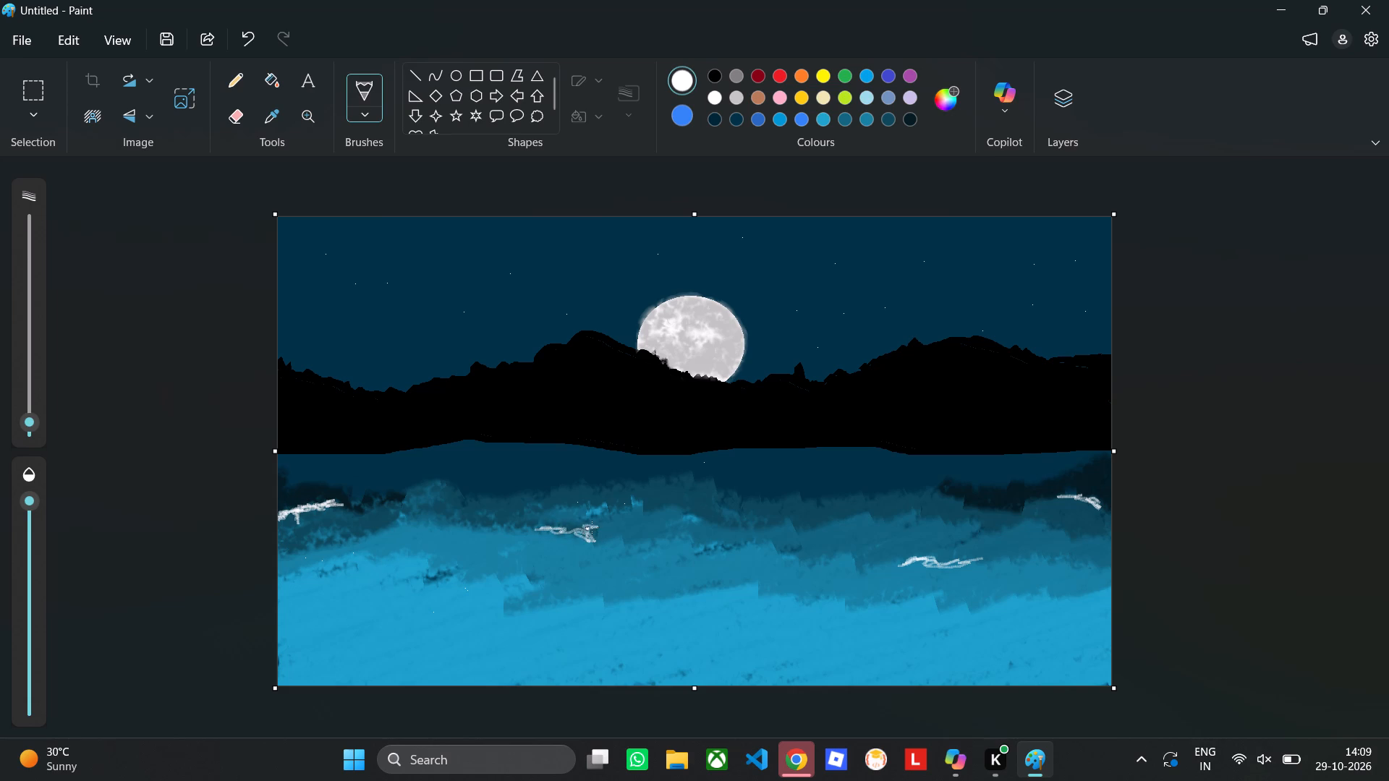
left_click_drag(592, 527, 550, 532)
left_click_drag(550, 532, 635, 507)
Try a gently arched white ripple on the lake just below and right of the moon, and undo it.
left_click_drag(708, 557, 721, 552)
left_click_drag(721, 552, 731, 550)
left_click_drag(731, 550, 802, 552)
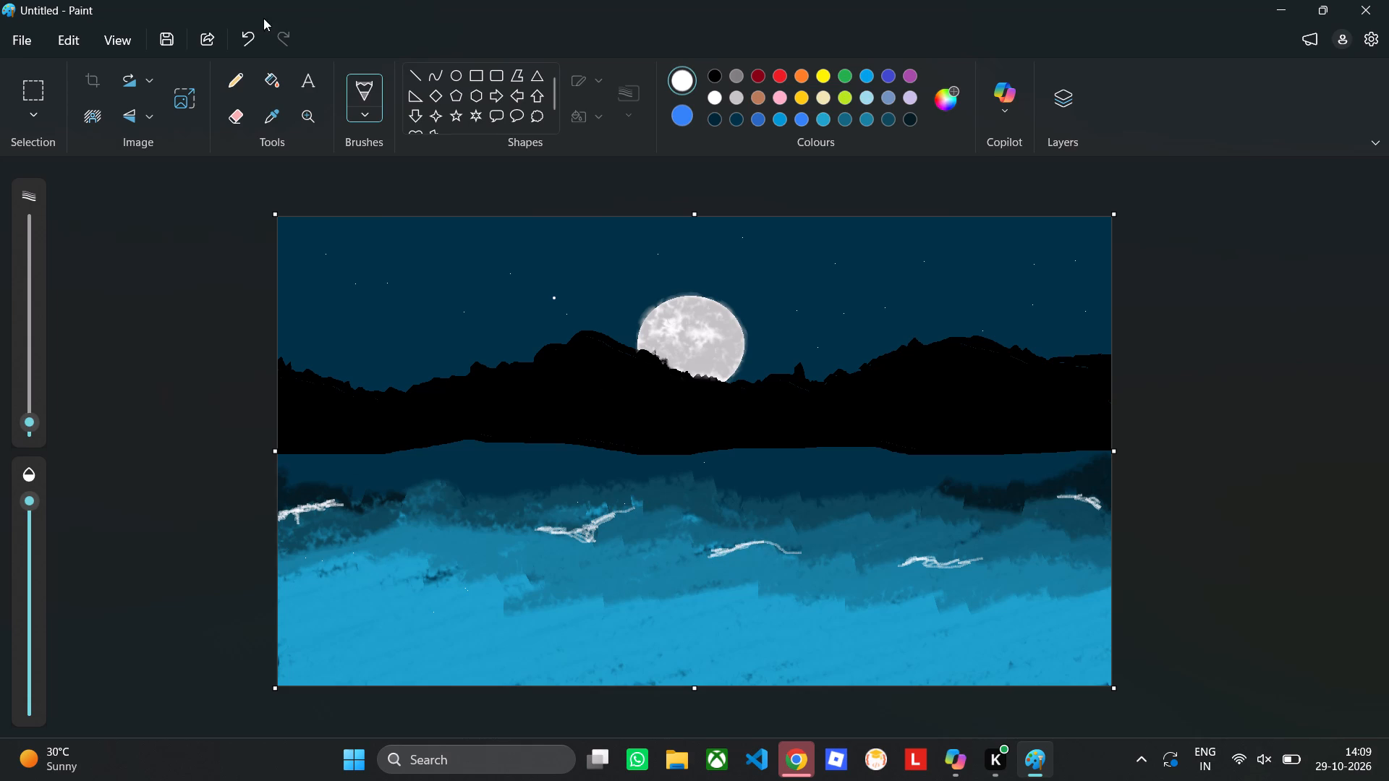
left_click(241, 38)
Draw a thin white ripple on the upper lake right of centre, dipping slightly and rising toward the right.
left_click_drag(784, 523, 788, 521)
left_click_drag(788, 521, 826, 524)
left_click_drag(826, 524, 876, 514)
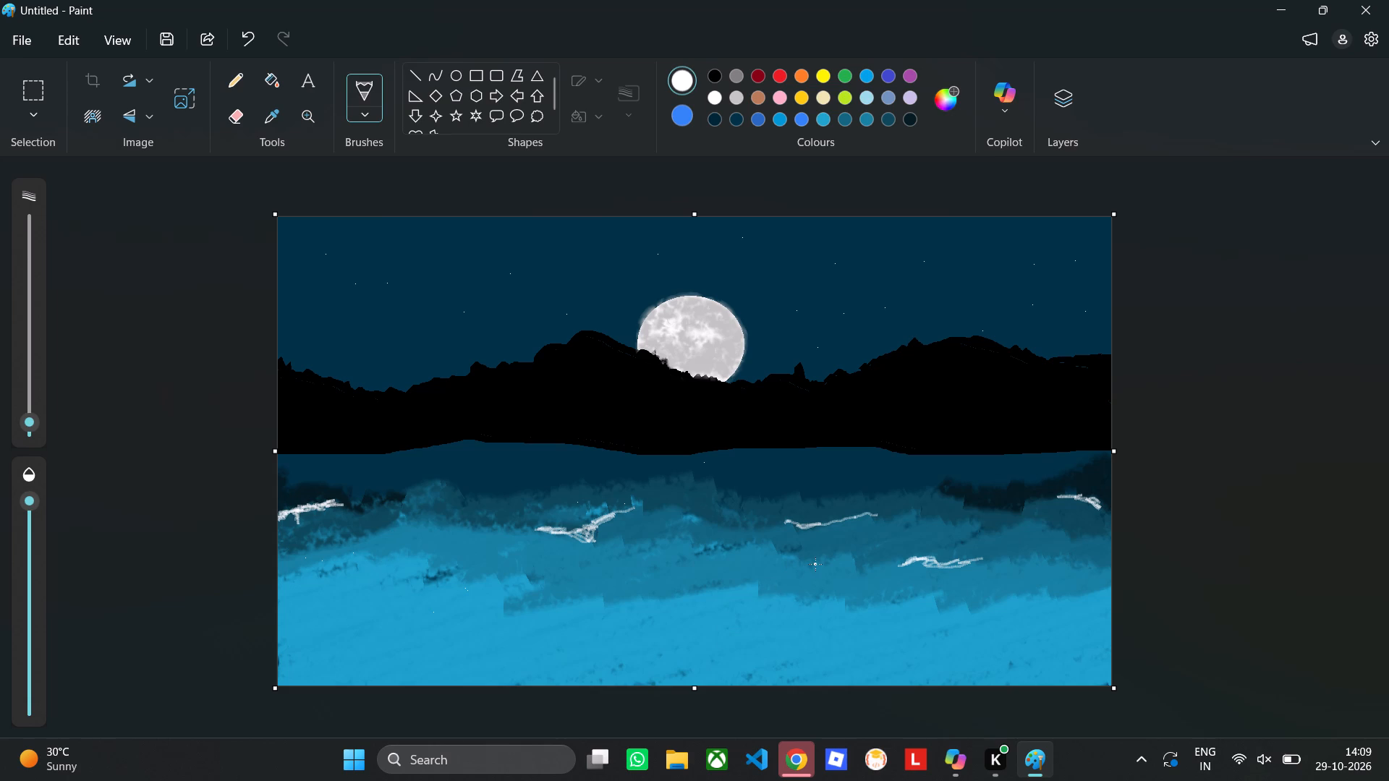
Draw a thin, wavy white ripple on the lake right of centre, stepping up at its right end, beside the doubled ripple.
left_click(815, 564)
left_click_drag(815, 564, 844, 551)
left_click_drag(844, 551, 820, 563)
left_click_drag(820, 563, 883, 543)
Draw a long, doubled white ripple across the lower lake left of centre, with a hooked left end and a slightly wavy tail.
left_click_drag(530, 591, 584, 599)
left_click_drag(584, 599, 641, 607)
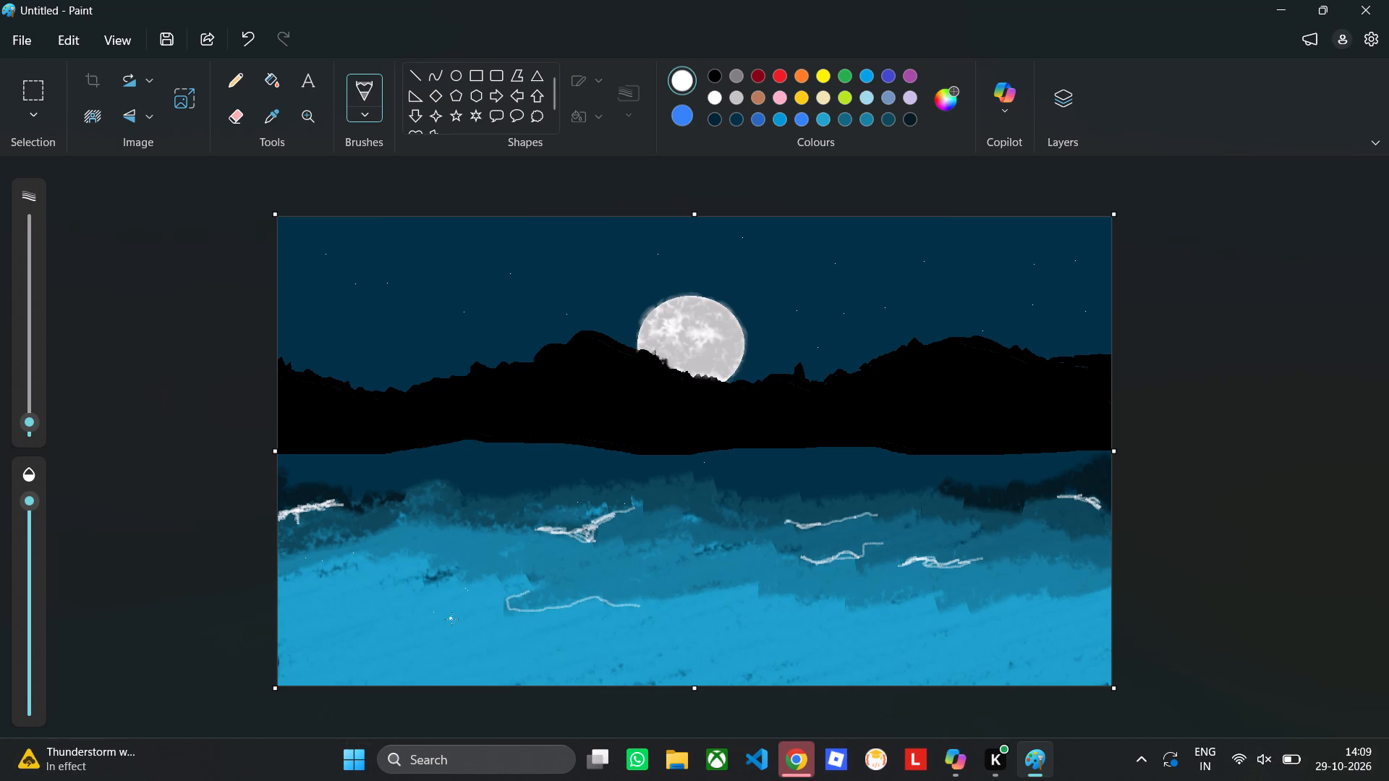
left_click_drag(521, 592, 526, 591)
left_click_drag(526, 591, 533, 612)
left_click_drag(533, 612, 635, 603)
left_click_drag(635, 603, 608, 604)
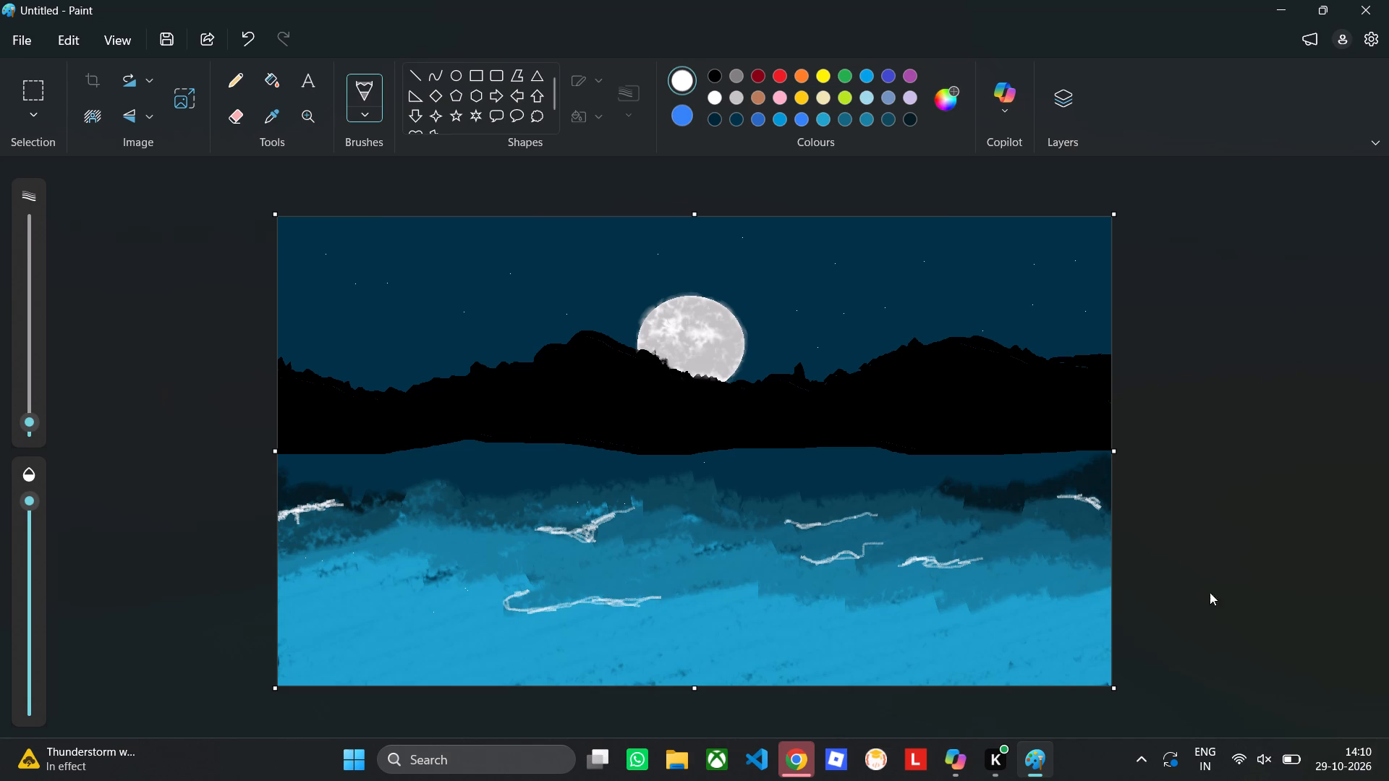
Draw a short white ripple near the lake's right edge, on the lighter blue water, rising gently toward the right.
left_click_drag(1042, 597, 1038, 593)
left_click_drag(1038, 593, 1020, 609)
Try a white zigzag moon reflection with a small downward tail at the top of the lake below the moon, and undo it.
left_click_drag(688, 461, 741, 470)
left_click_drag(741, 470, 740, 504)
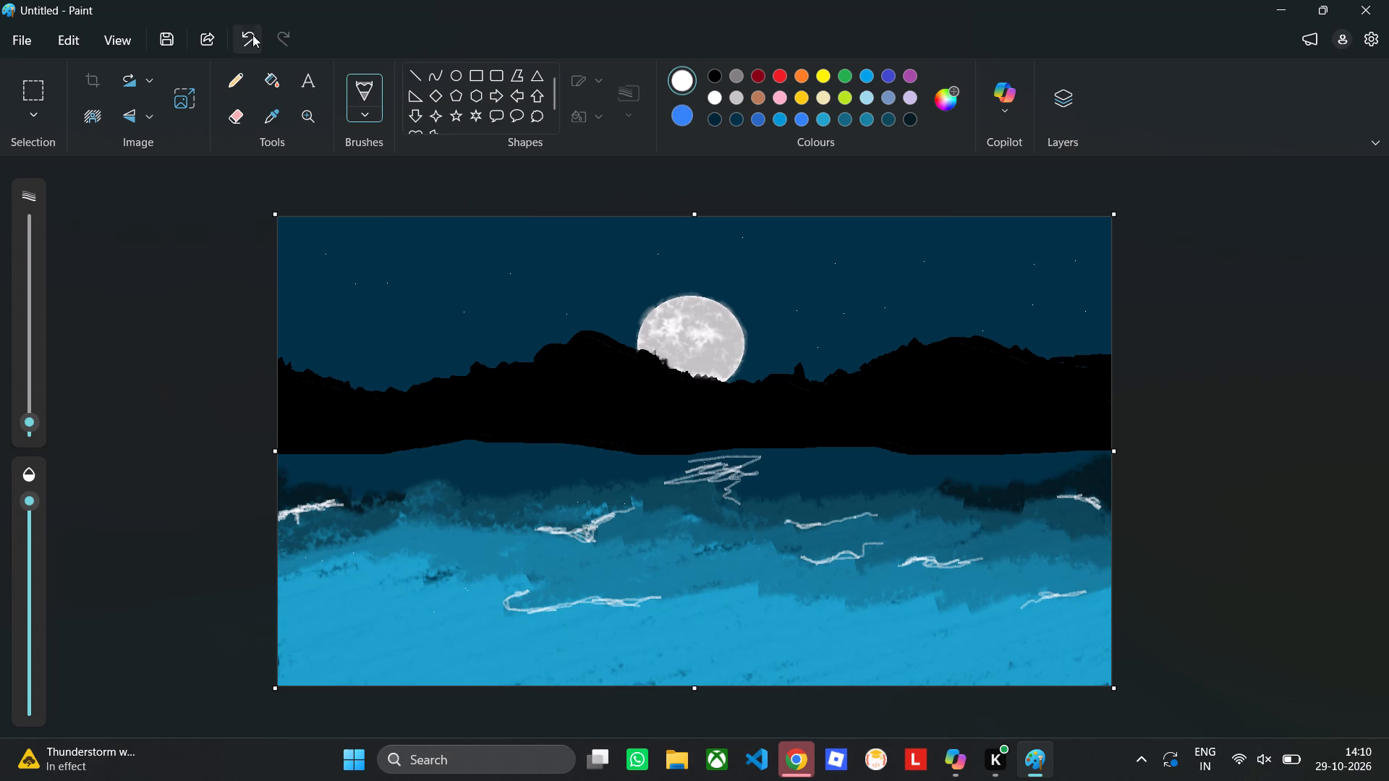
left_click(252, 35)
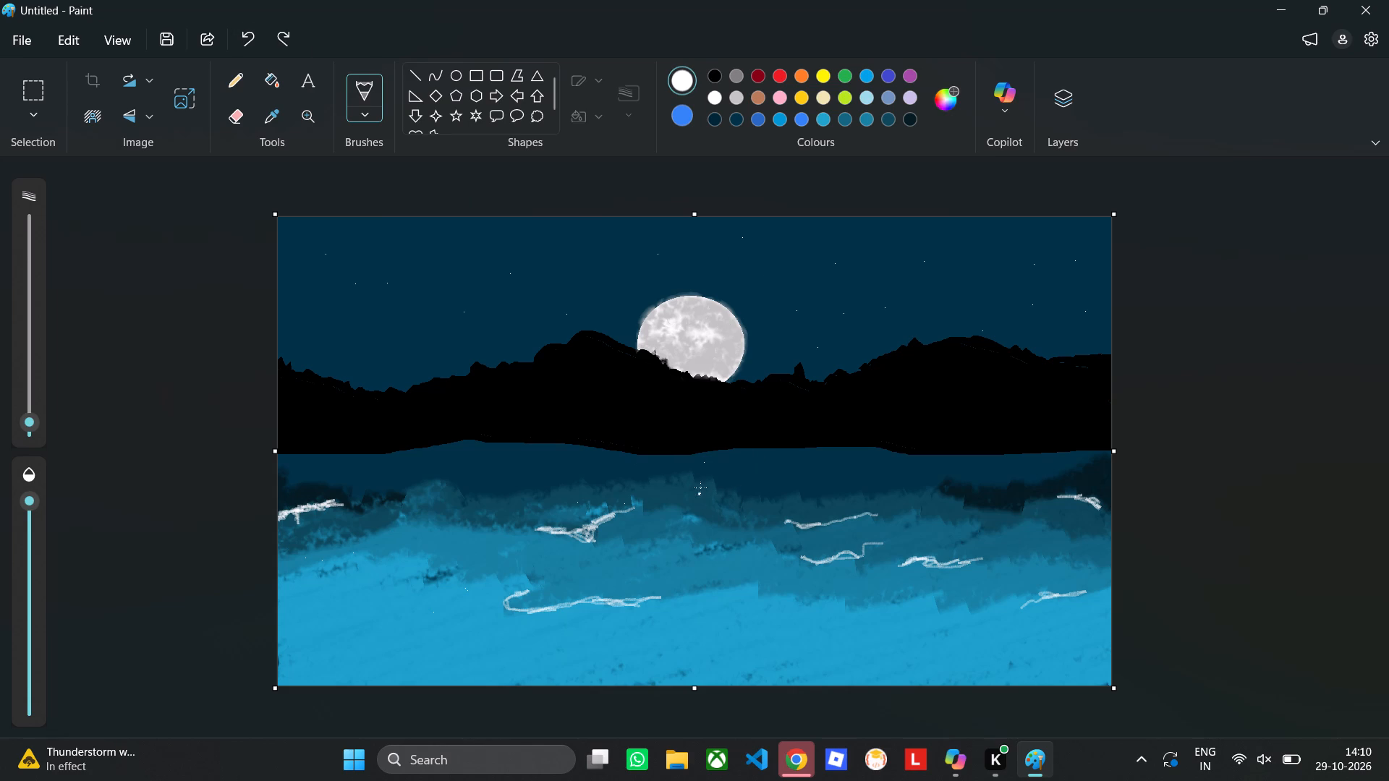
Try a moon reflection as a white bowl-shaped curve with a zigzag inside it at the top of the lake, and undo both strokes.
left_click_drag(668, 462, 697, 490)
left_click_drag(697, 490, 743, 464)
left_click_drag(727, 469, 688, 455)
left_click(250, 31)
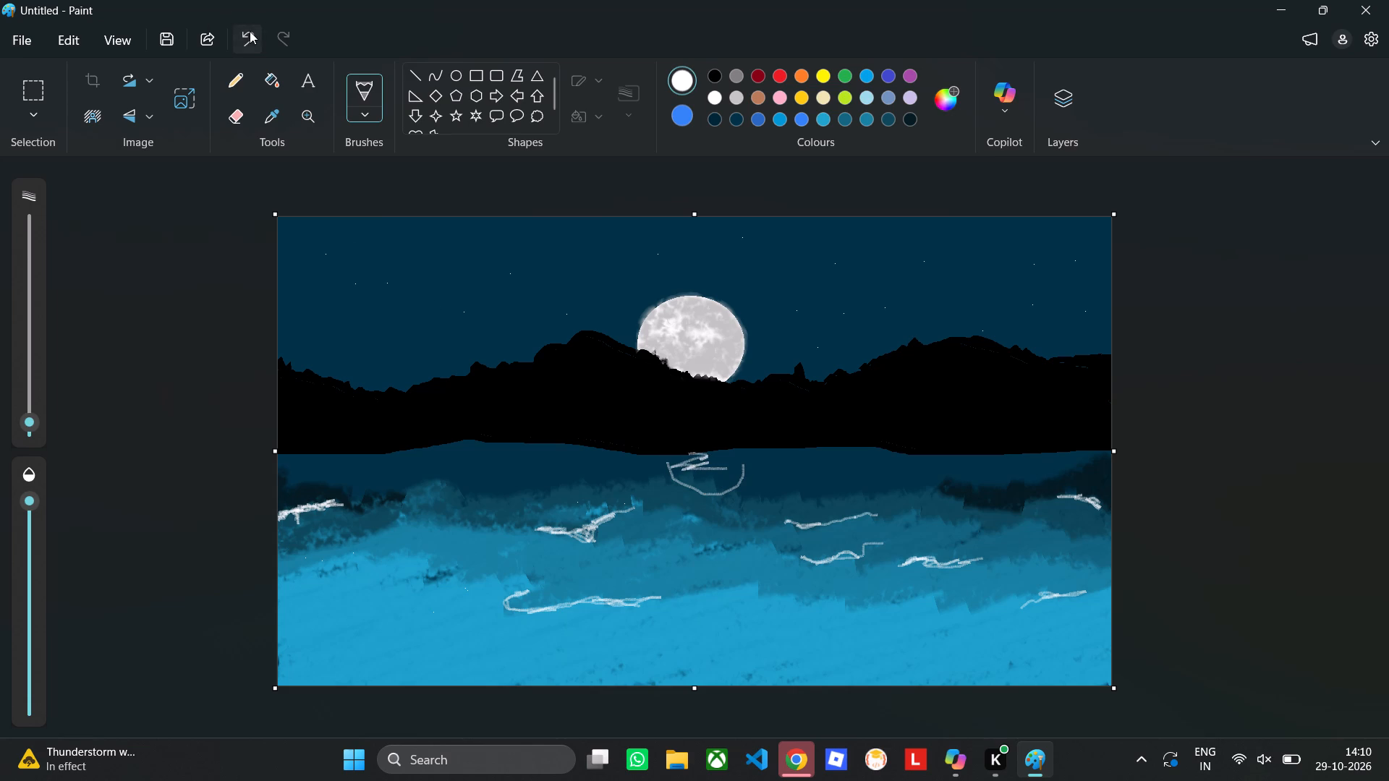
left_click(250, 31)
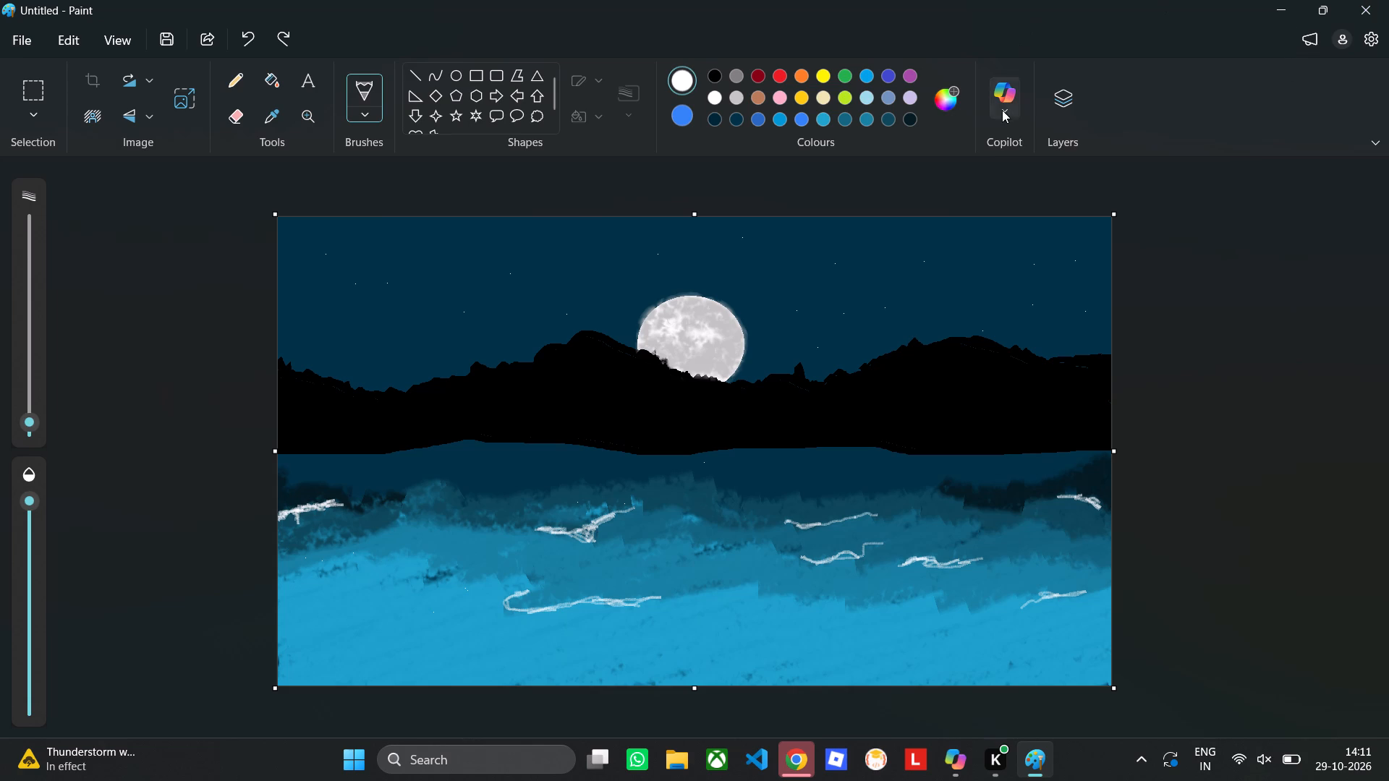
Using a thin Marker in the darkest blue-black, draw a jagged foreground outline from the canvas's lower-left corner through two pointed peaks.
left_click(373, 114)
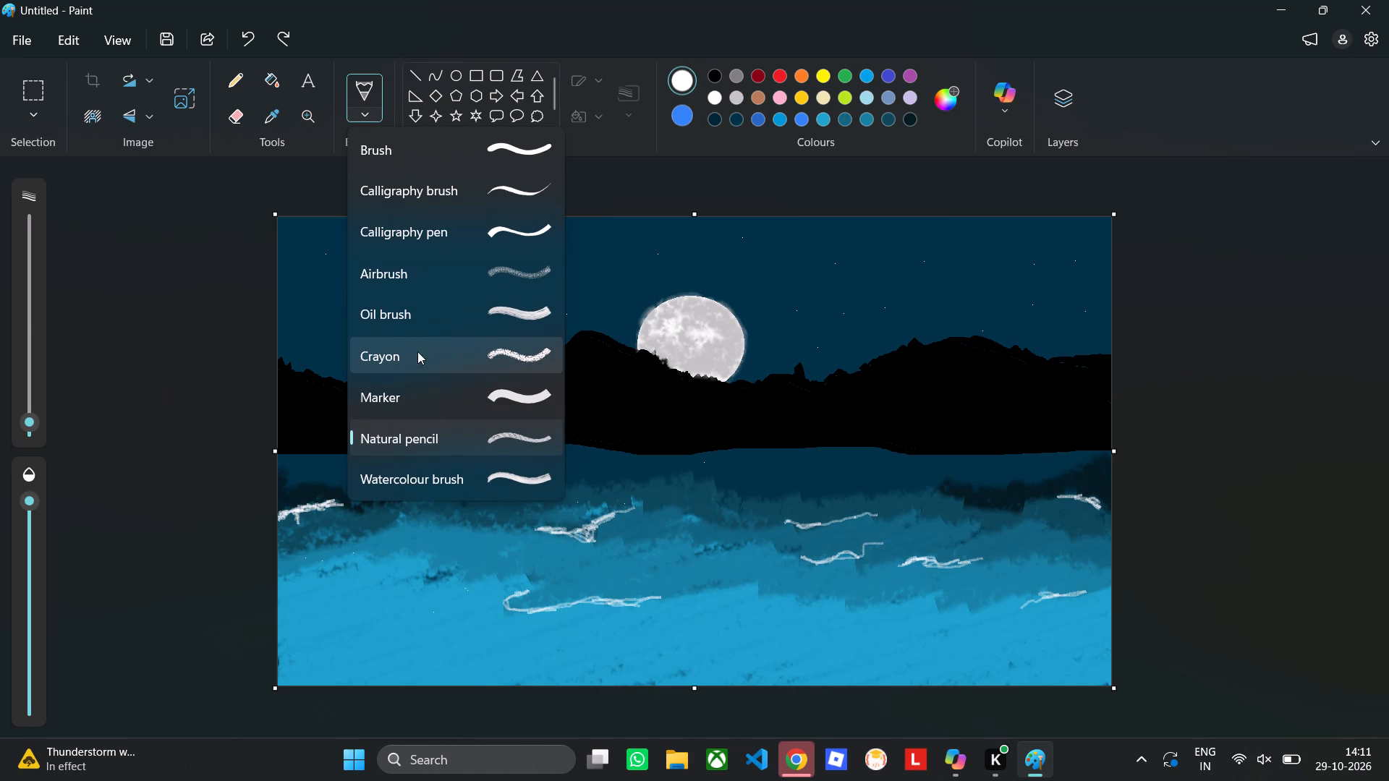
left_click(419, 388)
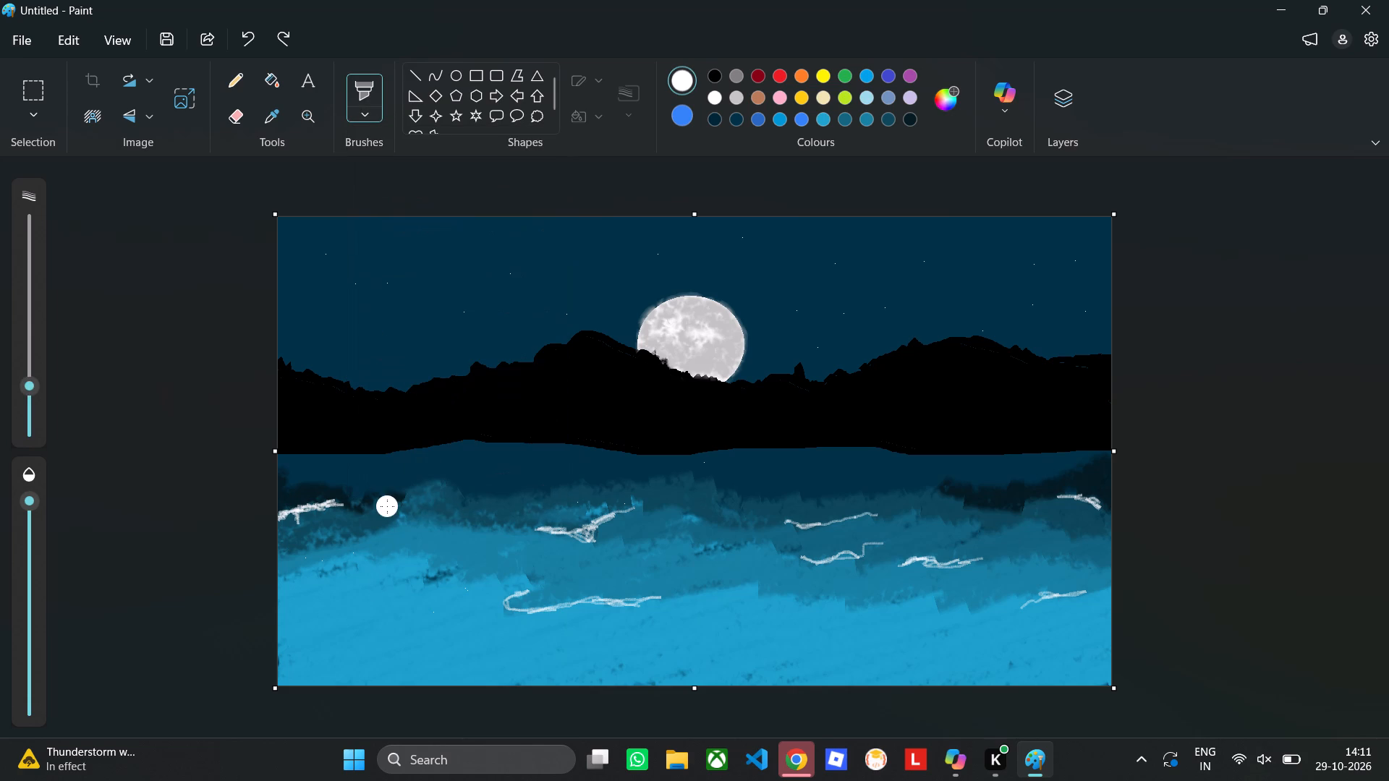
left_click_drag(27, 411, 29, 436)
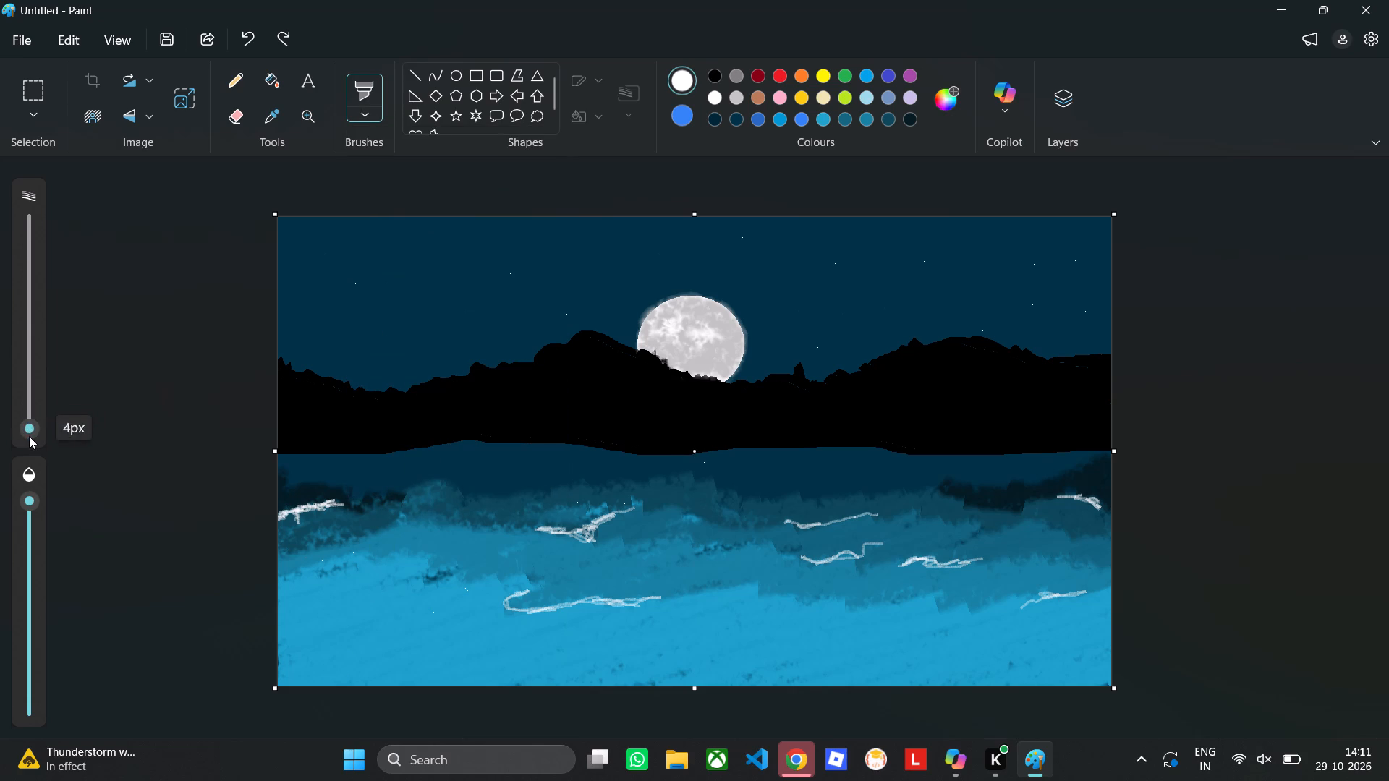
left_click(29, 436)
left_click(29, 416)
left_click(909, 122)
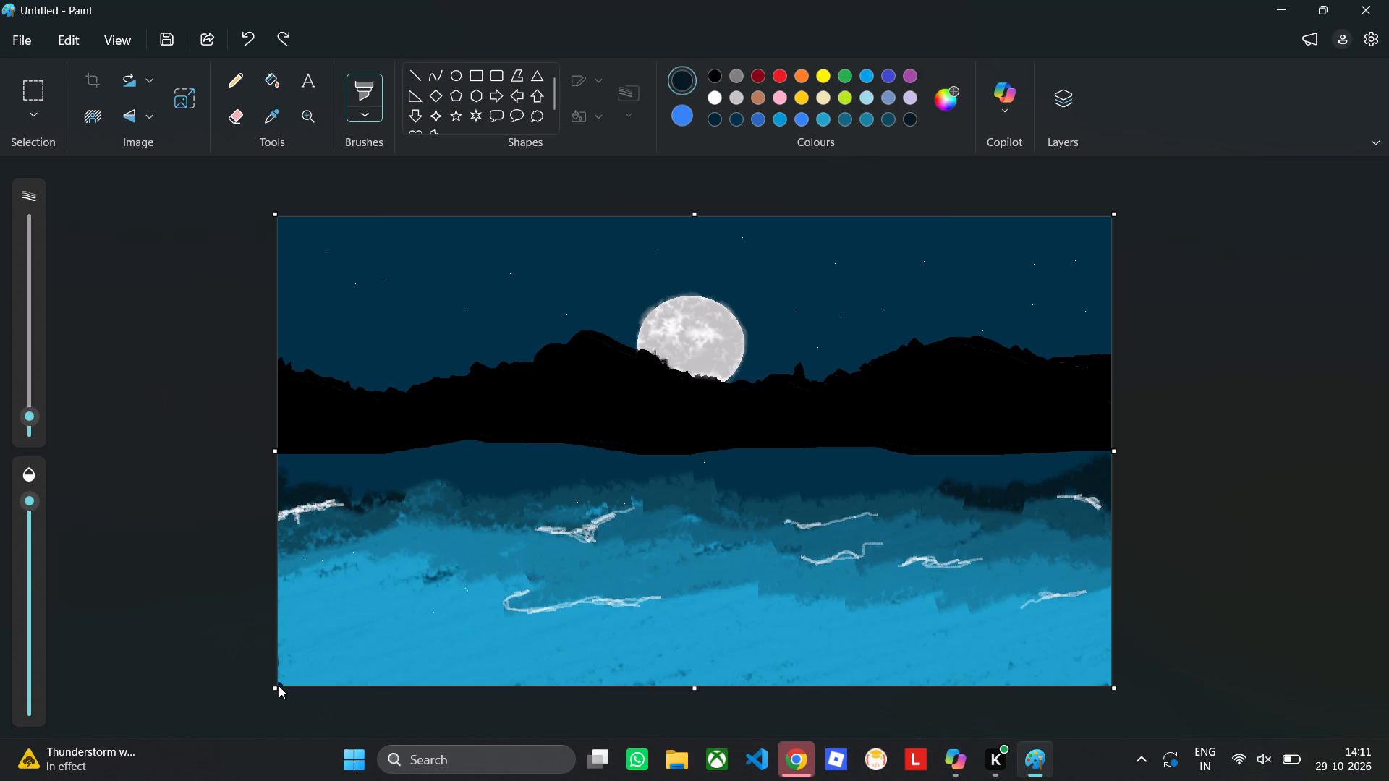
left_click_drag(279, 681, 281, 688)
left_click_drag(281, 688, 297, 670)
left_click_drag(297, 670, 325, 655)
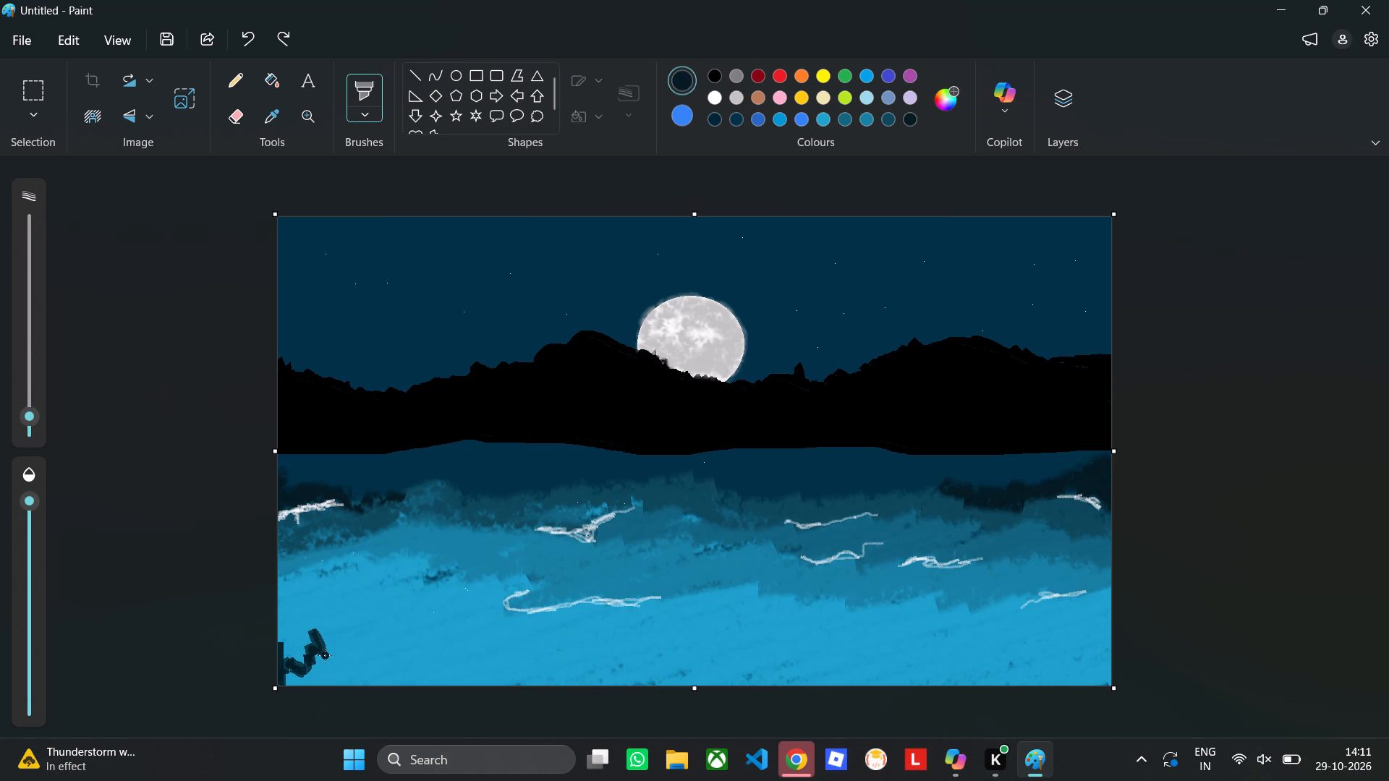
left_click_drag(325, 655, 358, 662)
left_click_drag(358, 662, 389, 659)
left_click_drag(389, 659, 404, 654)
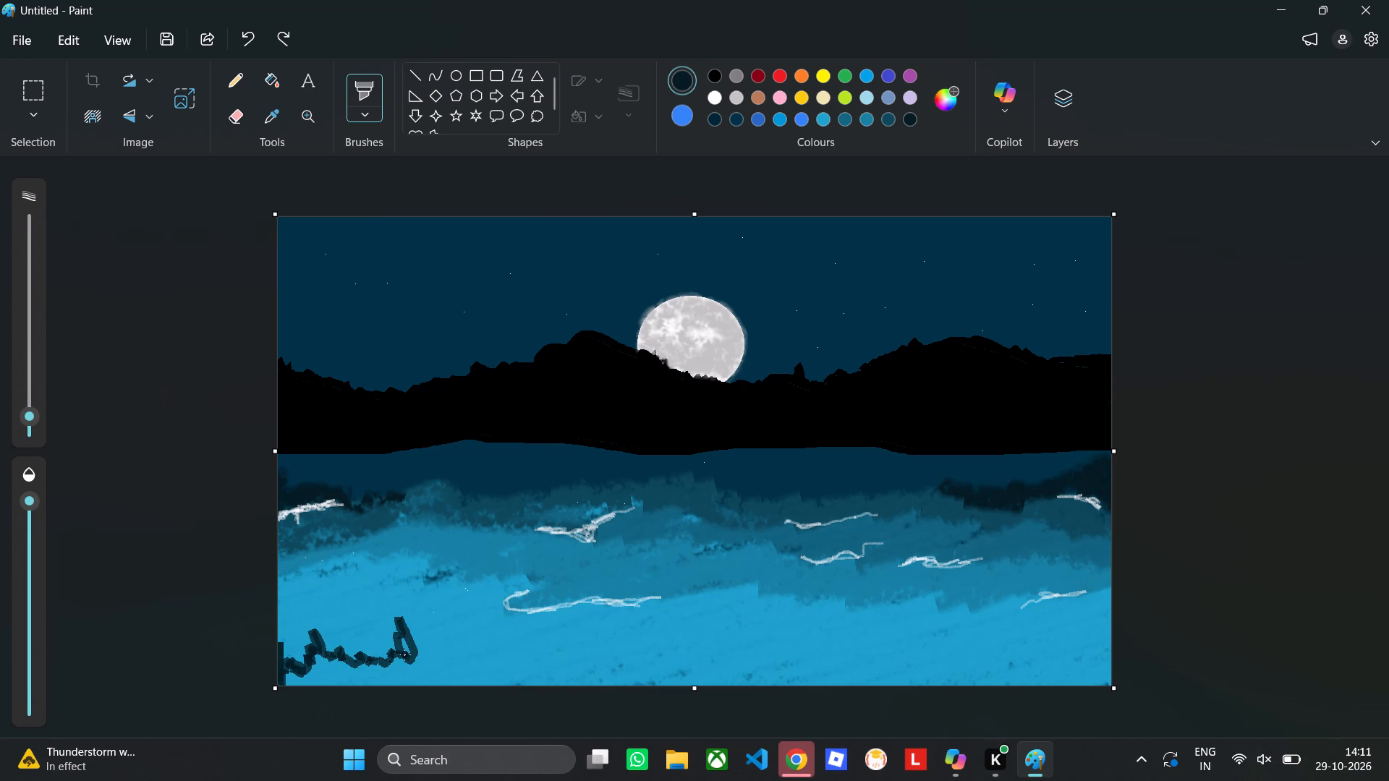
Continue the jagged dark outline along the lower lake to just past the canvas centre, with tall spikes below the long hooked ripple.
left_click_drag(404, 654, 428, 660)
left_click_drag(428, 660, 464, 659)
left_click_drag(464, 659, 498, 652)
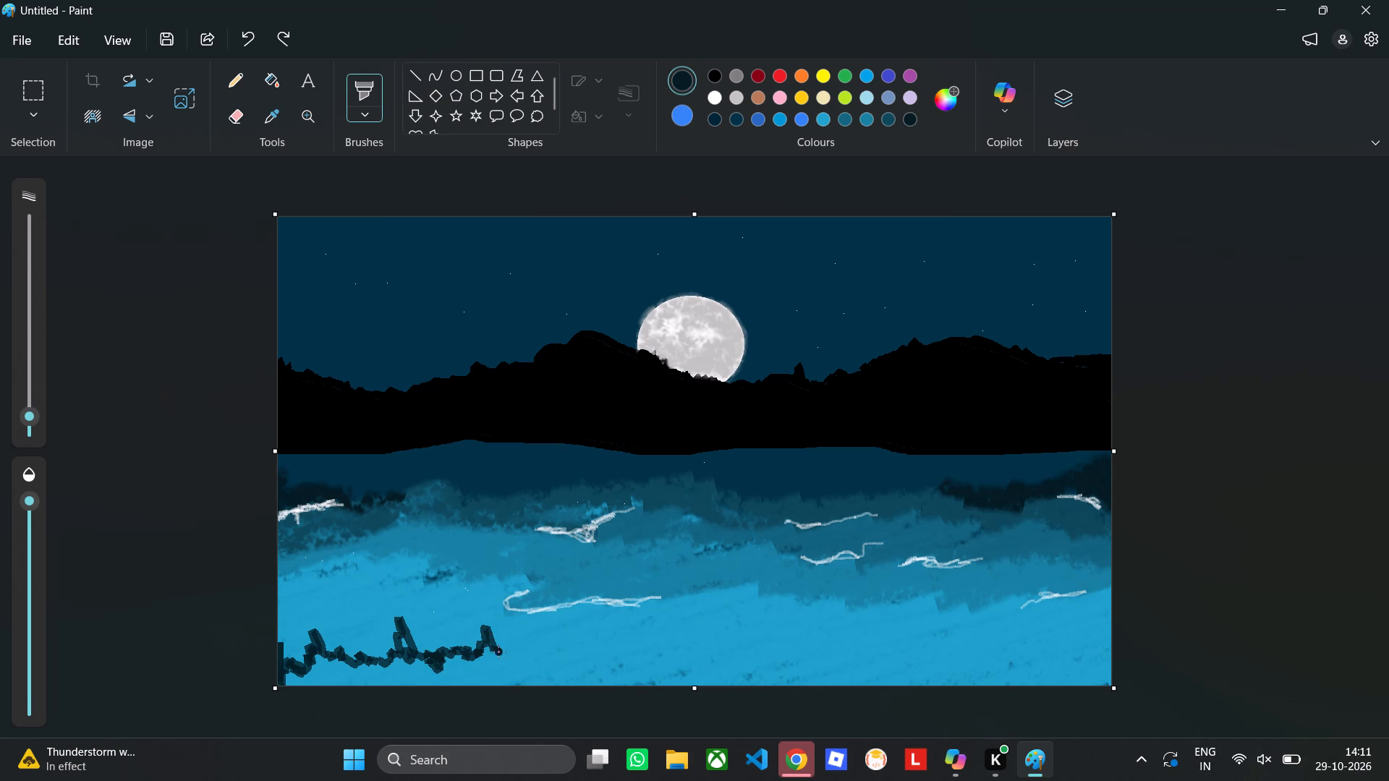
left_click_drag(498, 652, 531, 629)
left_click_drag(531, 629, 561, 657)
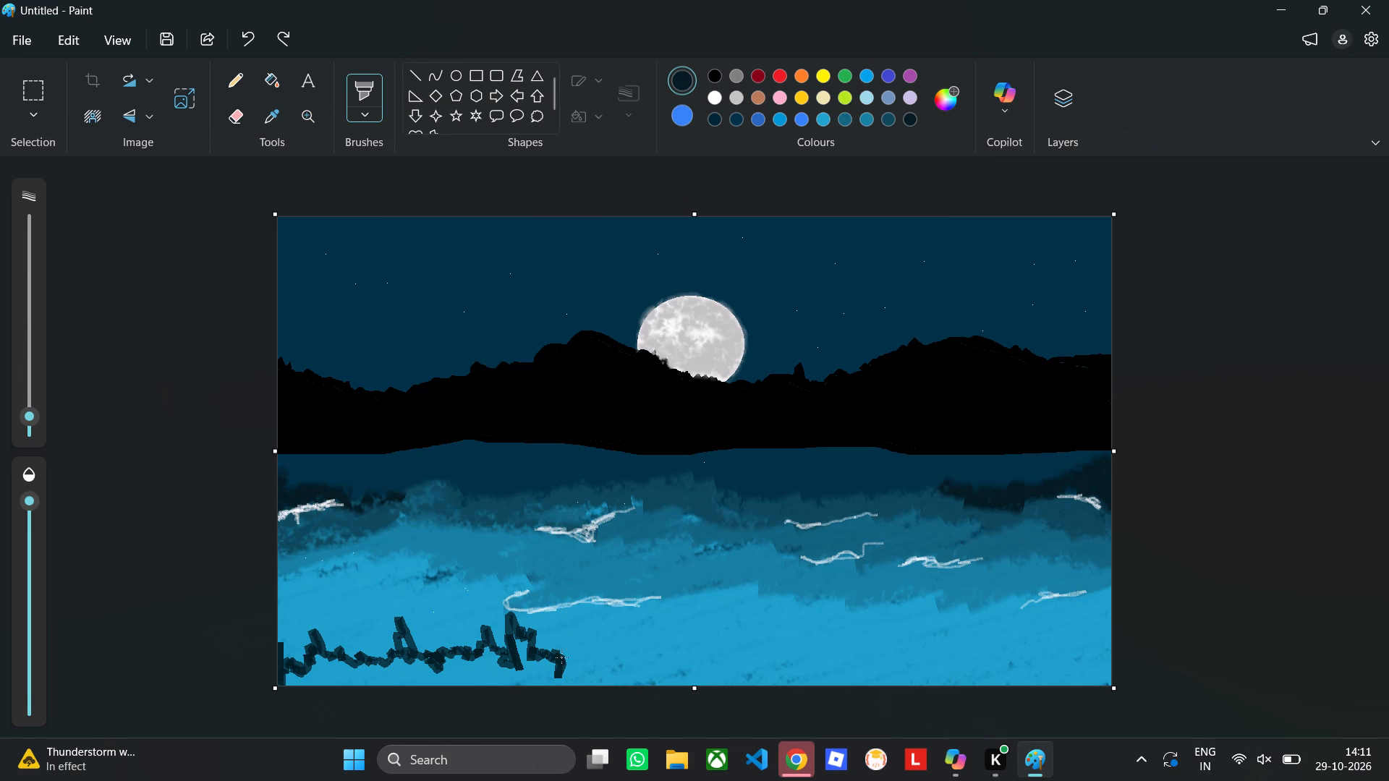
left_click_drag(561, 657, 607, 657)
left_click_drag(607, 657, 637, 645)
left_click_drag(637, 645, 649, 649)
left_click_drag(649, 649, 690, 648)
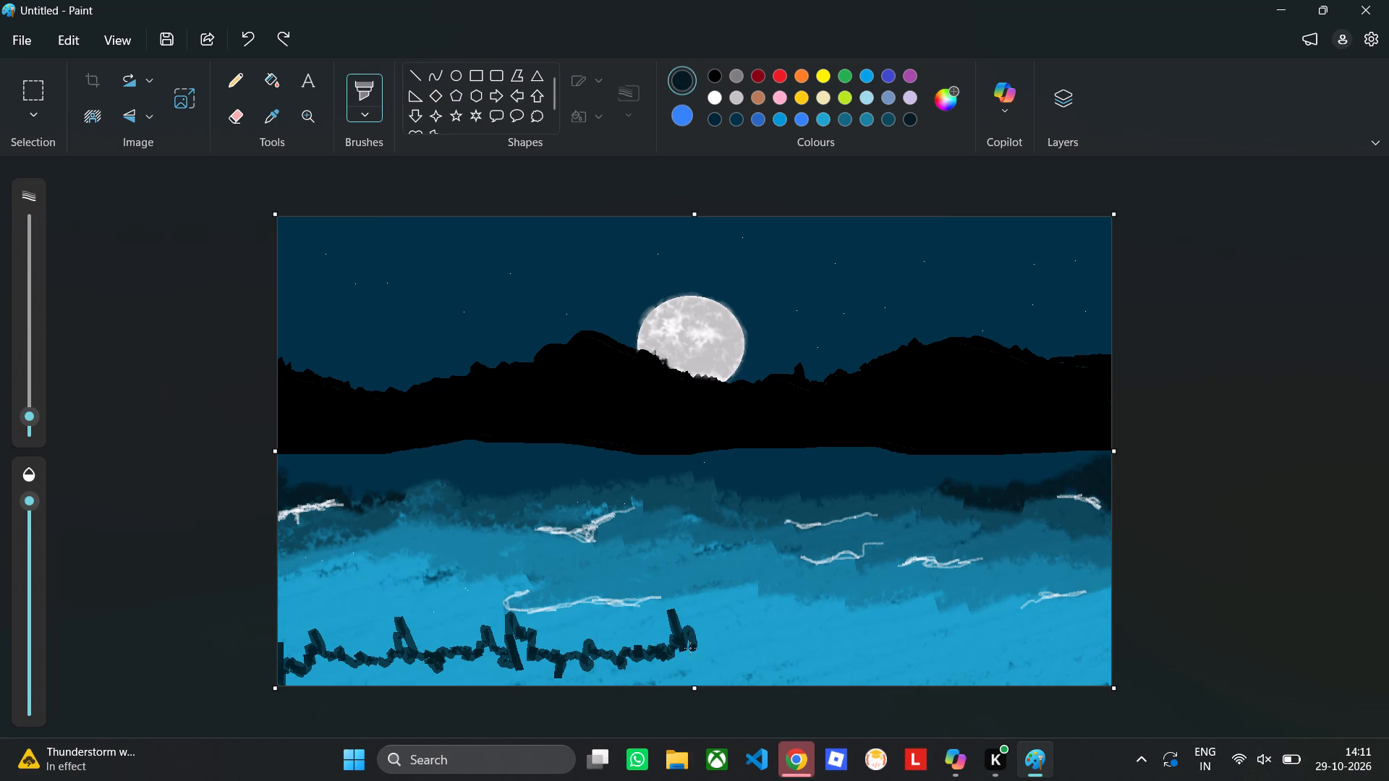
left_click_drag(690, 648, 726, 641)
Extend the dark outline to the canvas's right edge with a double-humped peak, a narrow spike and a smooth dipping curve.
left_click_drag(726, 641, 739, 662)
left_click_drag(736, 660, 775, 645)
left_click_drag(775, 645, 812, 649)
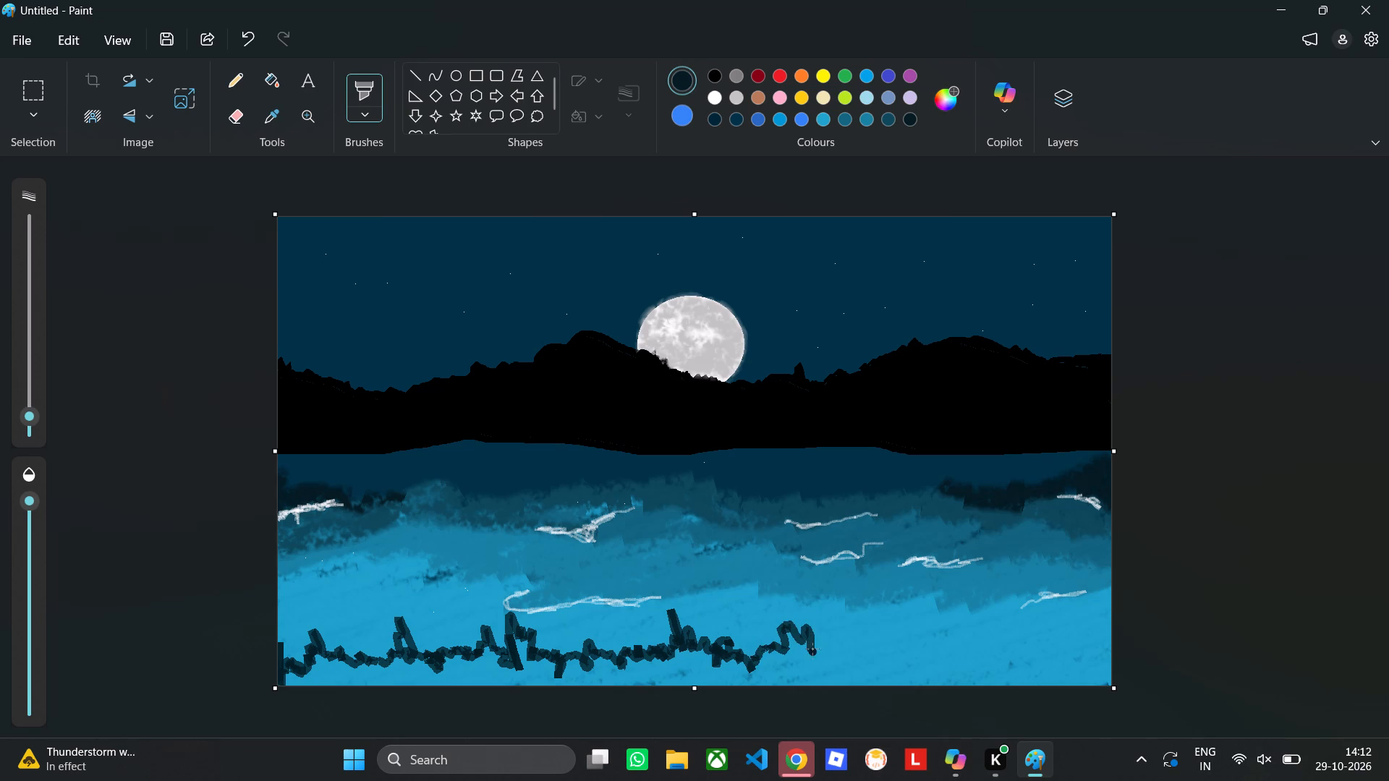
left_click_drag(812, 649, 846, 648)
left_click_drag(846, 648, 901, 654)
left_click_drag(901, 654, 928, 650)
left_click_drag(928, 650, 1070, 661)
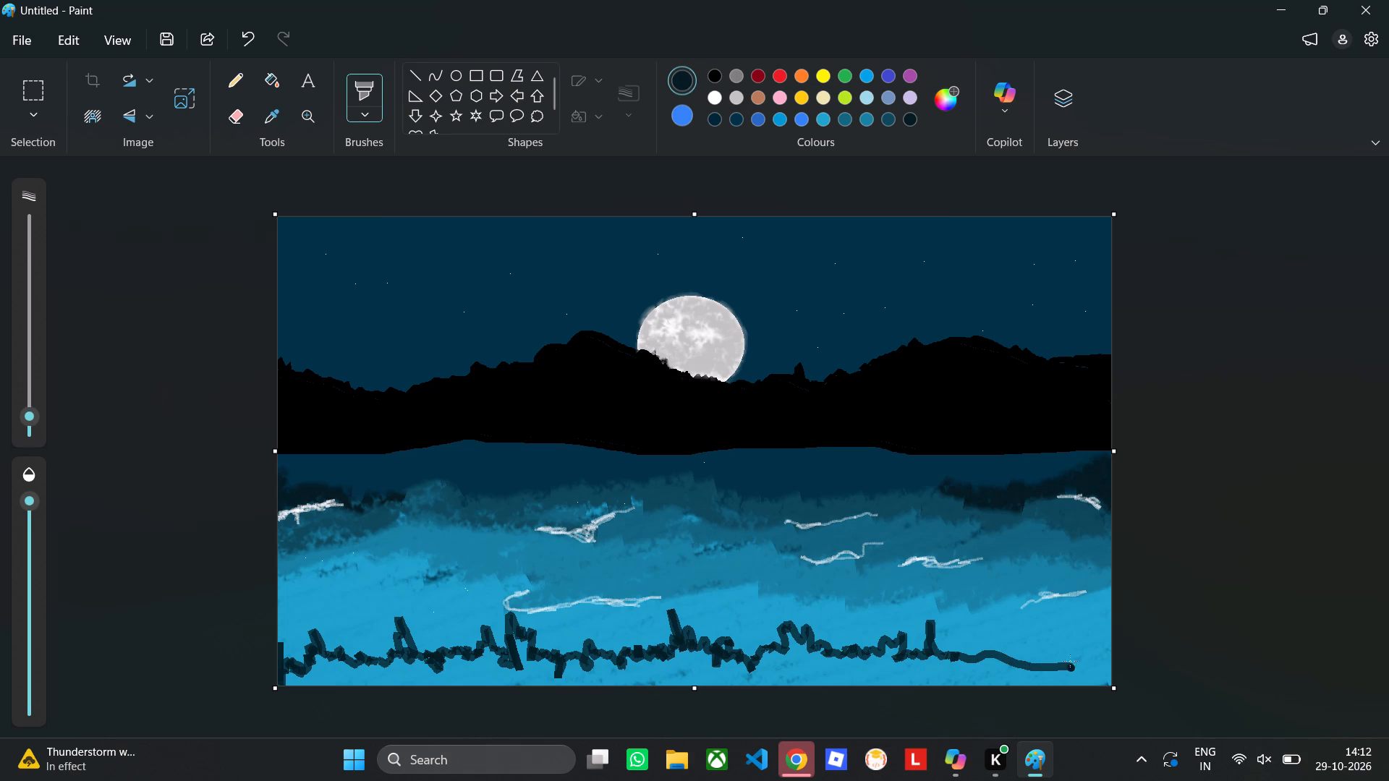
left_click_drag(1070, 661, 1147, 641)
Add small jagged bumps above the smooth dip in the dark outline, continuing them to the canvas's right edge.
left_click_drag(967, 654, 982, 644)
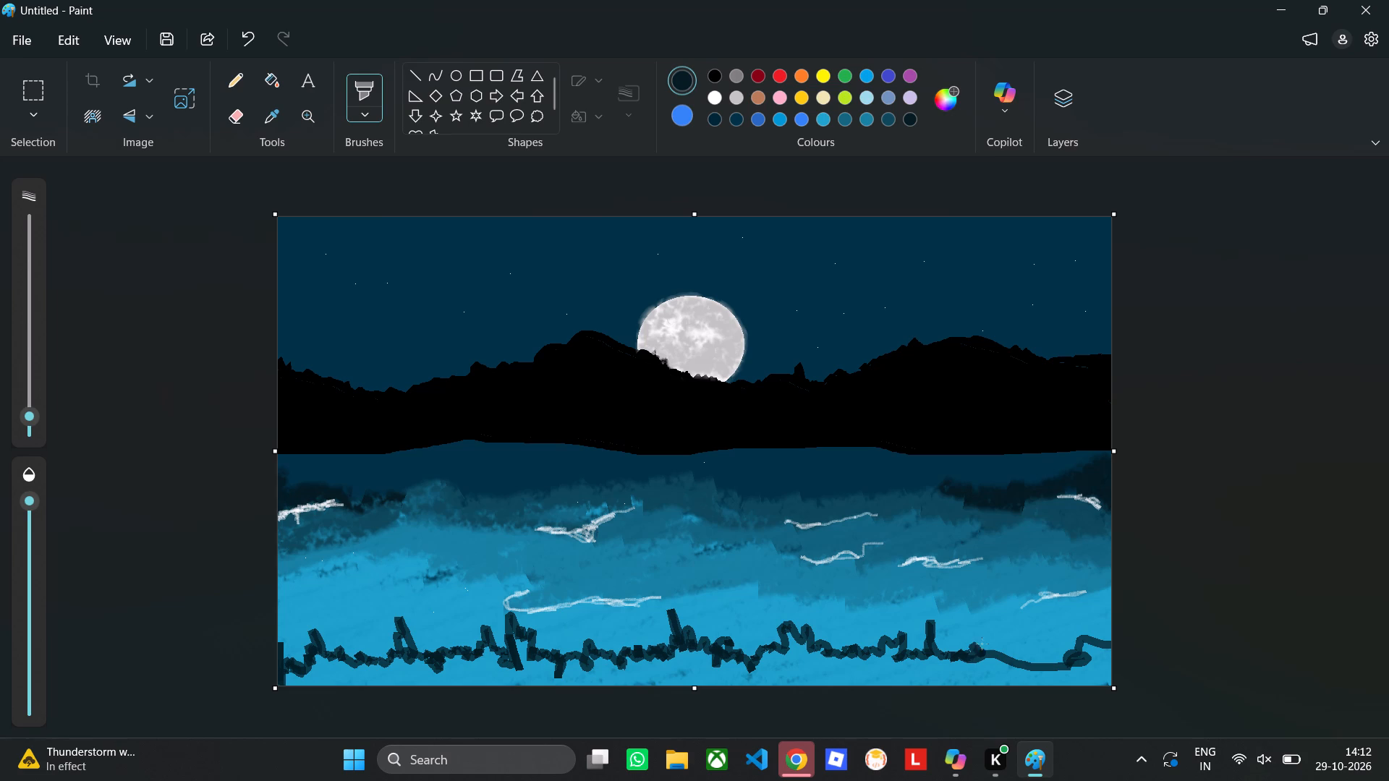
left_click_drag(982, 644, 1003, 647)
left_click_drag(1003, 647, 1045, 649)
left_click_drag(1045, 649, 1105, 641)
left_click_drag(1105, 641, 1129, 650)
Try to flood-fill the strip of water below the jagged foreground outline with the dark blue-black, at several spots.
left_click(286, 78)
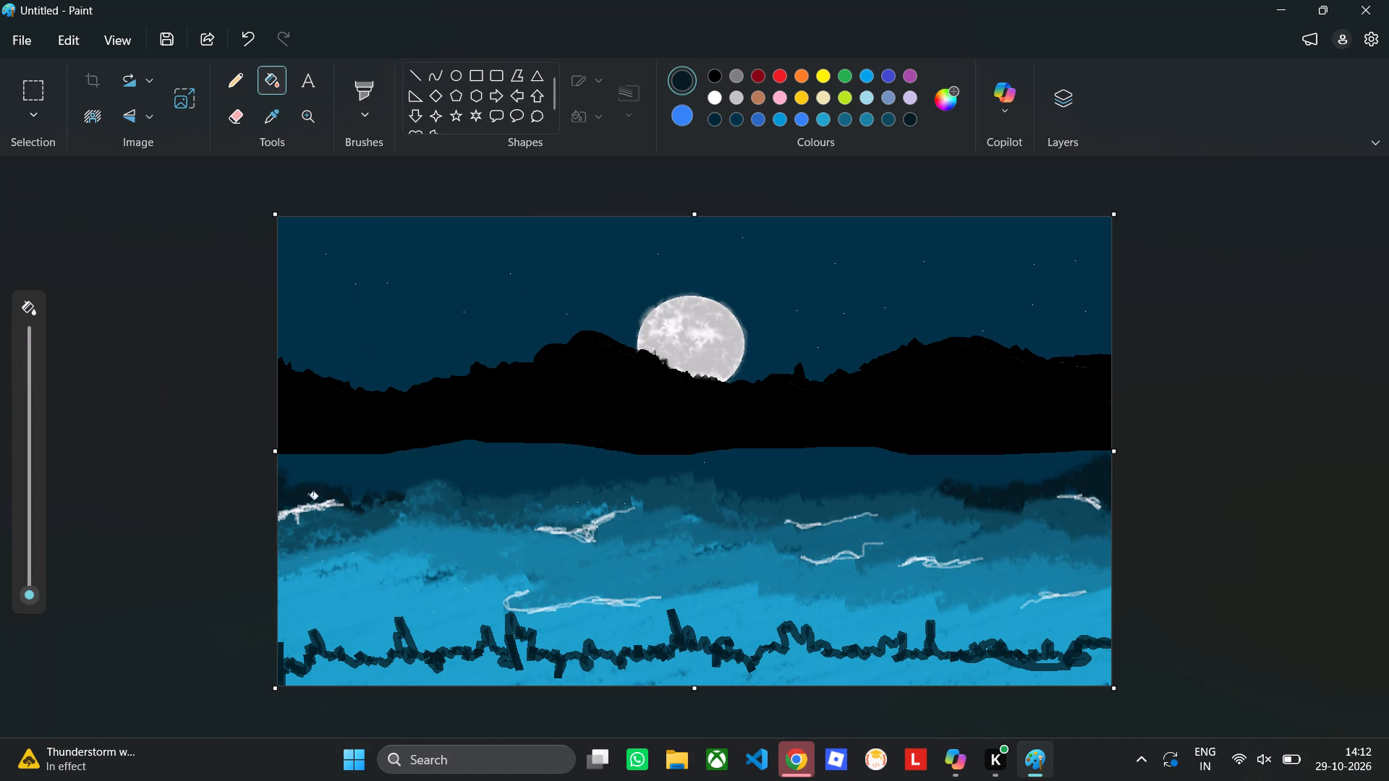
left_click(316, 667)
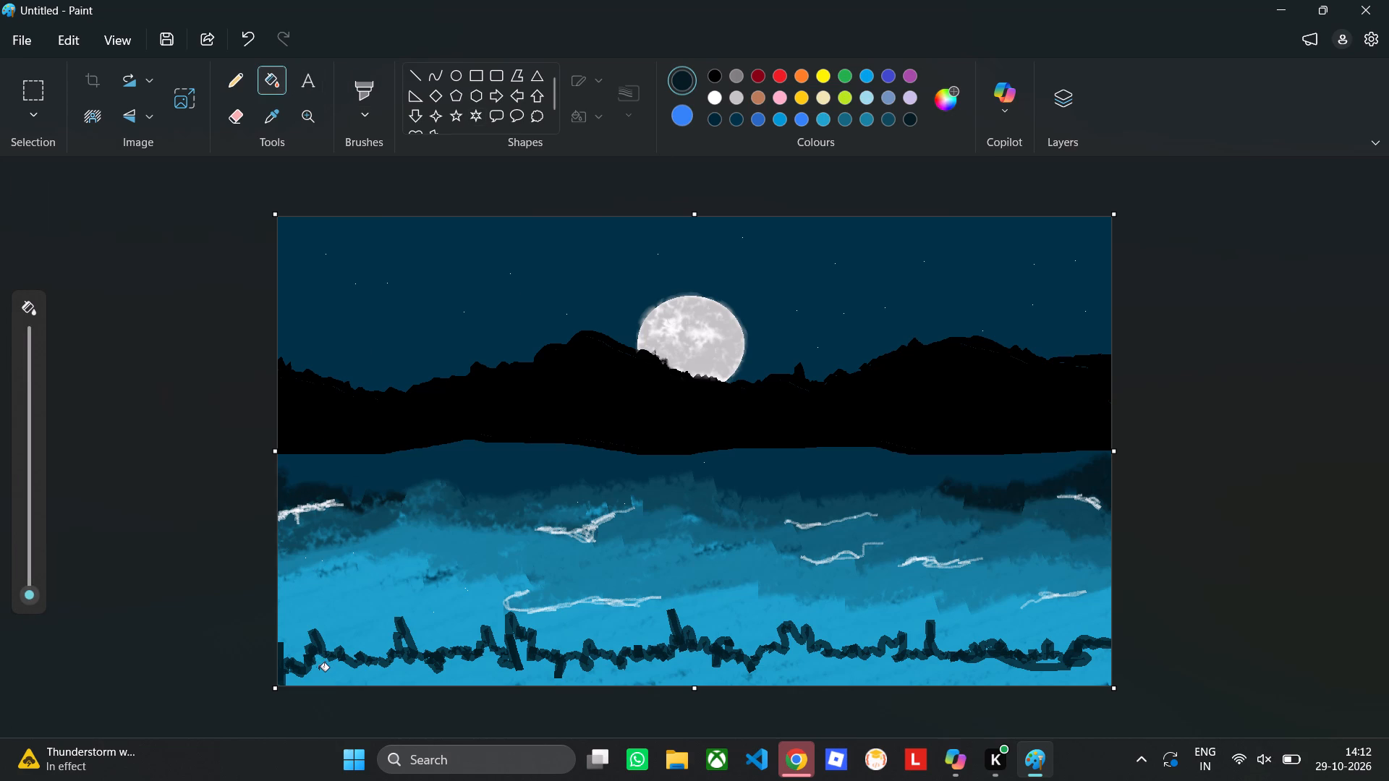
left_click(319, 670)
left_click(320, 672)
left_click(320, 672)
left_click(804, 660)
left_click(804, 660)
triple_click(409, 675)
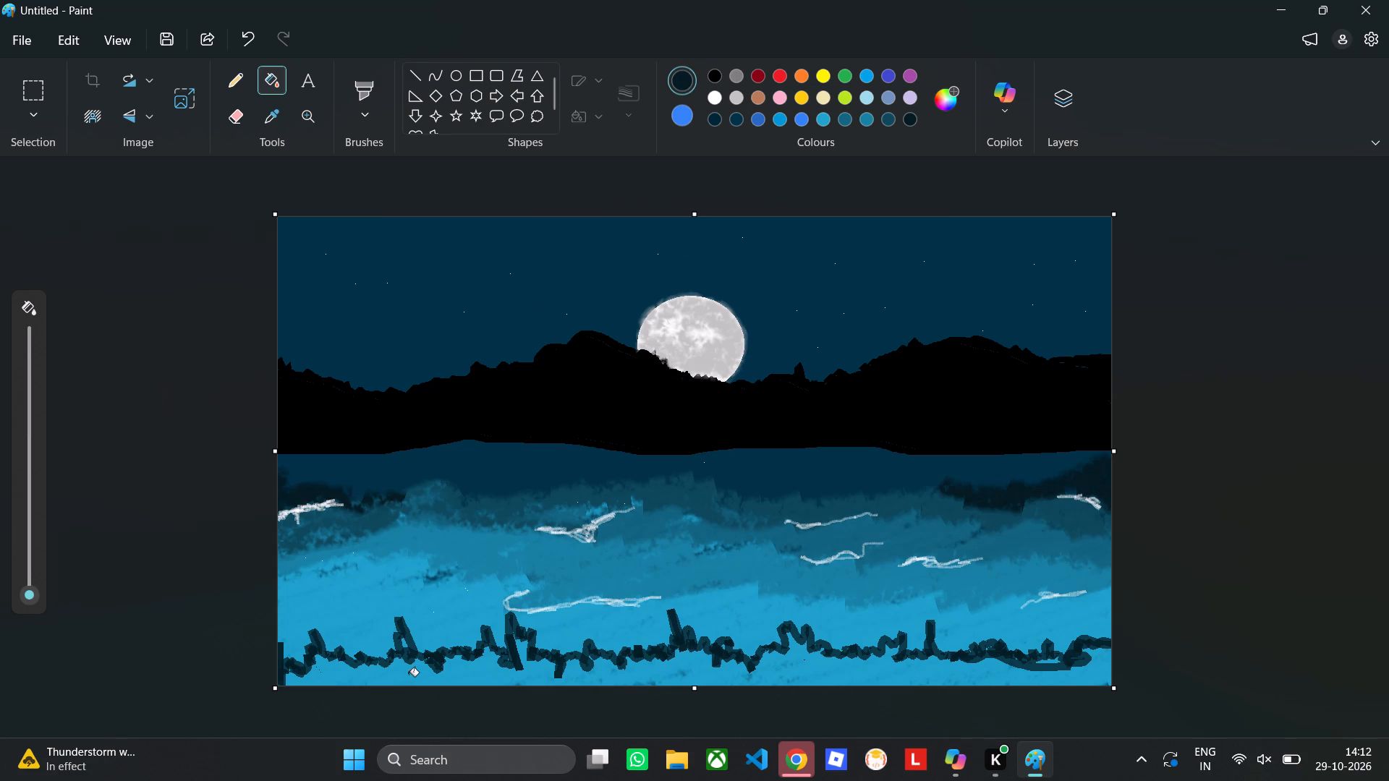
double_click(409, 675)
left_click(409, 675)
left_click(230, 72)
left_click(264, 76)
triple_click(480, 668)
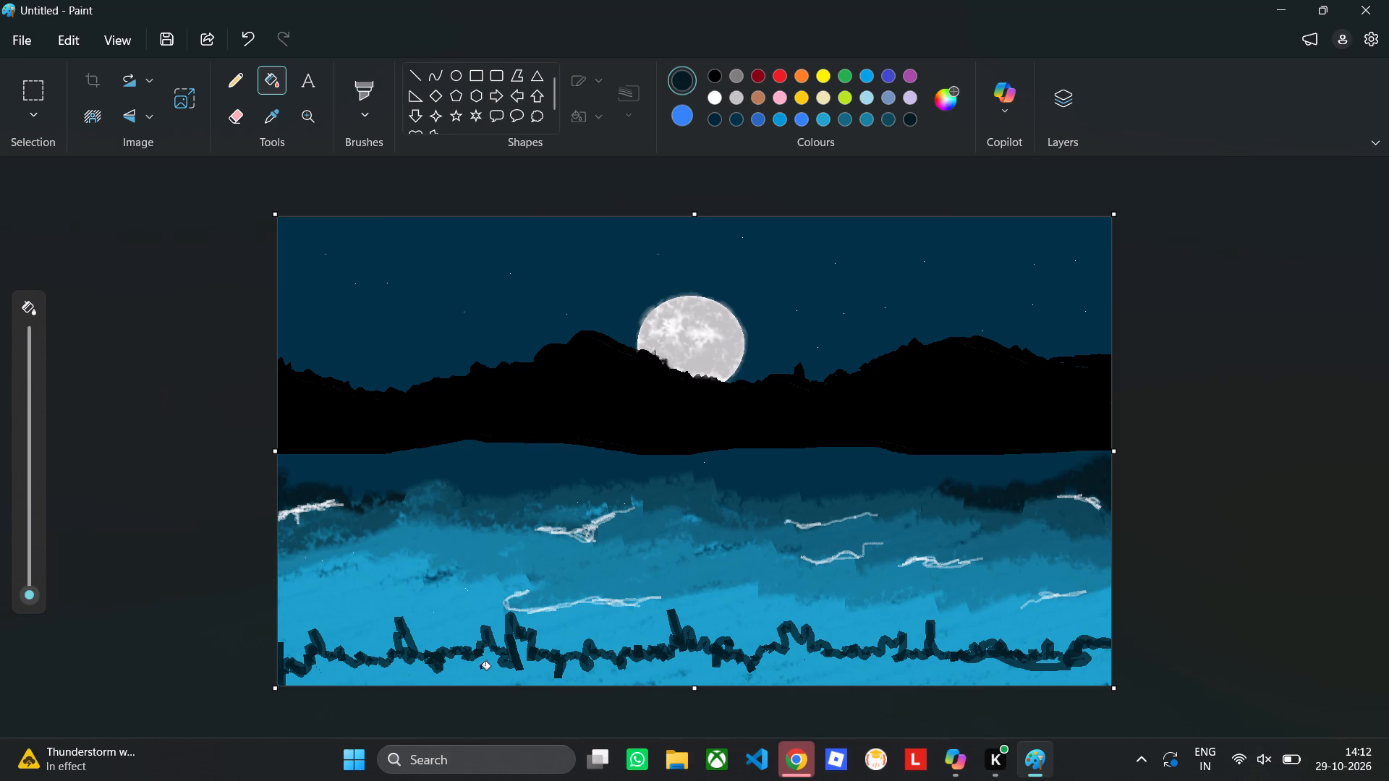
double_click(480, 668)
Try to flood-fill the strip below the left half of the jagged foreground outline with black.
left_click(713, 68)
left_click(267, 82)
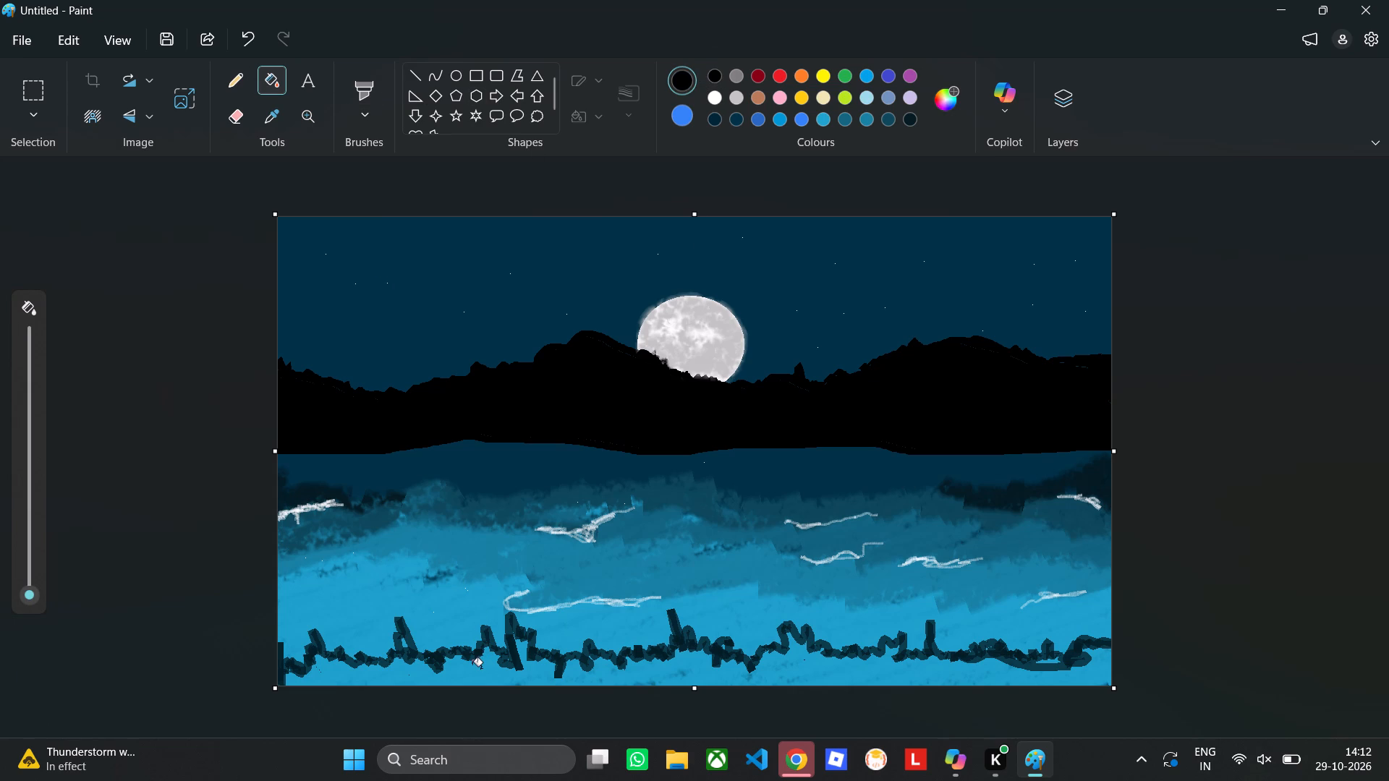
left_click(472, 665)
left_click(465, 667)
left_click(364, 116)
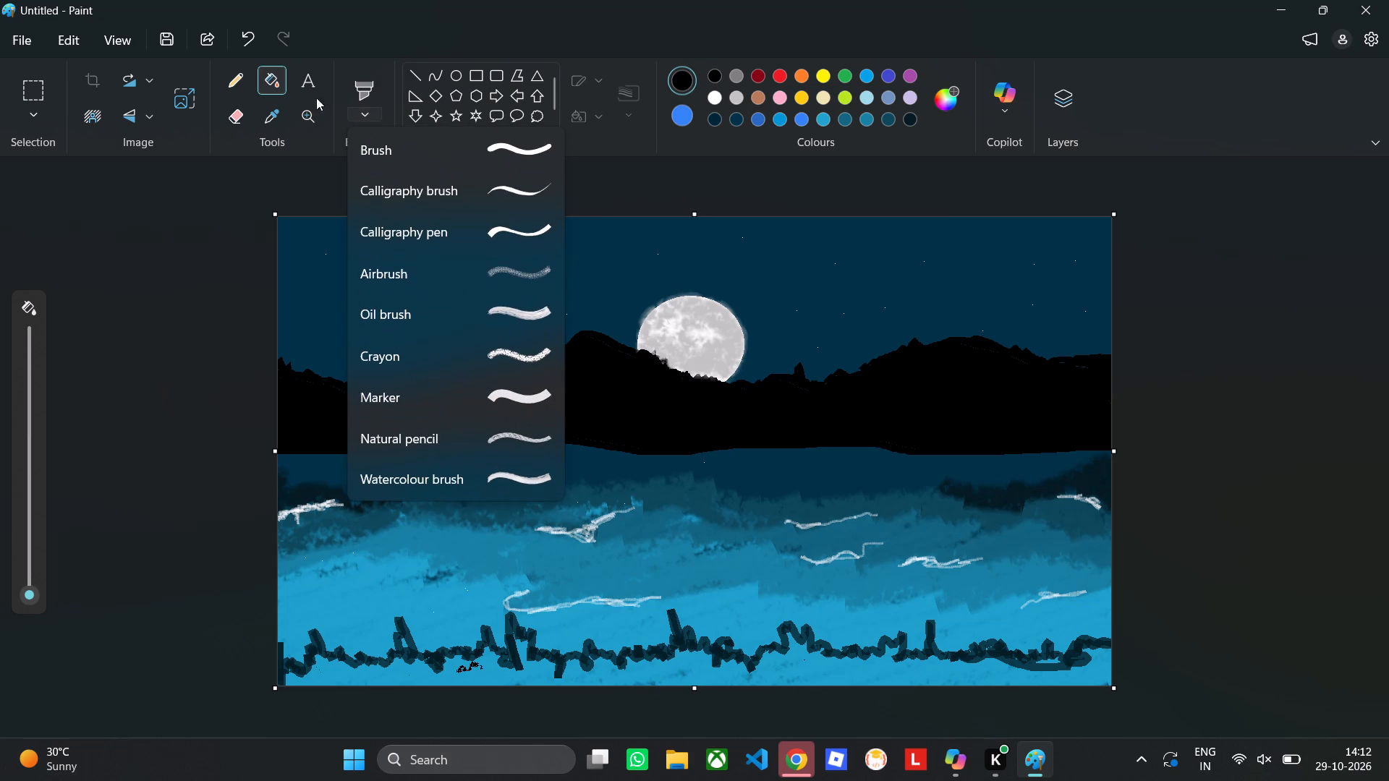
left_click(239, 110)
left_click(265, 82)
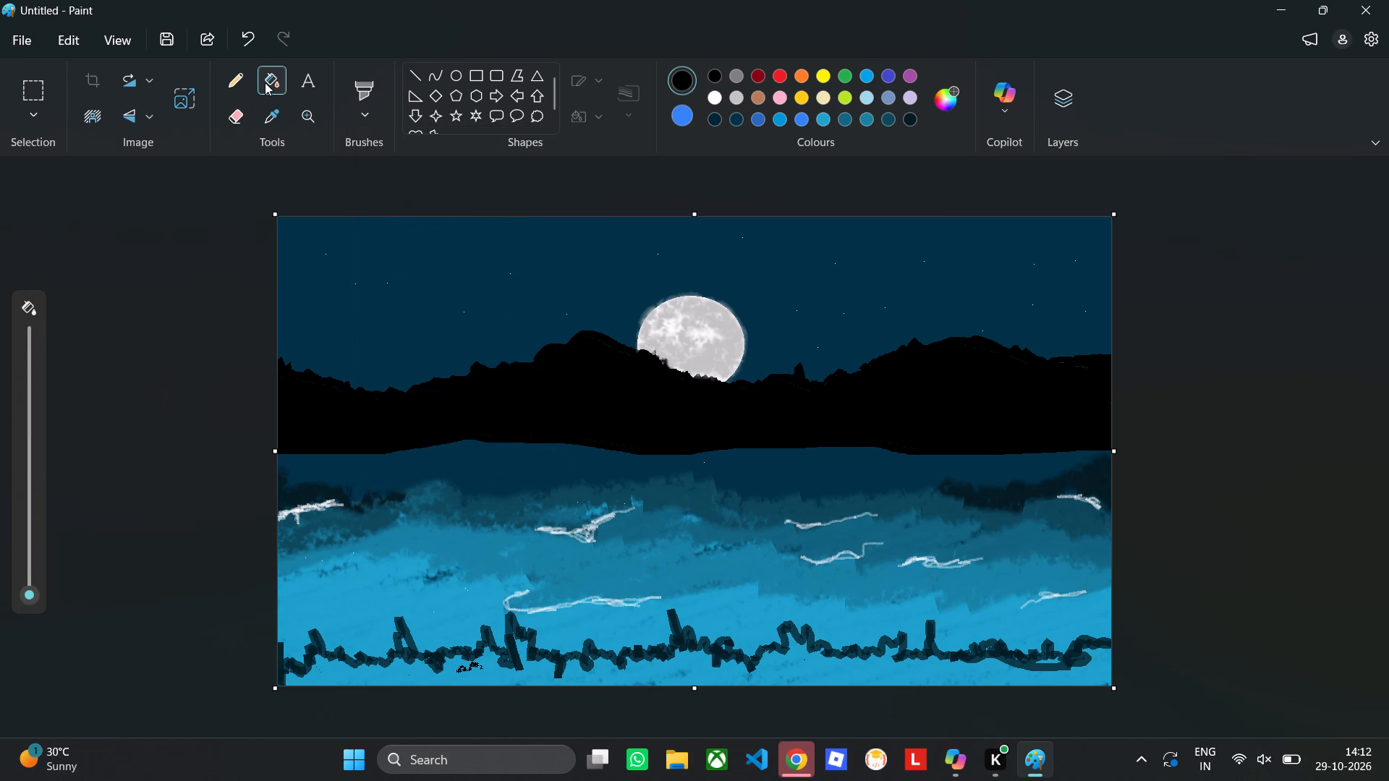
left_click(417, 678)
left_click(417, 678)
left_click(417, 678)
triple_click(483, 678)
Sample the light blue of the water below the jagged outline as the drawing colour.
left_click(266, 115)
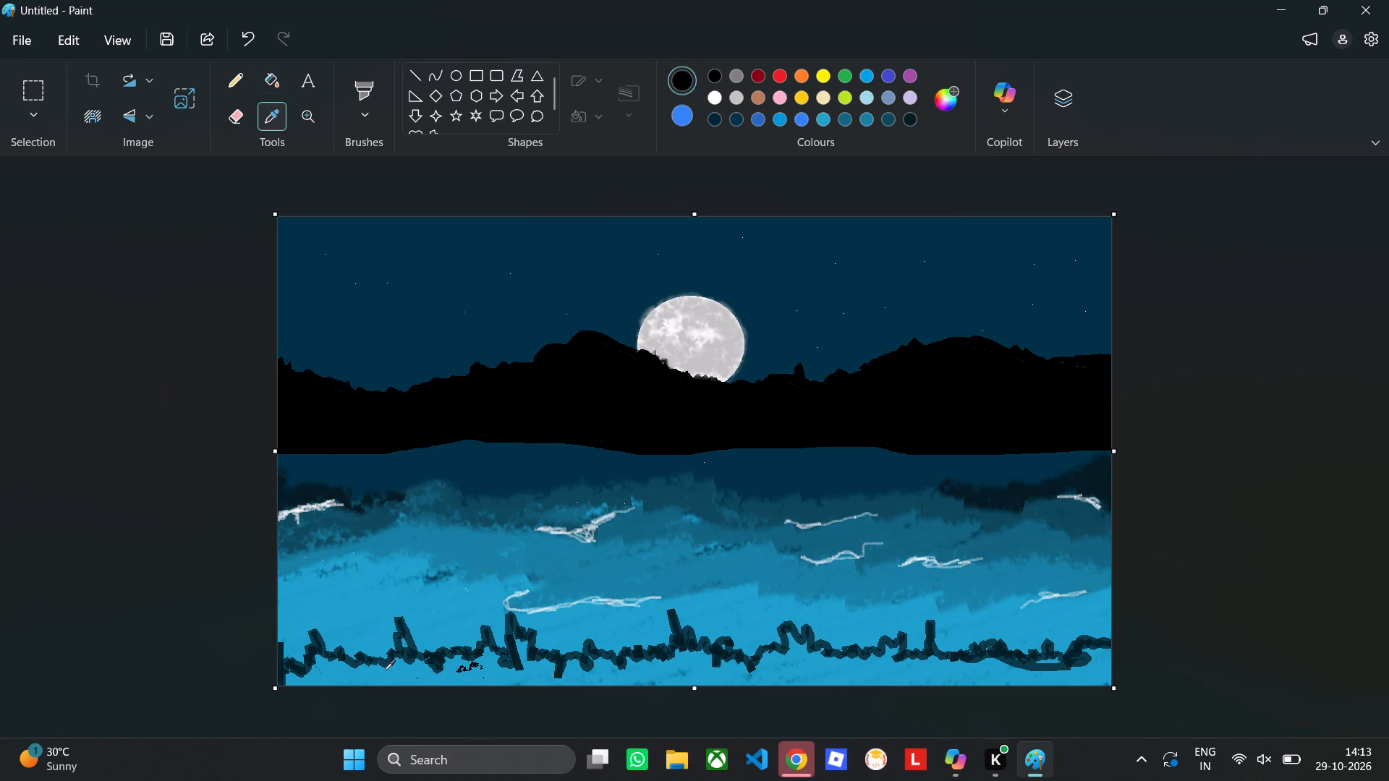
left_click(386, 671)
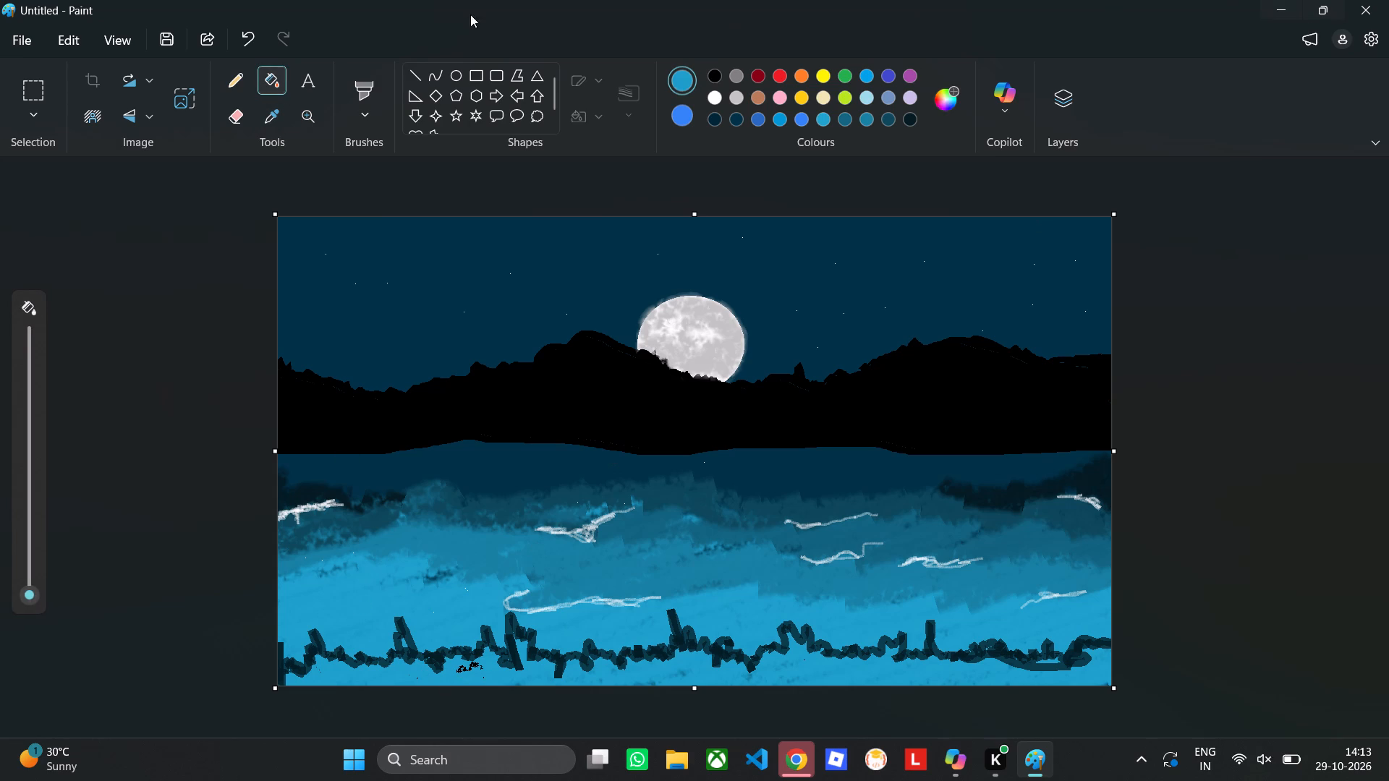
Save the picture to the Desktop as a PNG named moon.
left_click(24, 39)
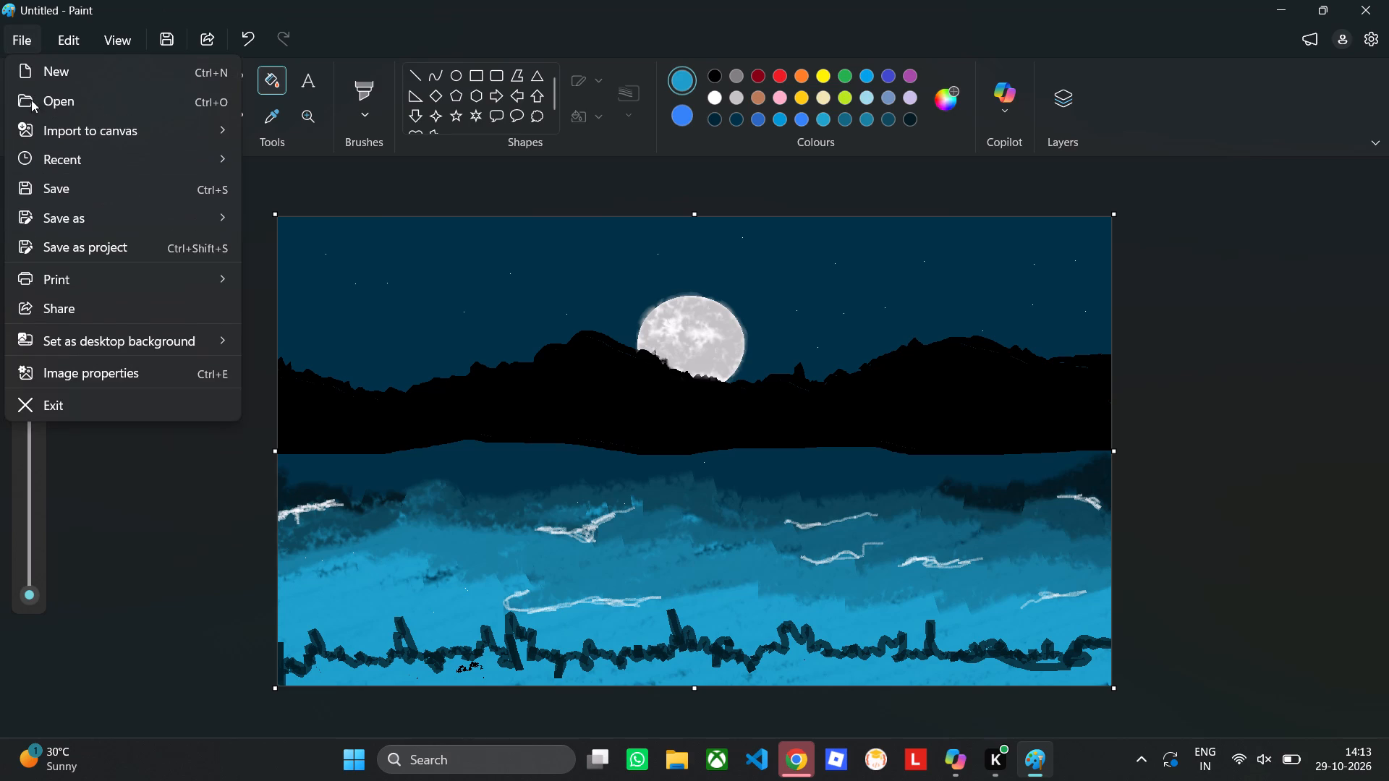
left_click(54, 217)
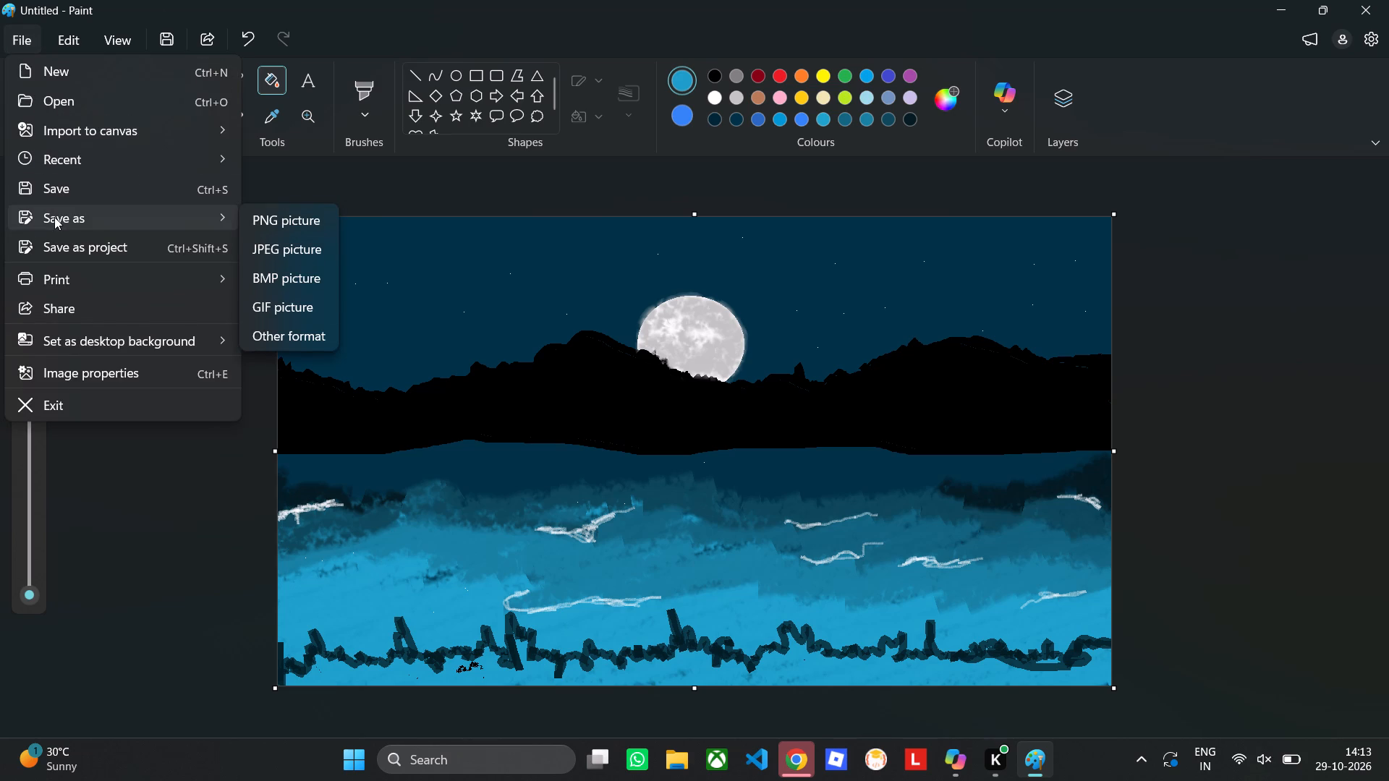
left_click(265, 229)
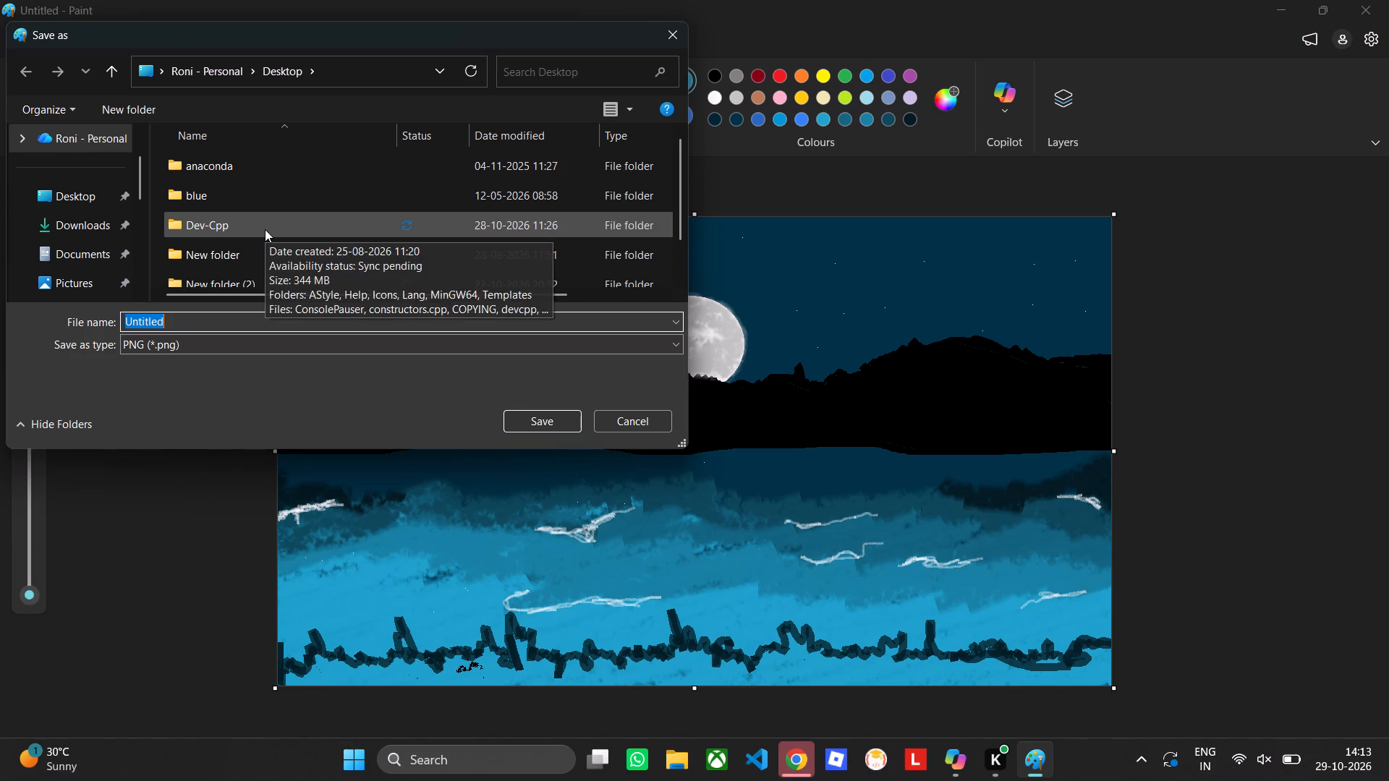
key("BackSpace")
key("BackSpace")
key("BackSpace")
type("moon")
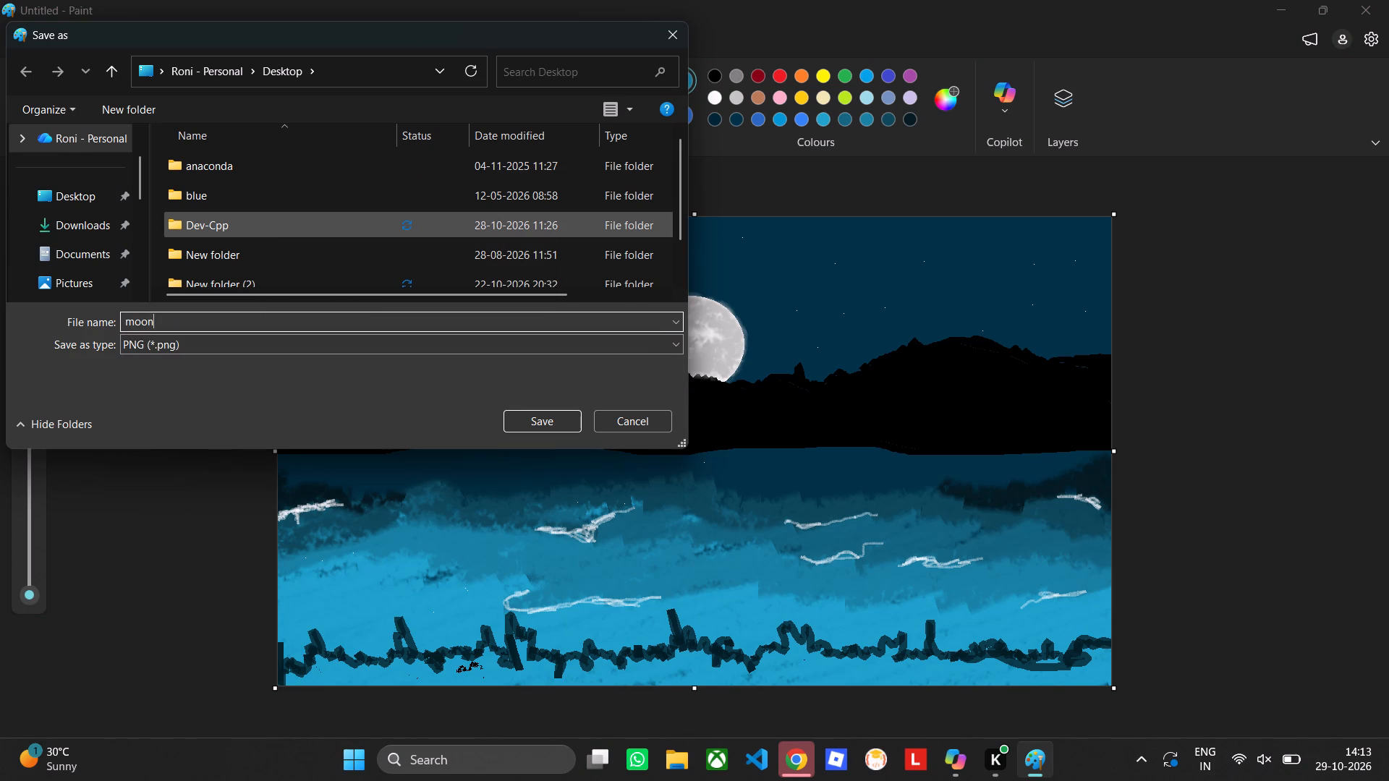
key("Return")
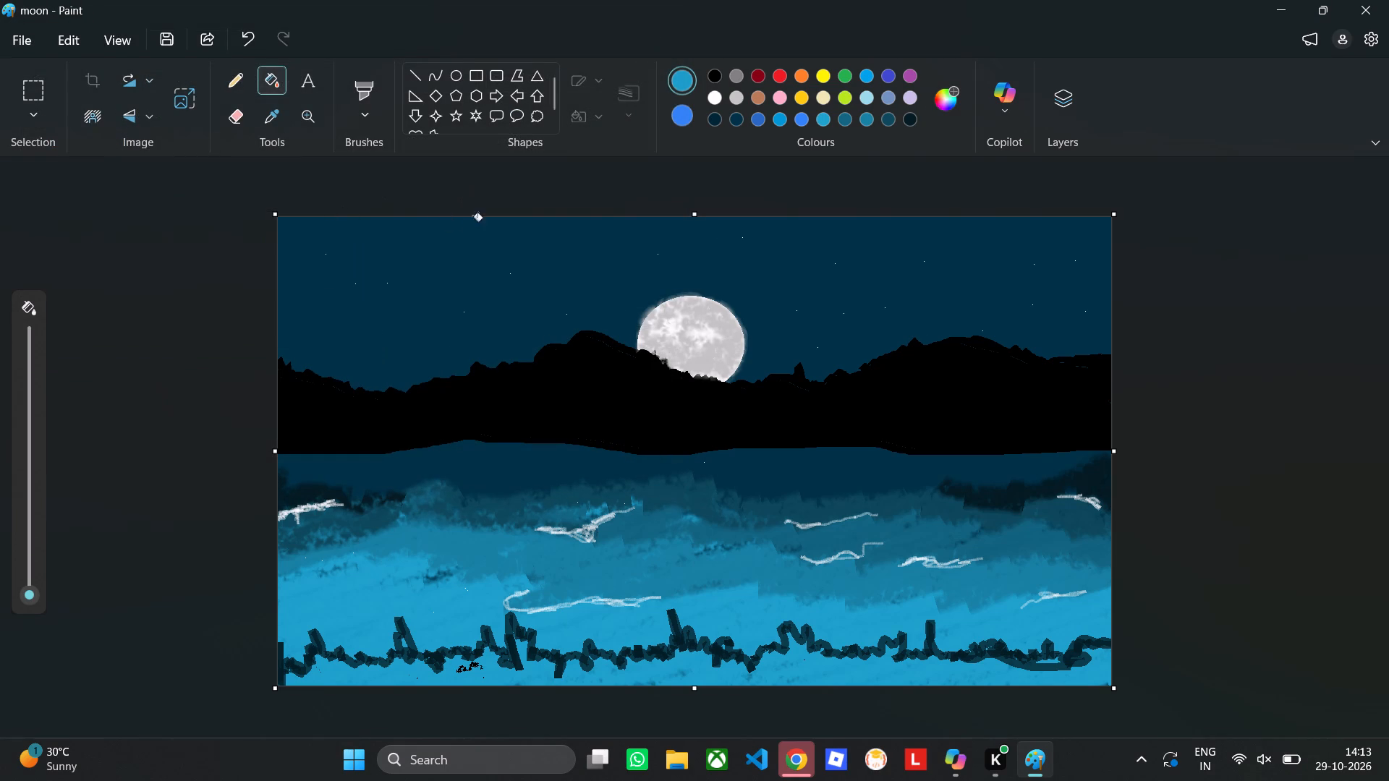
Try filling spots below the jagged outline with the sampled light blue, and set the brush type to Calligraphy pen.
triple_click(485, 662)
left_click(368, 103)
left_click(367, 110)
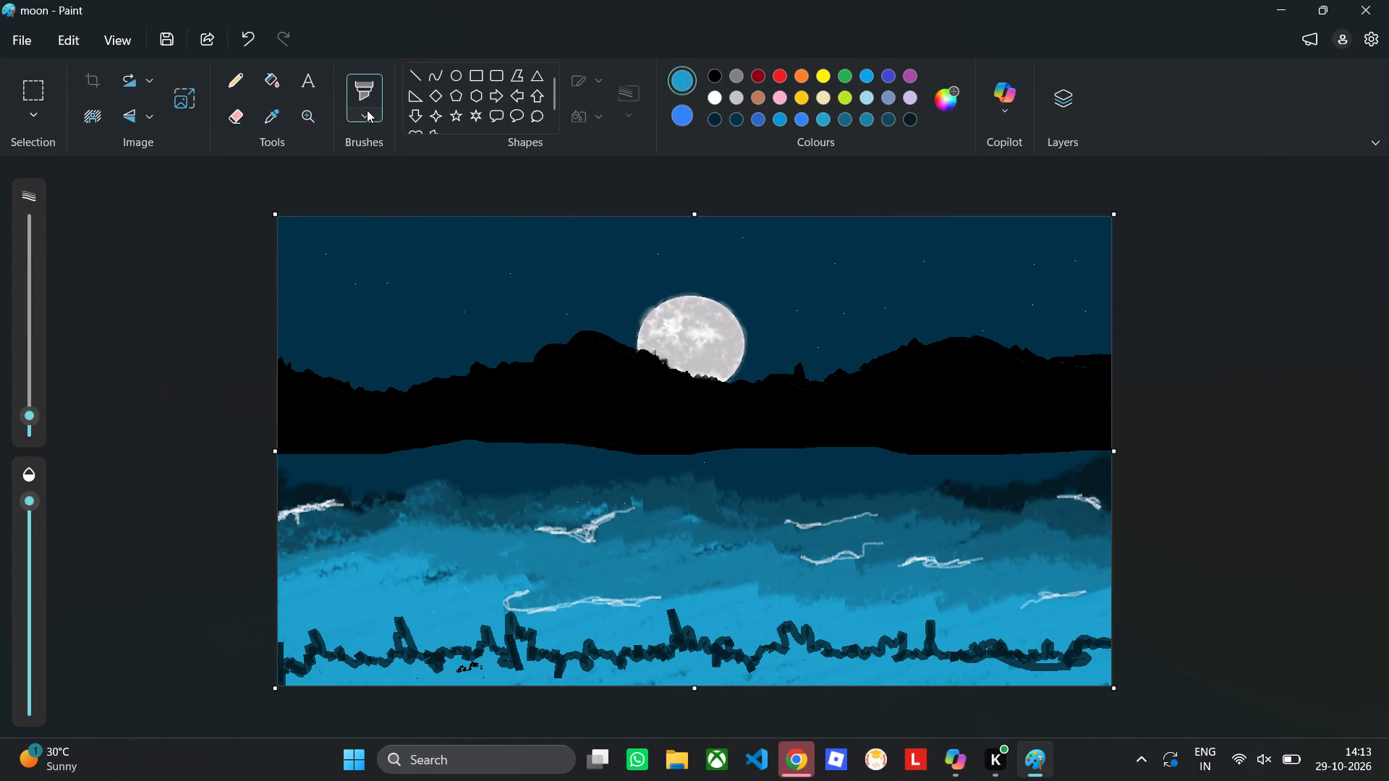
left_click(450, 223)
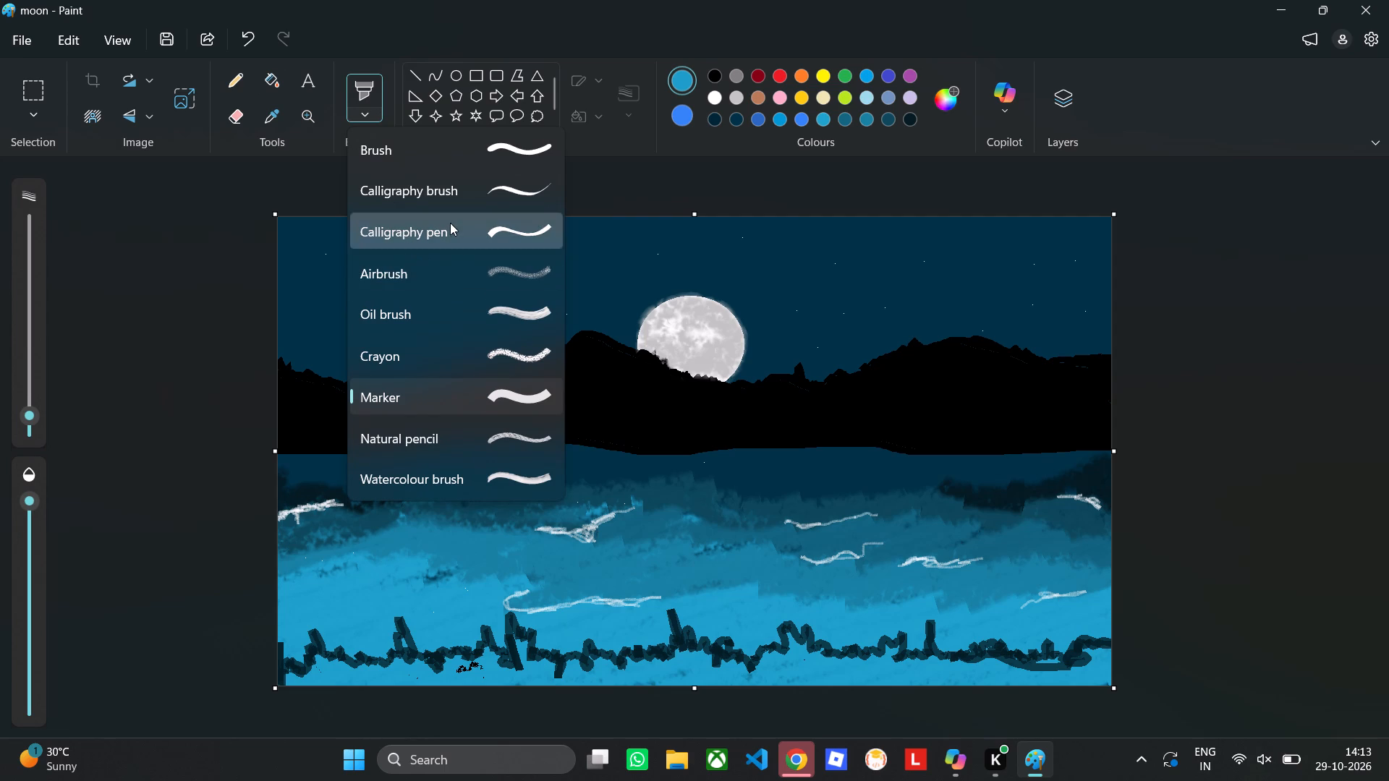
left_click(275, 78)
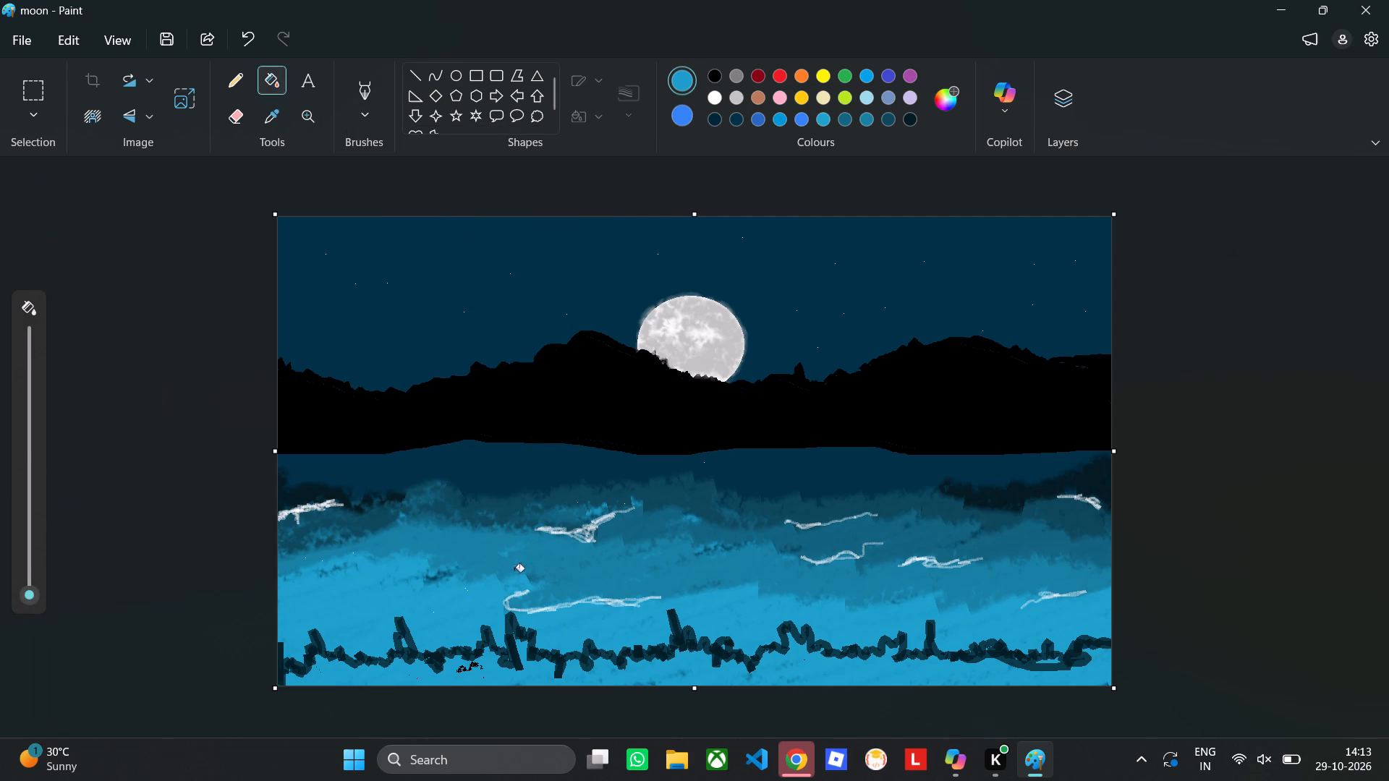
left_click(581, 673)
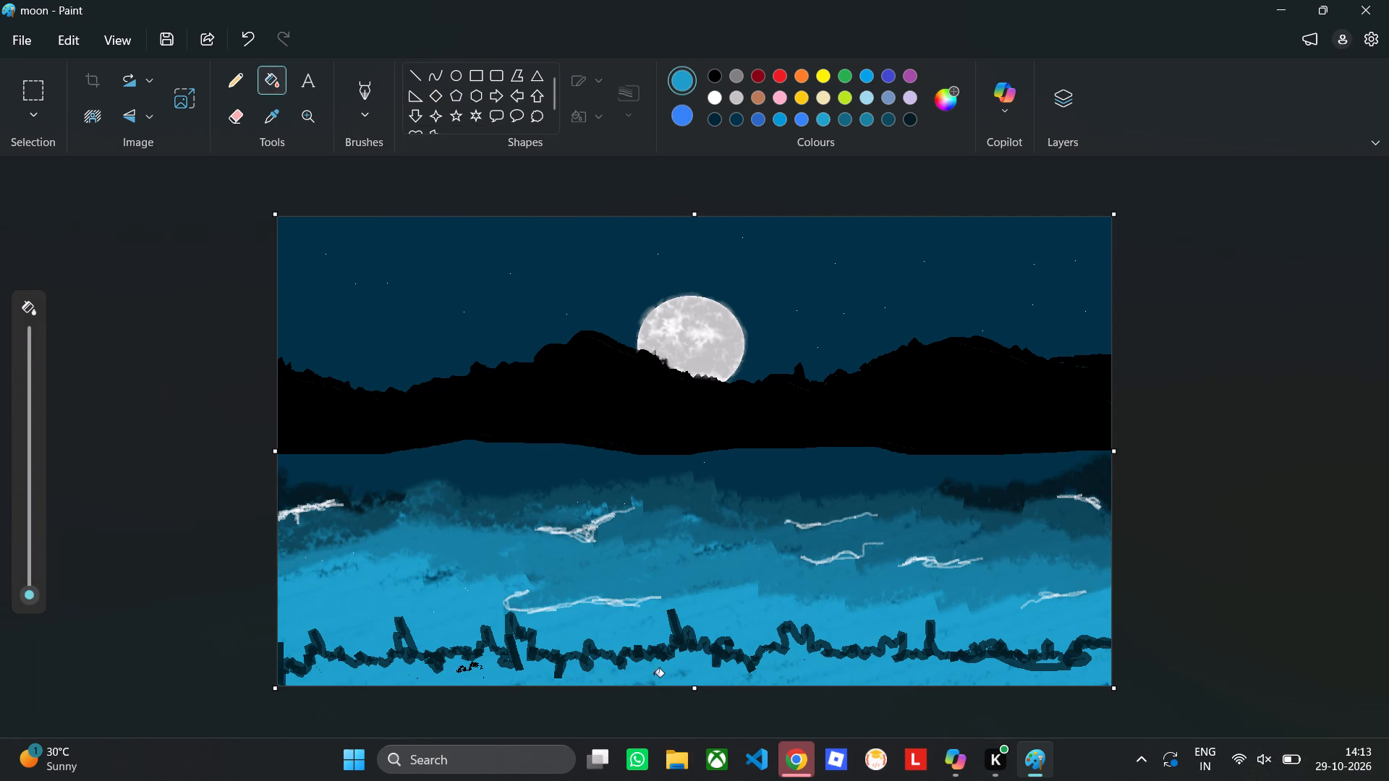
left_click(657, 677)
left_click_drag(662, 675, 688, 676)
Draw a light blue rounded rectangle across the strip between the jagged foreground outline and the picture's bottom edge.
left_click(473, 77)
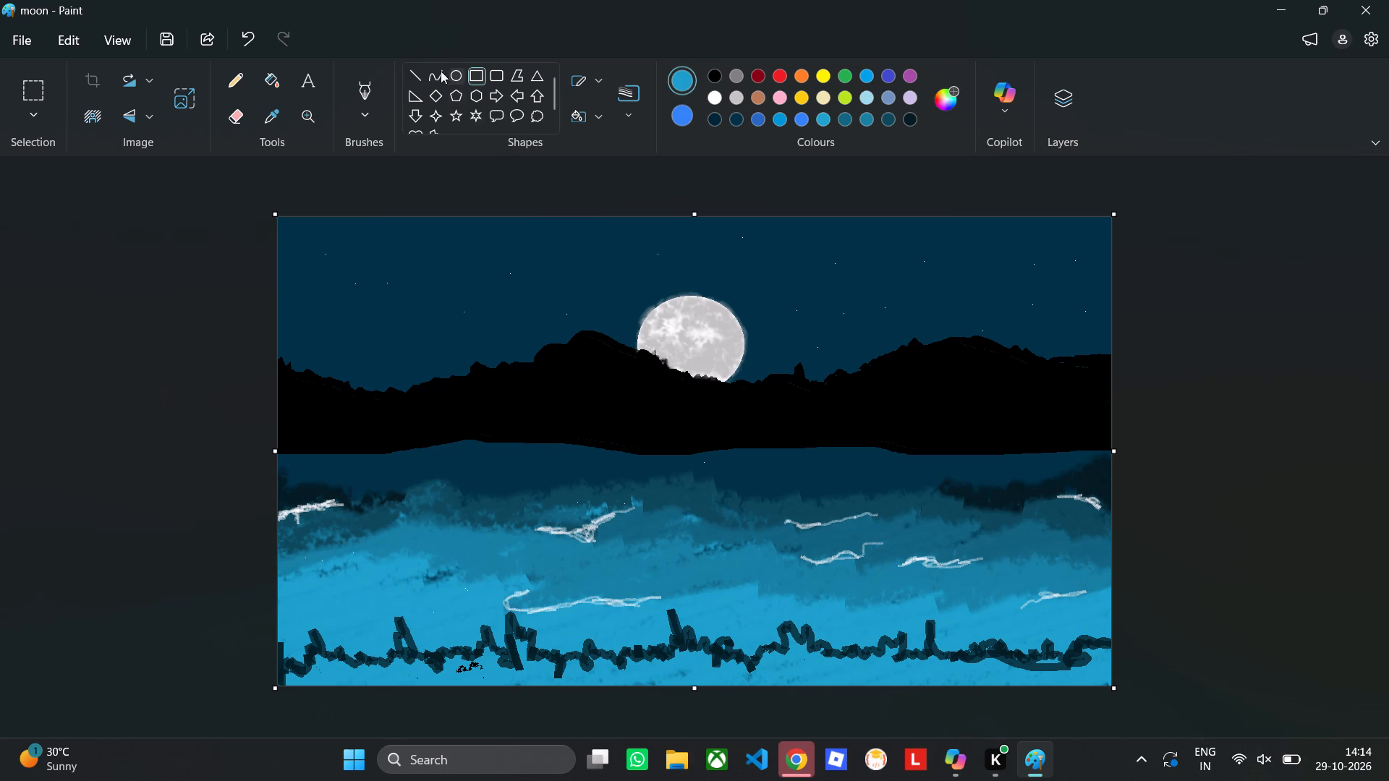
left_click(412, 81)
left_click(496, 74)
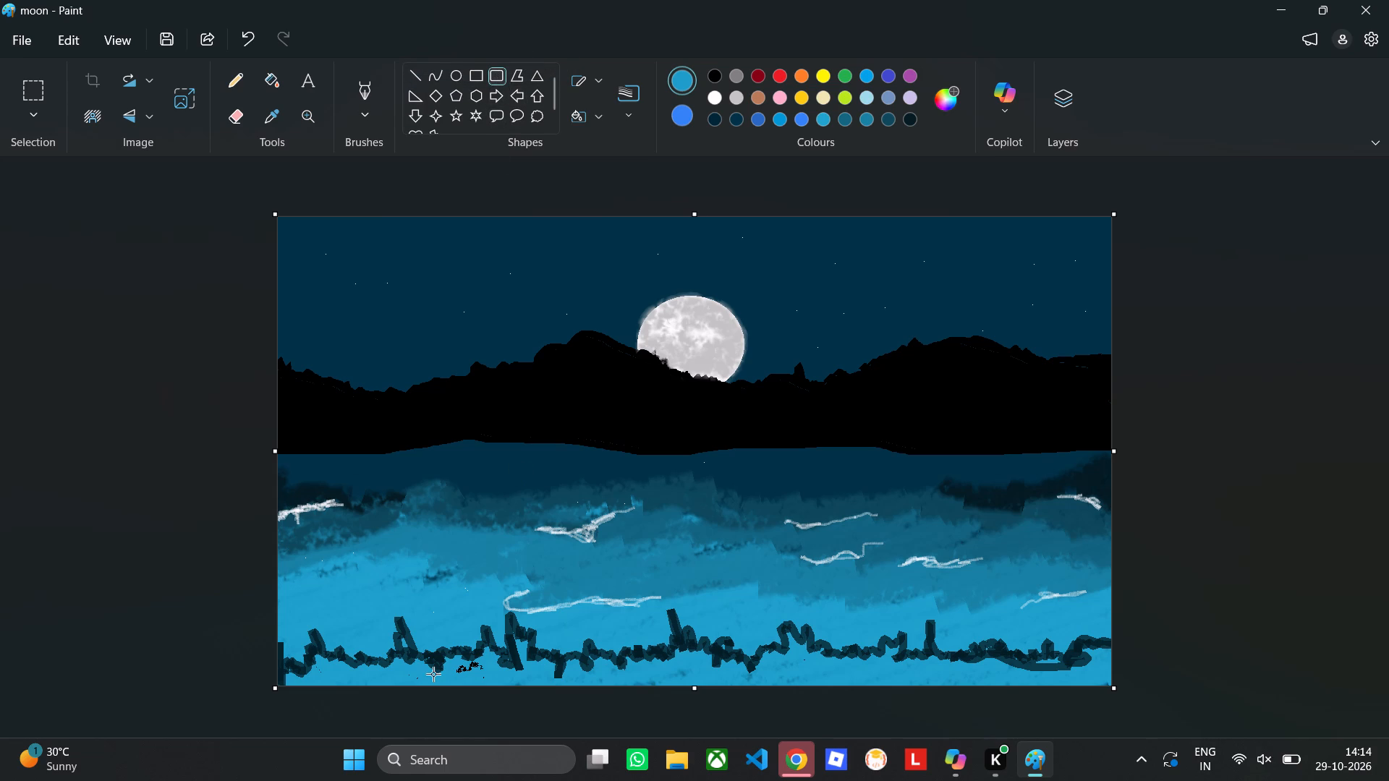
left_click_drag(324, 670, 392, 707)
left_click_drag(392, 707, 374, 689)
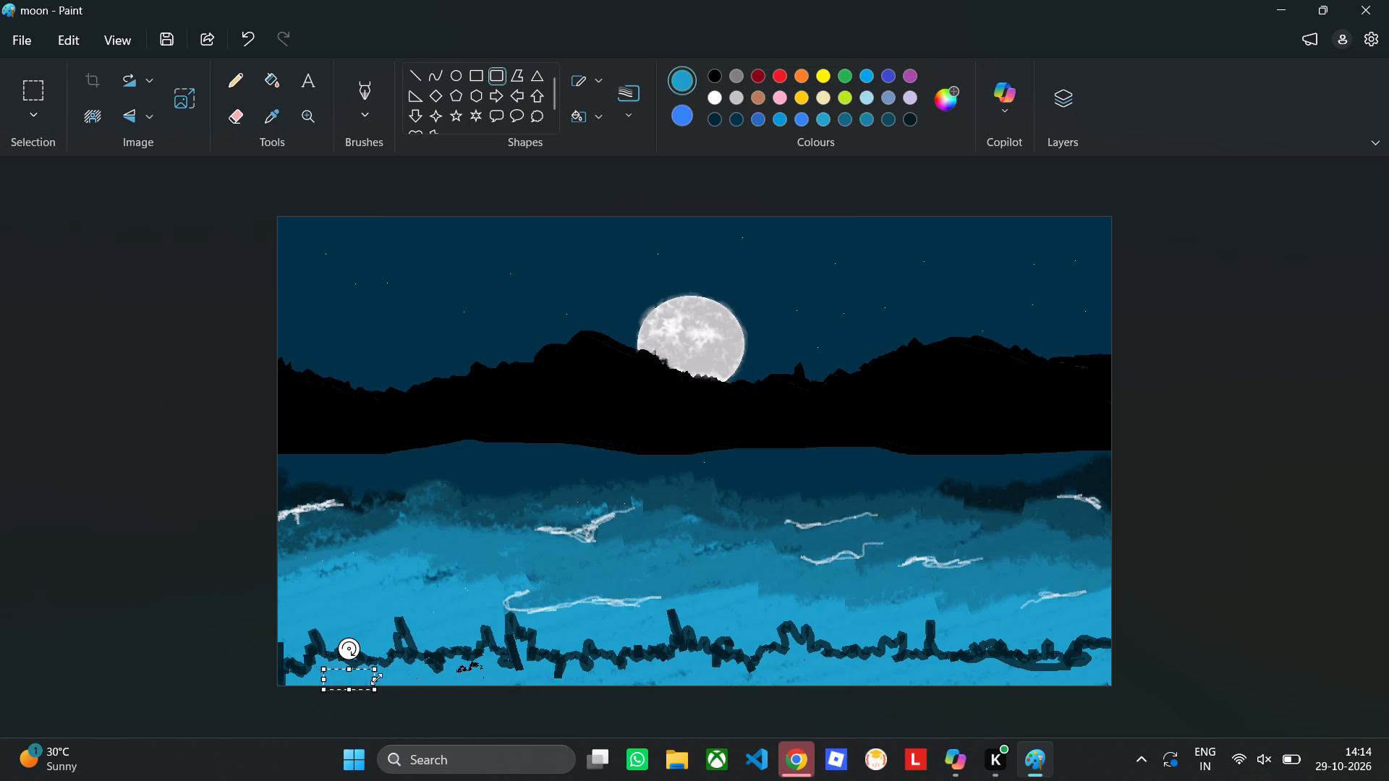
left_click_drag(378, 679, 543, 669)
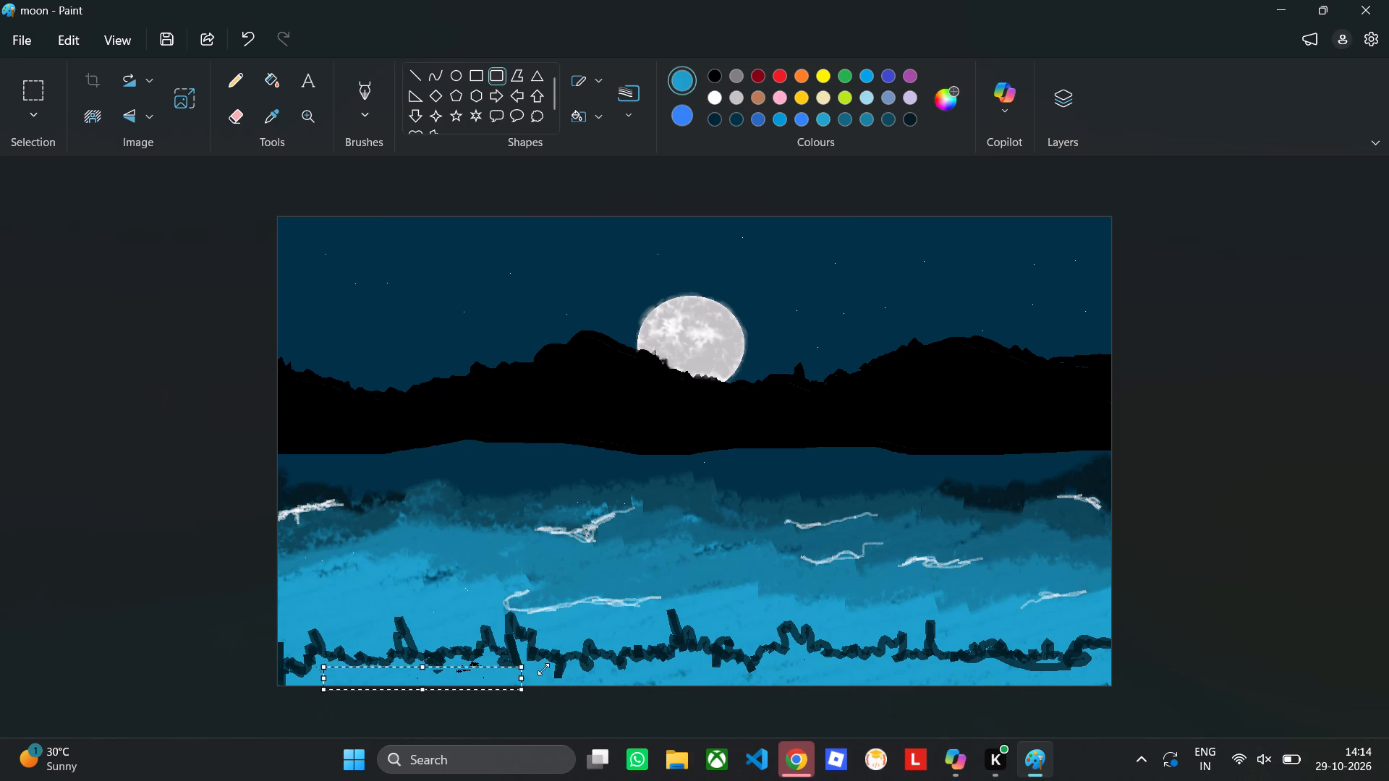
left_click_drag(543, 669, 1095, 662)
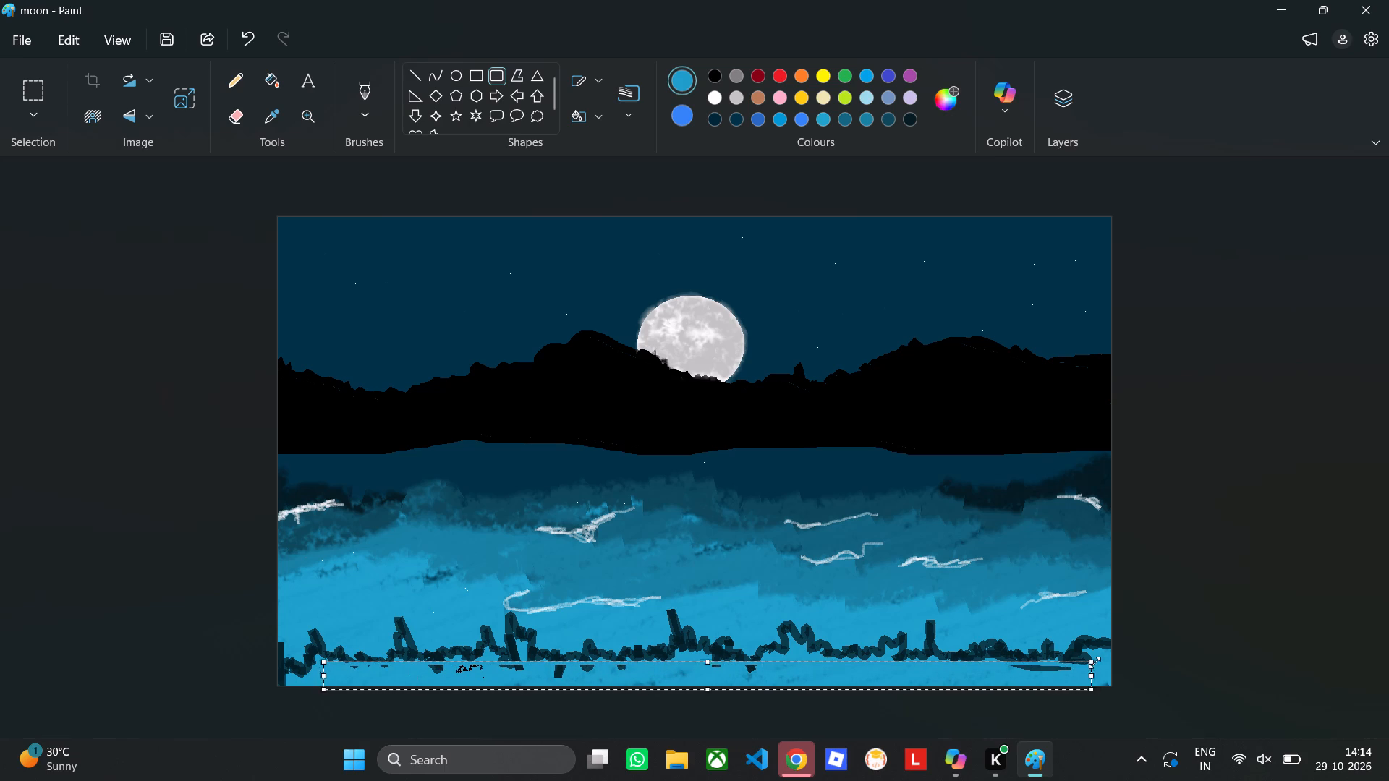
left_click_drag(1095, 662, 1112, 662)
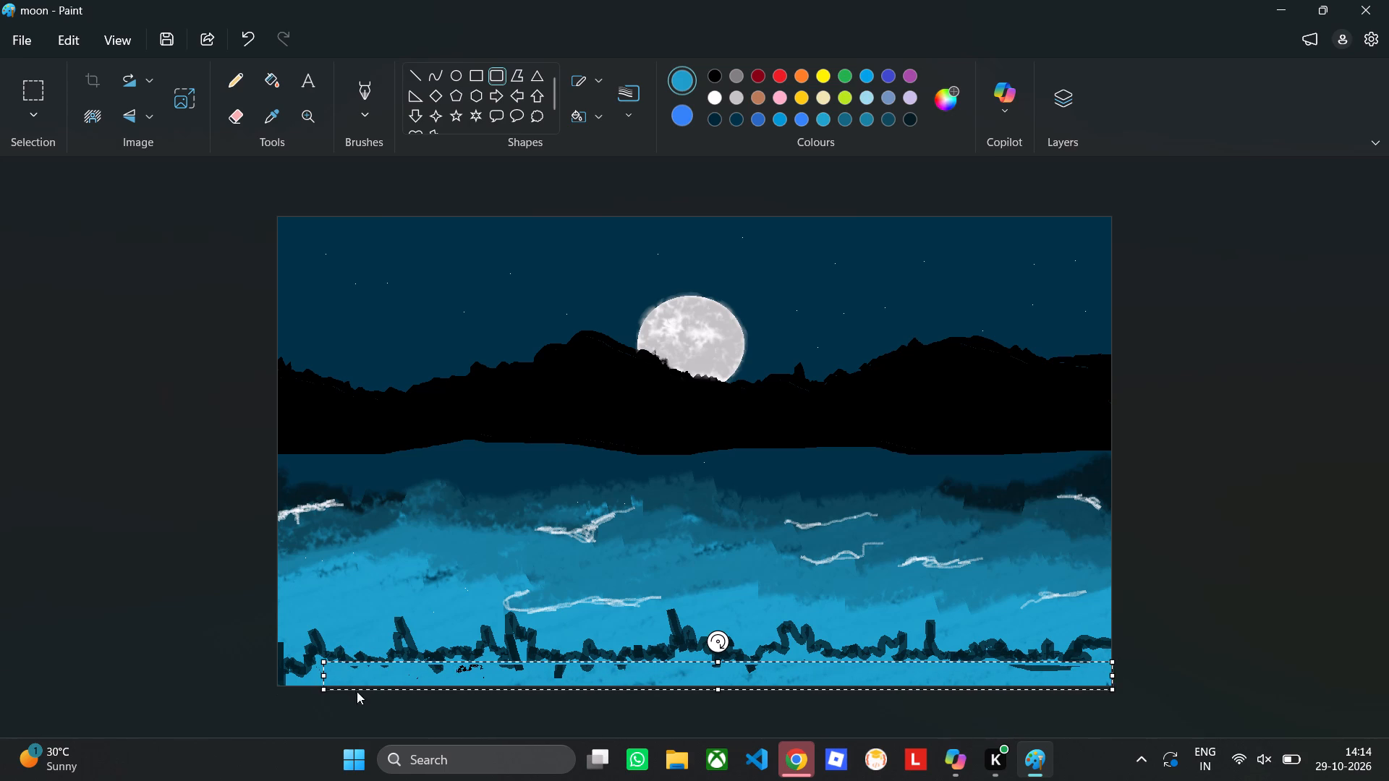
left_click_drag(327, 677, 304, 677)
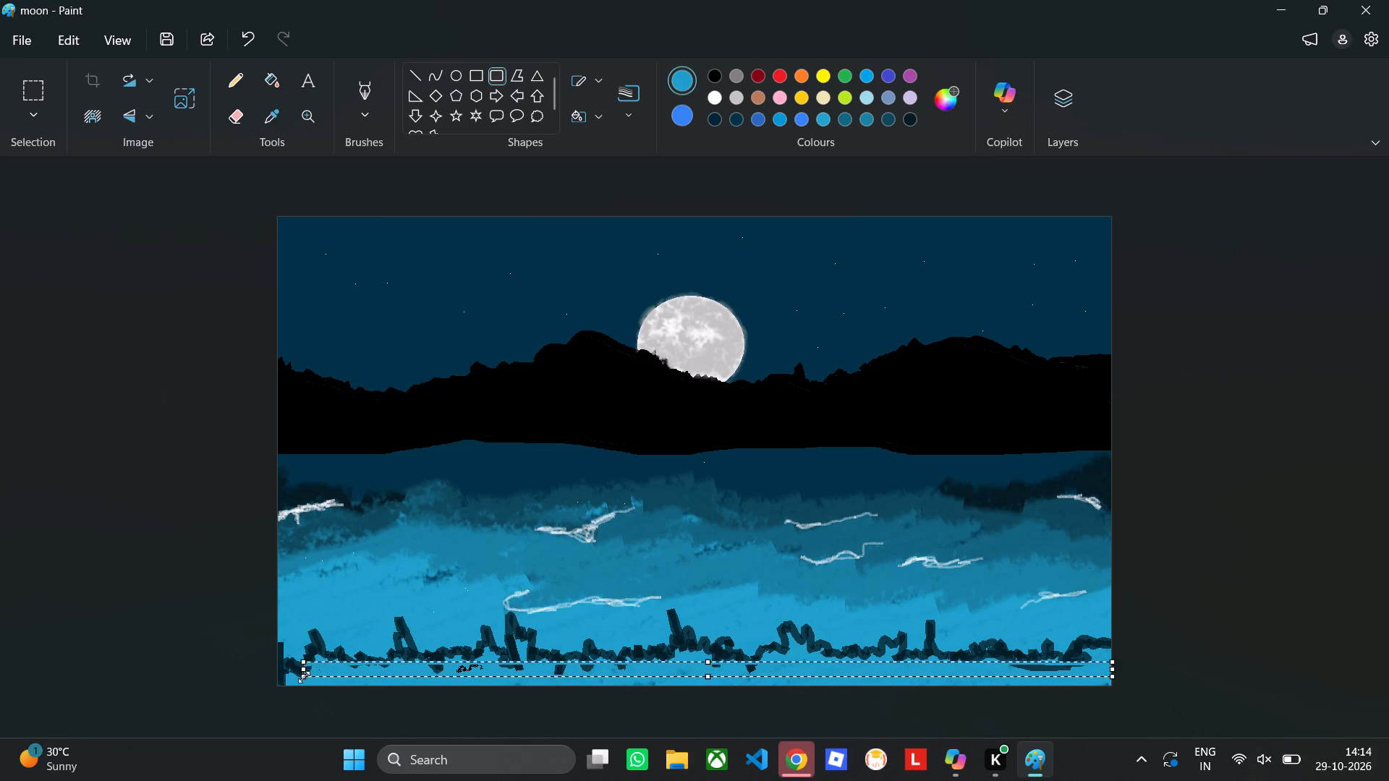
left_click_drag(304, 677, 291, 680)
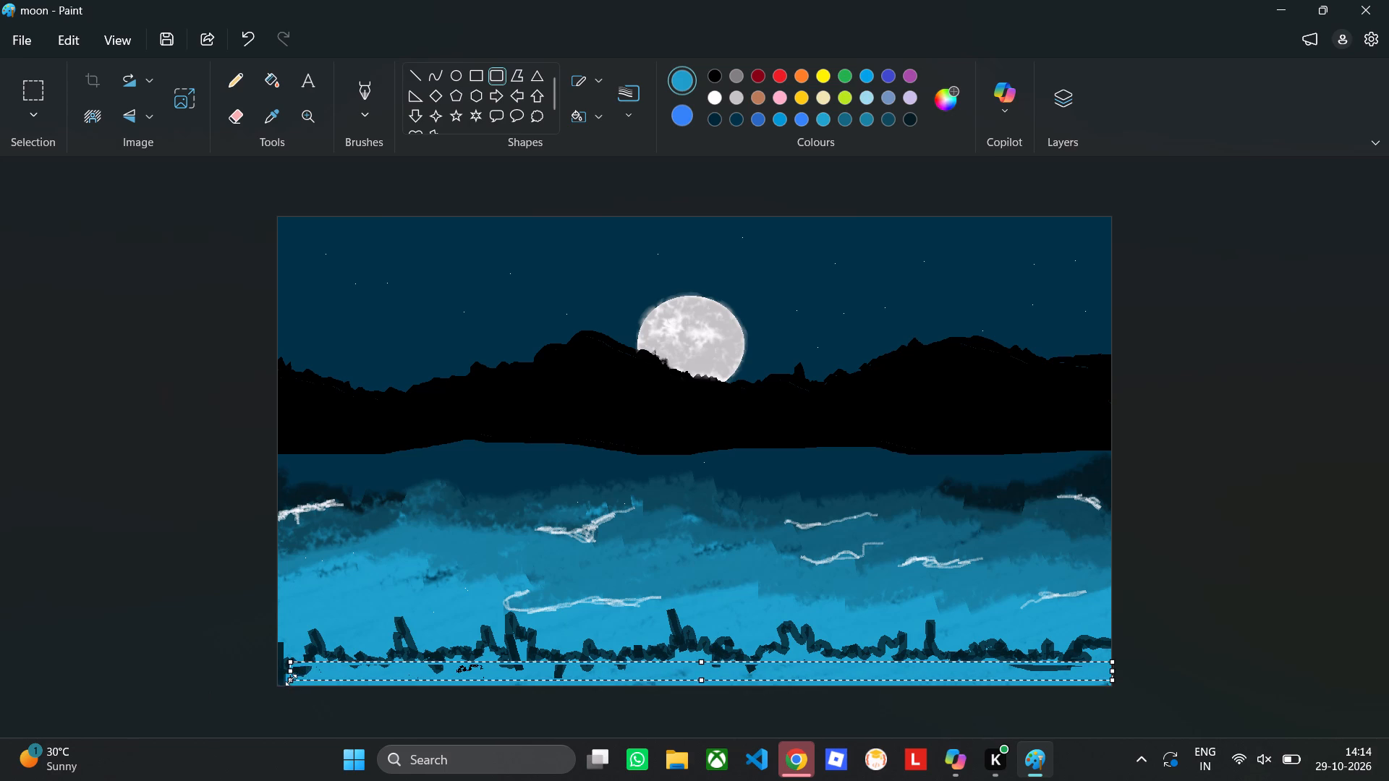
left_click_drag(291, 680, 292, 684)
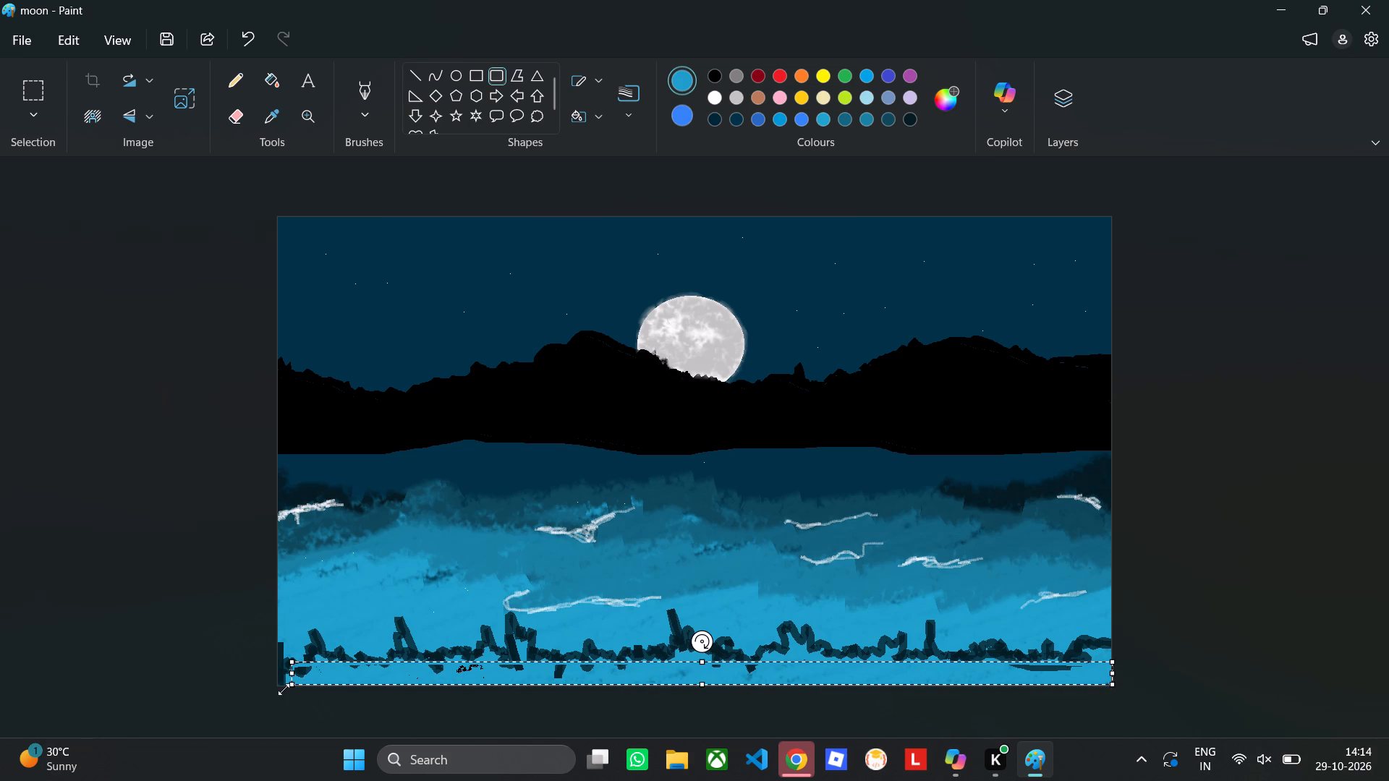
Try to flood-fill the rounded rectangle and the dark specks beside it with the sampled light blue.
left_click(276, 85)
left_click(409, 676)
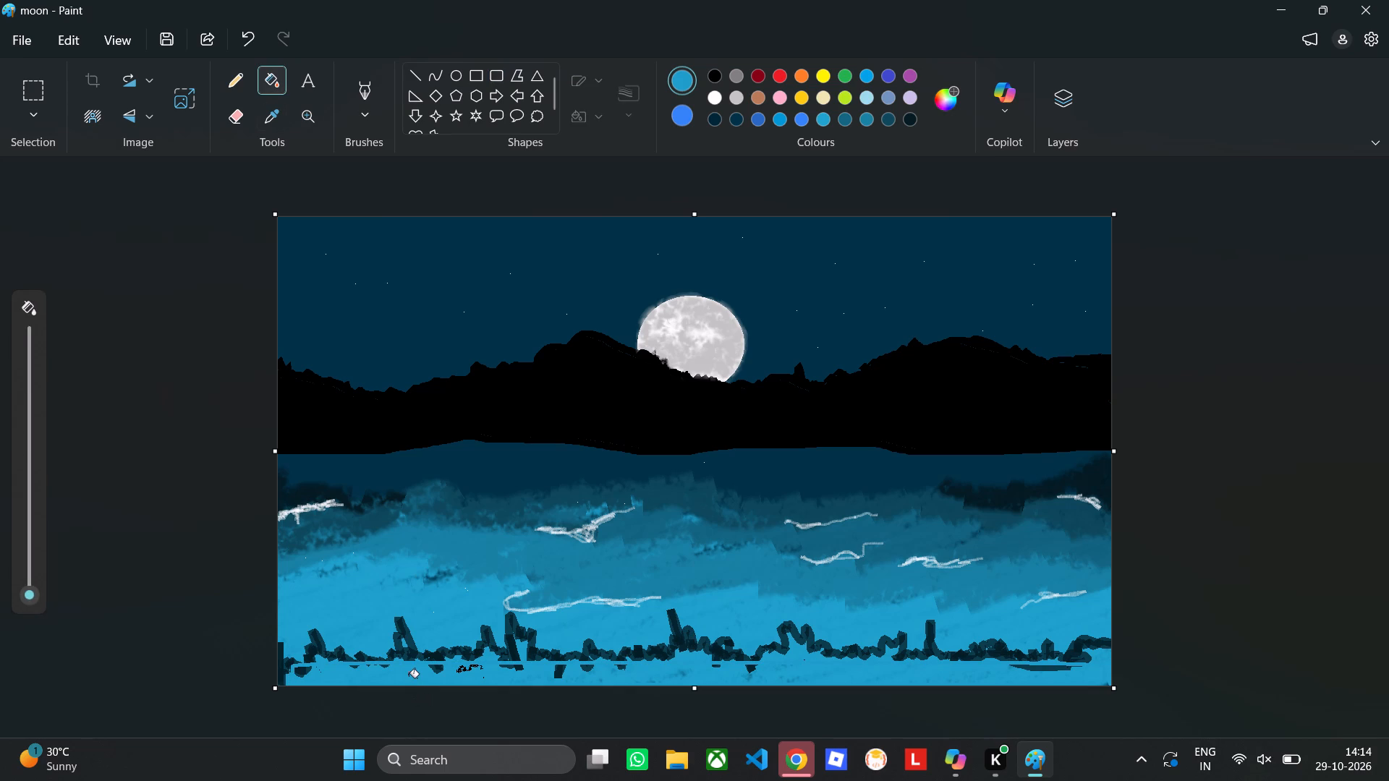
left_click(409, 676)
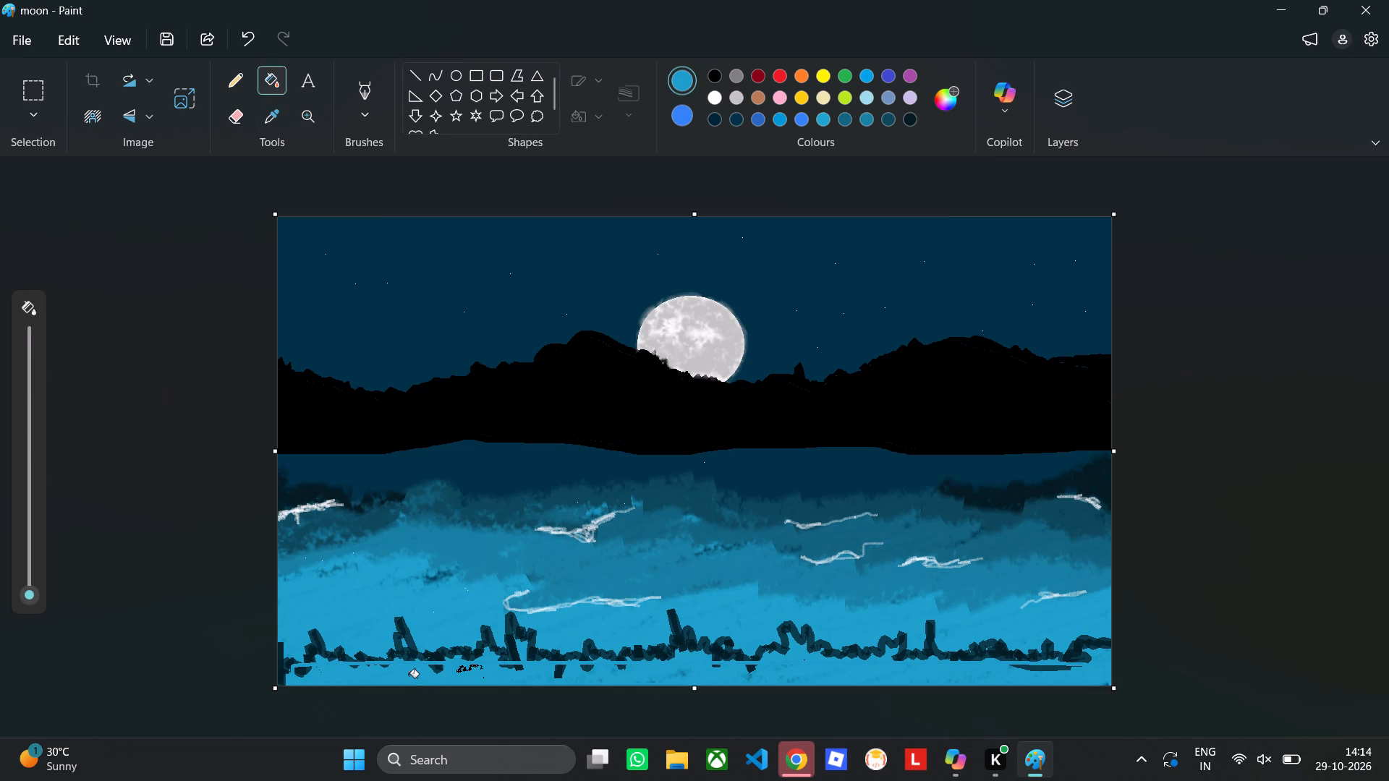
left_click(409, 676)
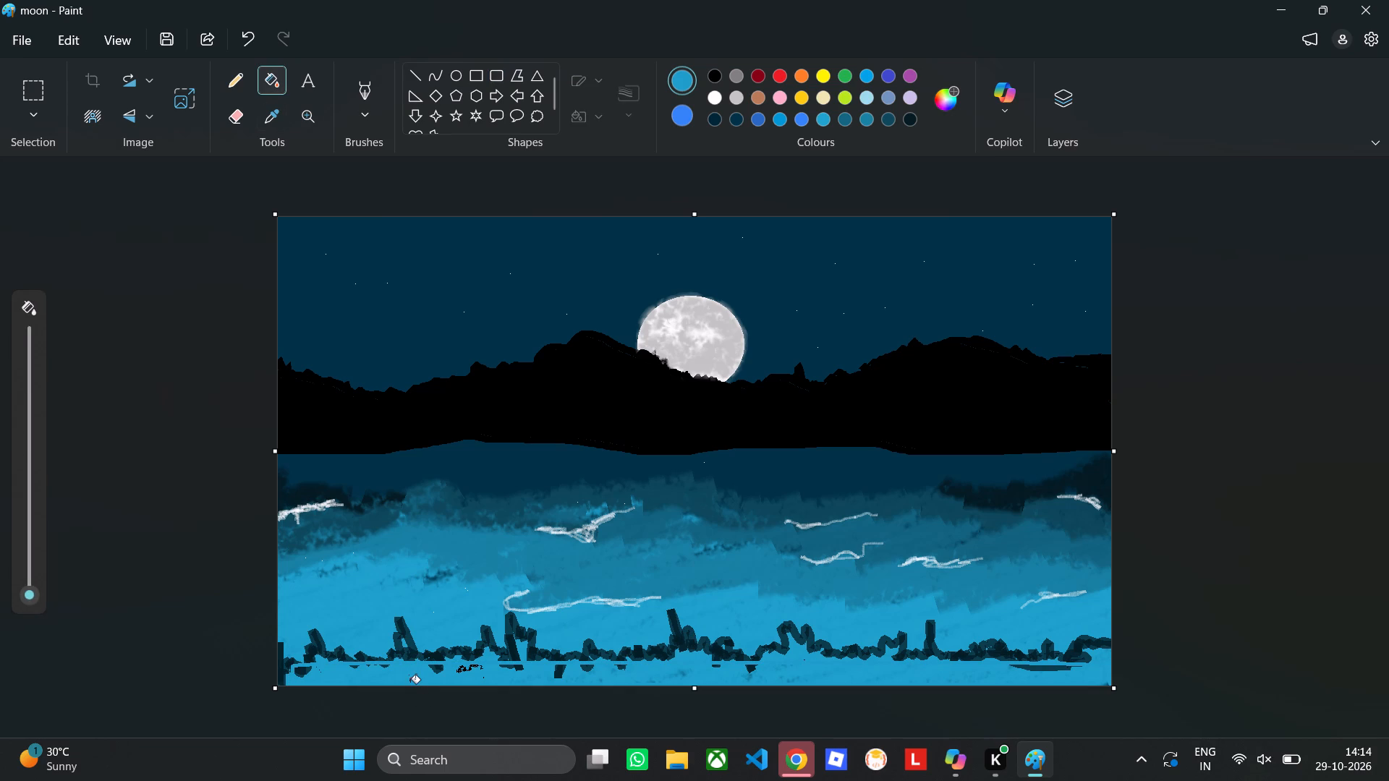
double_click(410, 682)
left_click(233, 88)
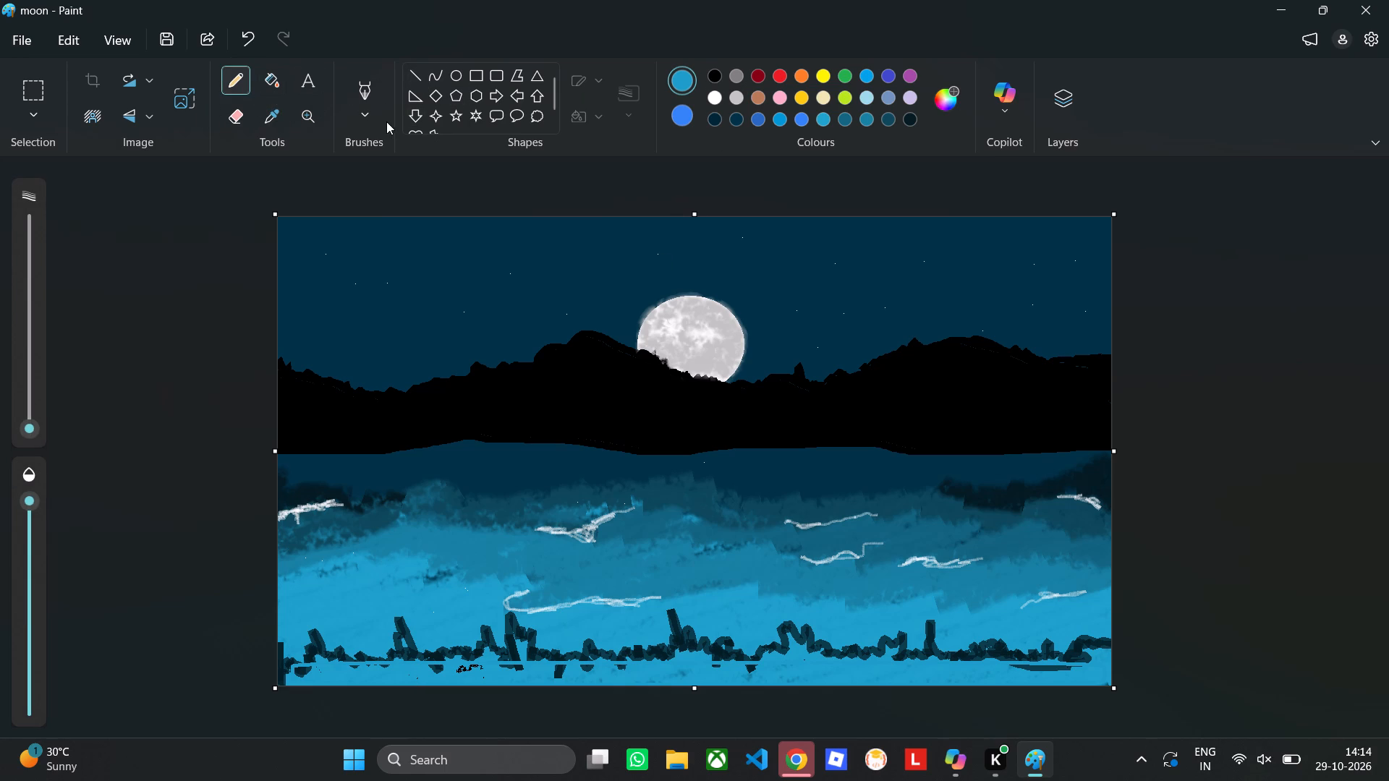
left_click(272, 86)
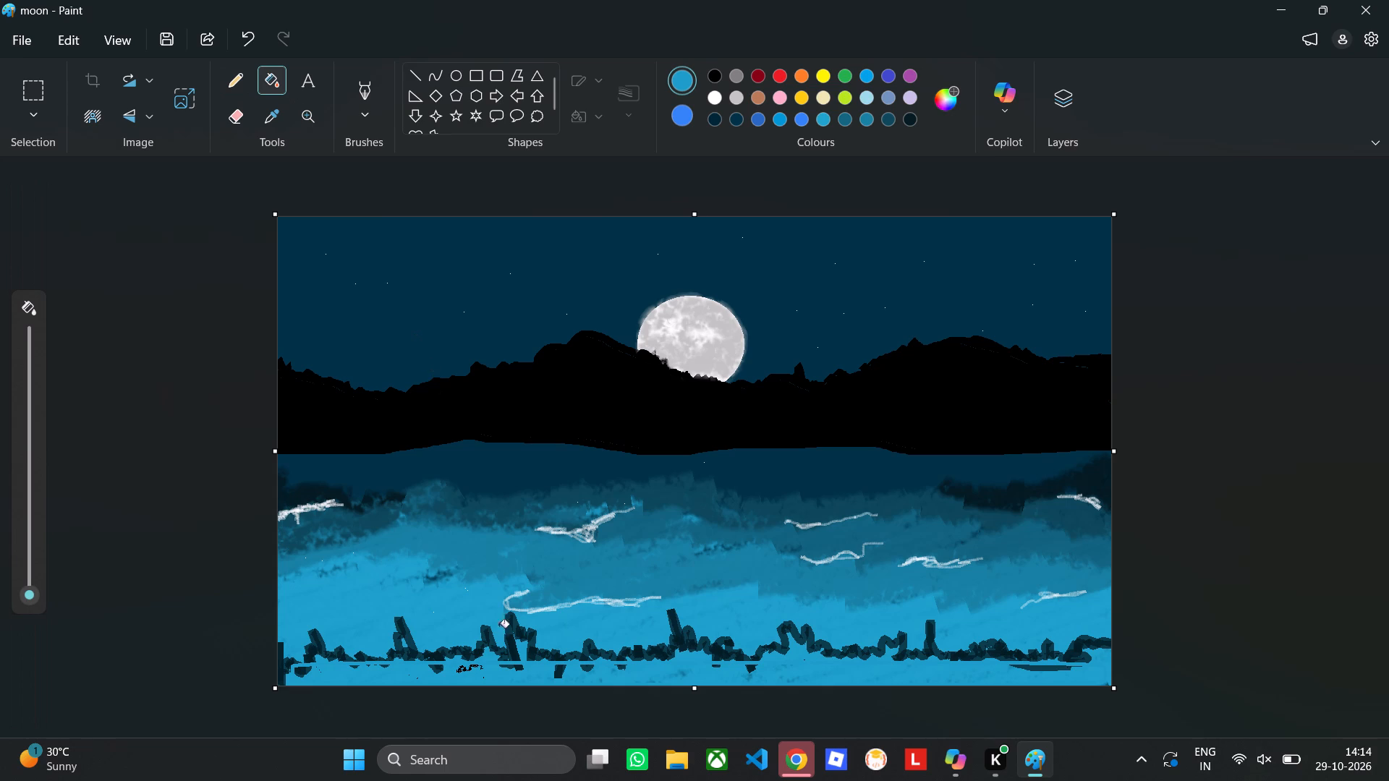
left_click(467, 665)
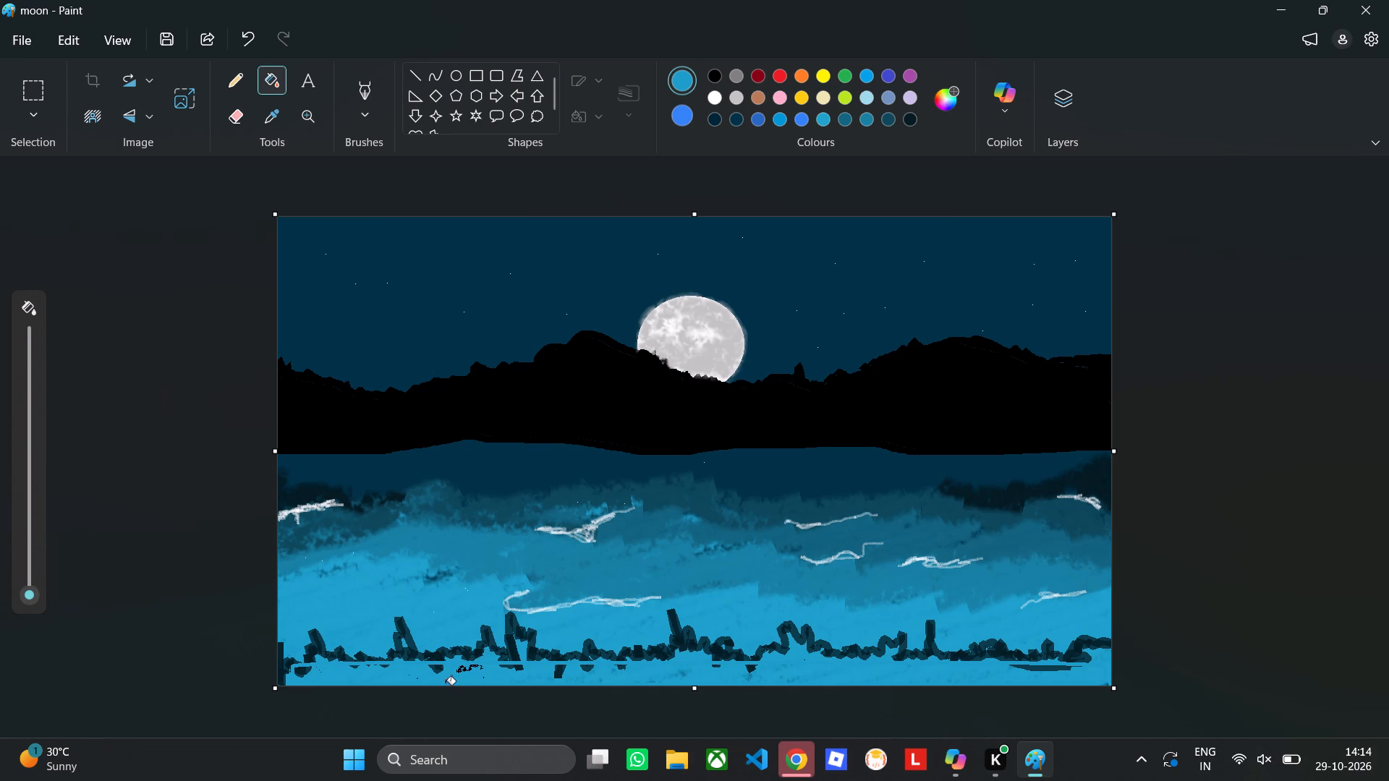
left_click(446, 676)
Set the drawing colour to black.
left_click(716, 83)
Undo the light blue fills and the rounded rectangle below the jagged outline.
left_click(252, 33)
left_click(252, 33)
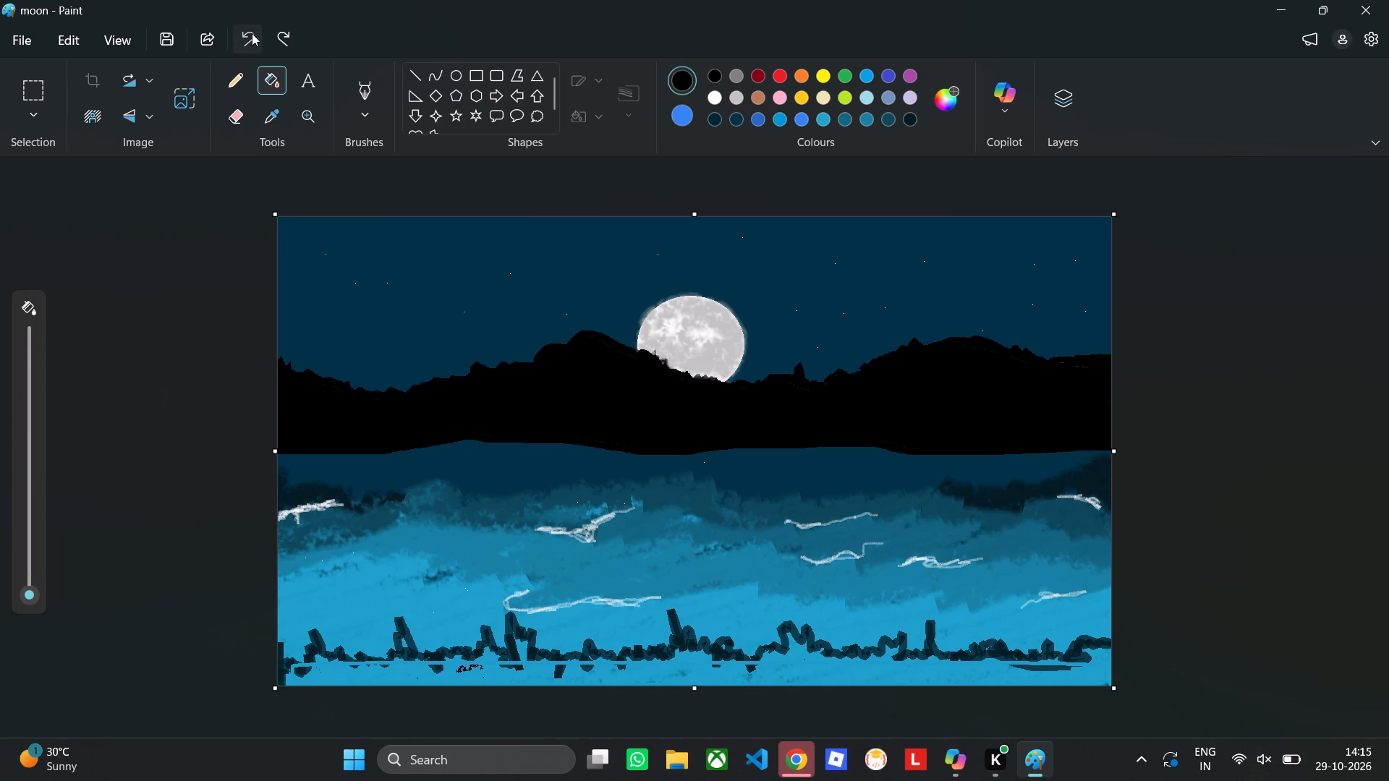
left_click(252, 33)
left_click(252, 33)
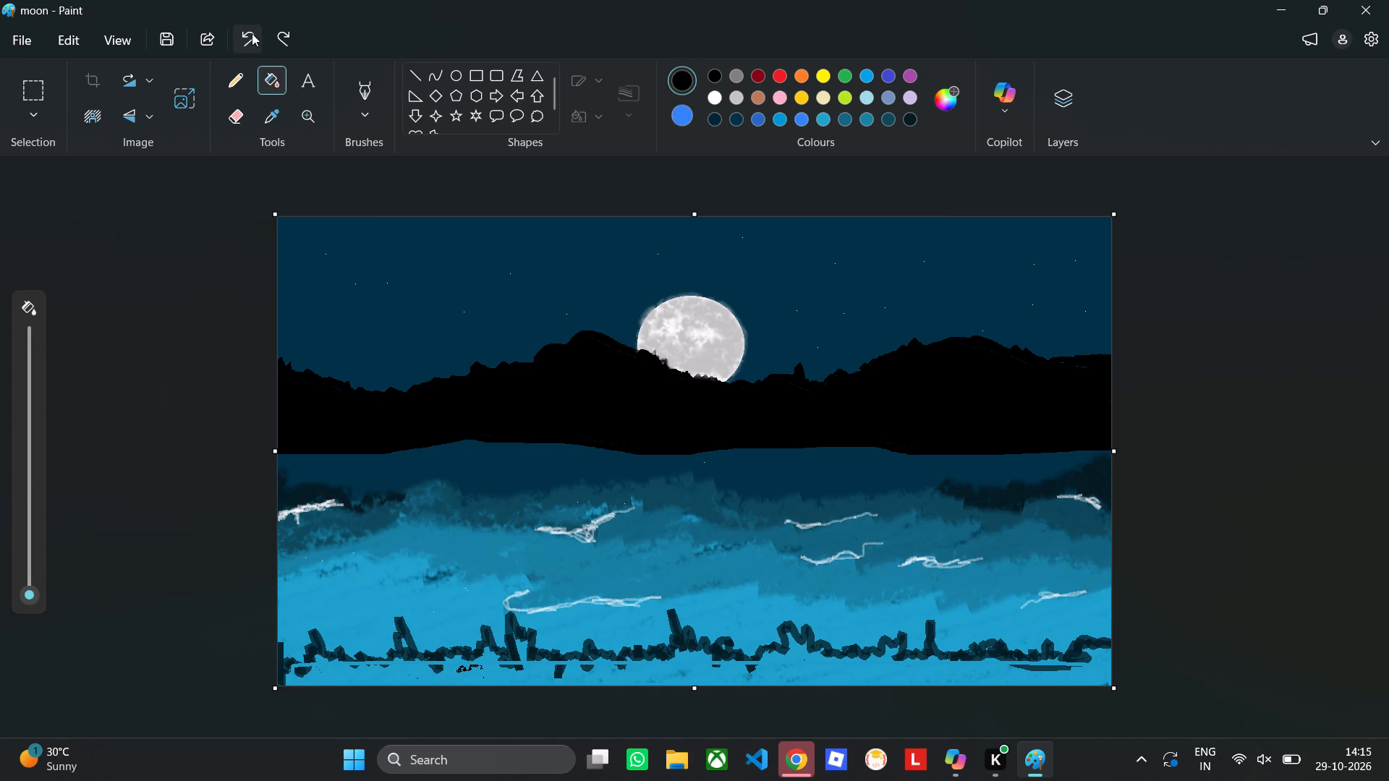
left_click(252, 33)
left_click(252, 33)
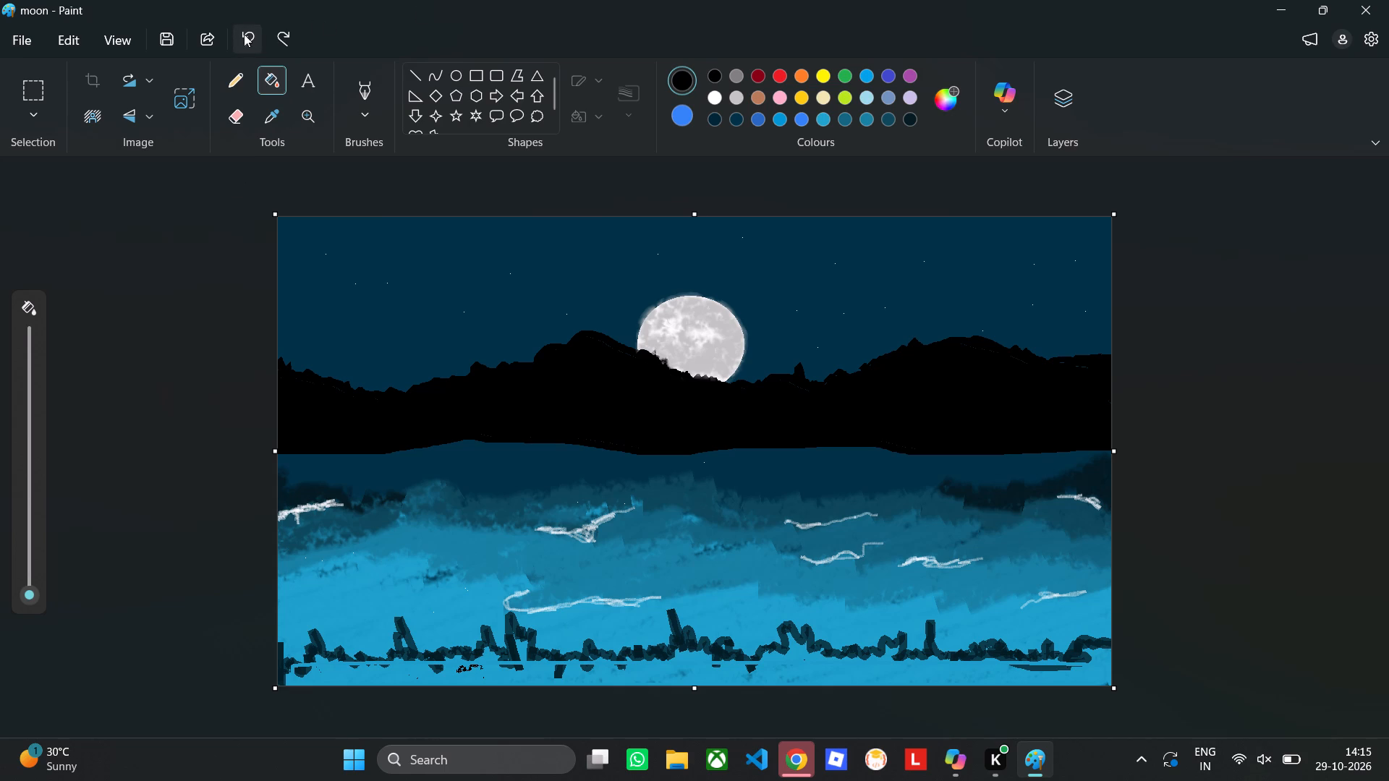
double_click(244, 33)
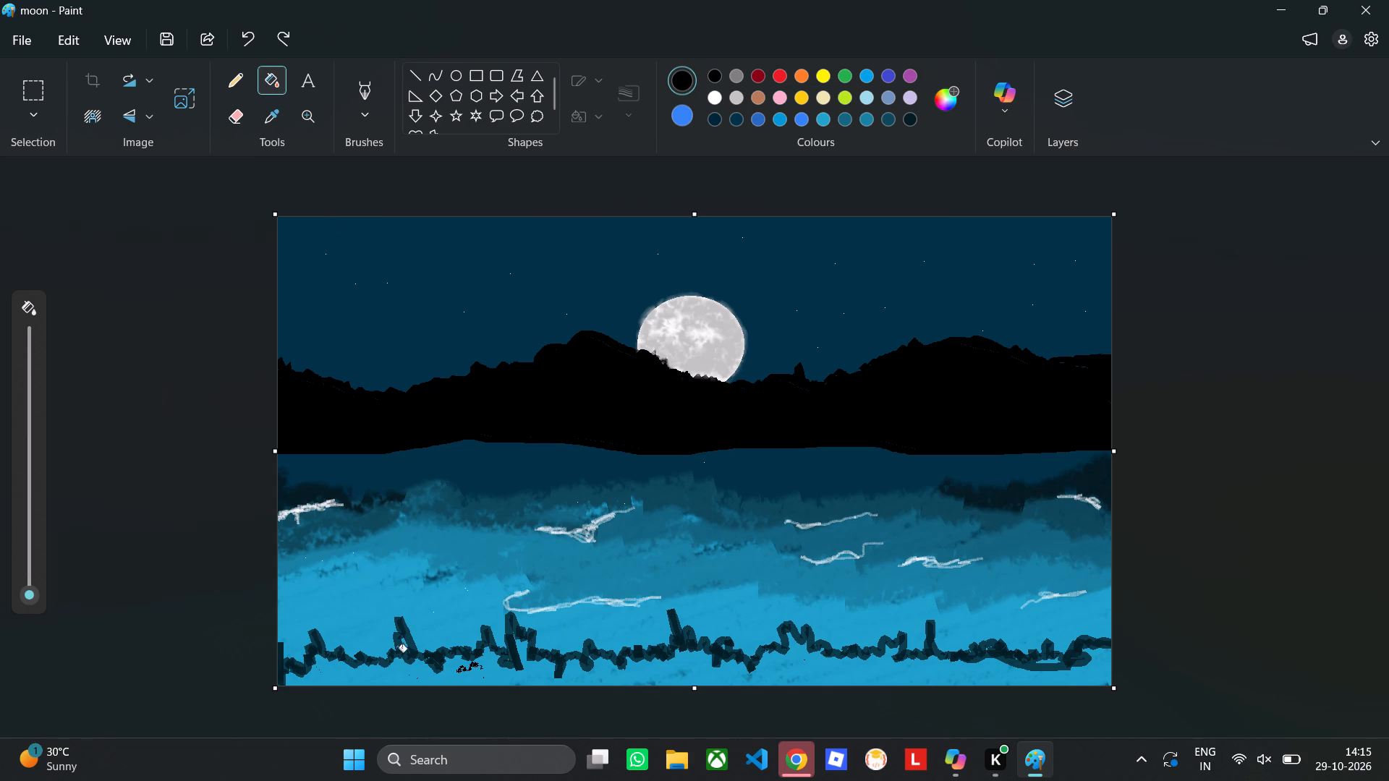
Paint black strokes with the standard Brush in the picture's bottom-left corner, below the jagged outline.
left_click(362, 109)
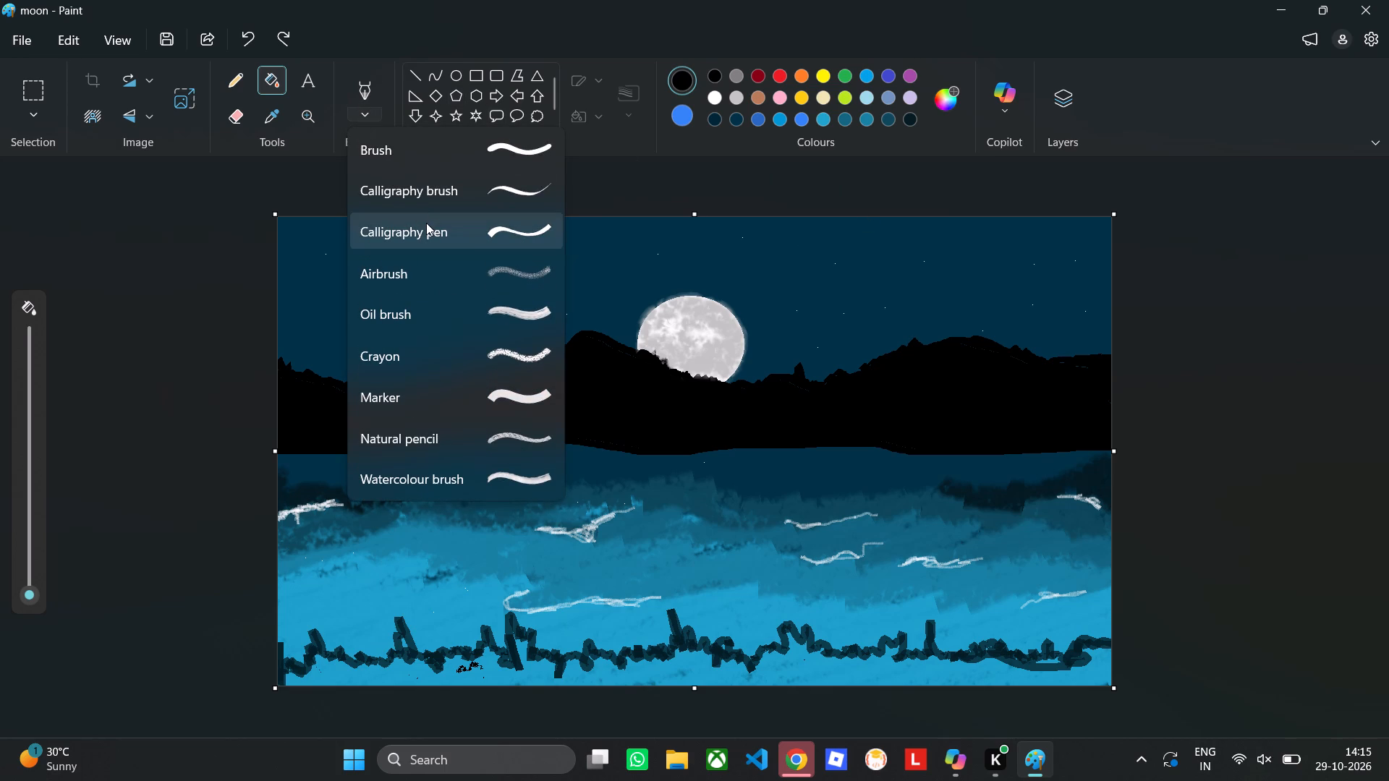
left_click(412, 151)
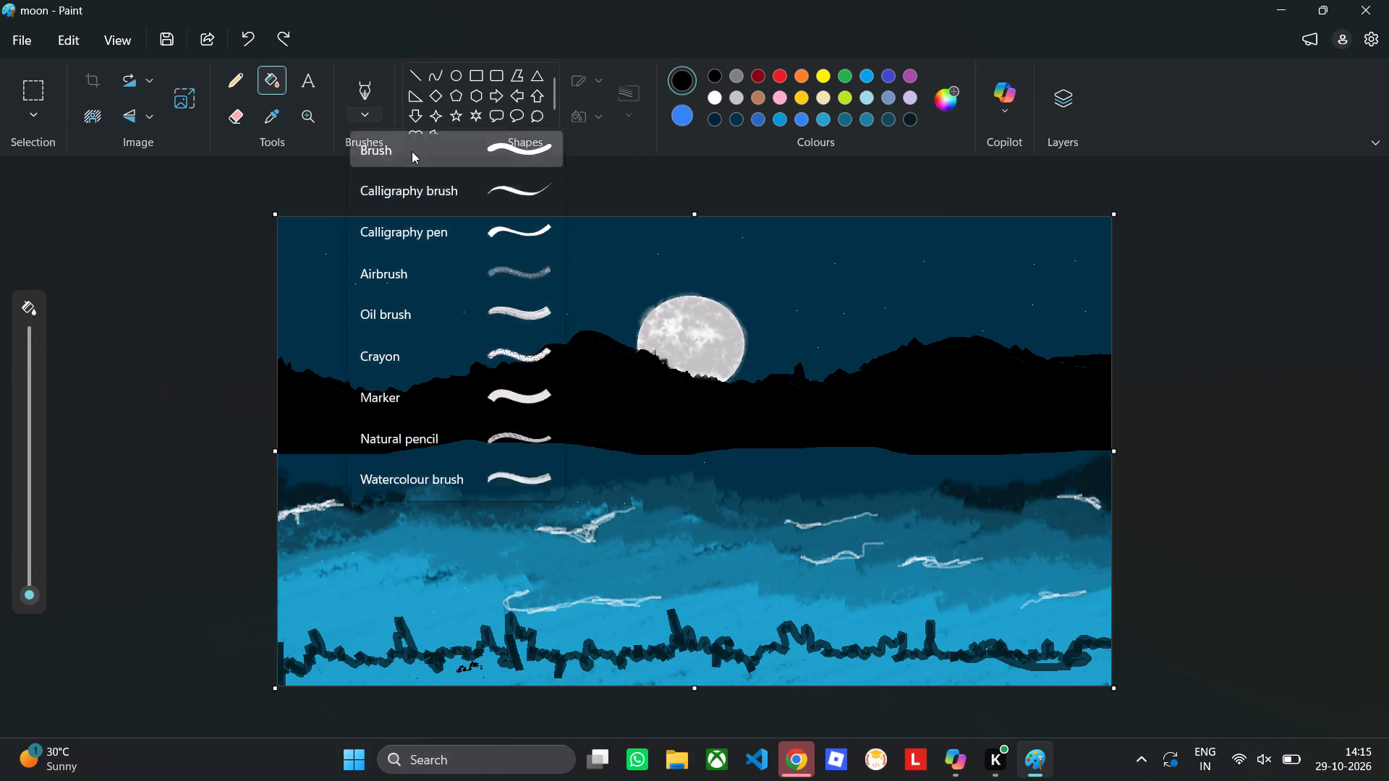
left_click_drag(348, 673, 372, 675)
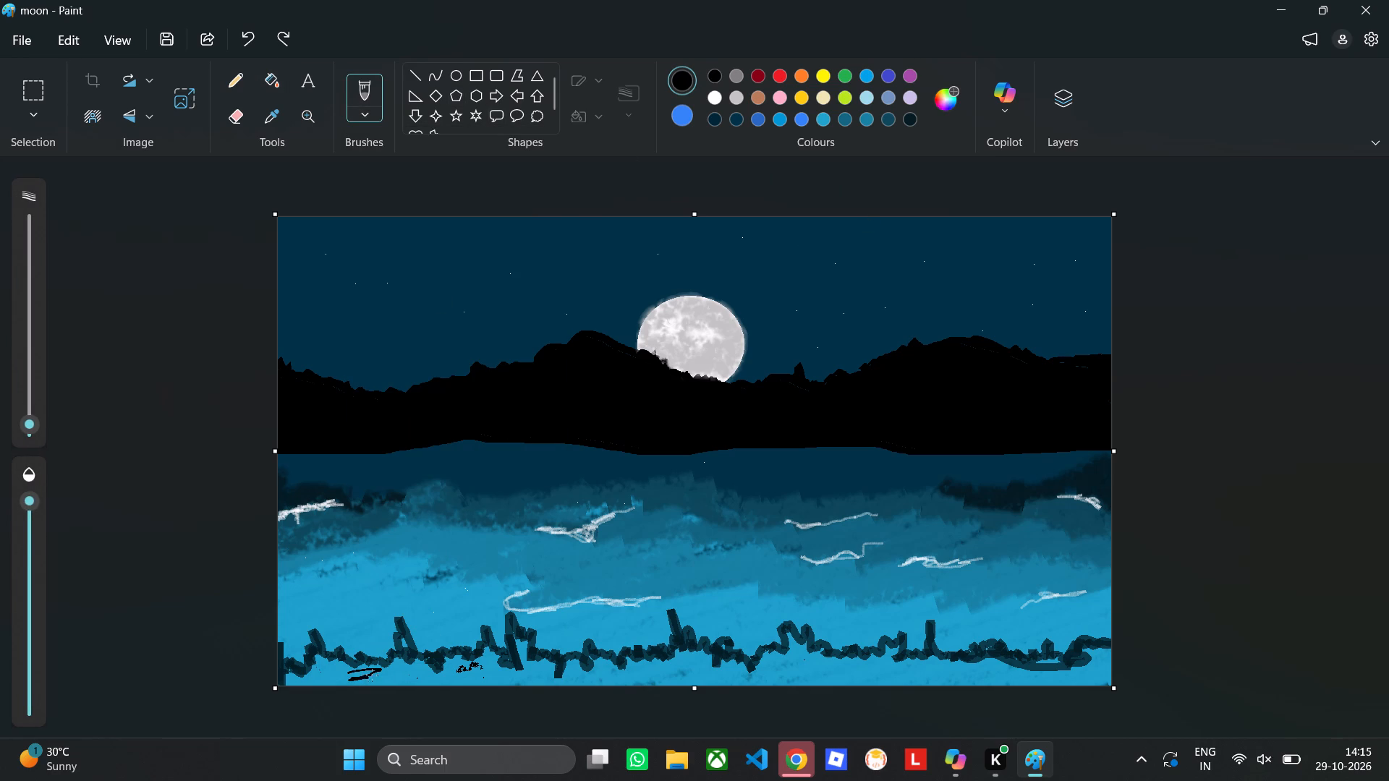
left_click_drag(372, 675, 318, 691)
left_click_drag(318, 691, 316, 678)
left_click_drag(316, 678, 289, 674)
left_click_drag(289, 674, 332, 678)
left_click_drag(332, 678, 286, 685)
Enlarge the brush and paint a solid black band along the picture's bottom edge, across its full width.
left_click(27, 379)
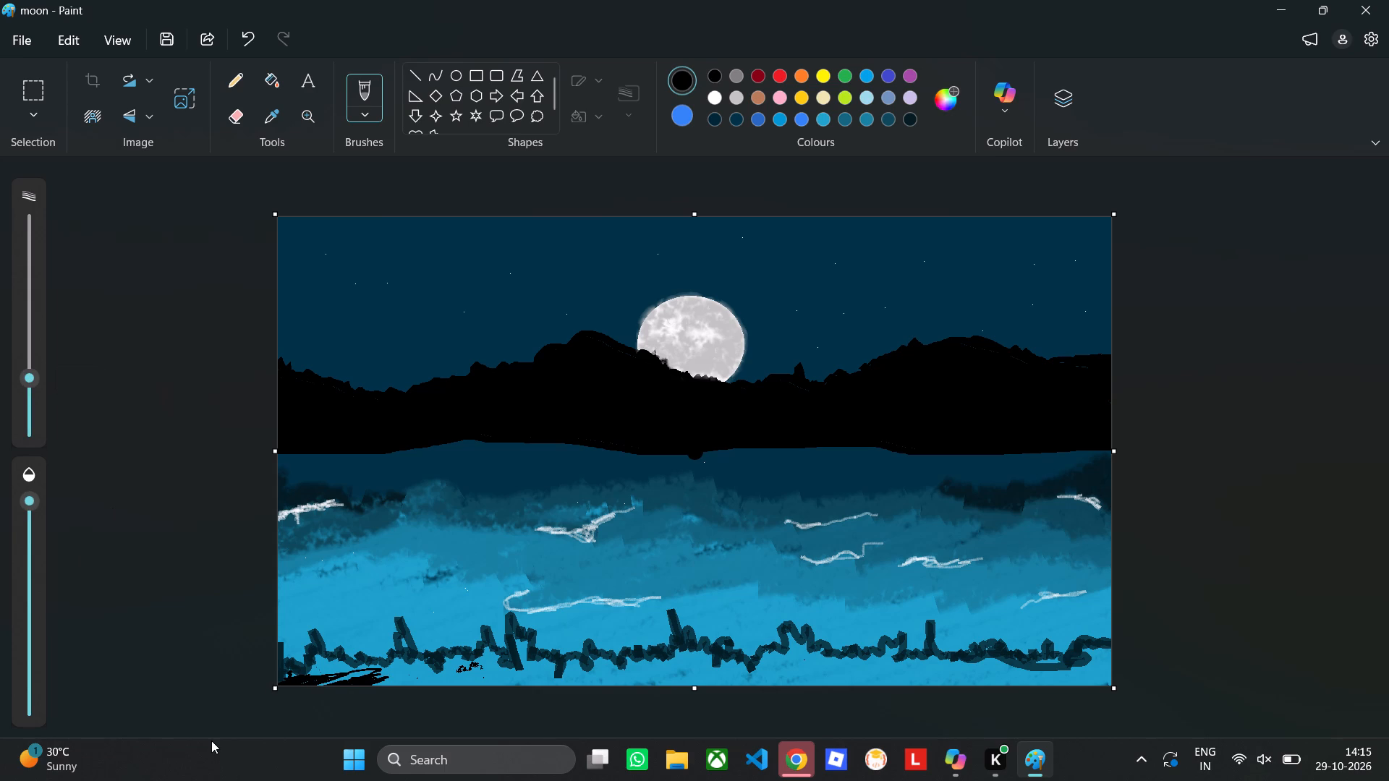
left_click_drag(285, 677, 293, 675)
left_click_drag(293, 675, 409, 671)
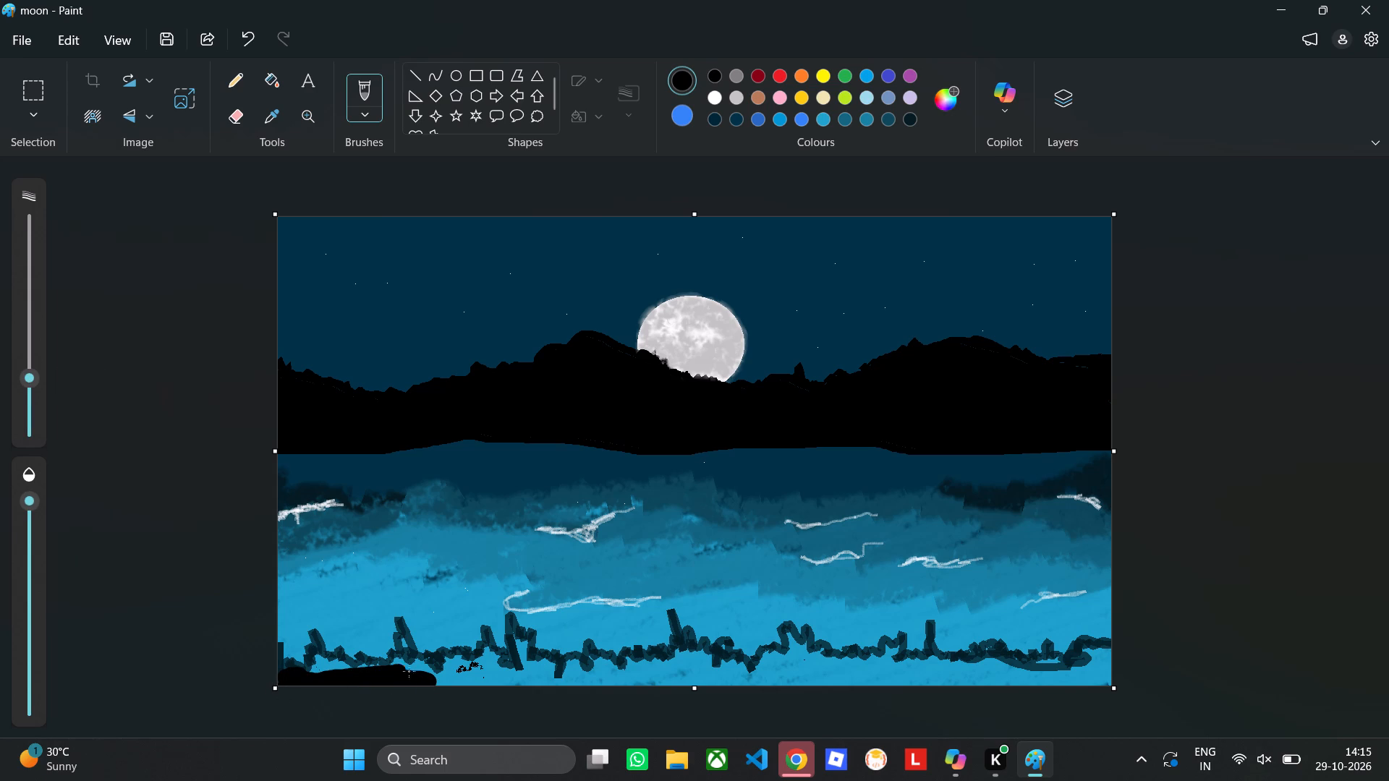
left_click_drag(409, 671, 867, 681)
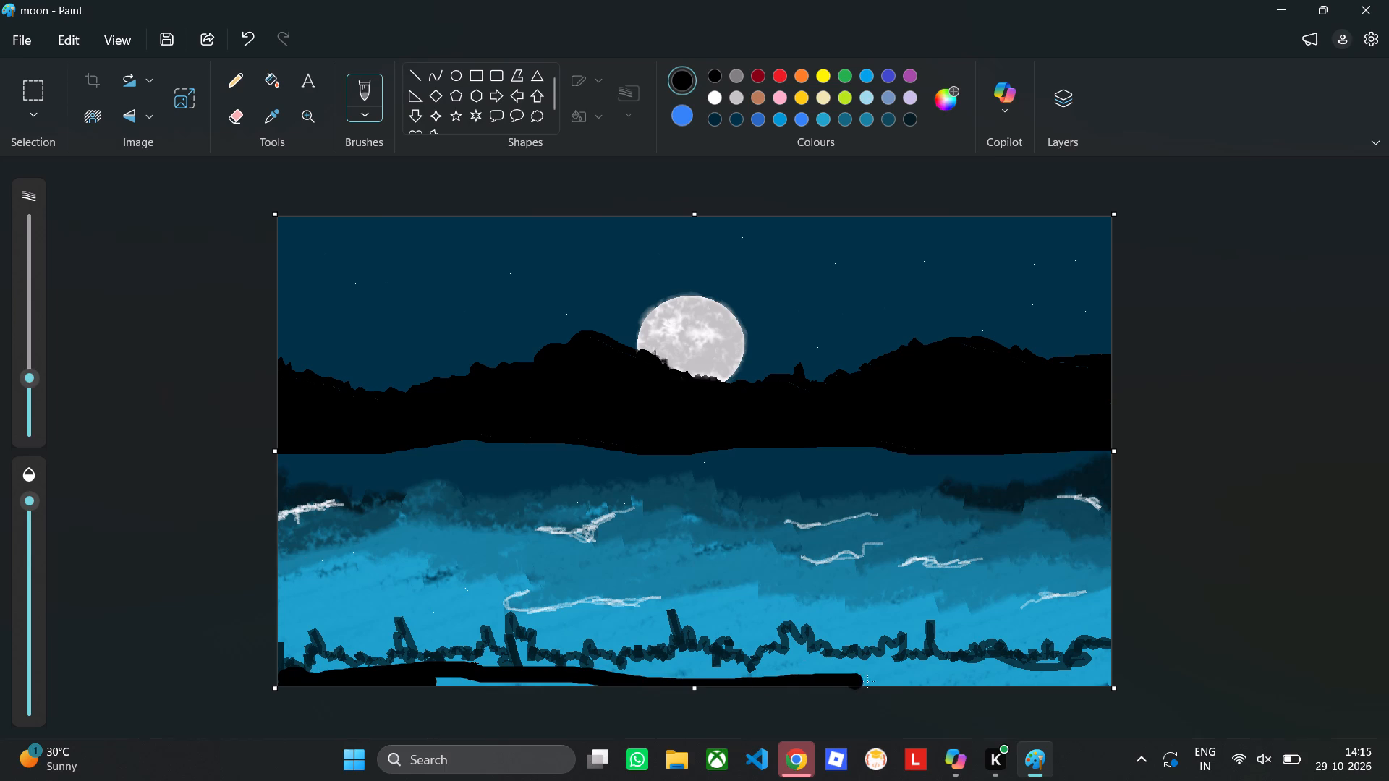
left_click_drag(867, 681, 1079, 680)
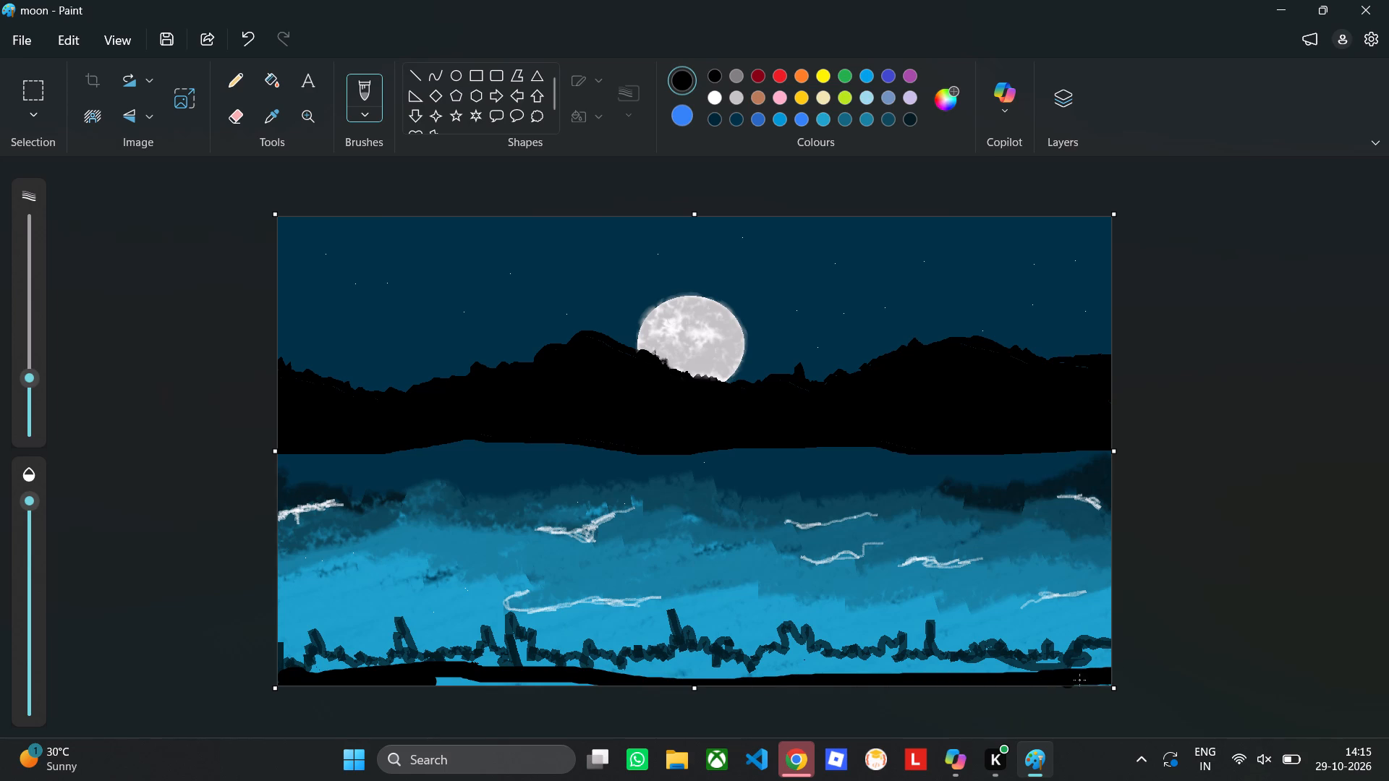
left_click_drag(1079, 680, 789, 671)
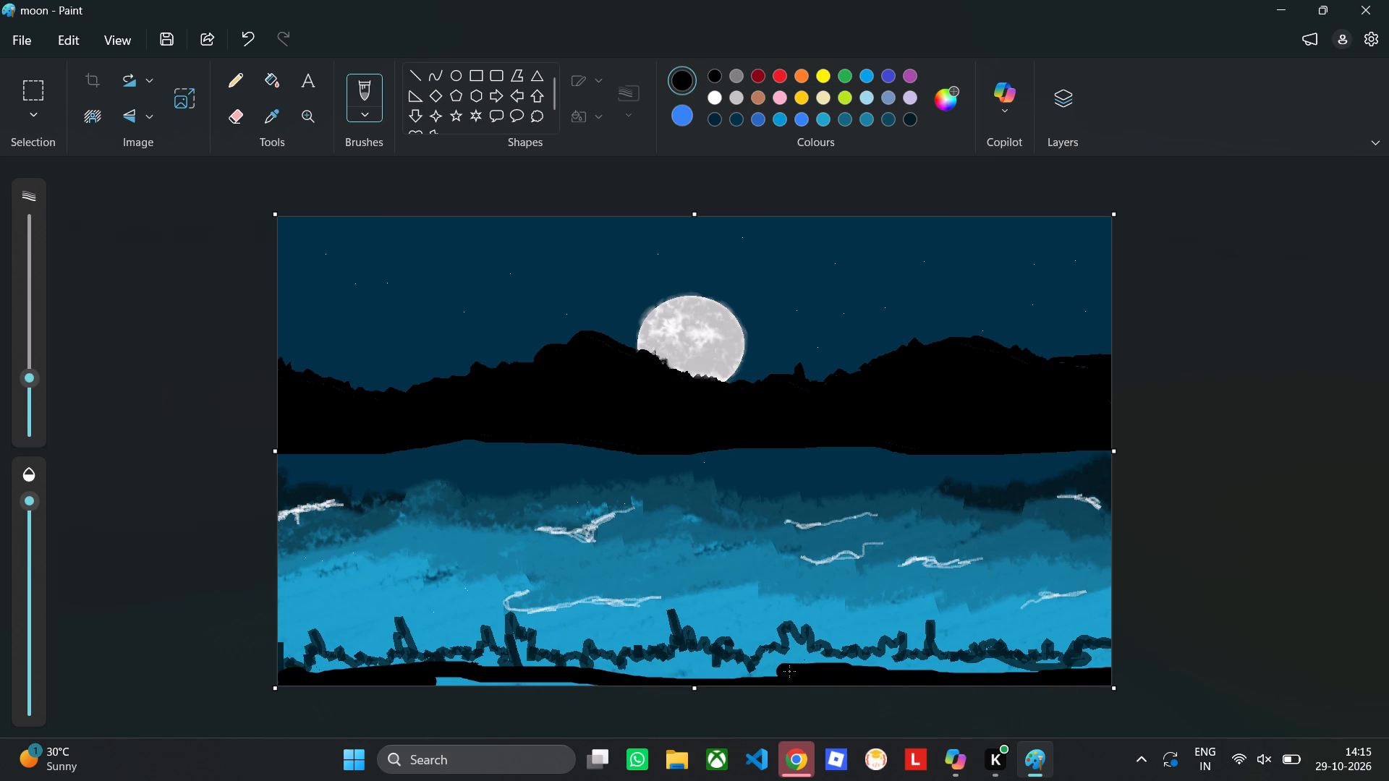
left_click_drag(789, 671, 626, 680)
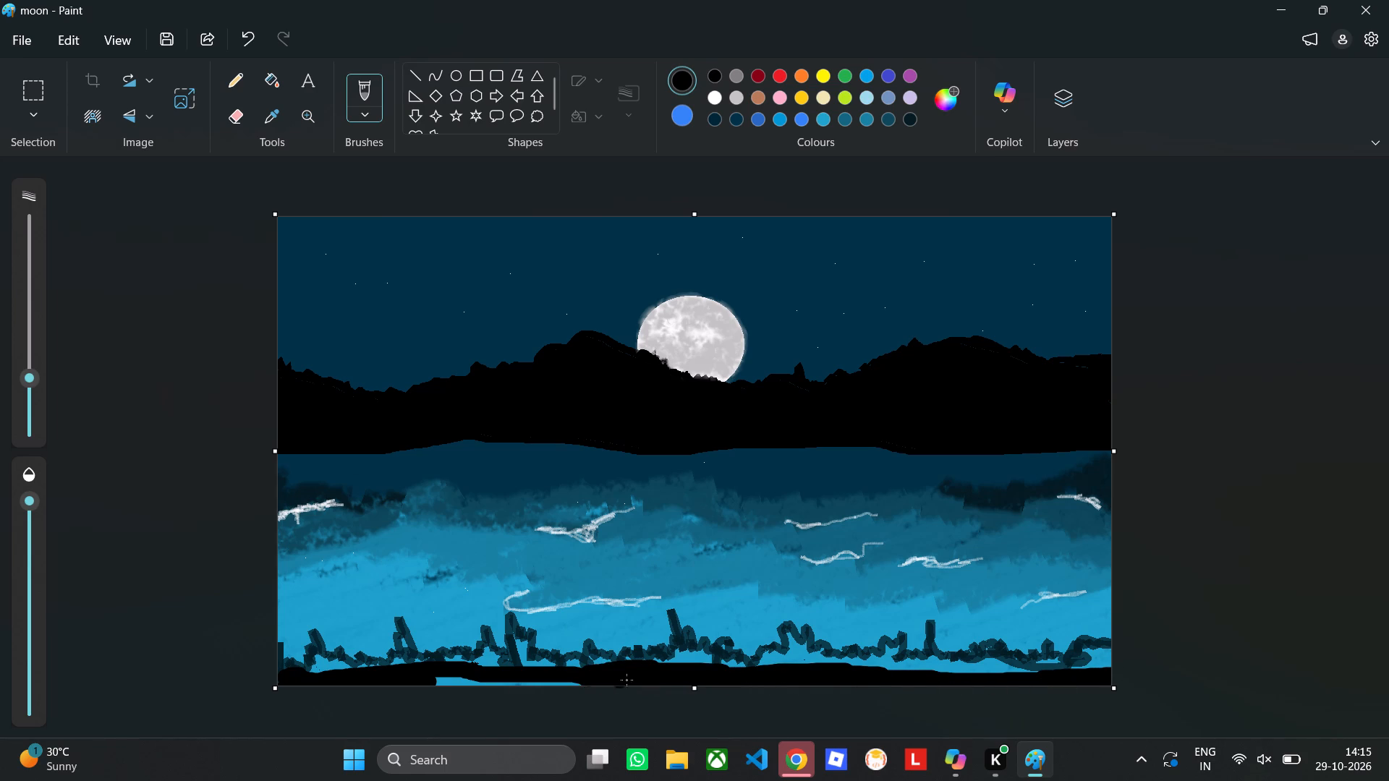
left_click_drag(626, 680, 448, 683)
left_click_drag(448, 683, 399, 667)
Paint the jagged outline and the gap beneath it black, from the tall spike near the left end to just past the picture's centre.
left_click_drag(399, 667, 406, 649)
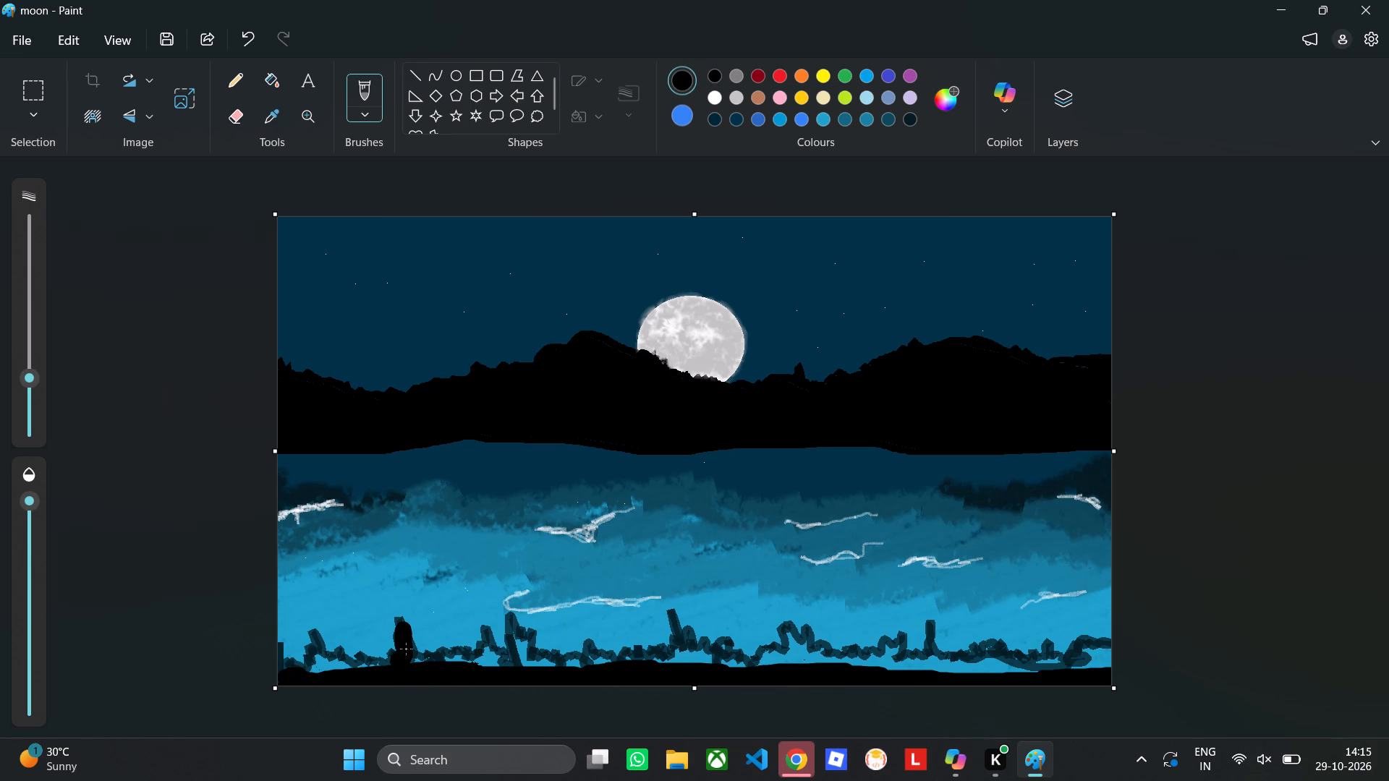
left_click_drag(406, 649, 452, 663)
left_click_drag(452, 663, 491, 652)
left_click_drag(491, 652, 524, 652)
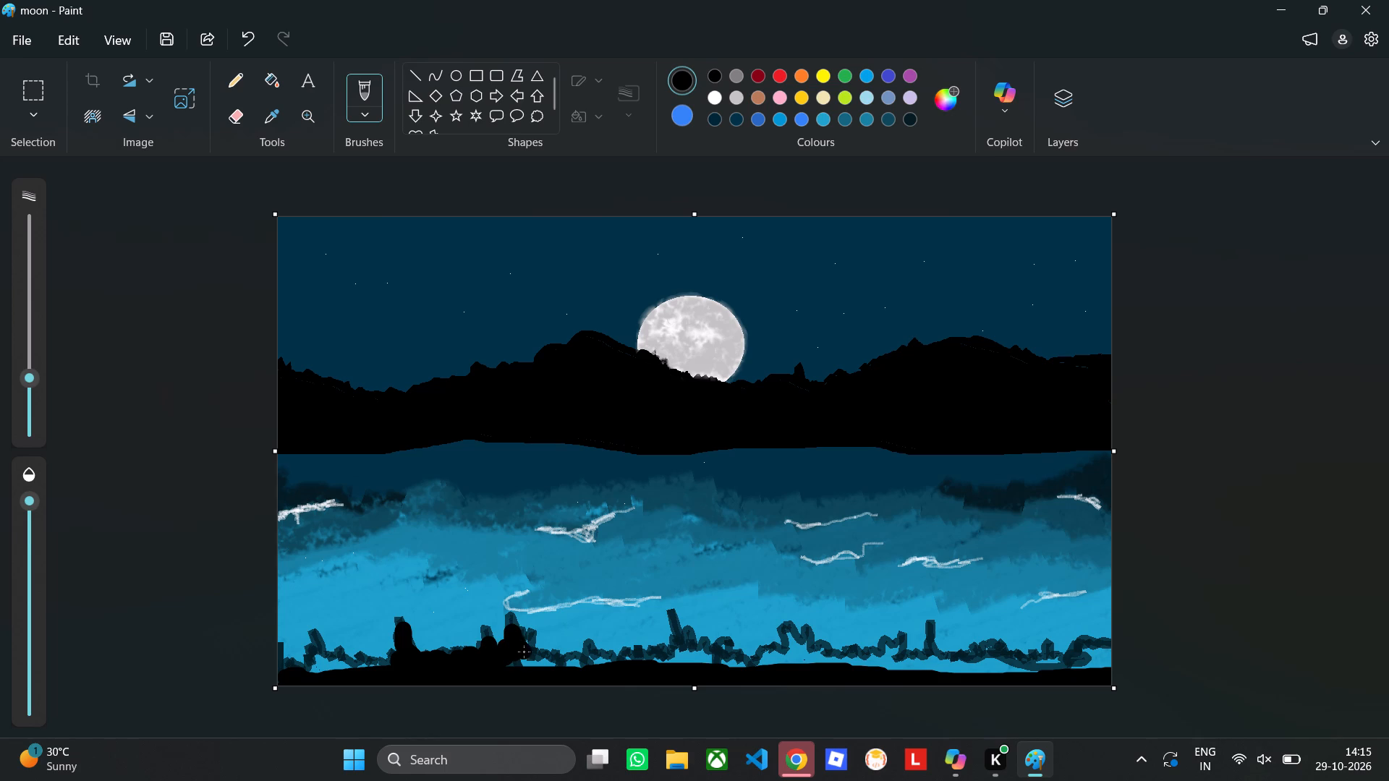
left_click_drag(524, 652, 513, 669)
left_click_drag(513, 669, 587, 661)
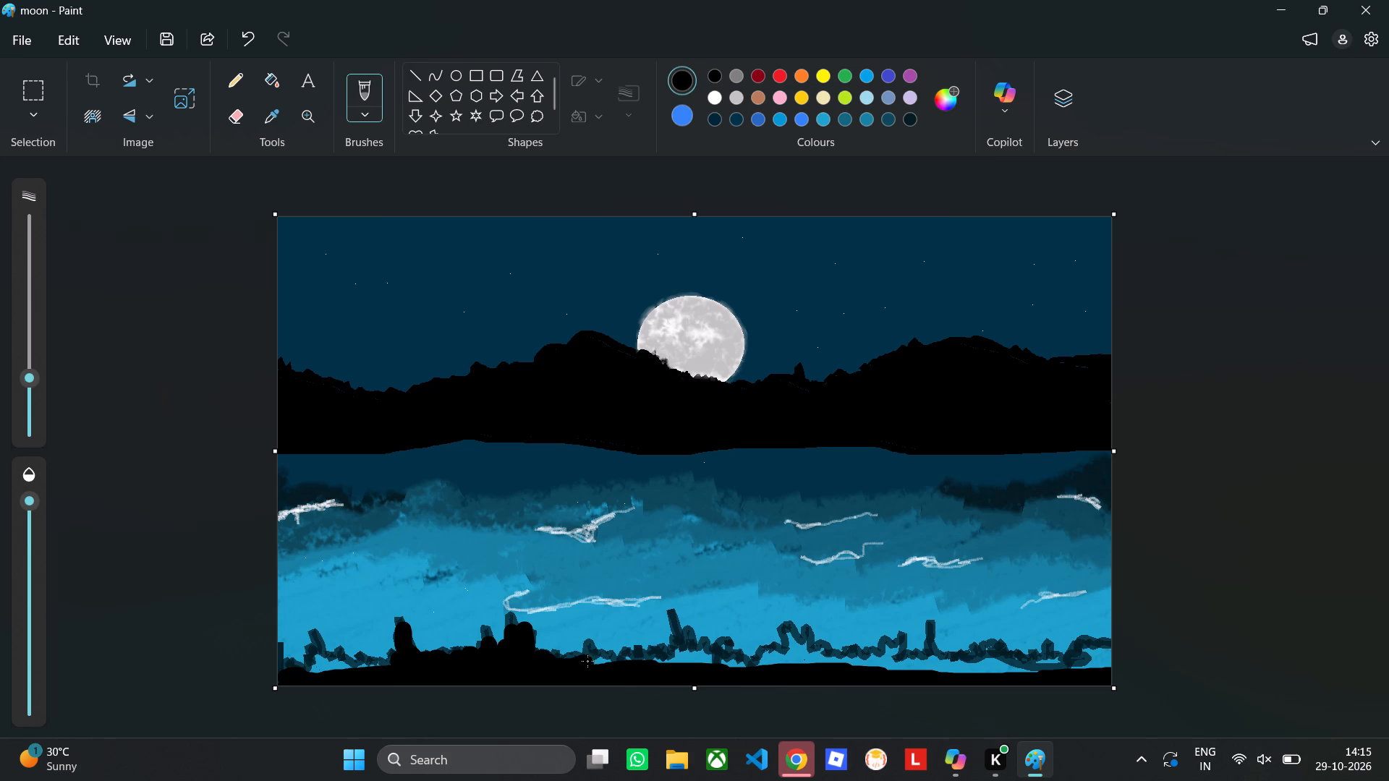
left_click_drag(587, 661, 689, 656)
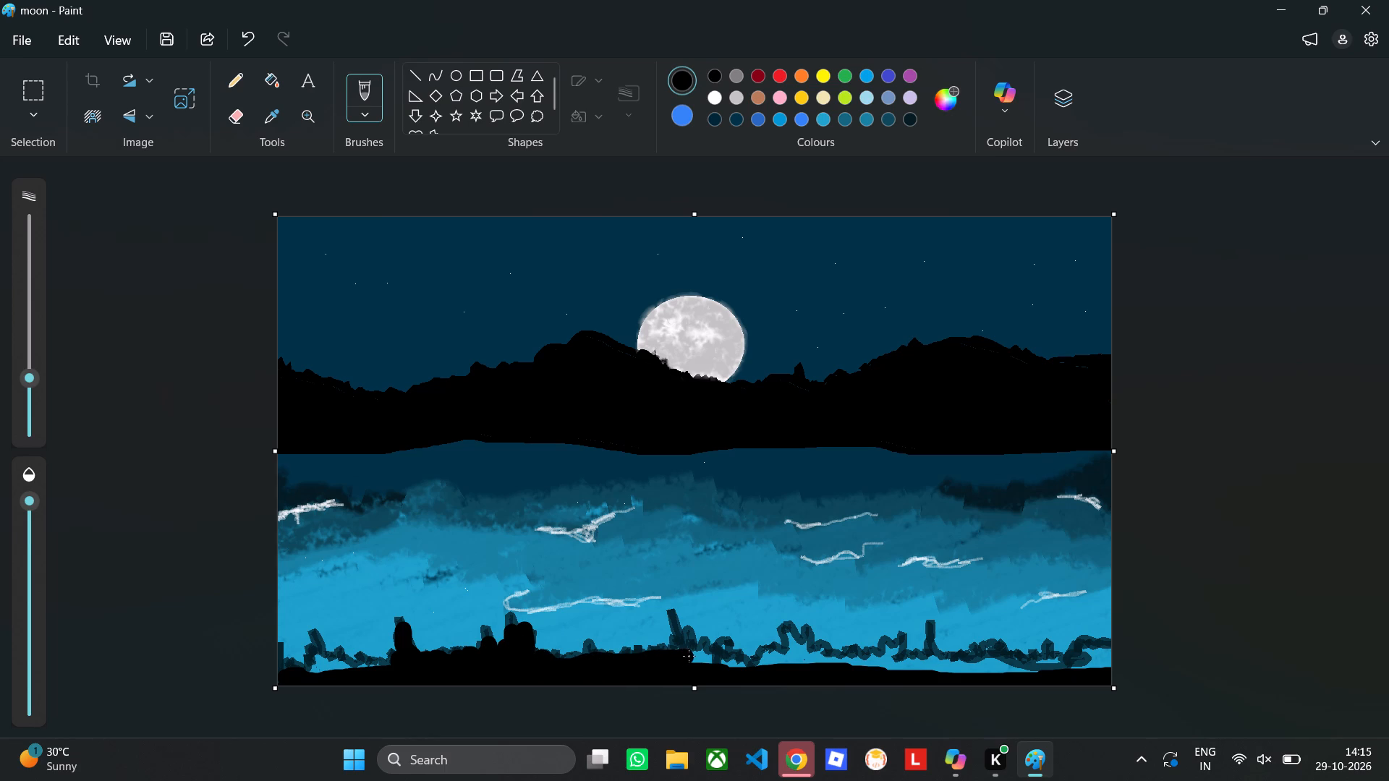
left_click_drag(689, 656, 721, 650)
left_click_drag(721, 650, 722, 664)
Paint the remaining jagged outline and the gap beneath it black, from the centre-right hump to the picture's right edge.
left_click_drag(722, 664, 784, 631)
left_click_drag(784, 631, 771, 657)
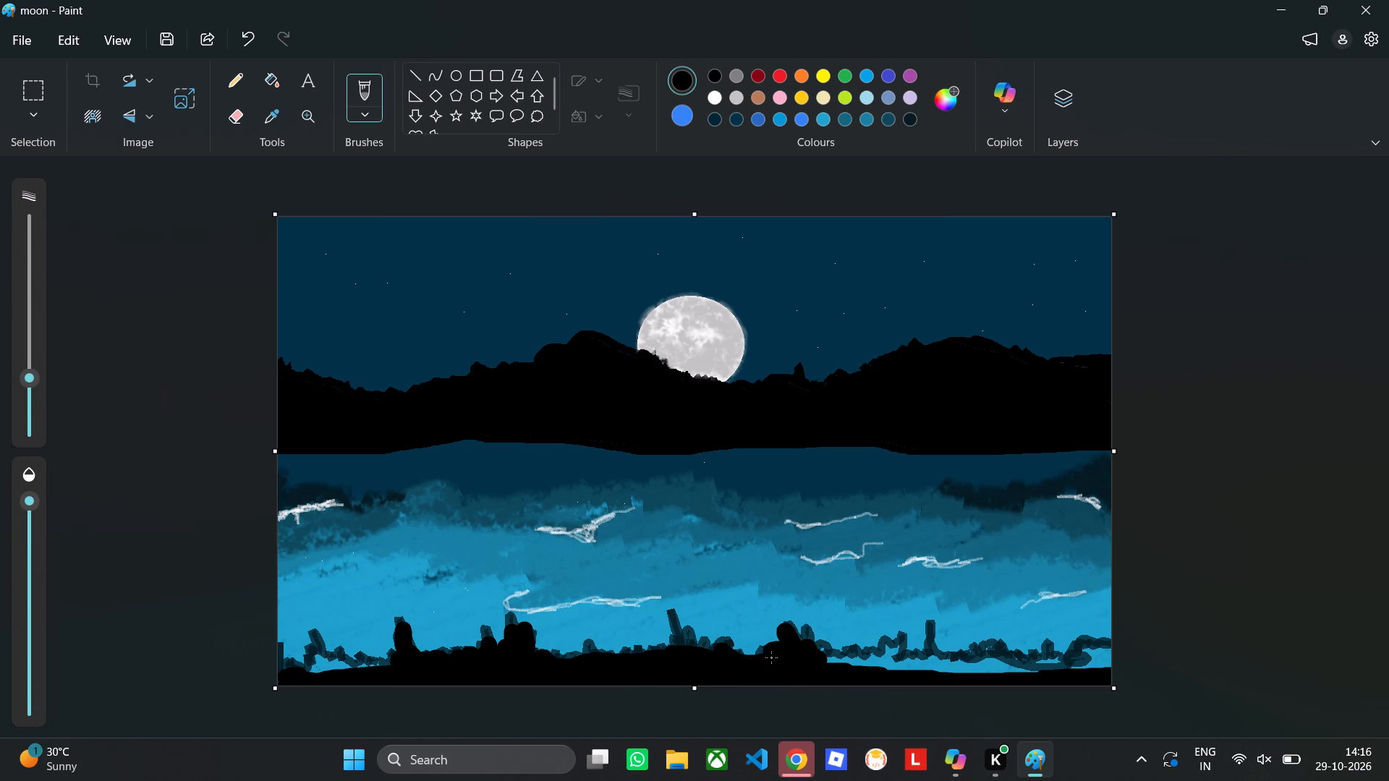
left_click_drag(771, 657, 940, 673)
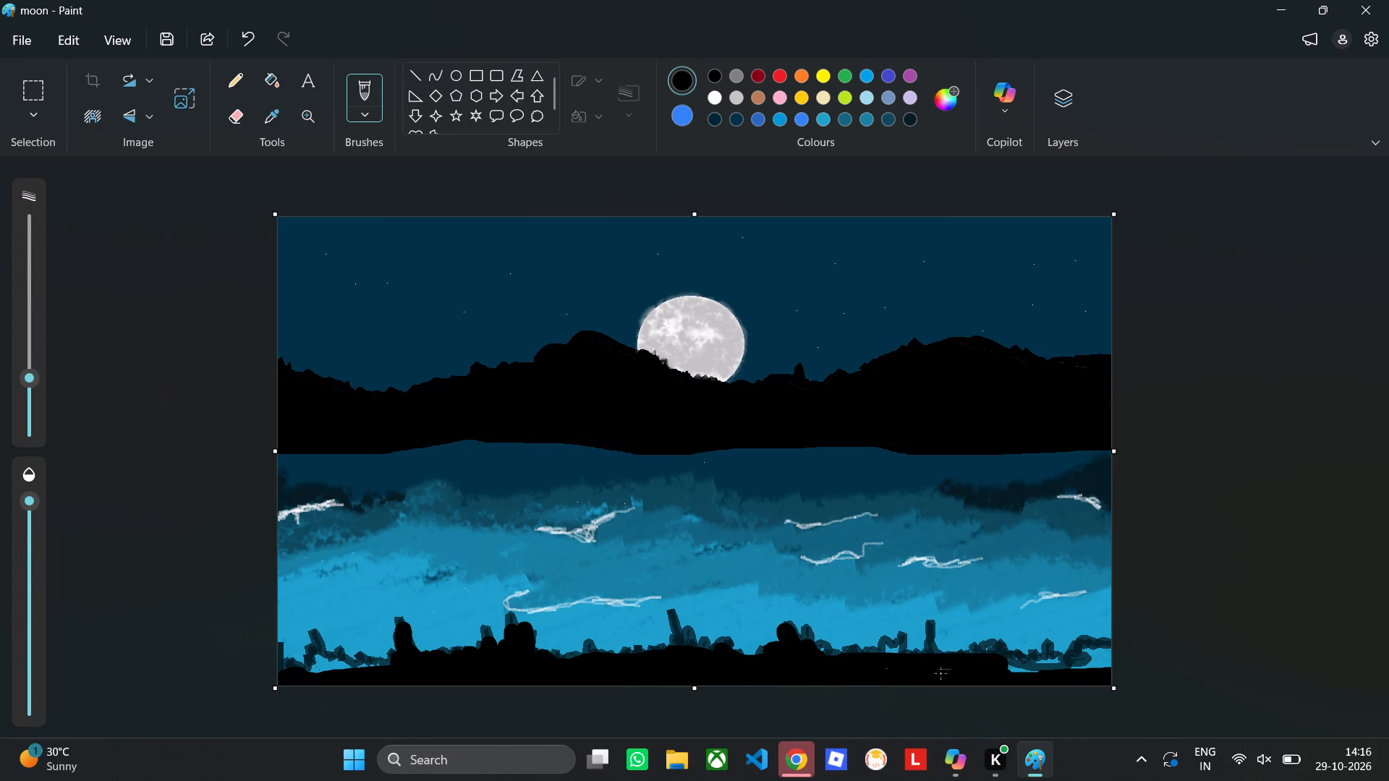
left_click_drag(940, 673, 1103, 654)
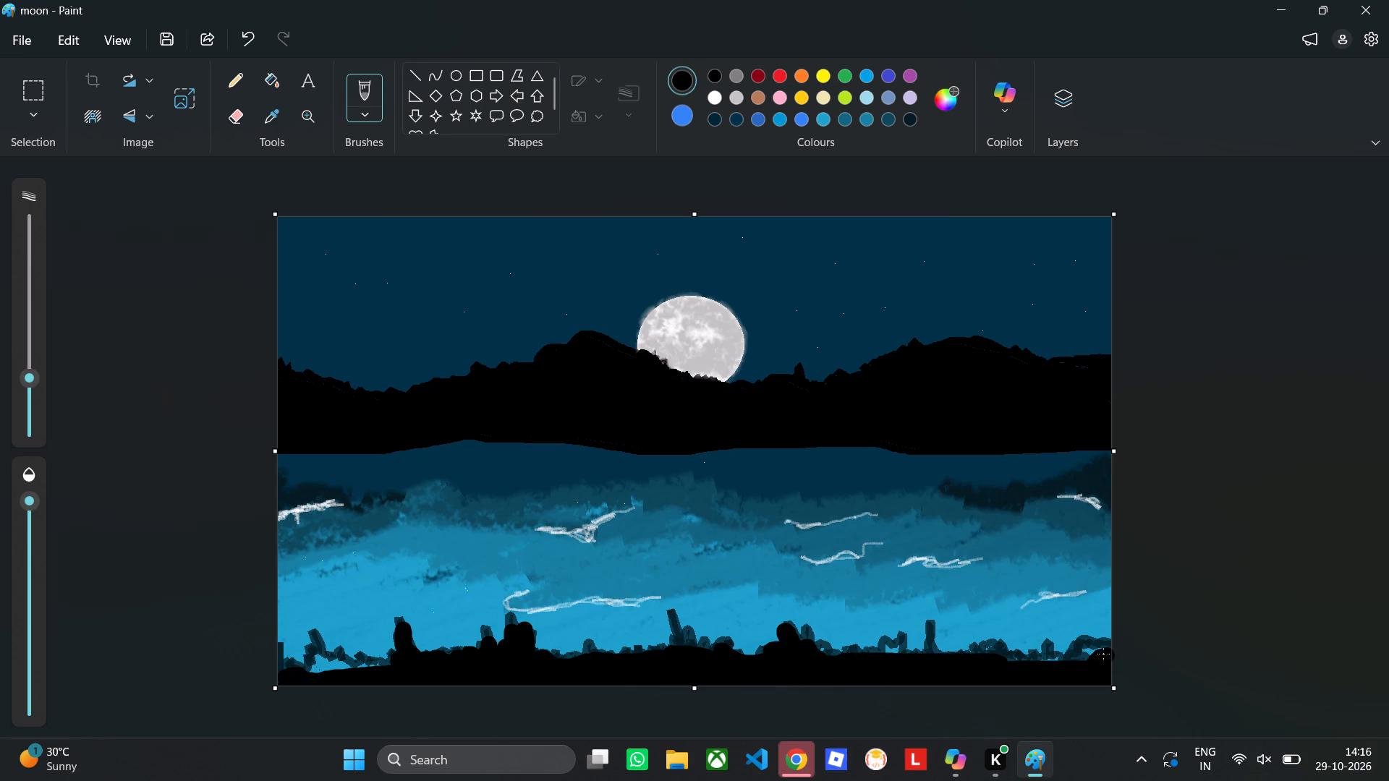
left_click_drag(1103, 654, 1008, 658)
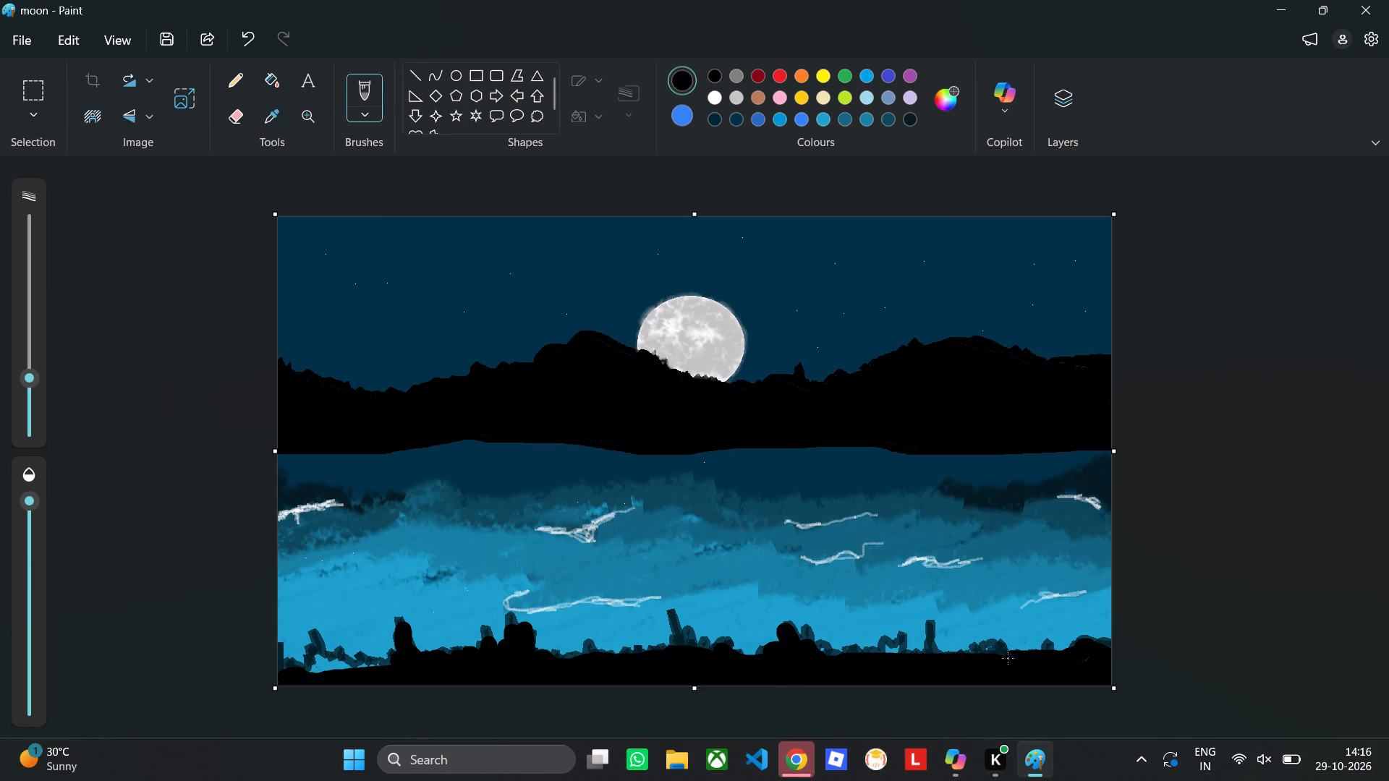
left_click_drag(1008, 658, 880, 647)
left_click_drag(880, 647, 862, 668)
Fill the remaining blue gap below the jagged outline with black at the picture's left end.
left_click_drag(330, 671, 310, 670)
left_click_drag(310, 670, 391, 667)
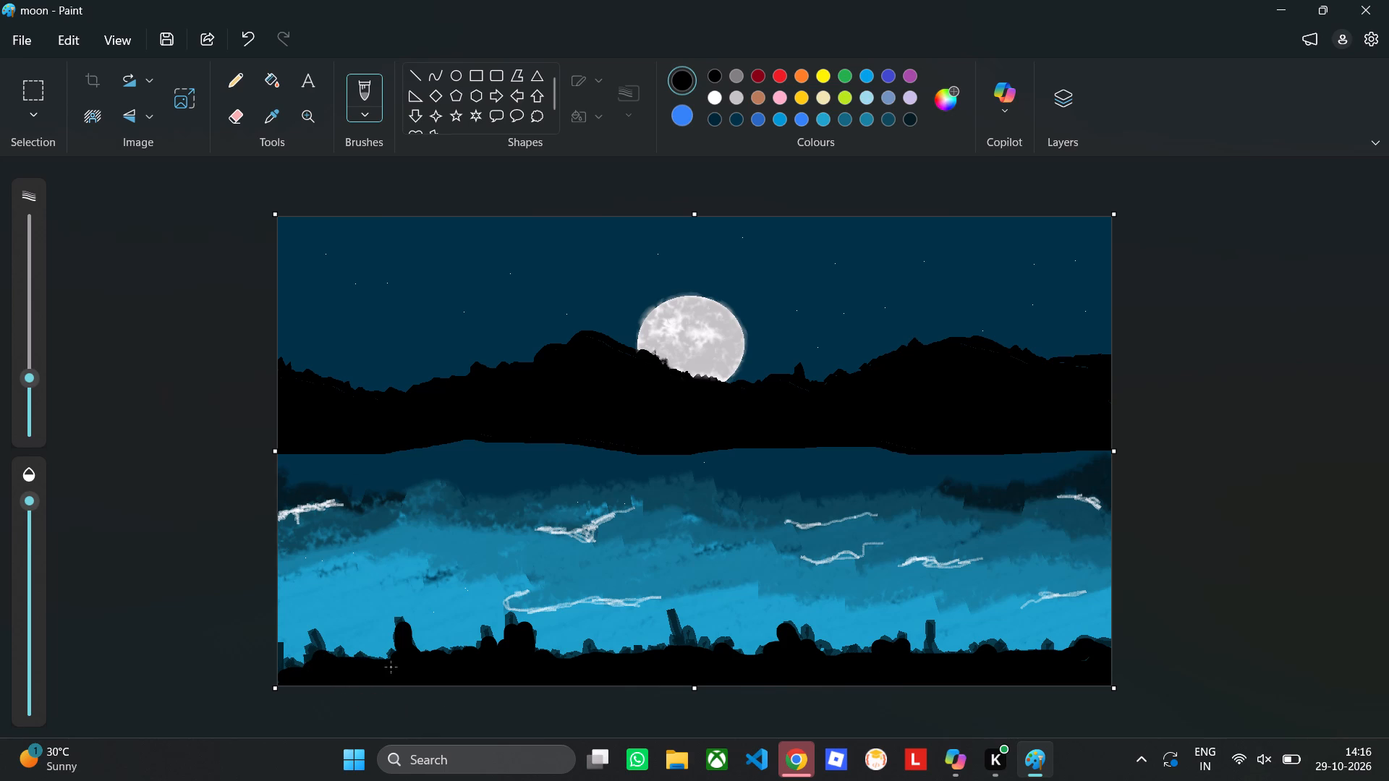
left_click_drag(391, 667, 398, 667)
Using a thin black Crayon, darken and roughen the foreground silhouette's spikes from the picture's left edge to the first tall black rock.
left_click(360, 118)
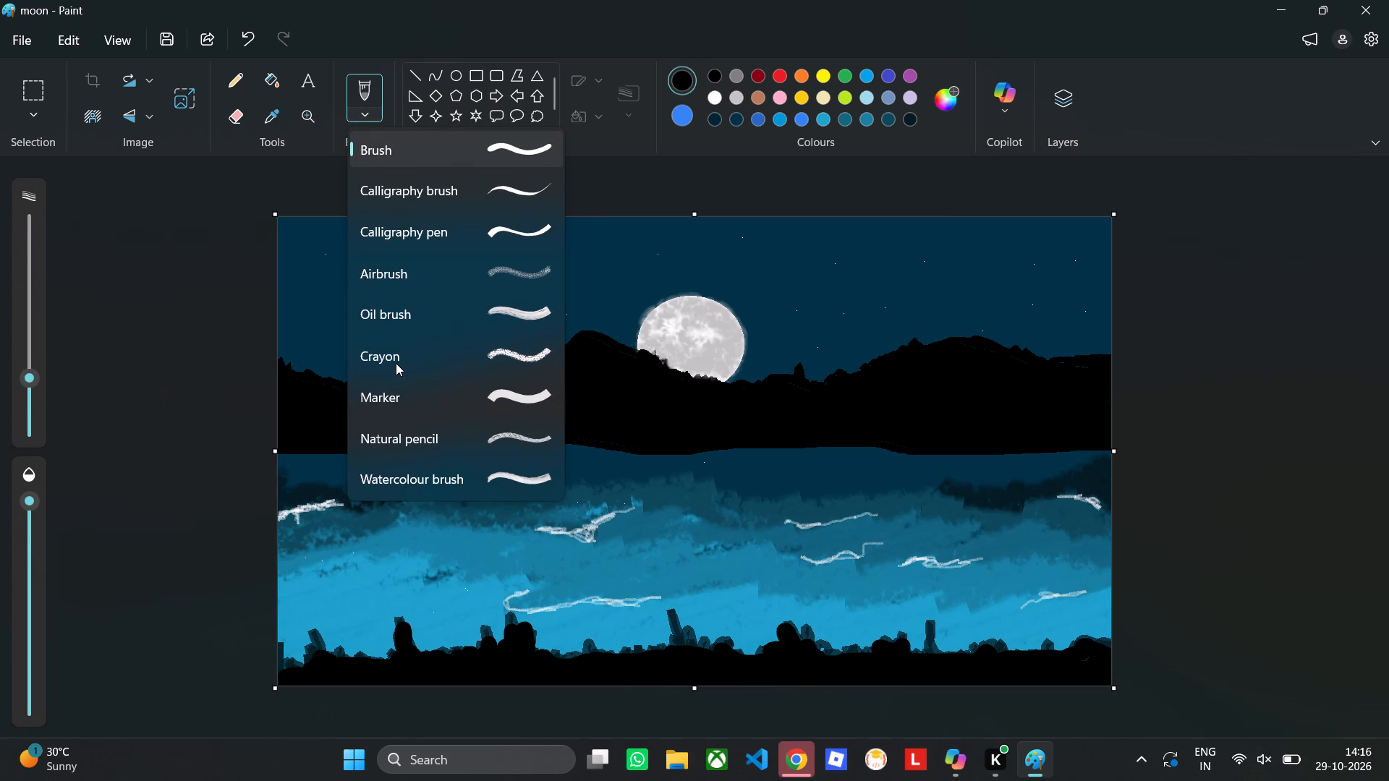
left_click(396, 363)
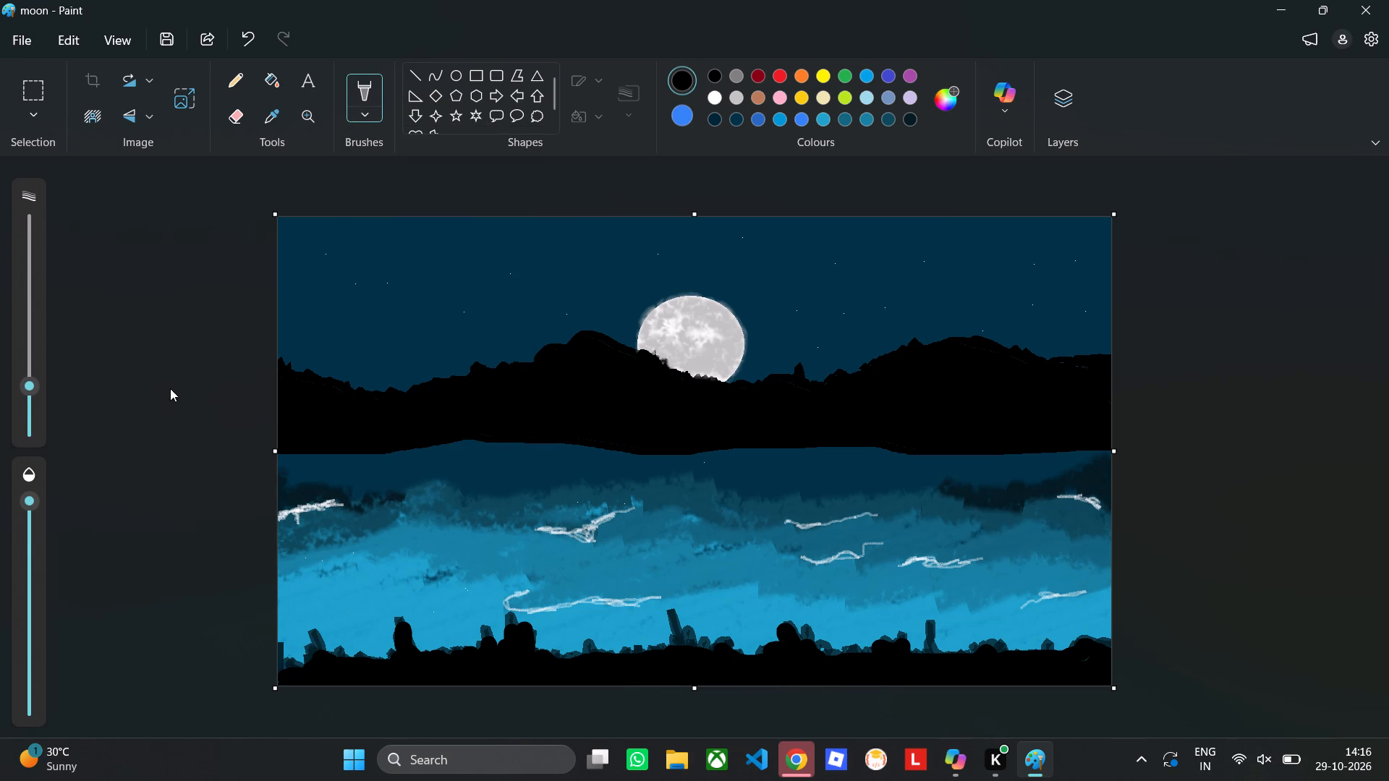
left_click_drag(32, 410, 30, 419)
left_click(30, 419)
left_click_drag(281, 668, 281, 644)
left_click_drag(281, 644, 282, 636)
left_click_drag(282, 636, 304, 658)
left_click_drag(304, 658, 302, 659)
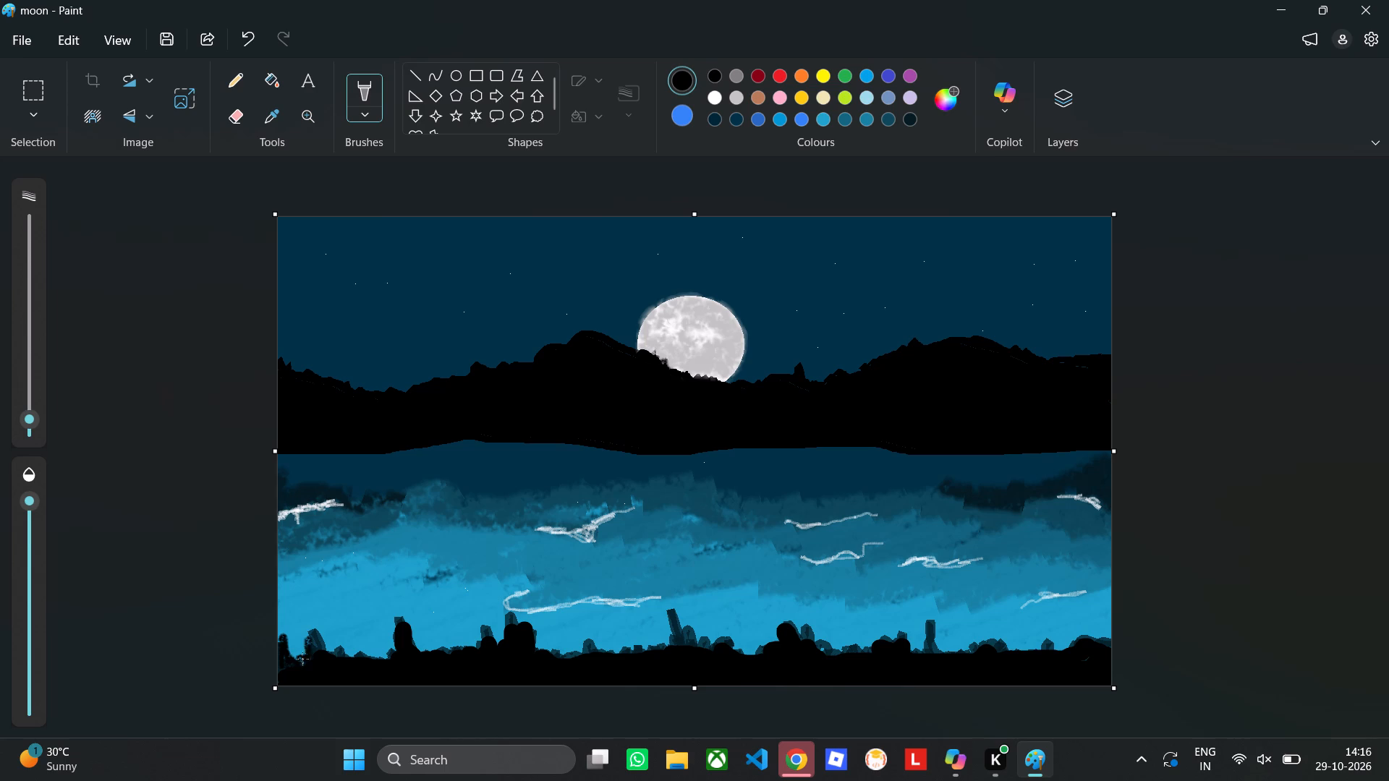